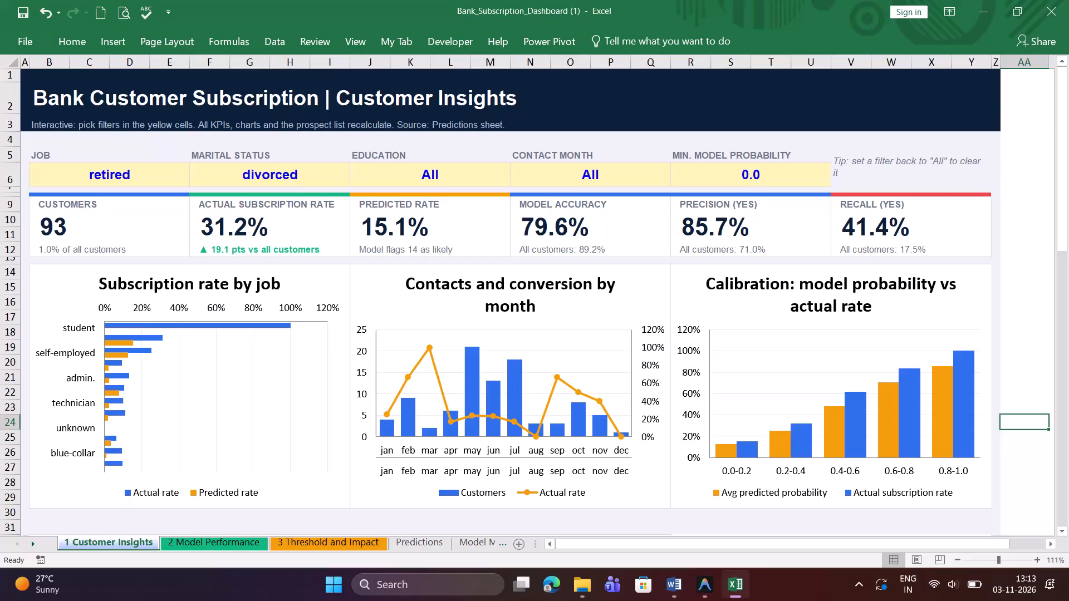
Open the 3 Threshold and Impact sheet of the bank subscription dashboard workbook.
click(353, 544)
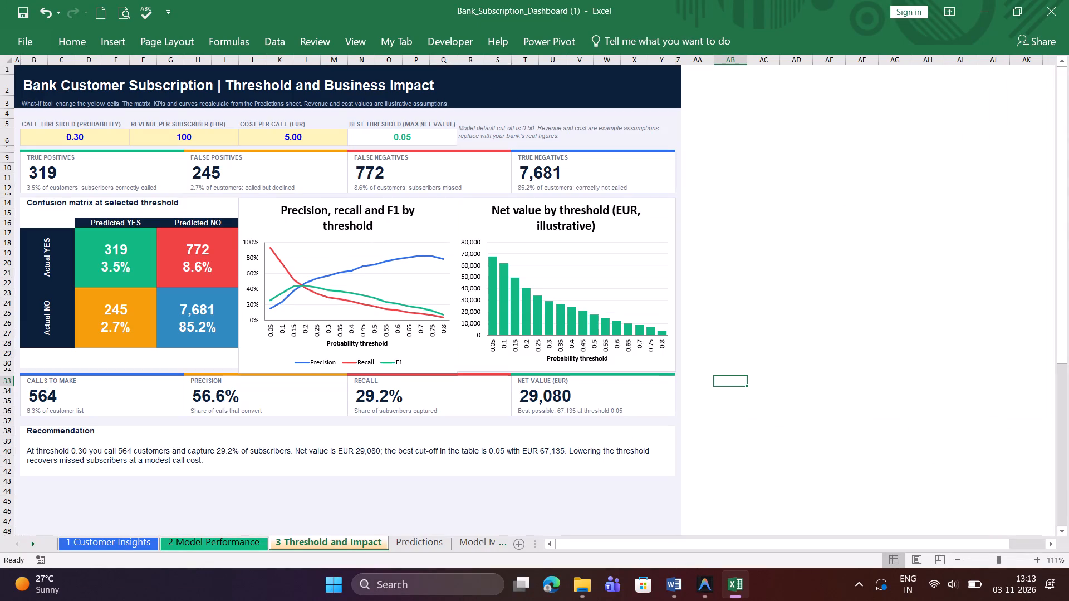
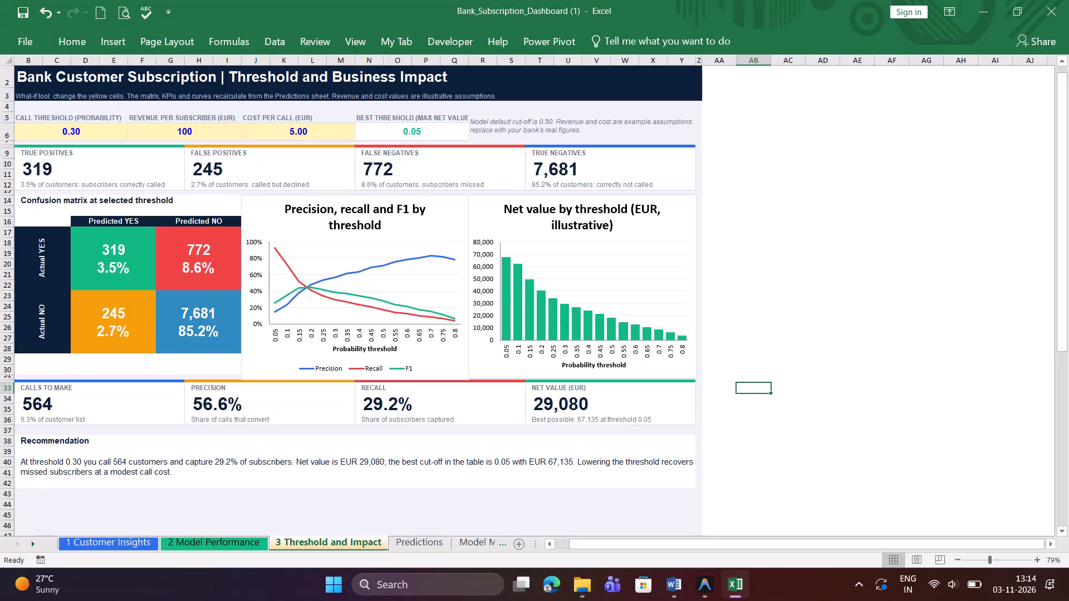
Switch to the bank customer subscription prediction report in Word and examine its output screenshots, dashboards, conclusion and references.
click(680, 583)
click(653, 528)
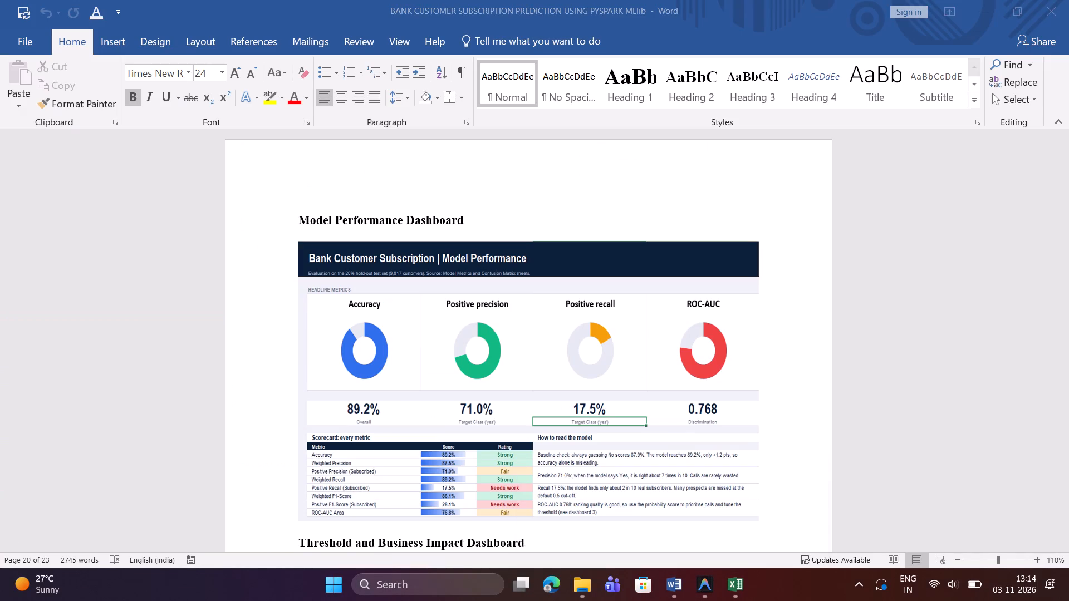
scroll(626, 435, up, 7)
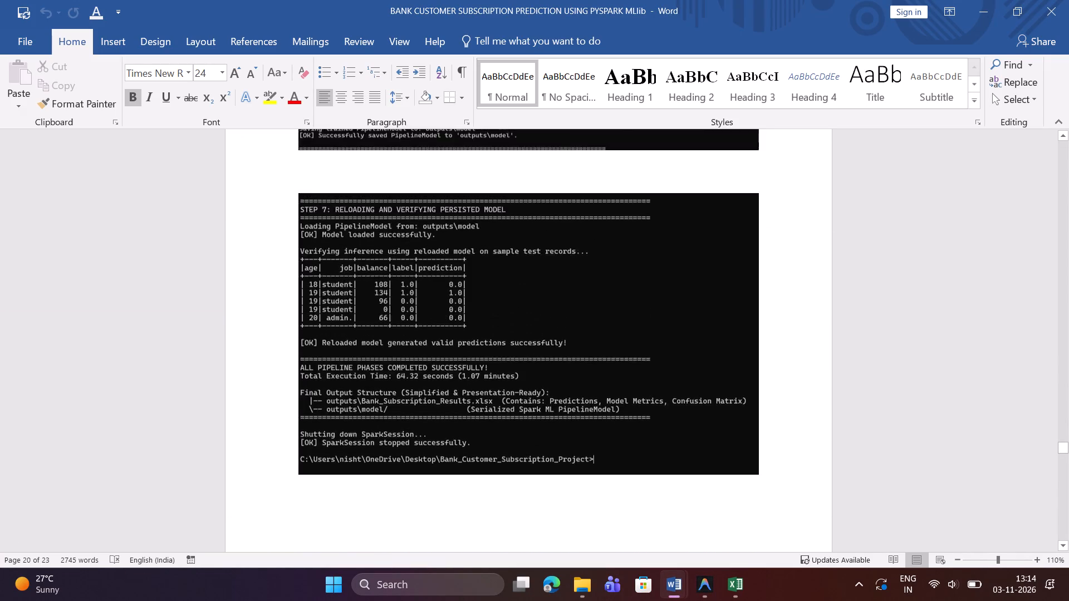
scroll(626, 435, up, 8)
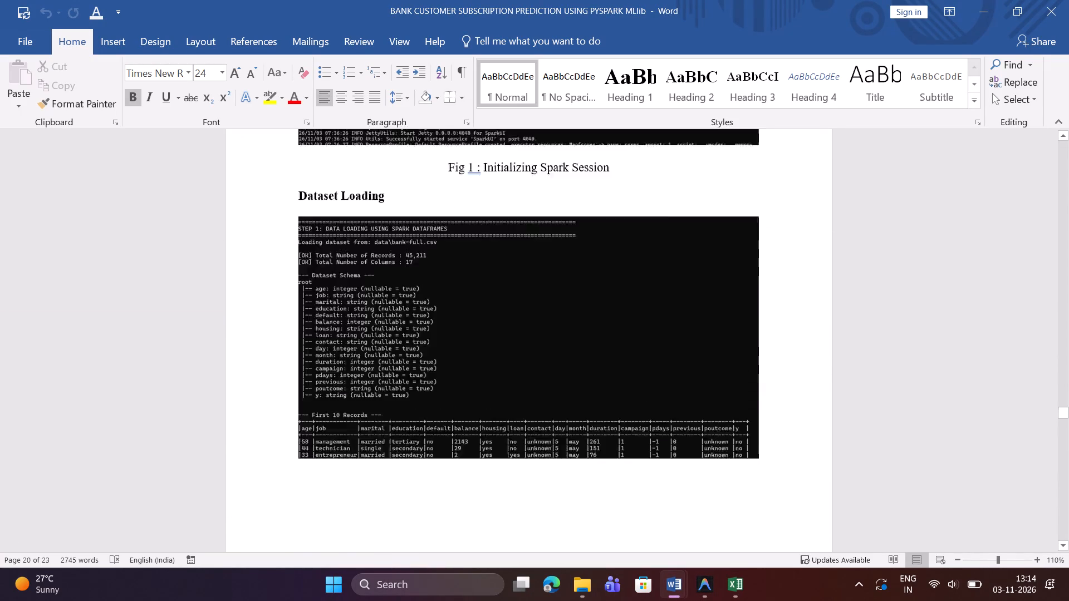
scroll(626, 435, down, 4)
scroll(626, 435, up, 3)
scroll(626, 435, down, 2)
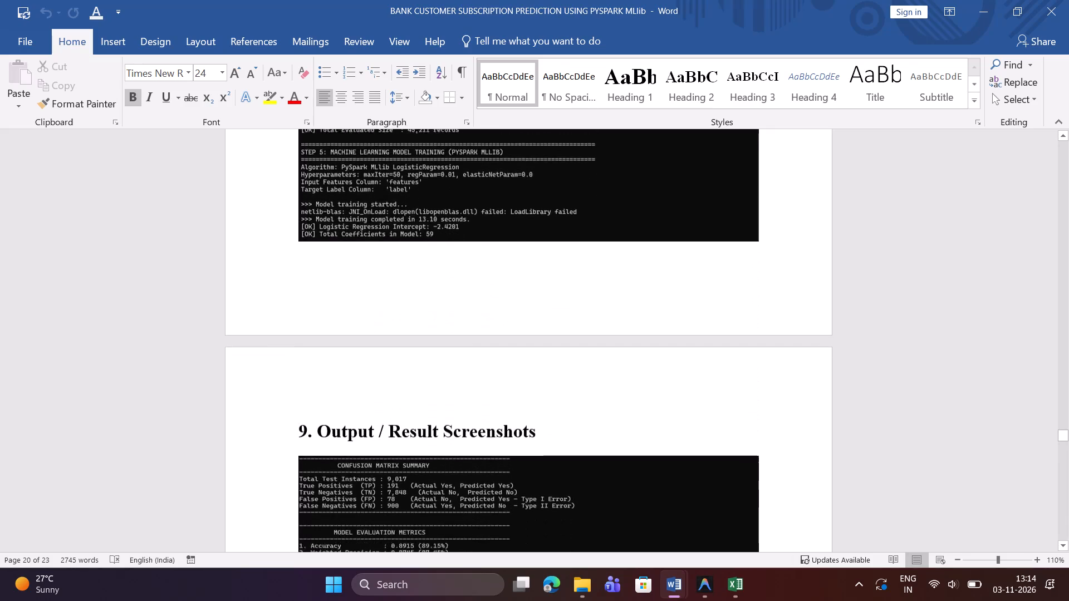
scroll(626, 435, down, 2)
ctrl+scroll(405, 226, up, 2)
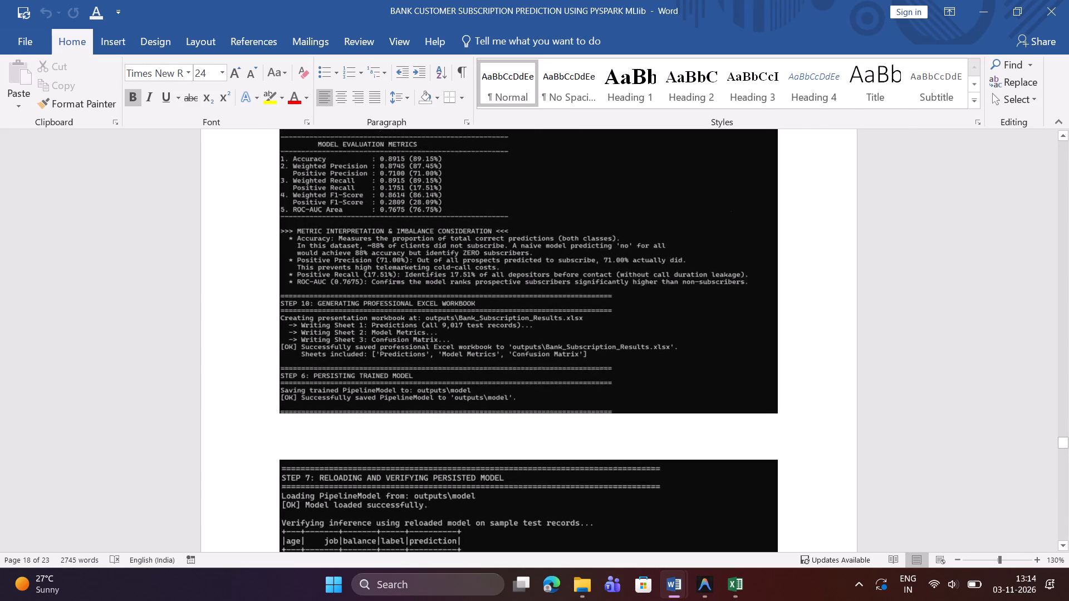
ctrl+scroll(405, 226, up, 4)
scroll(405, 226, up, 1)
scroll(405, 226, down, 1)
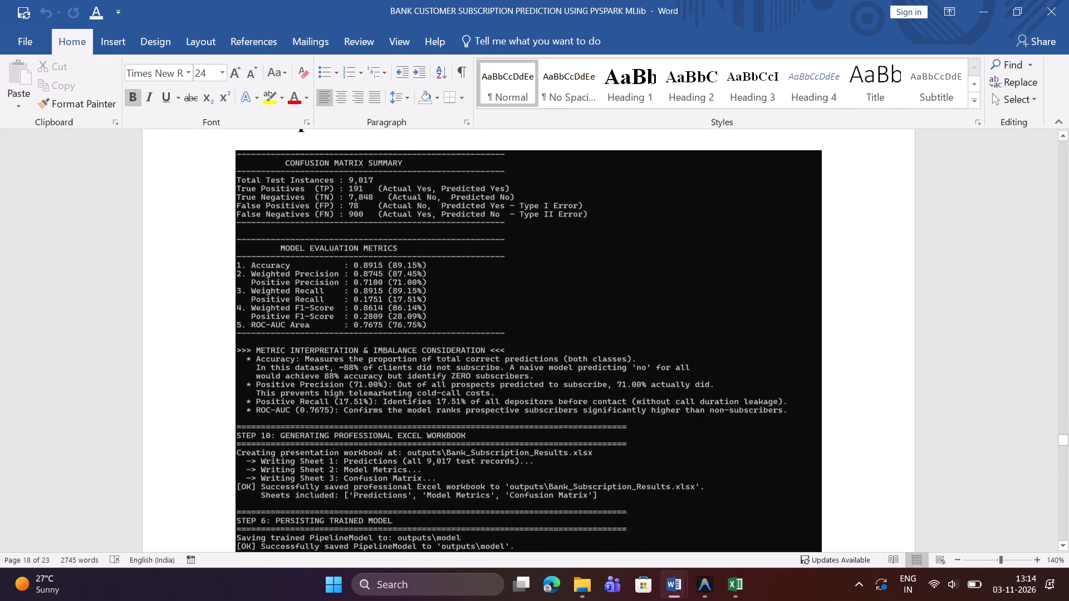
scroll(257, 294, down, 7)
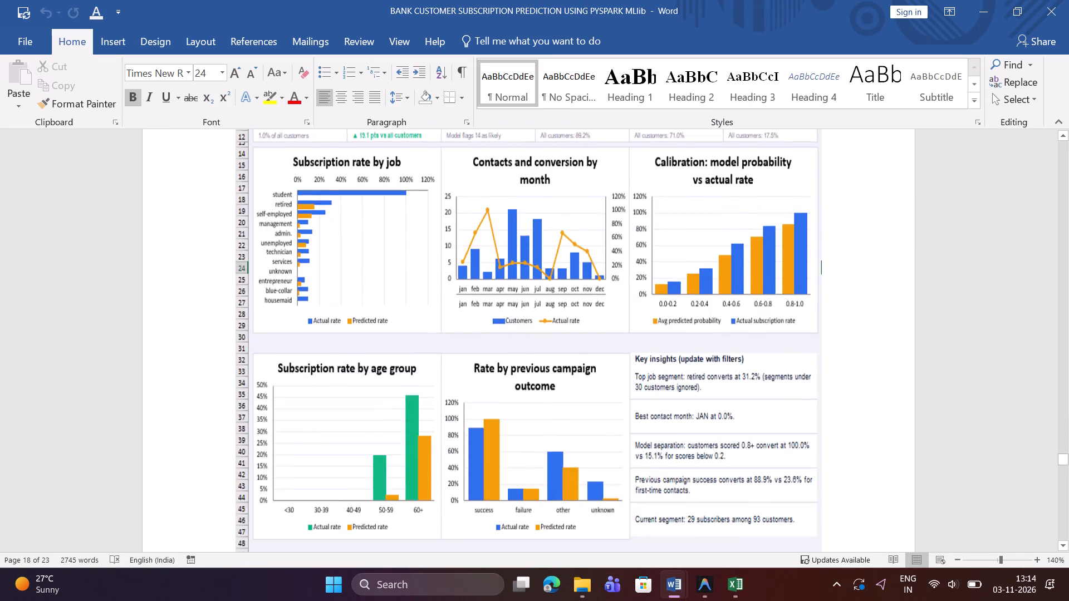
ctrl+scroll(257, 294, down, 20)
ctrl+scroll(257, 294, down, 20)
ctrl+scroll(257, 294, down, 6)
scroll(257, 294, down, 1)
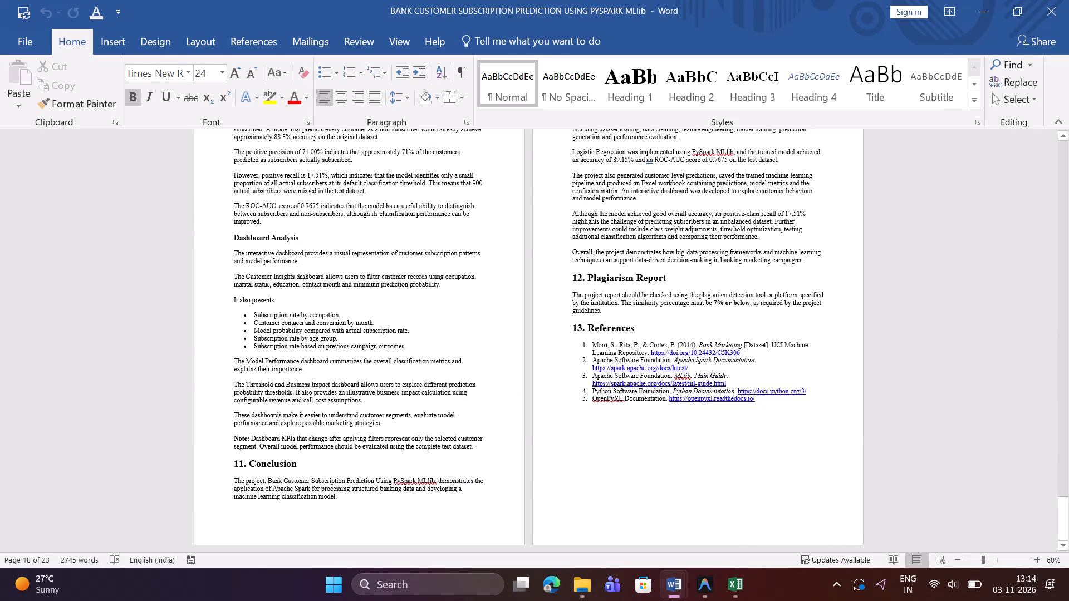
Open the Duplichecker plagiarism report from the Downloads folder and view its content and scan summary.
click(578, 591)
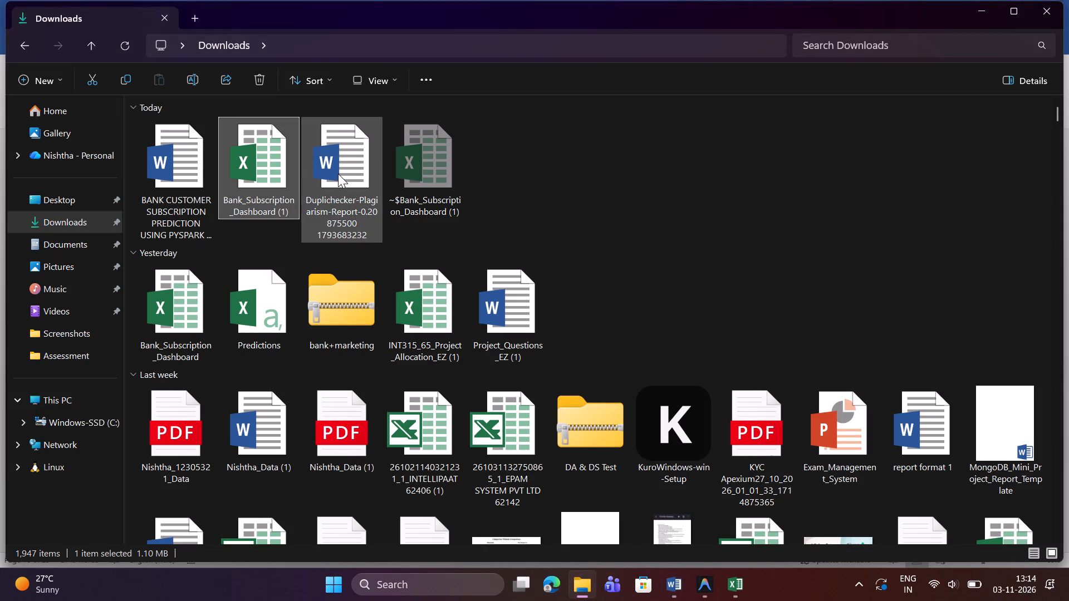
double_click(338, 174)
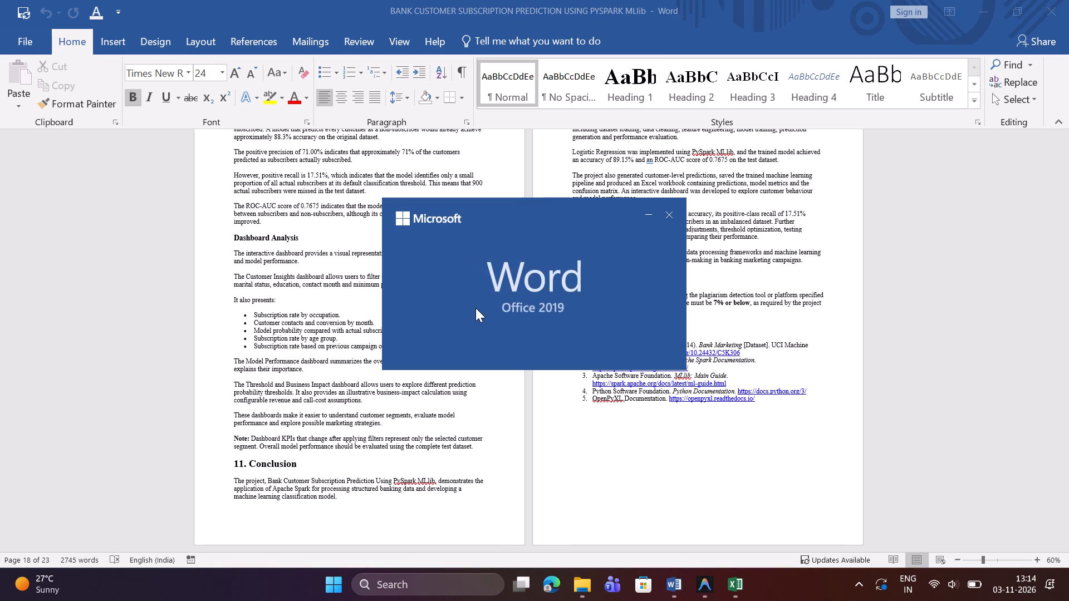
scroll(612, 420, down, 6)
scroll(612, 420, up, 9)
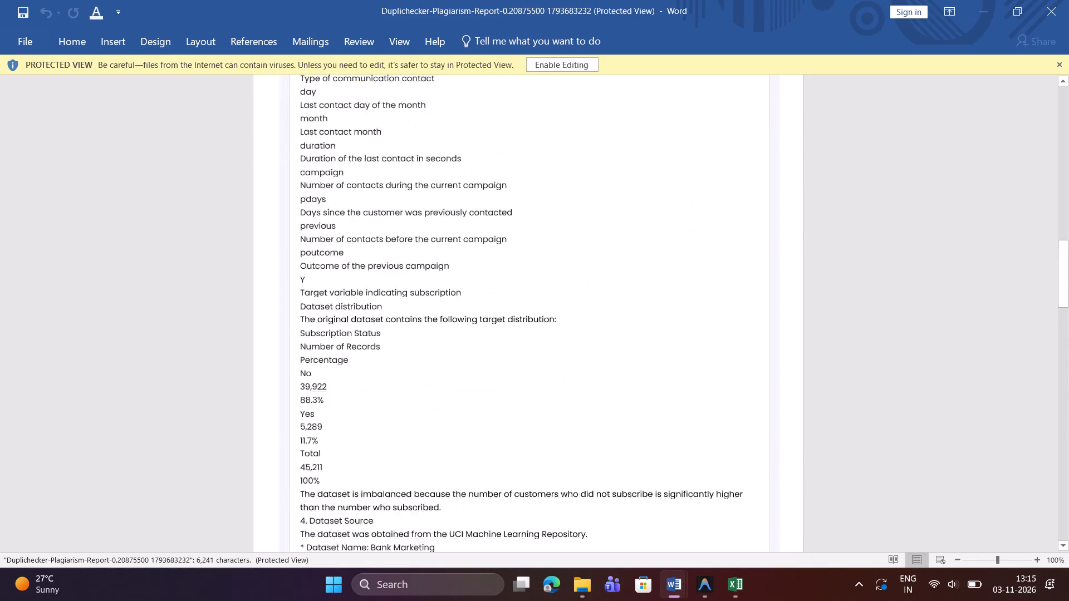
scroll(612, 420, up, 13)
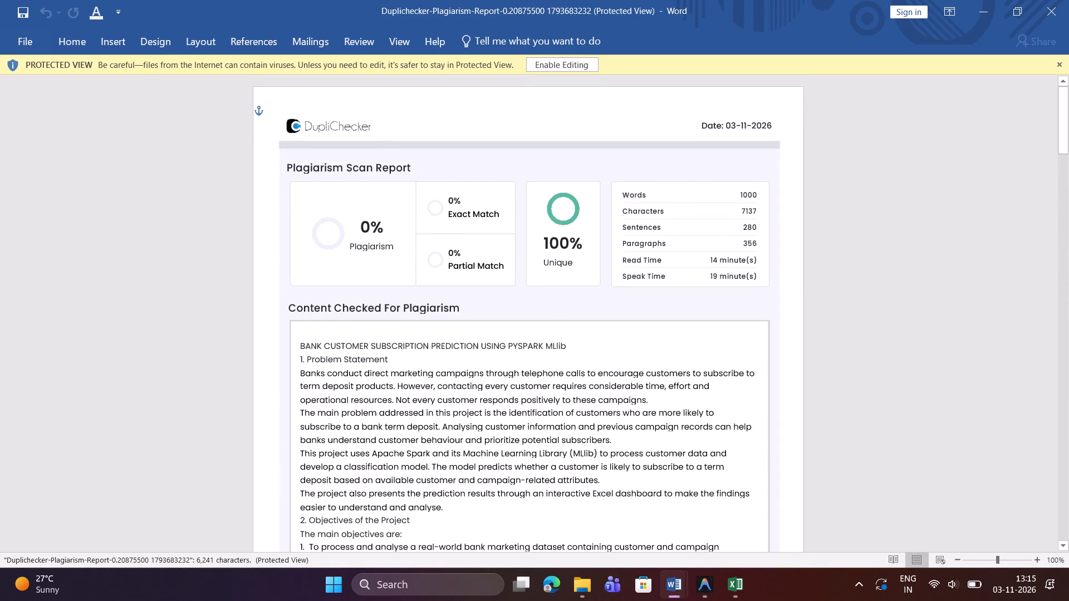
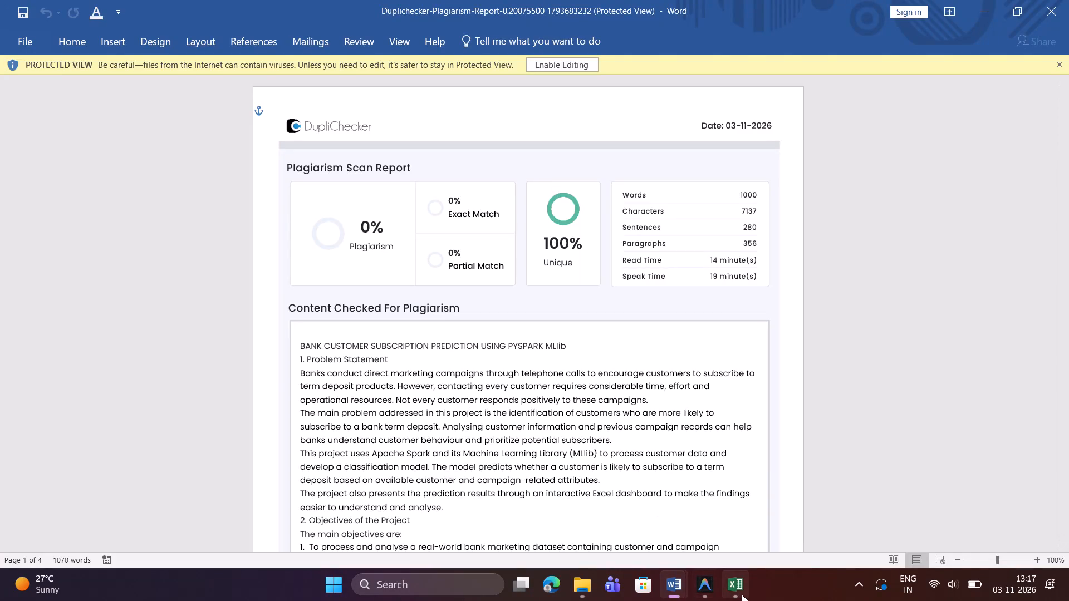
Switch back to the bank customer subscription prediction report in Word and review it back to the title and problem statement on the first page.
click(746, 594)
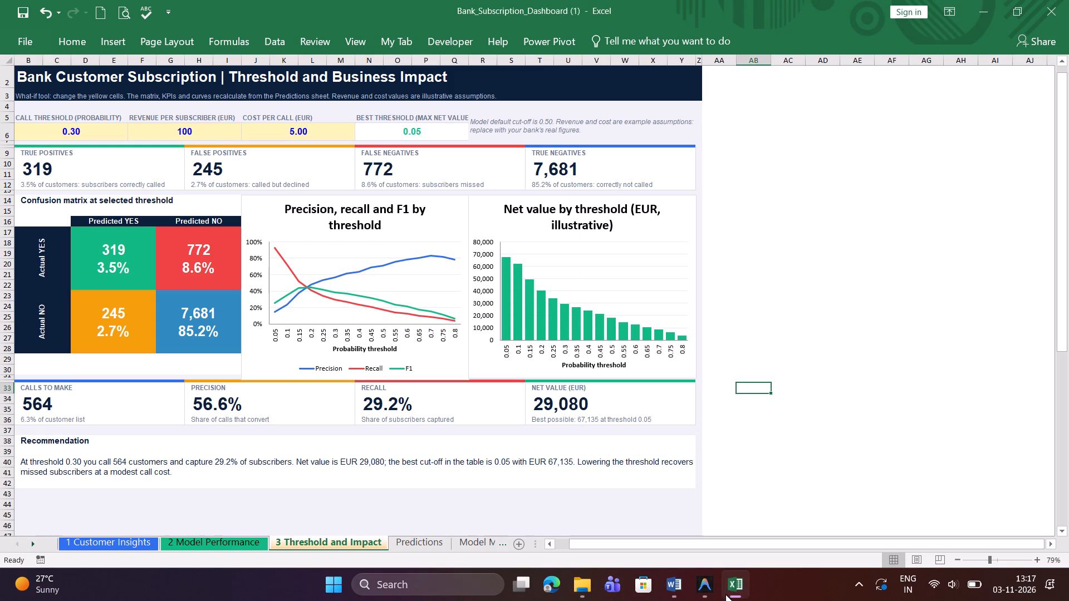
click(680, 595)
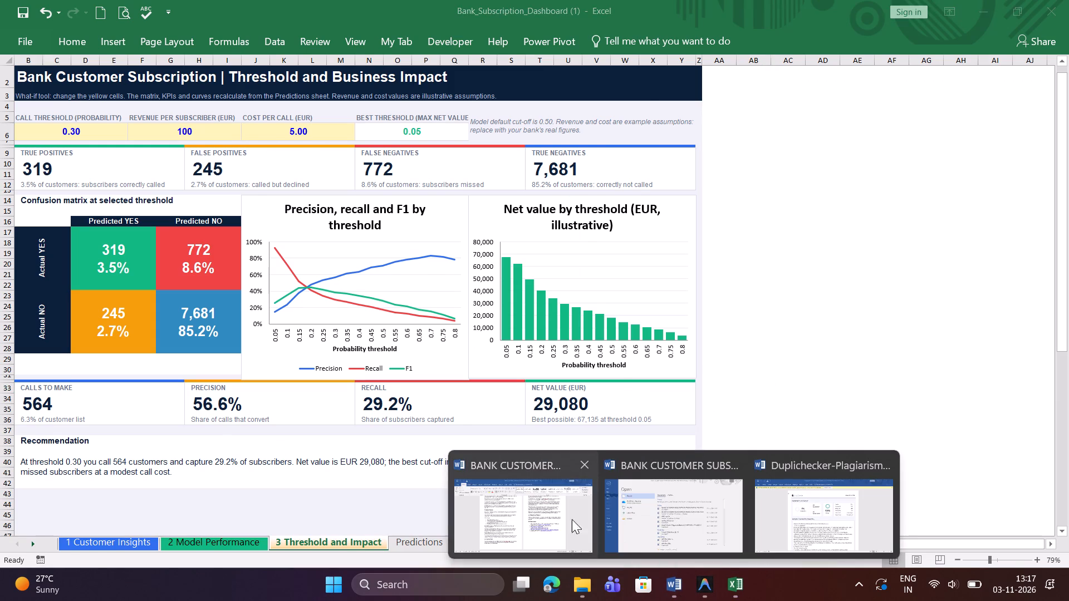
click(562, 516)
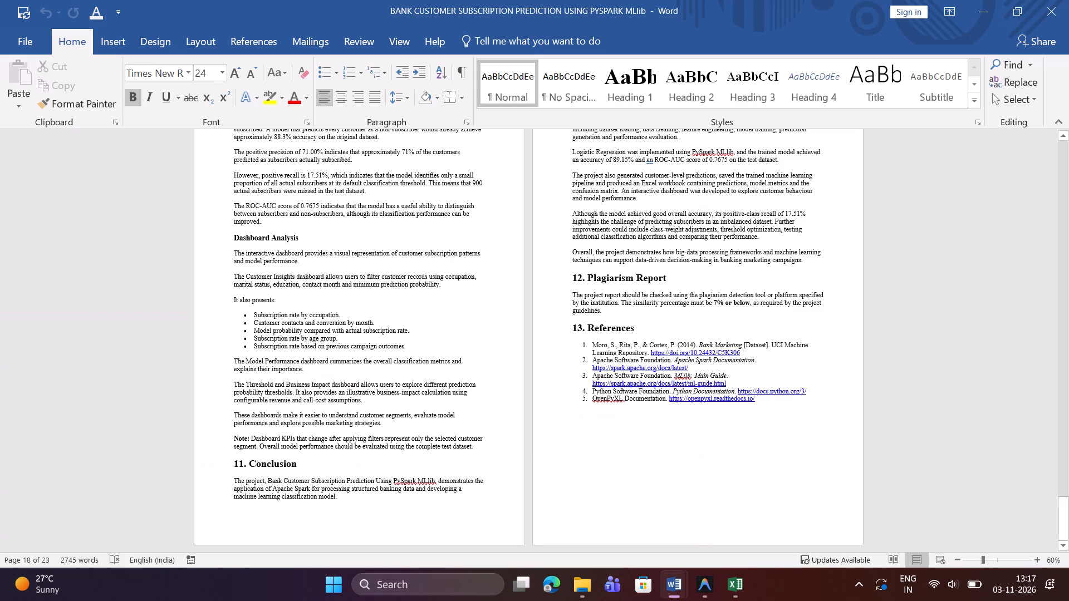
scroll(540, 308, up, 7)
scroll(540, 308, up, 14)
scroll(540, 308, down, 4)
scroll(540, 308, up, 20)
scroll(540, 308, up, 20)
scroll(540, 308, up, 9)
scroll(540, 308, down, 20)
scroll(540, 308, down, 5)
scroll(540, 308, up, 20)
scroll(540, 308, up, 20)
scroll(540, 308, up, 20)
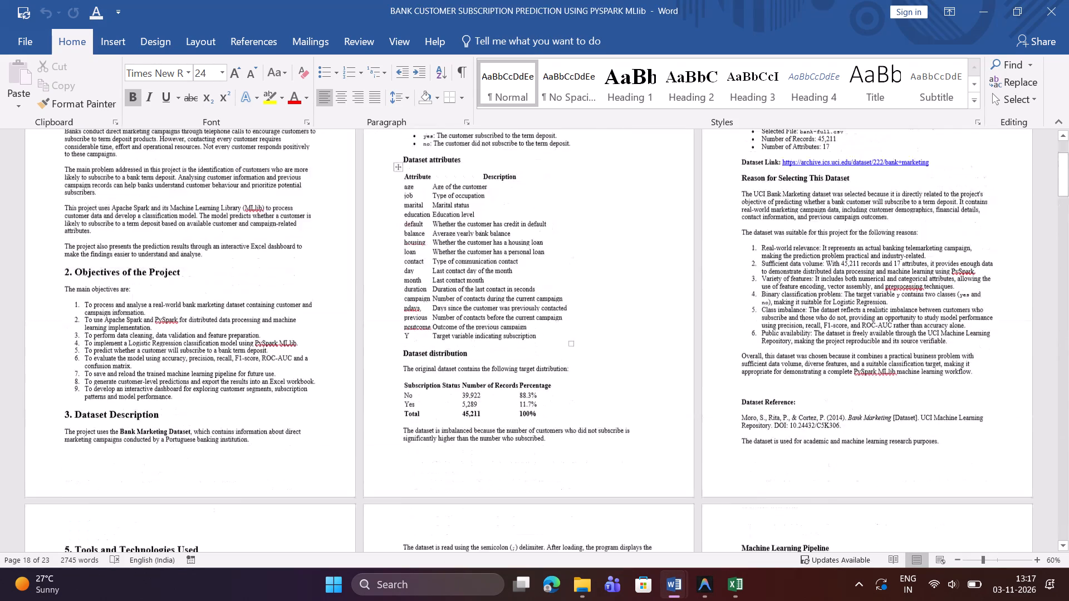
scroll(540, 308, up, 1)
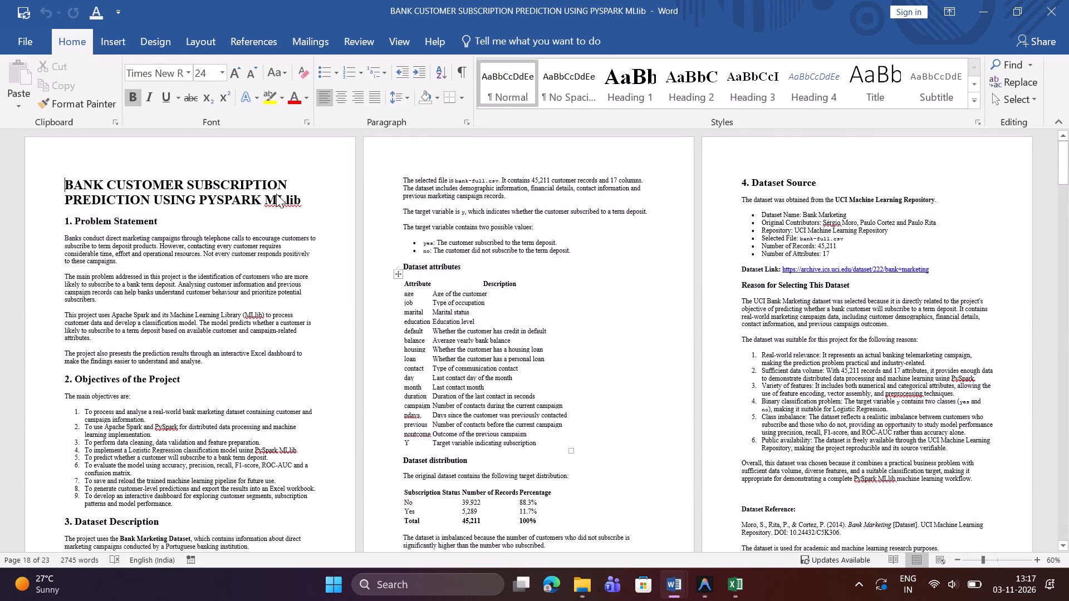
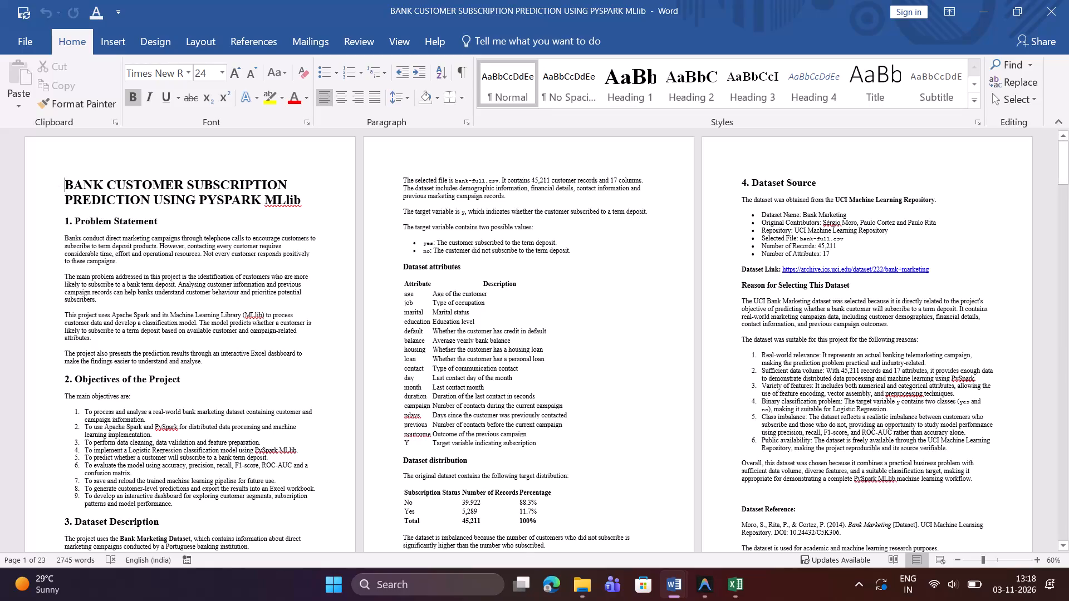
Insert a blank page before the report title so the title starts at the top of page two.
key(Return)
key(Return)
key(Return)
key(Return)
key(Return)
key(Return)
key(Return)
key(Return)
key(Return)
key(Return)
key(Return)
key(Return)
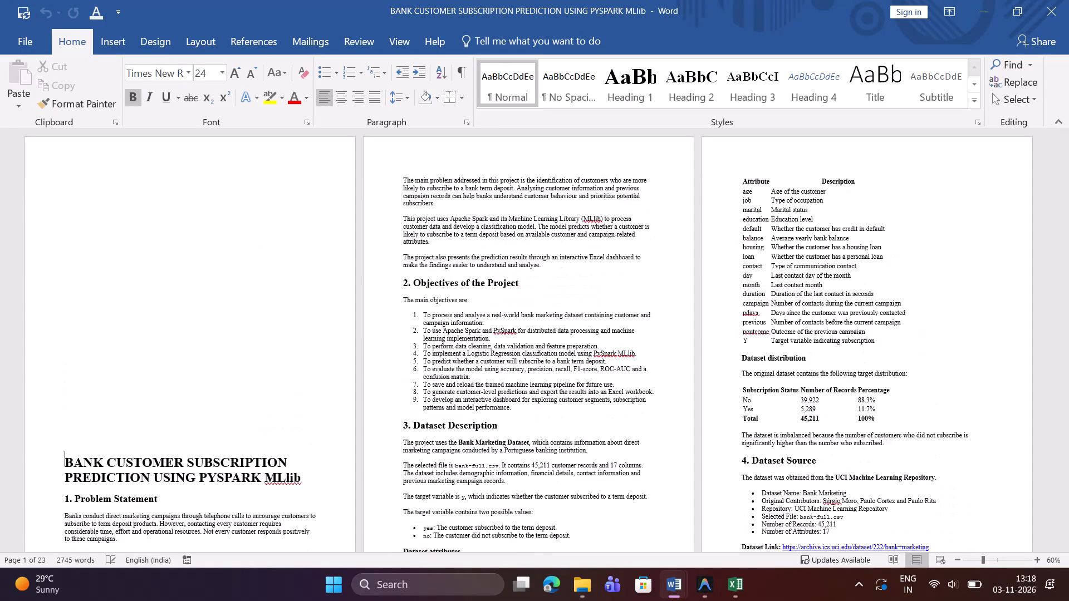
key(Return)
key(Return)
key(Return)
key(Return)
key(Return)
key(Return)
key(BackSpace)
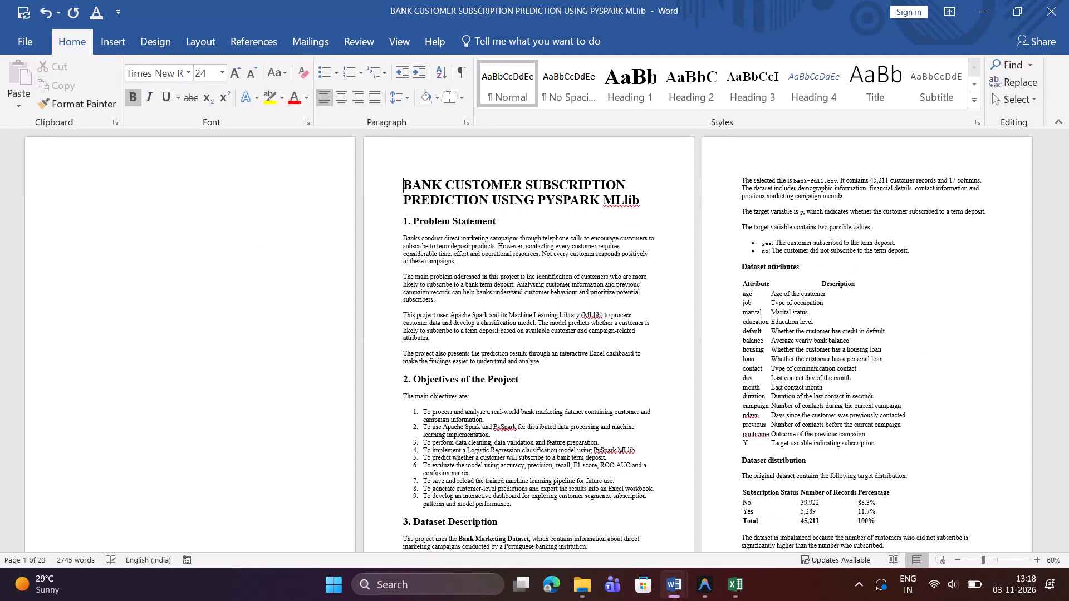
click(120, 175)
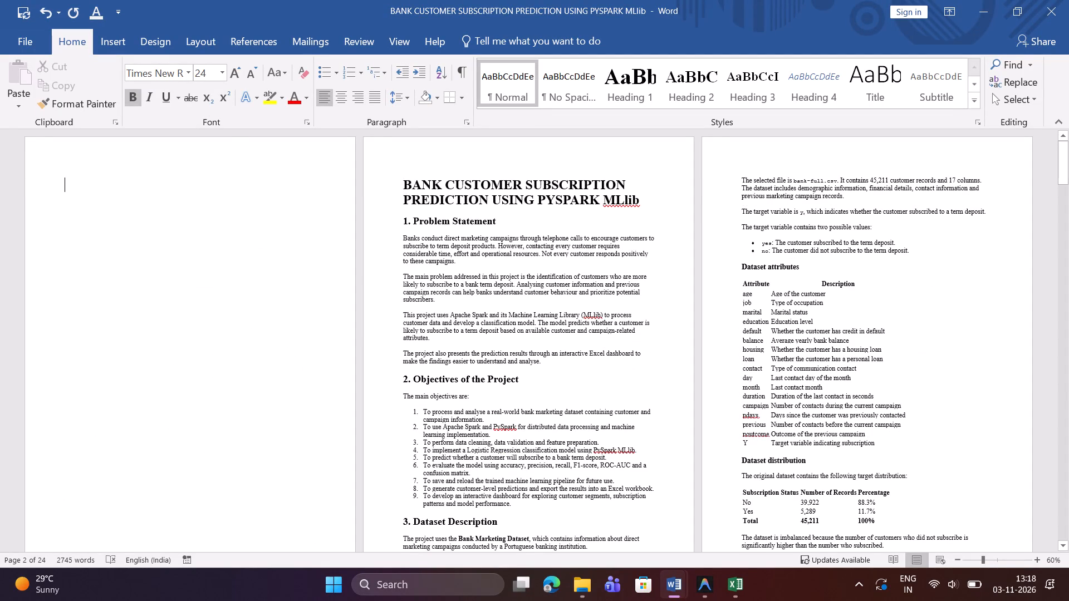
Minimize the open windows and open the MKT report document from the desktop.
click(587, 593)
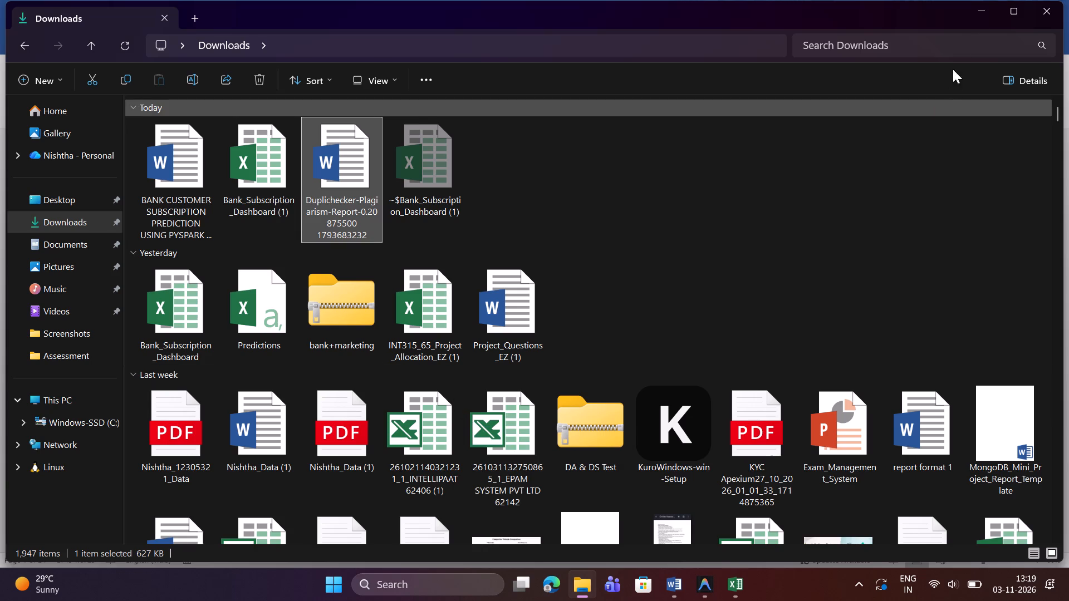
click(977, 9)
click(977, 9)
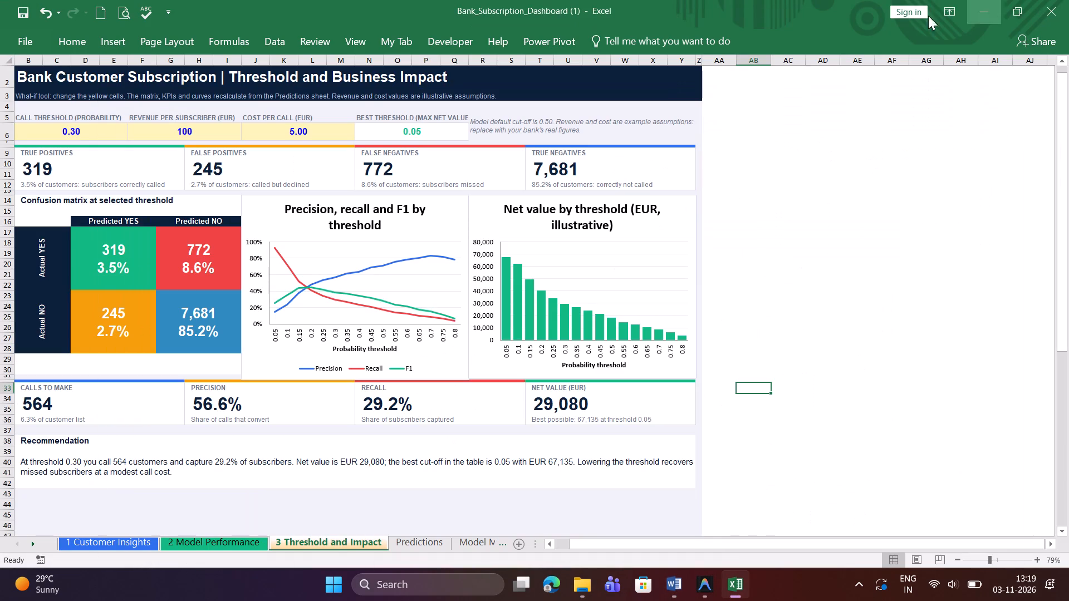
click(972, 7)
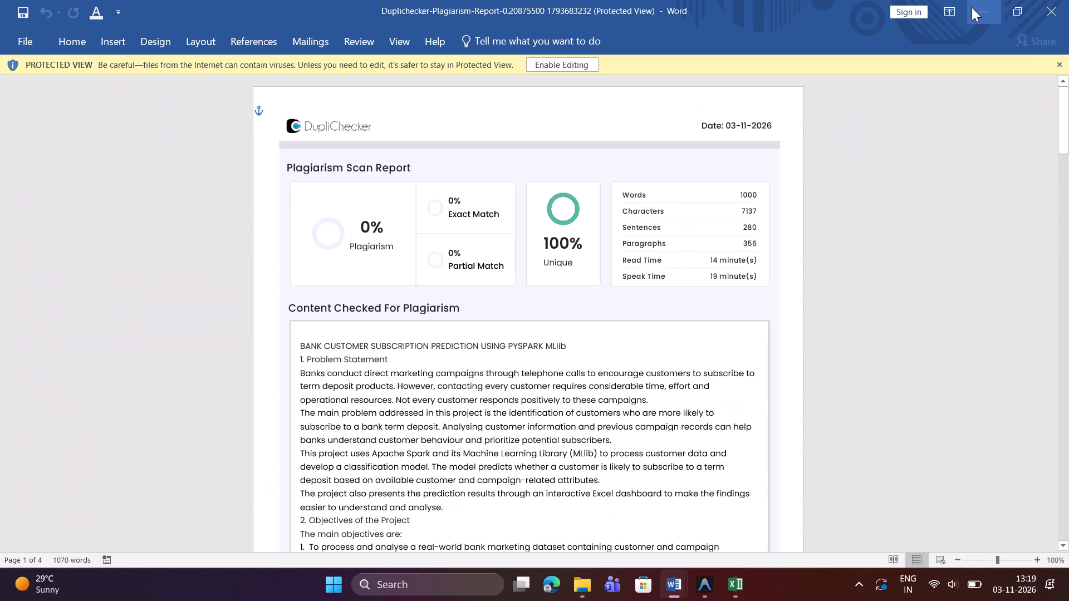
click(972, 7)
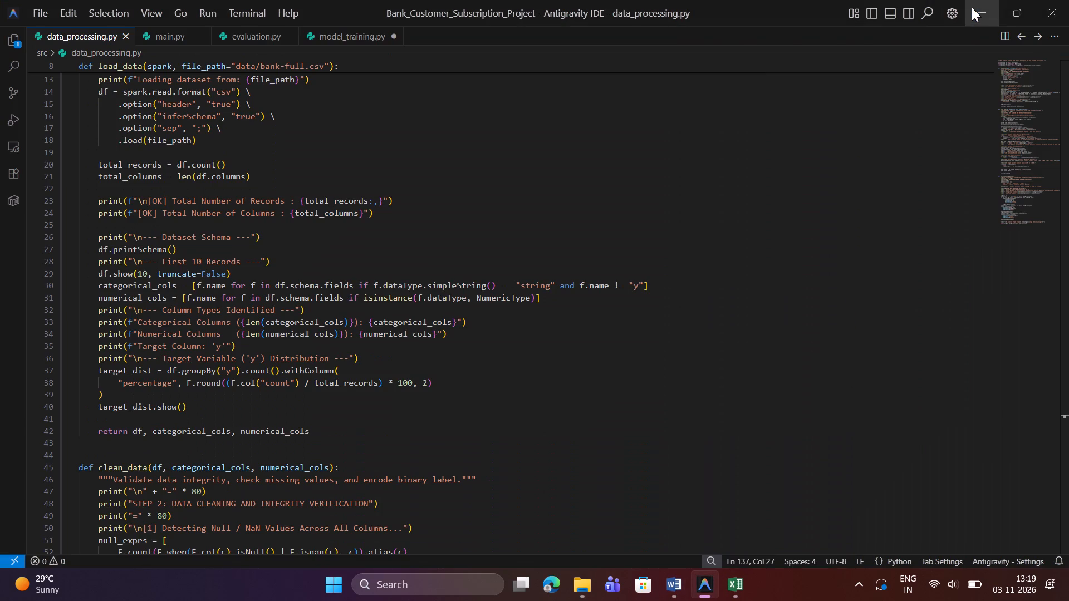
click(972, 7)
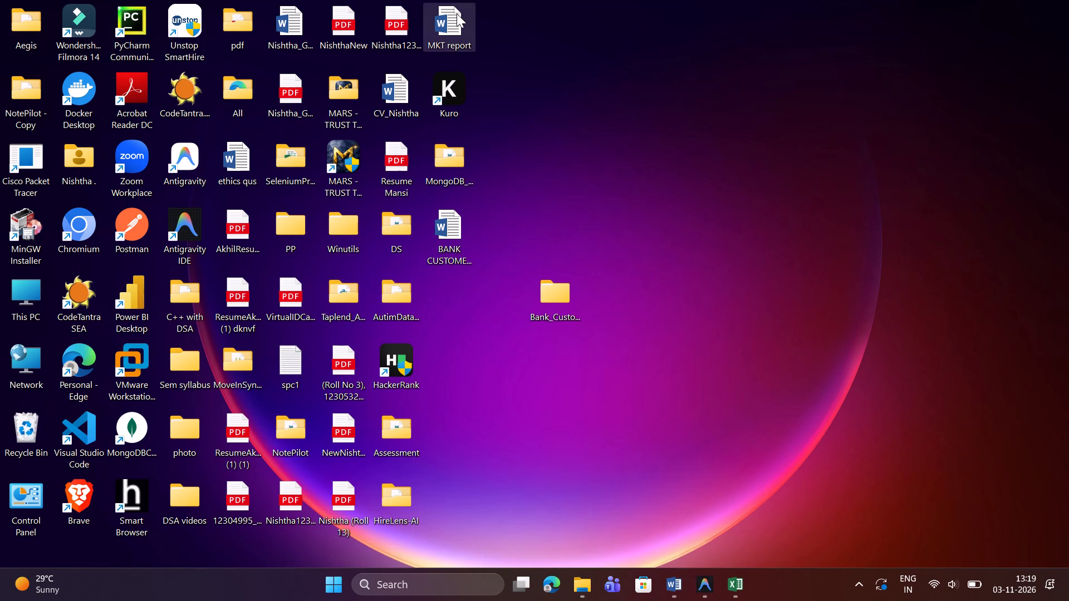
double_click(457, 13)
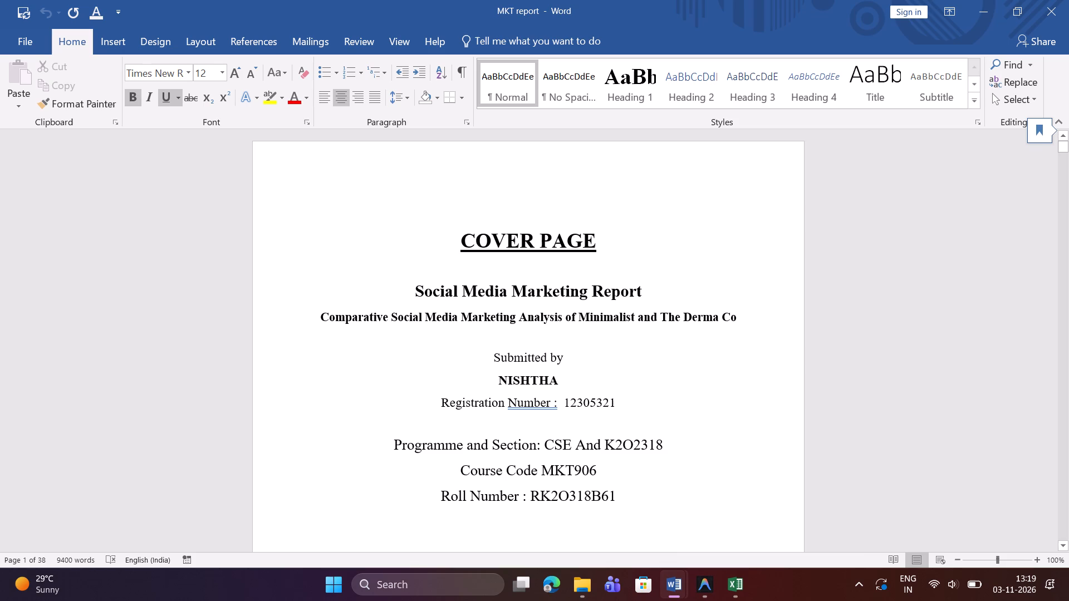
Copy the MKT report's cover content, from COVER PAGE through the university name, onto the bank subscription report's blank first page.
drag(457, 235, 654, 356)
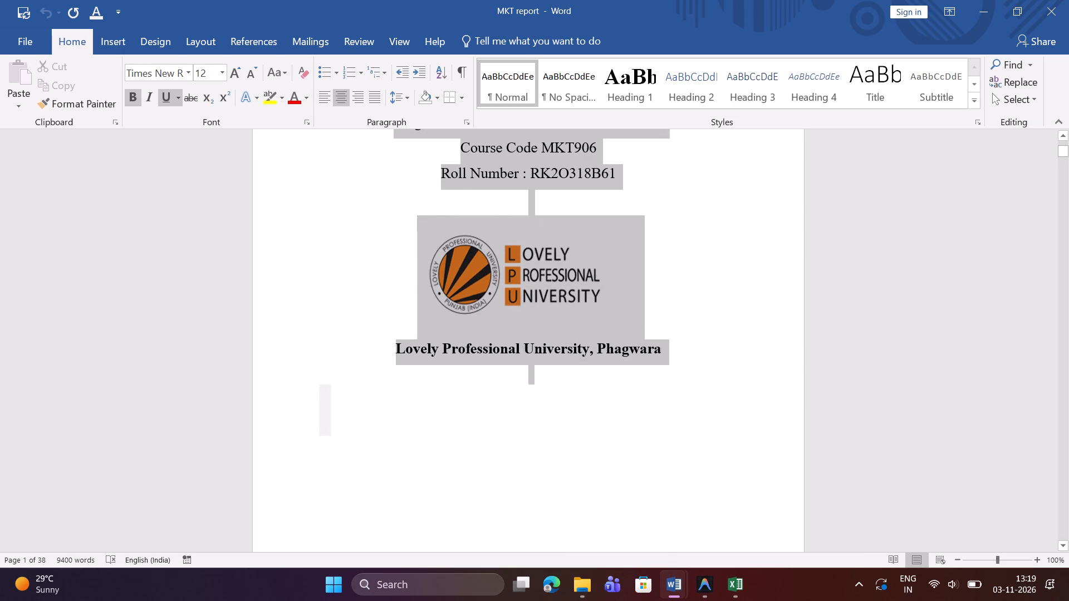
drag(654, 356, 673, 348)
key(ctrl+c)
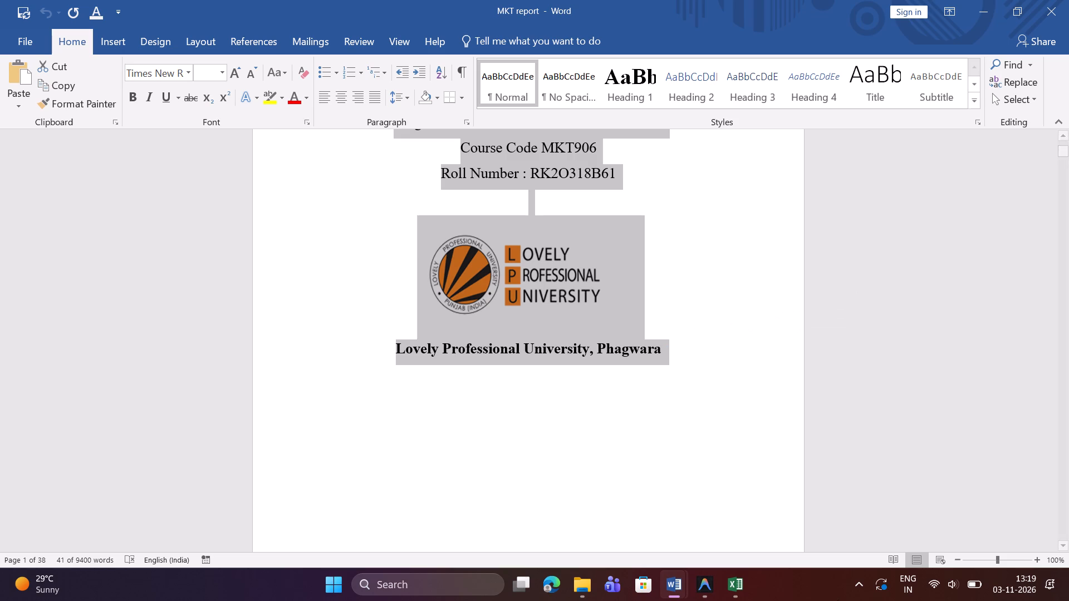
click(735, 588)
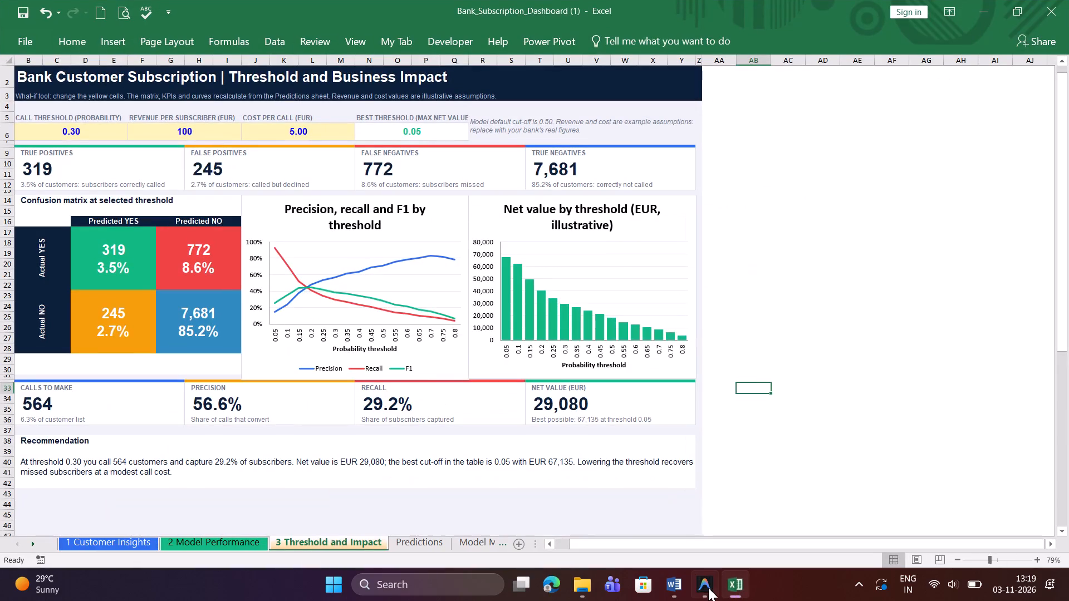
click(708, 588)
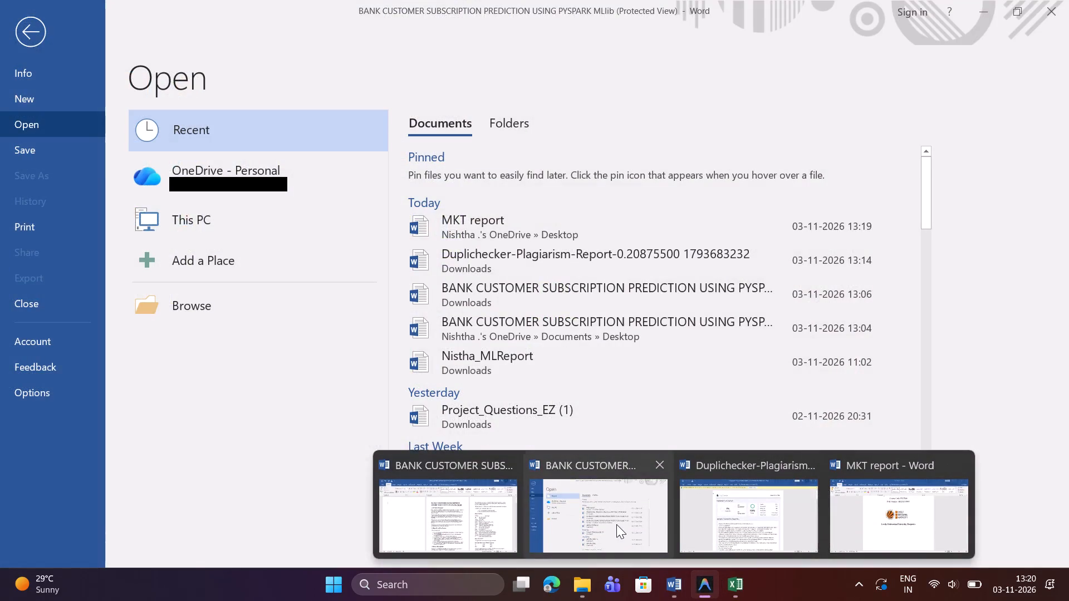
click(473, 509)
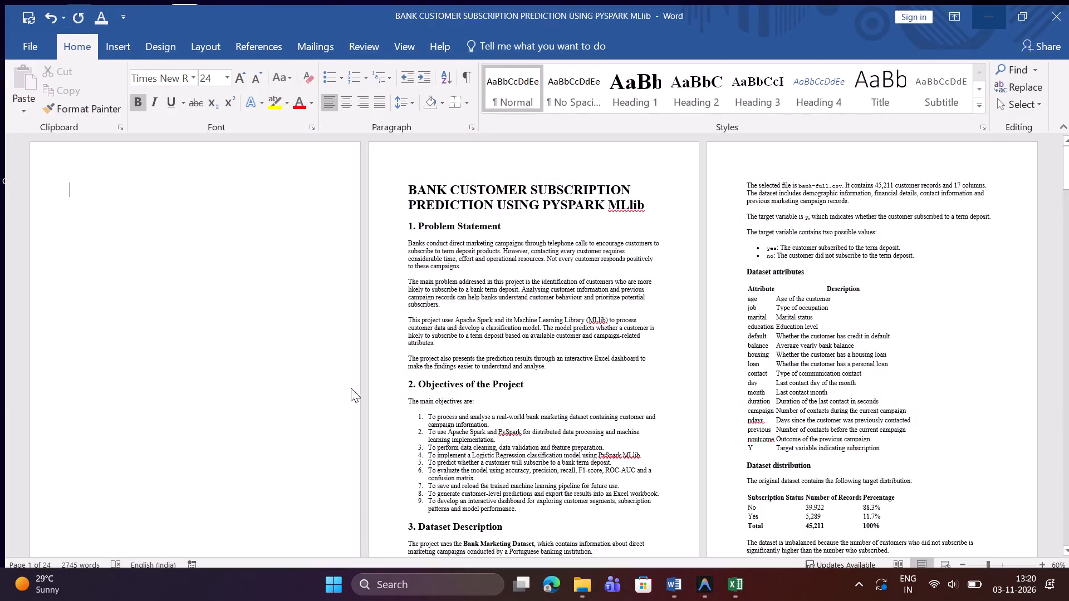
key(ctrl+v)
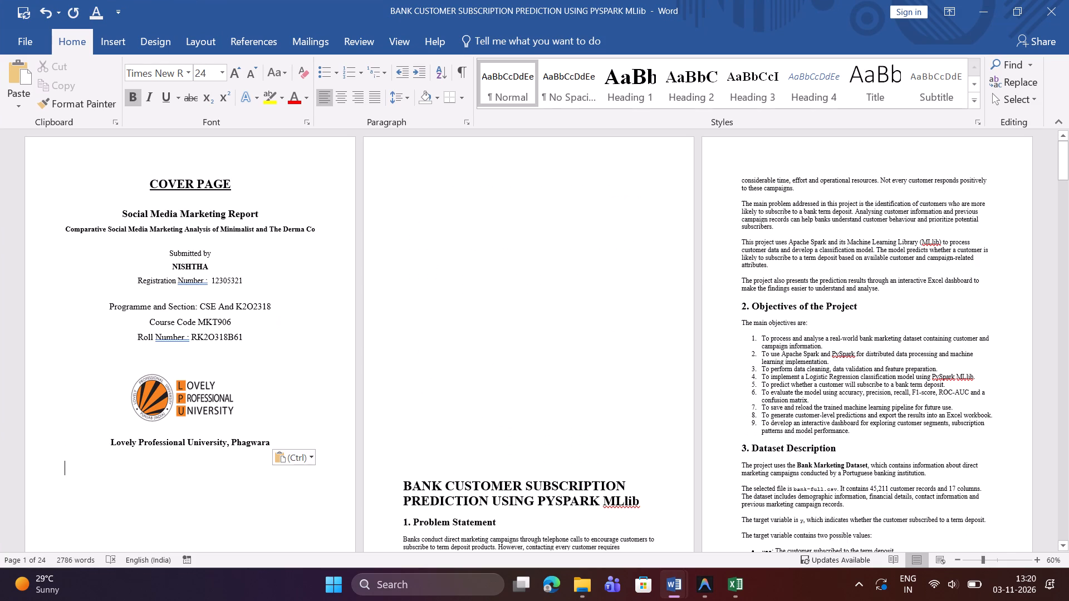
Delete the empty lines directly below the university name on the cover page.
key(Down)
key(Down)
key(Down)
key(Down)
key(Up)
key(BackSpace)
key(BackSpace)
key(BackSpace)
key(BackSpace)
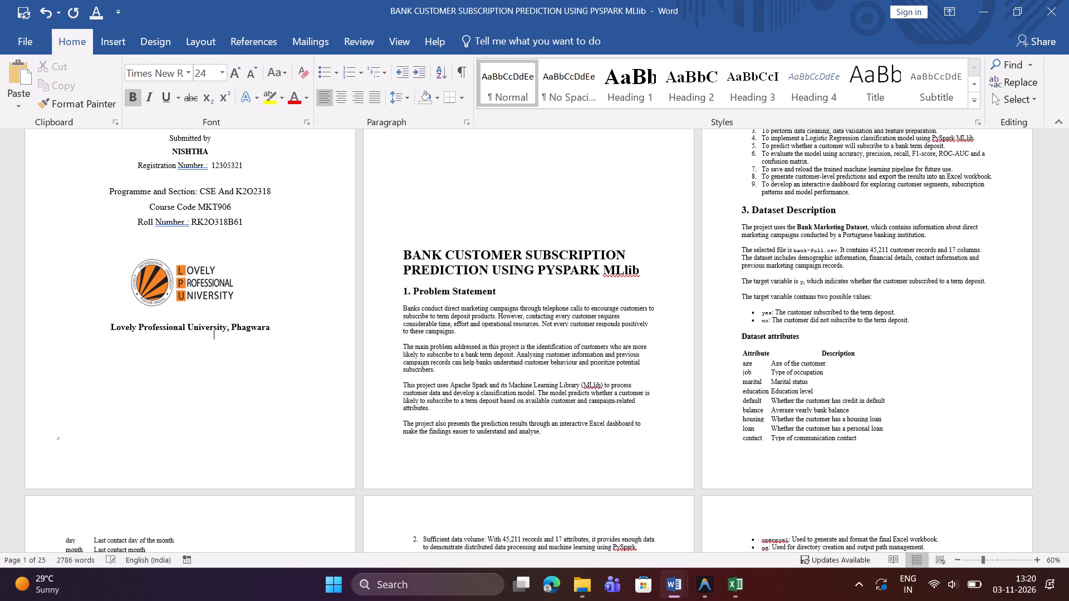
Remove the blank lines above the bank customer subscription title so it starts at the top of page two.
click(403, 252)
key(BackSpace)
key(BackSpace)
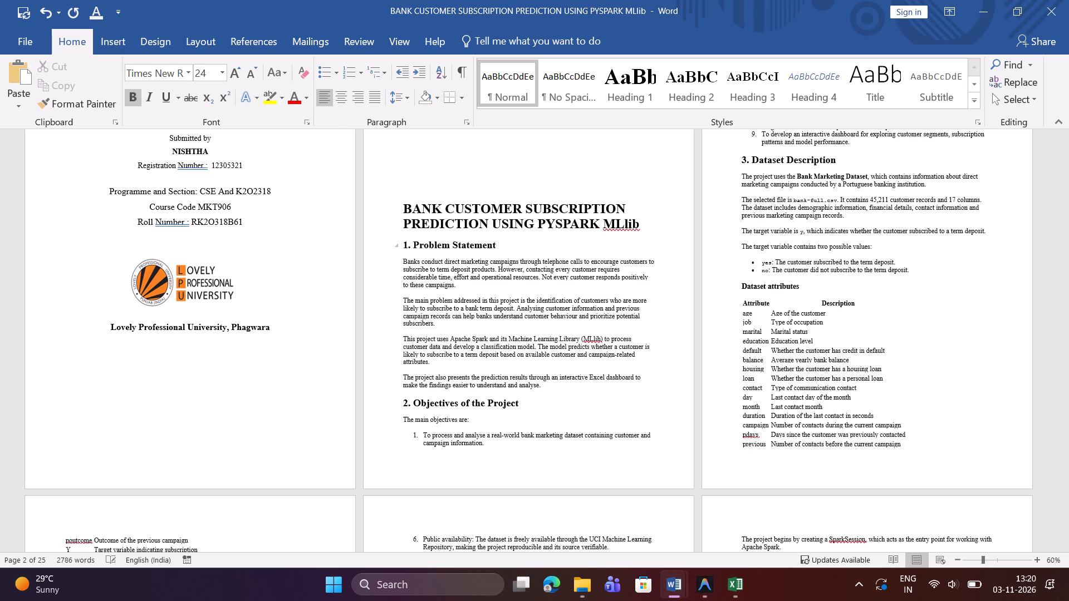
key(BackSpace)
key(BackSpace)
key(BackSpace)
key(BackSpace)
key(BackSpace)
scroll(403, 252, up, 1)
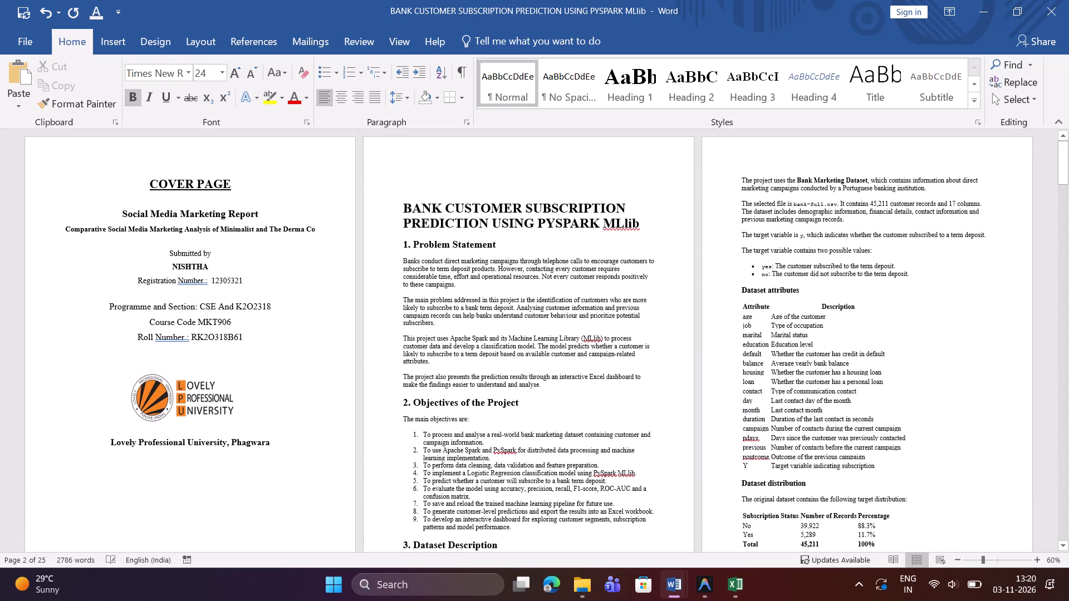
key(BackSpace)
key(BackSpace)
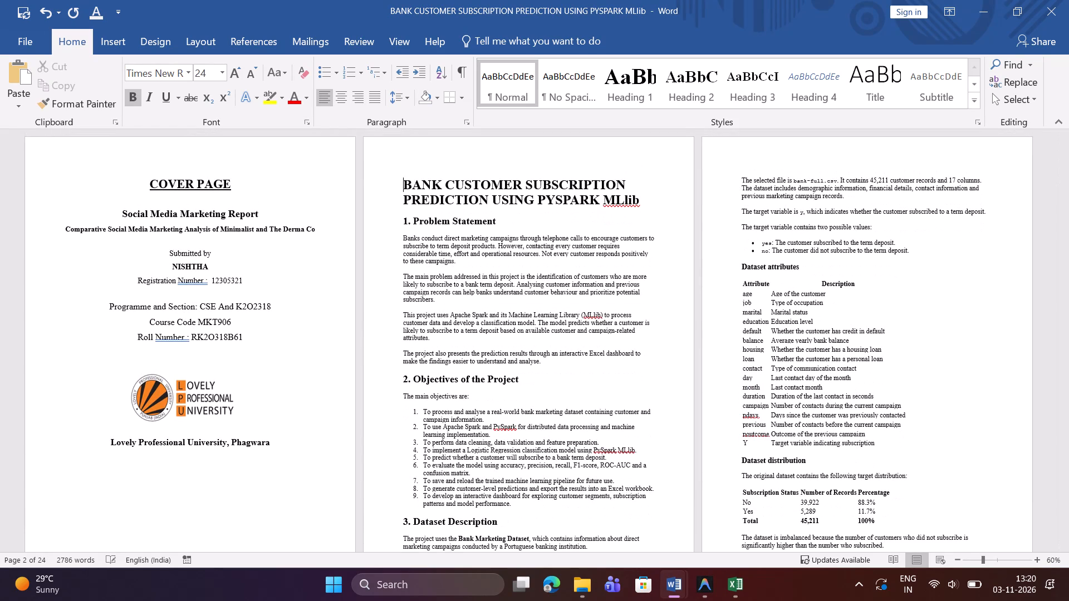
Insert three blank lines above the COVER PAGE heading to move the cover content lower, and check the page layout.
click(149, 179)
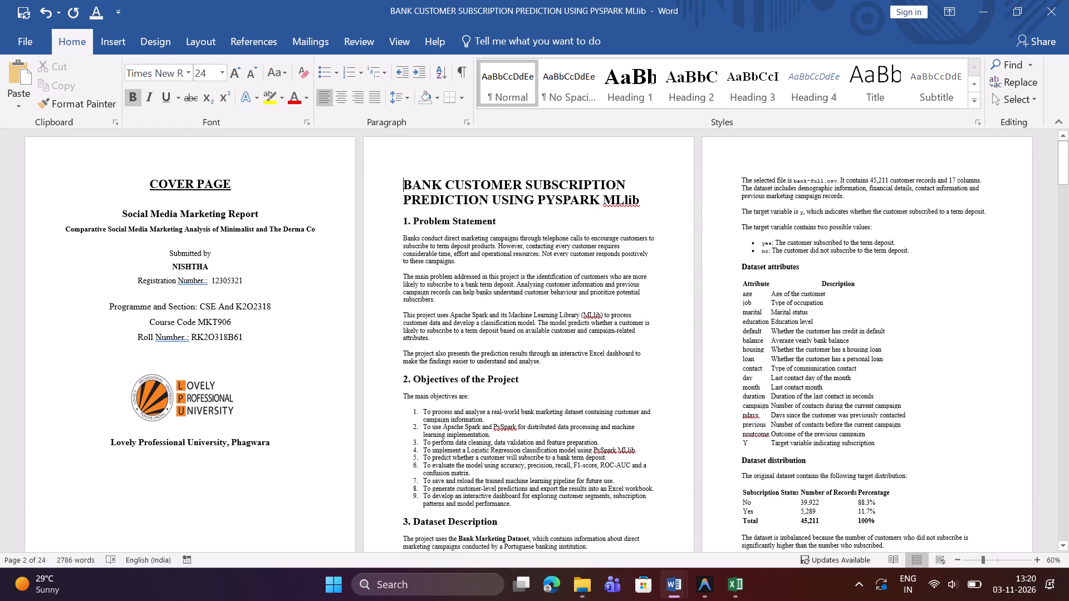
key(Return)
key(Return)
key(Return)
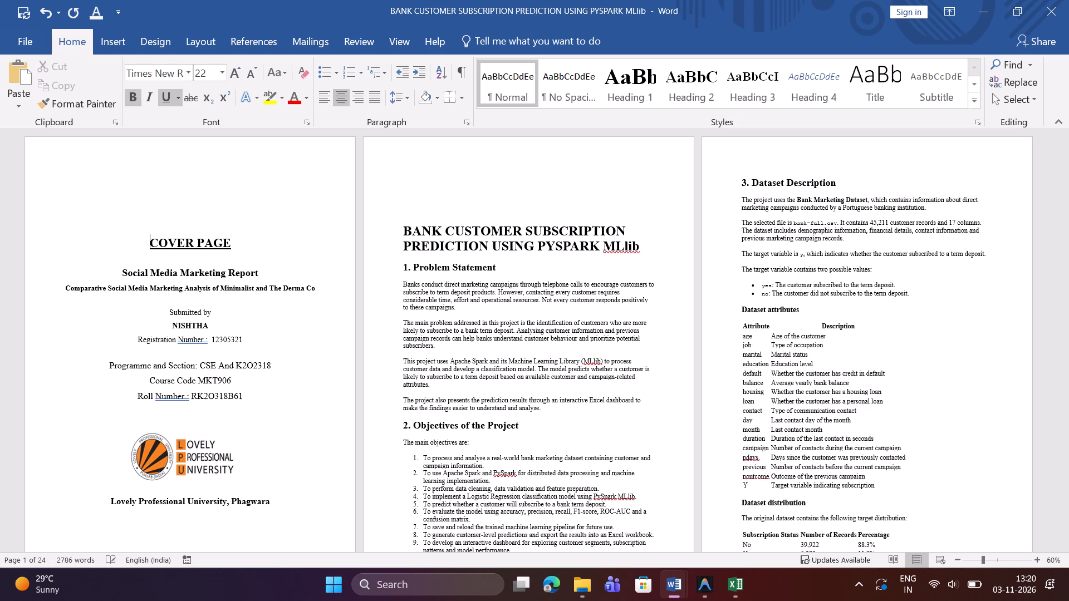
scroll(149, 179, down, 1)
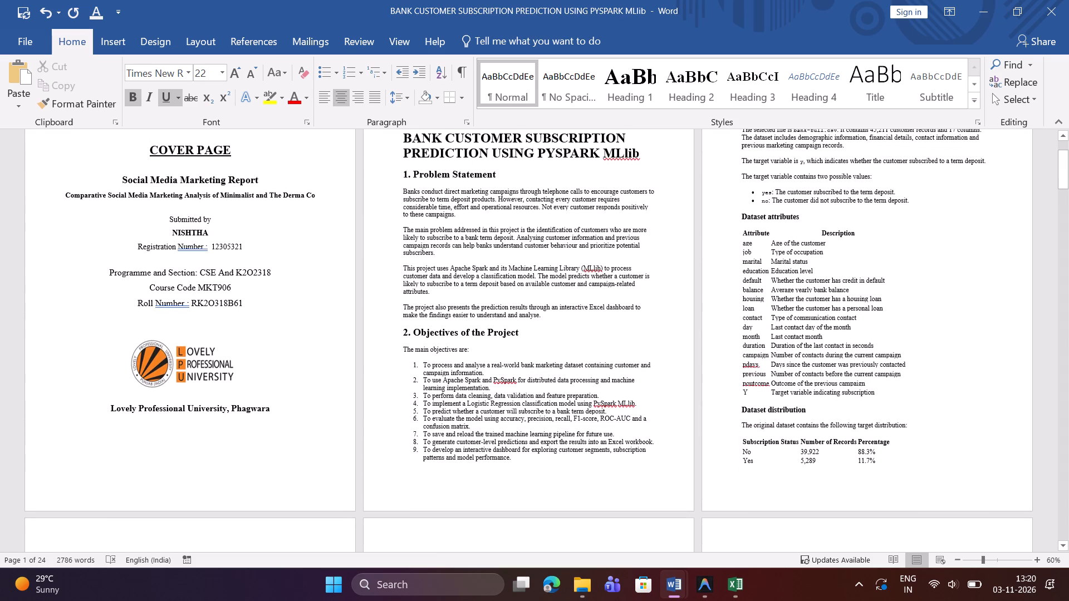
ctrl+scroll(149, 179, up, 2)
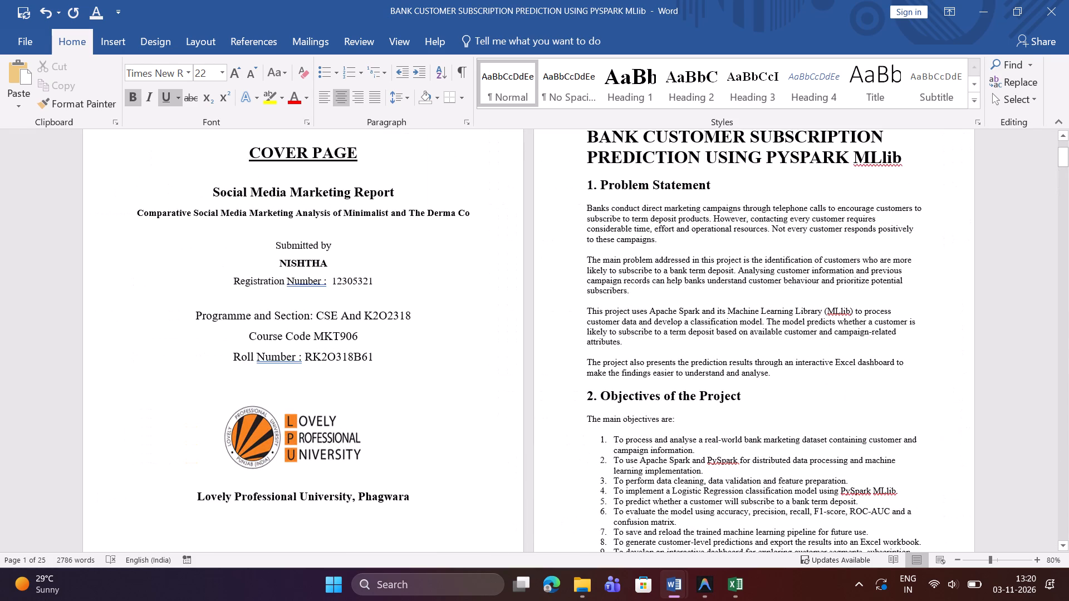
Delete the section code from the cover page's Programme and Section line, leaving "CSE And" followed by a space.
click(423, 313)
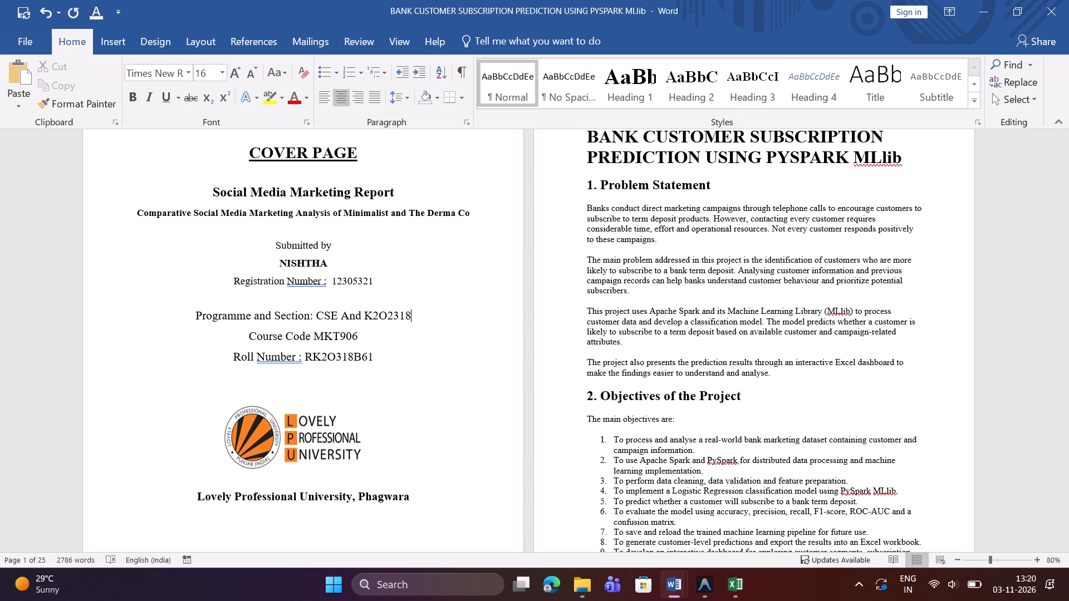
key(BackSpace)
key(BackSpace)
key(BackSpace)
key(BackSpace)
key(BackSpace)
key(BackSpace)
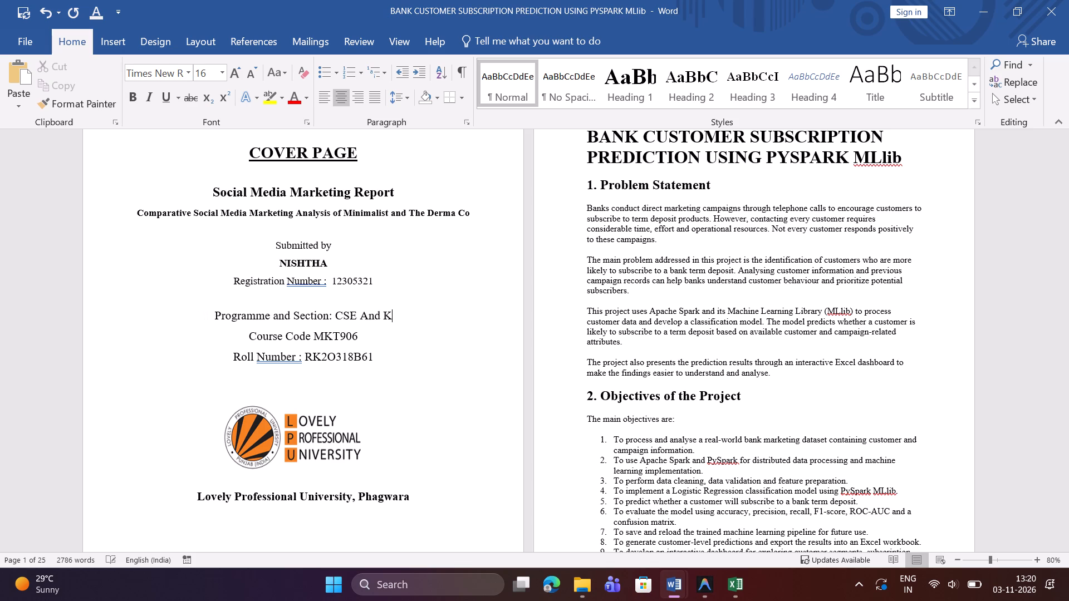
key(BackSpace)
key(BackSpace)
key(space)
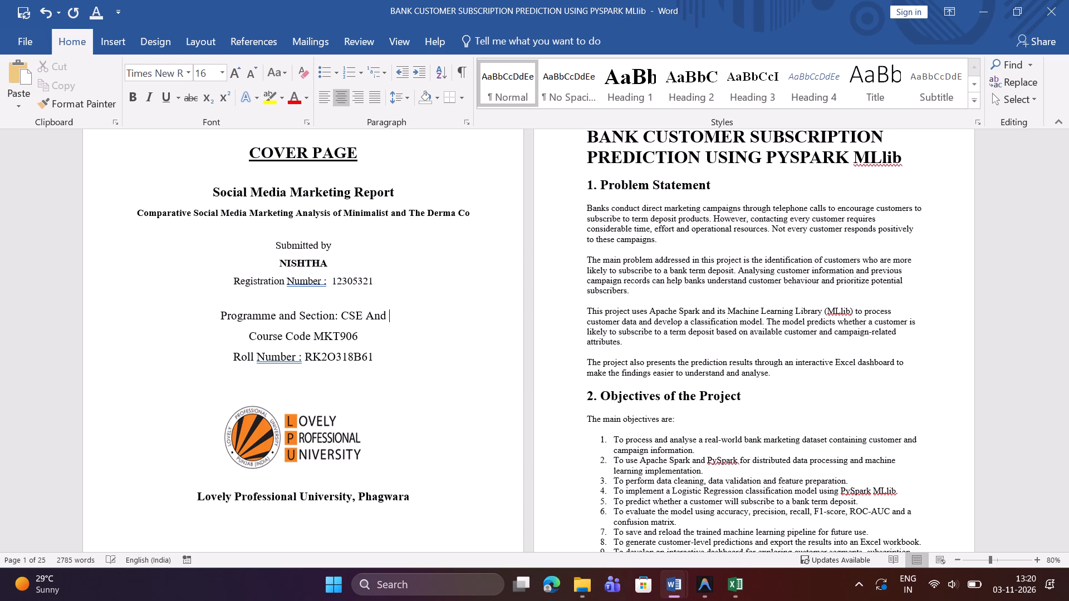
In the Excel dashboard's Customer Insights sheet, set the Job filter to services and the Marital Status filter to married.
click(734, 585)
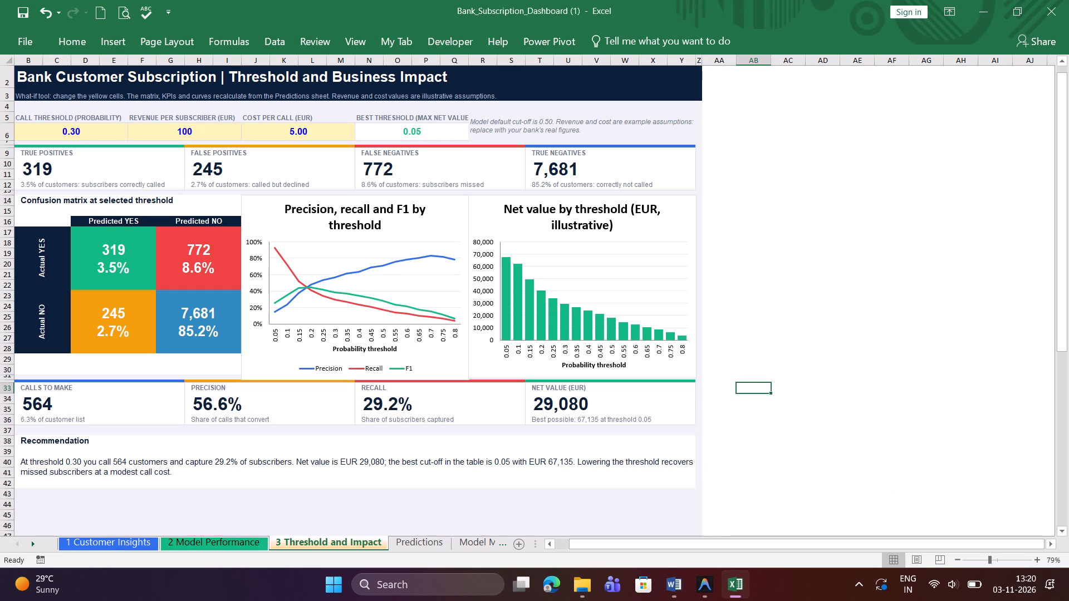
click(237, 546)
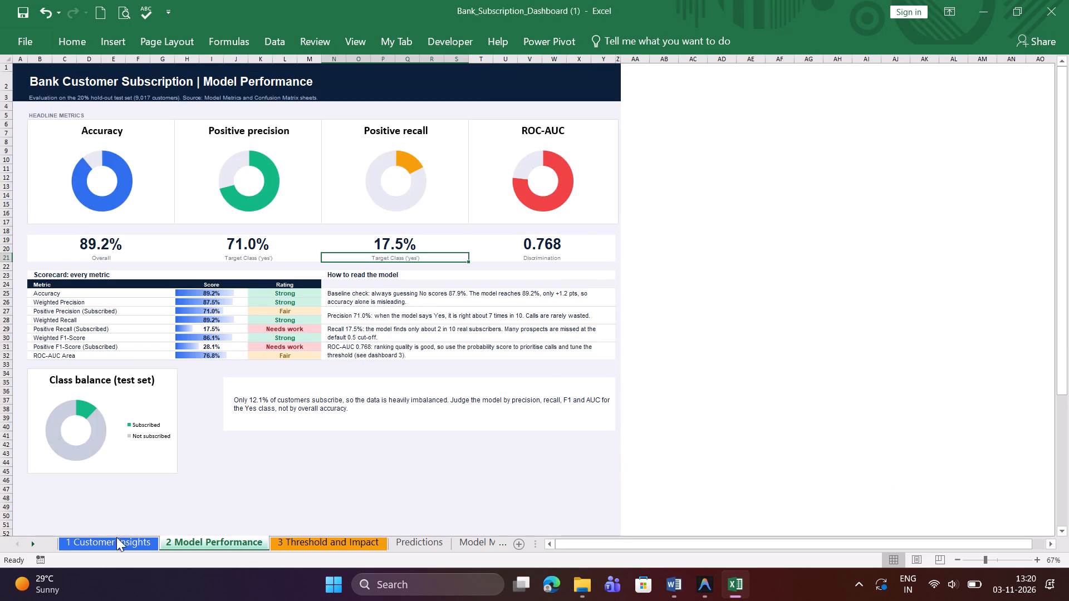
click(120, 541)
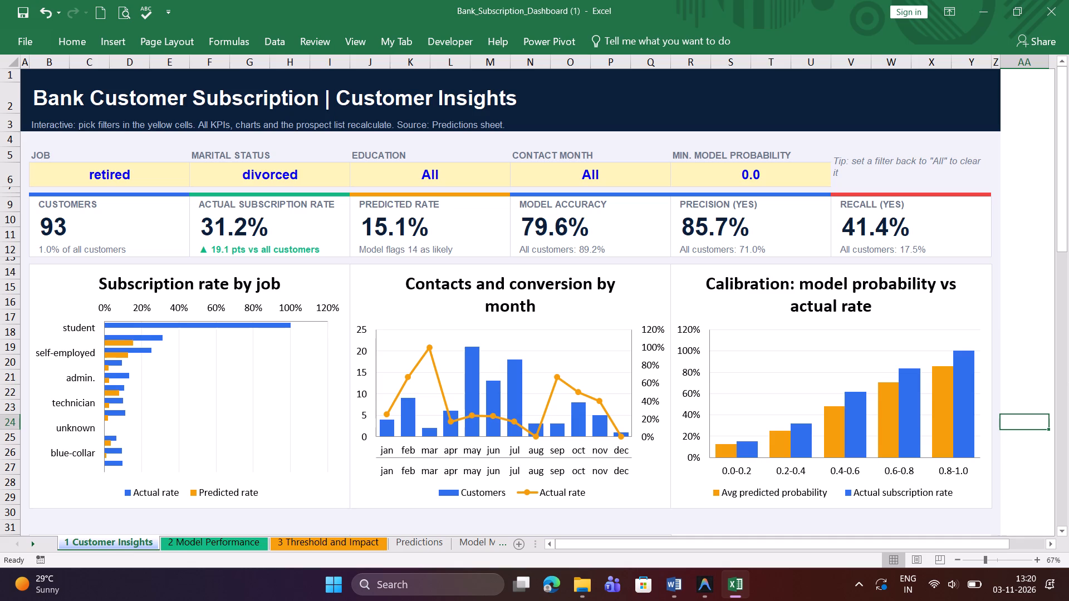
click(169, 170)
click(200, 184)
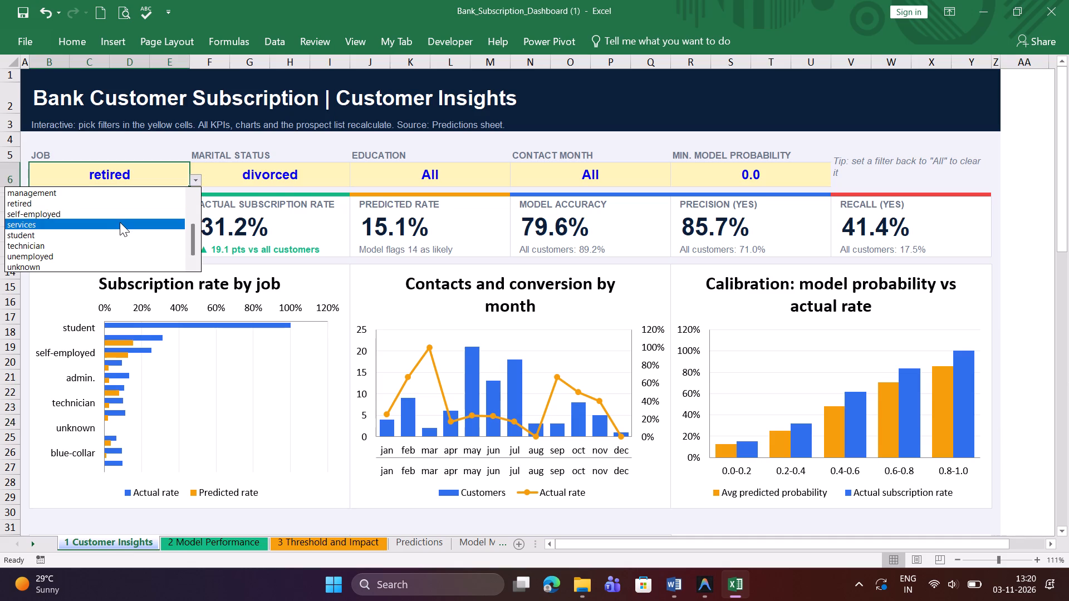
click(120, 222)
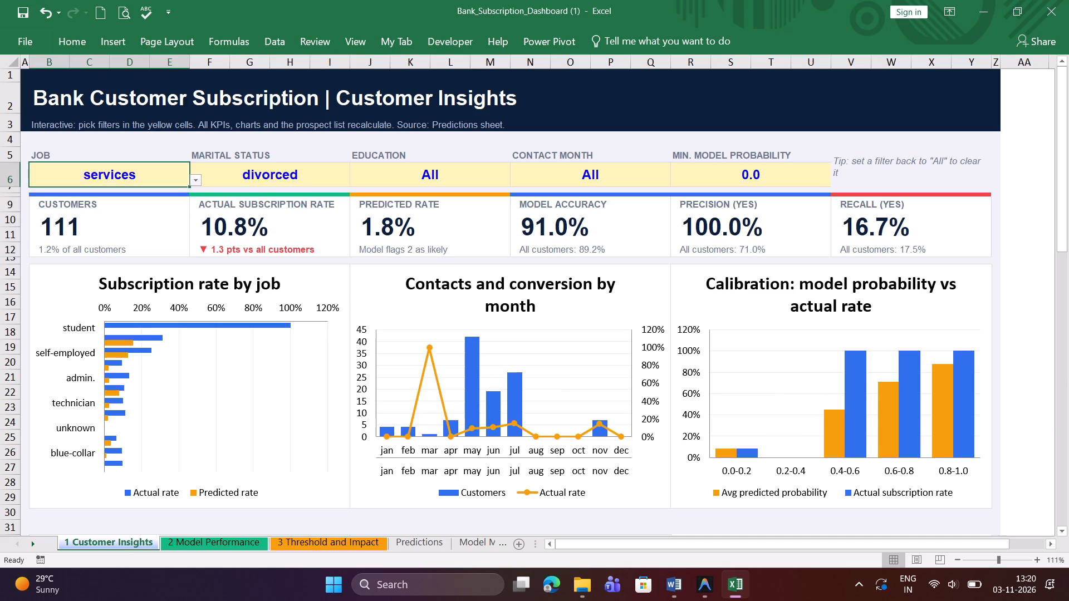
click(346, 178)
click(355, 180)
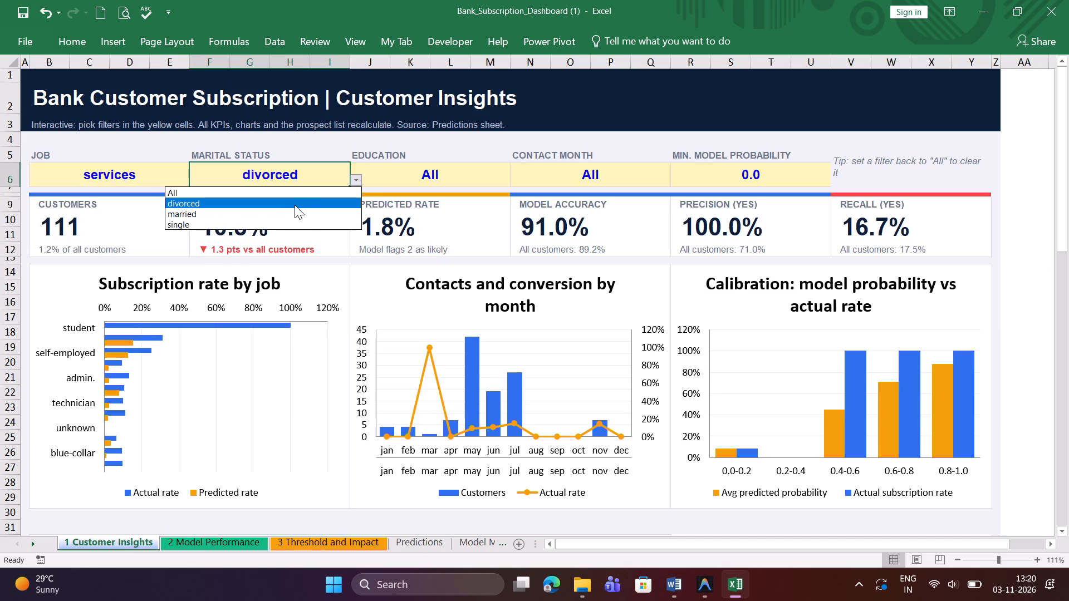
click(290, 213)
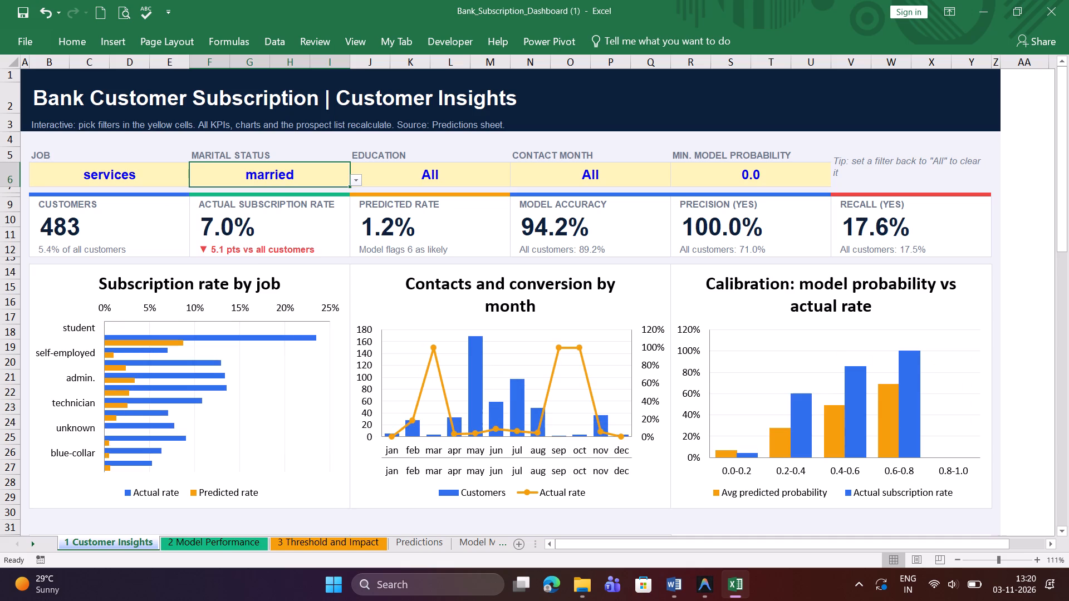
Switch back to the cover page of the bank customer subscription report in Word.
click(683, 583)
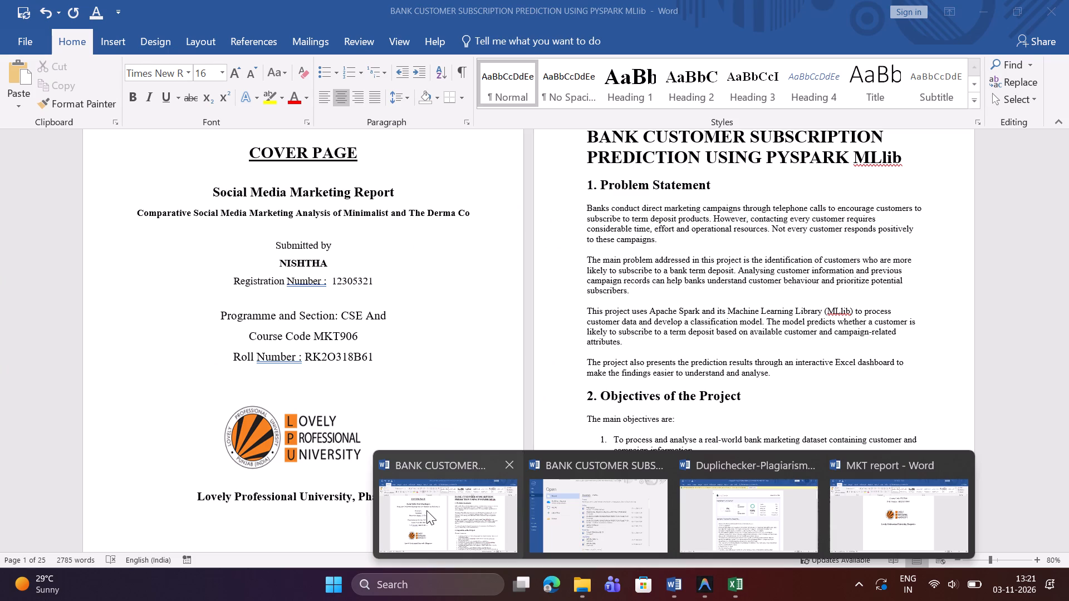
click(426, 510)
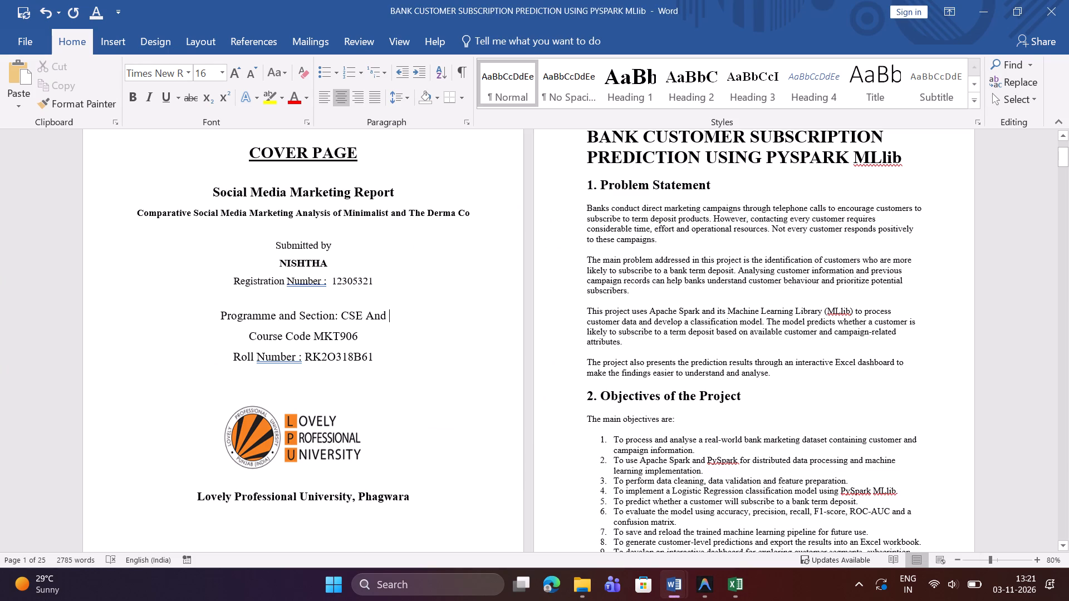
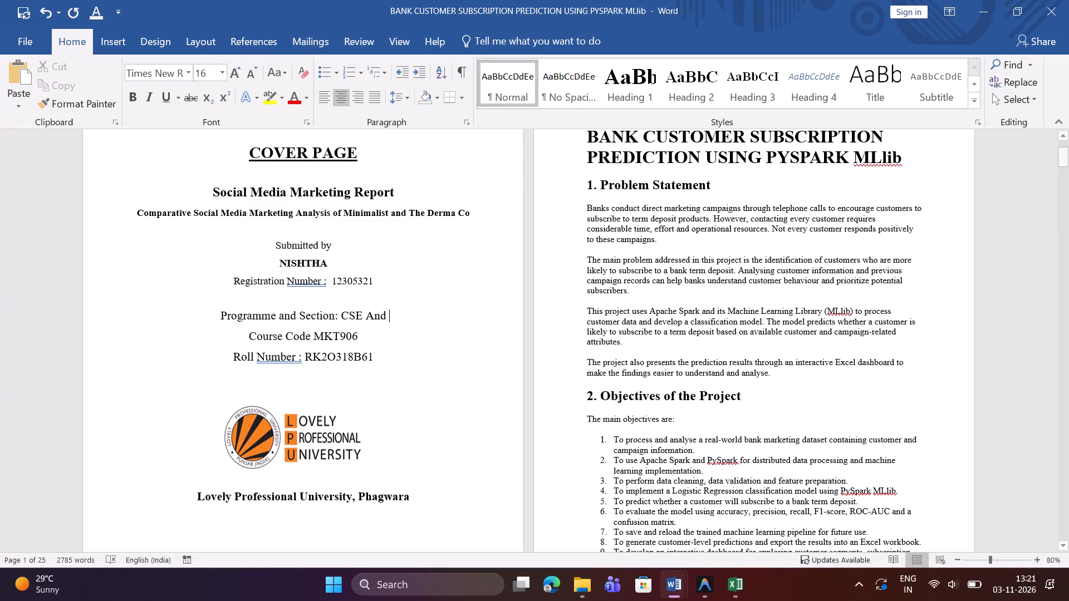
Change the cover page's report title from Social Media Marketing Report to "Cluster Computing Report".
drag(350, 191, 223, 192)
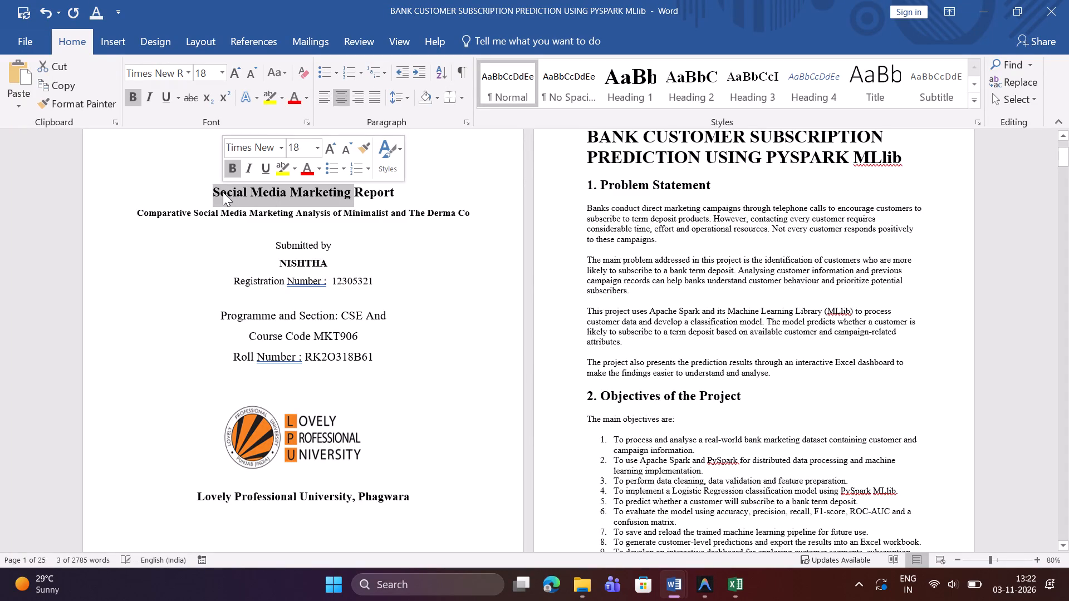
key(BackSpace)
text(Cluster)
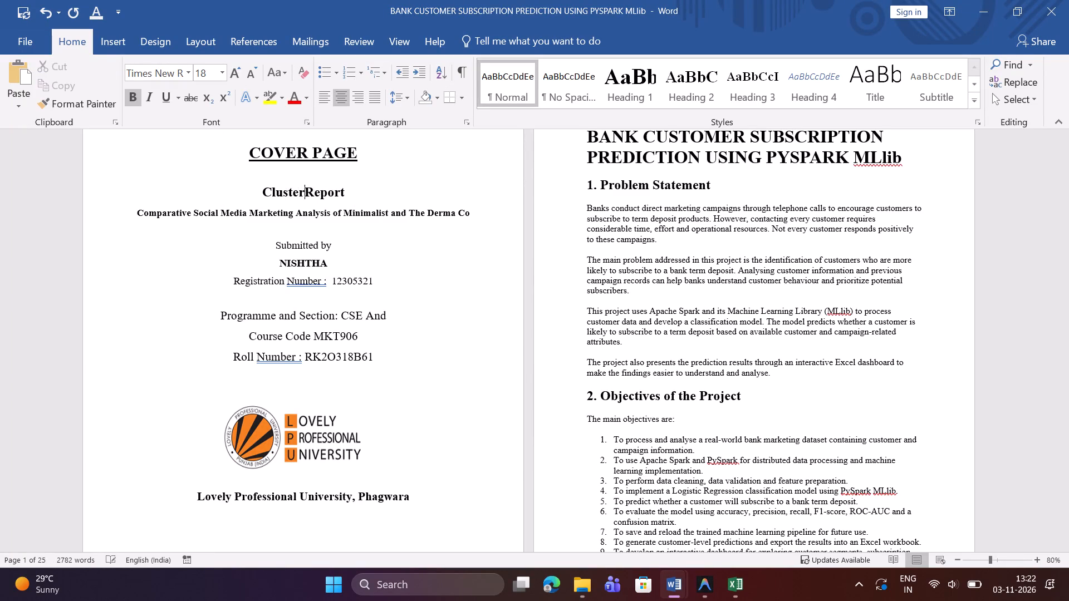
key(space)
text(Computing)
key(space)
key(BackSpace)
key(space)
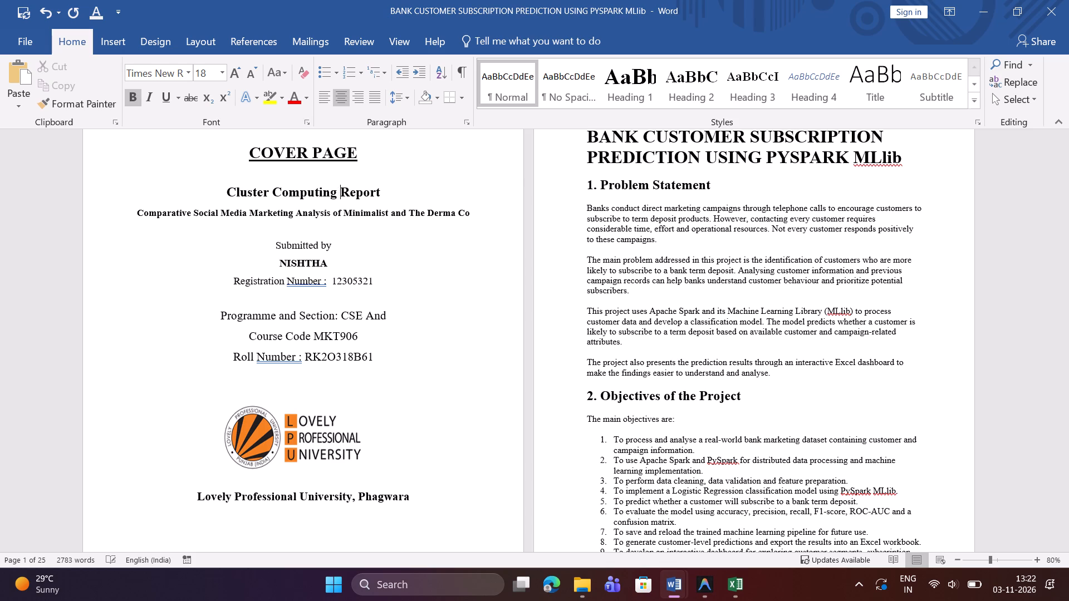
Delete the comparative social media marketing subtitle under the cover page's report title.
drag(477, 212, 149, 215)
key(BackSpace)
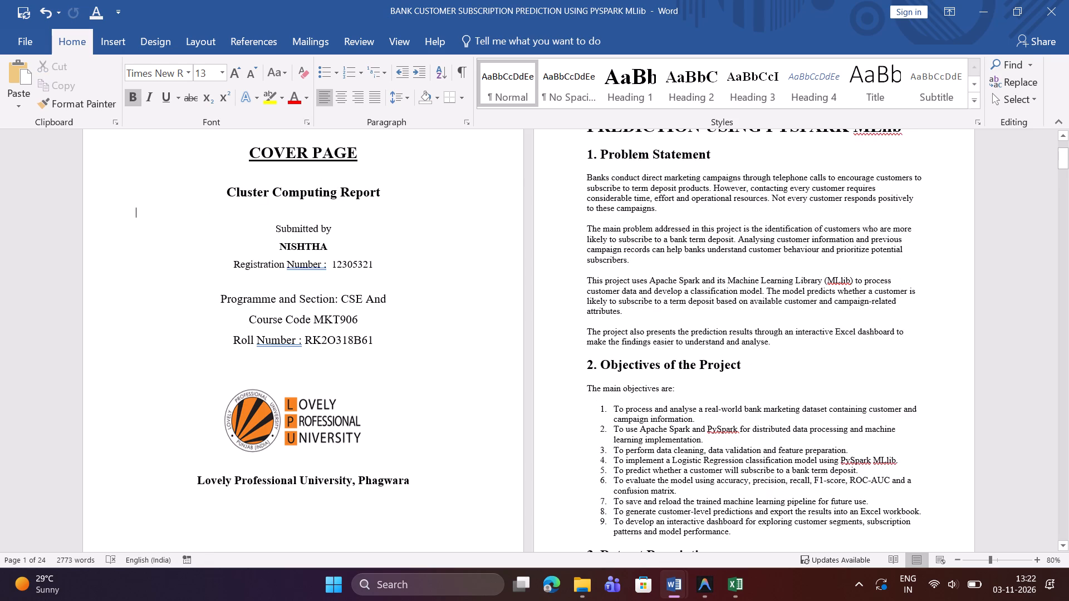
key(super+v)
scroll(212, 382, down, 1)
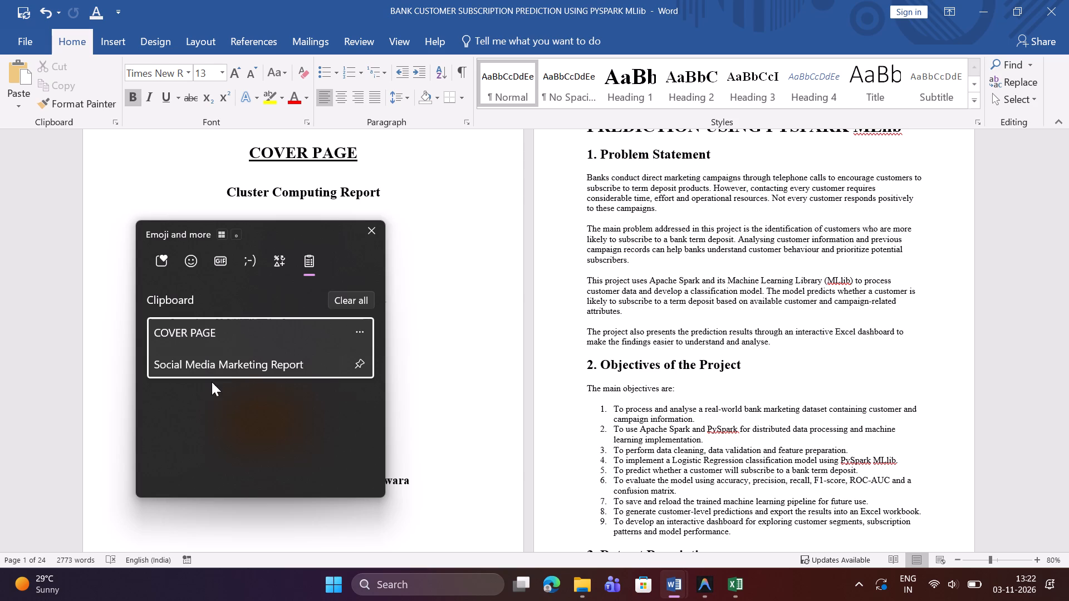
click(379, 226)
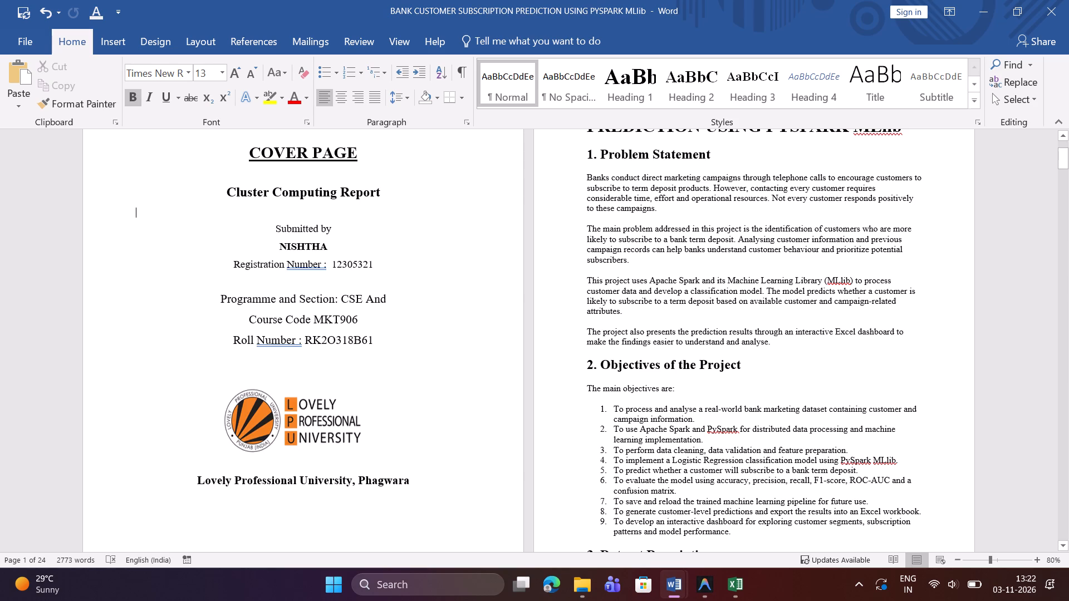
Copy "BANK CUSTOMER SUBSCRIPTION PREDICTION" from the second page's heading and paste it under the cover page's report title.
scroll(379, 226, up, 1)
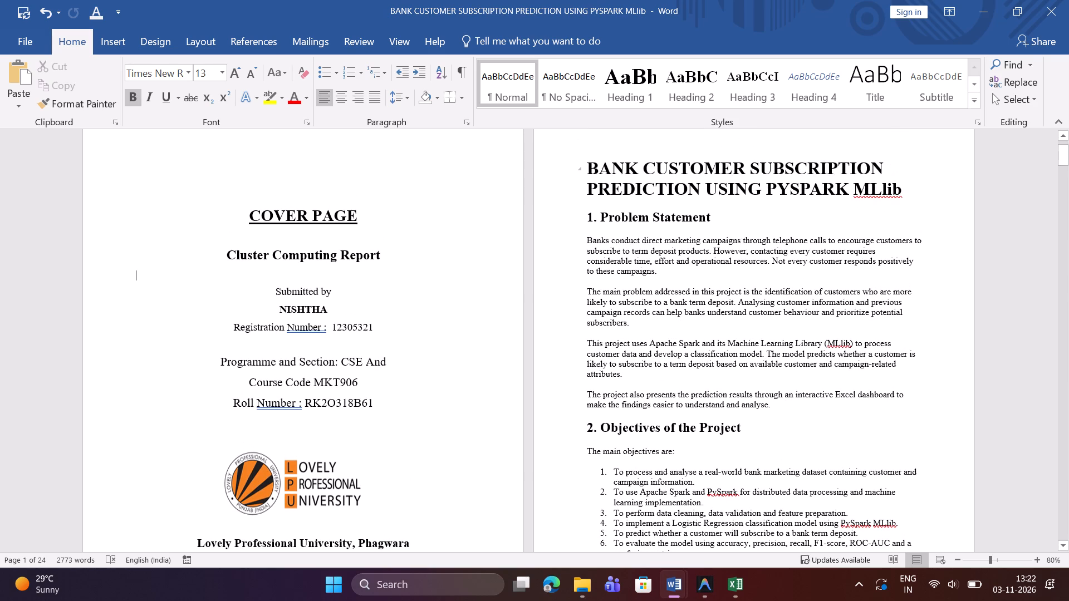
drag(700, 189, 596, 172)
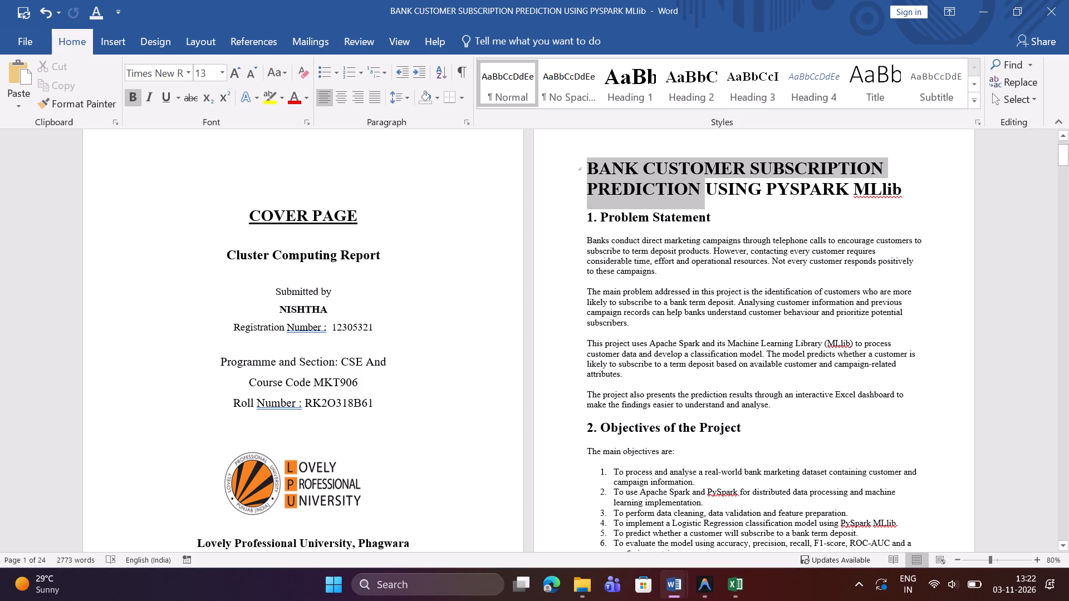
drag(596, 172, 589, 173)
key(ctrl+c)
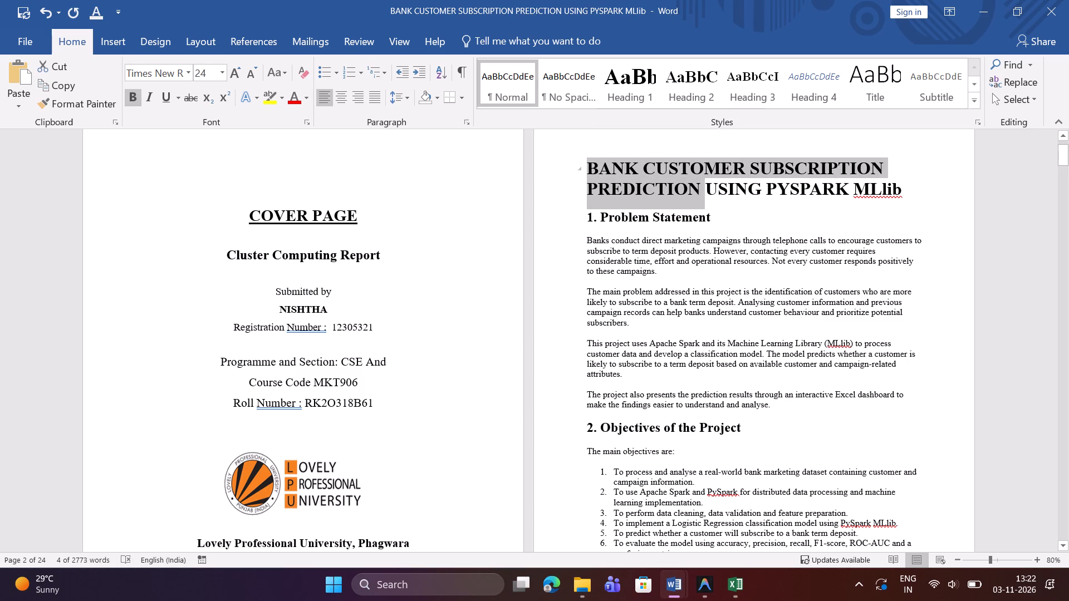
click(351, 270)
key(ctrl+v)
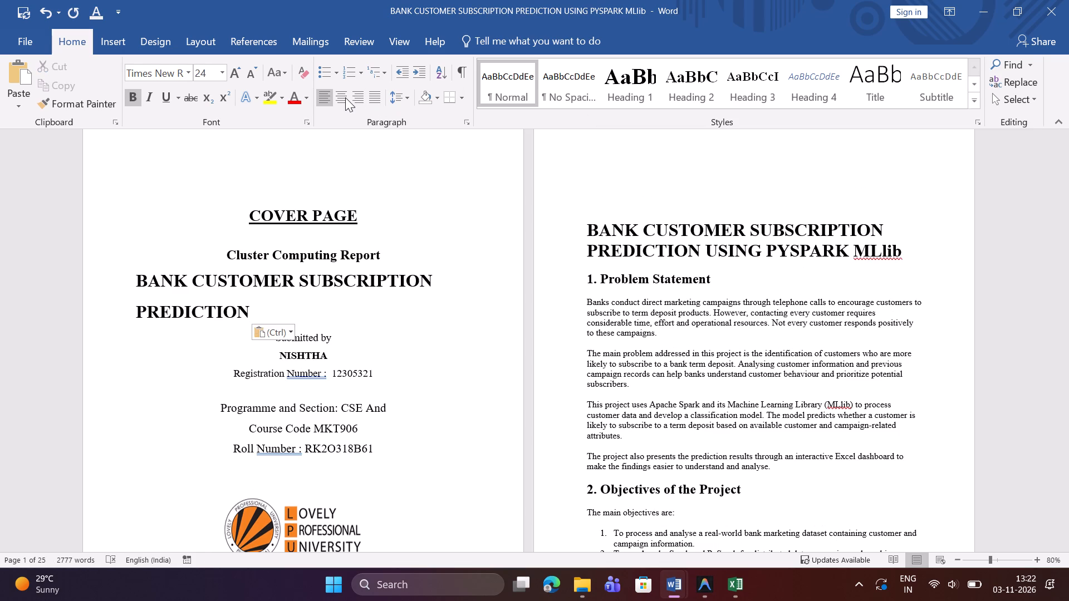
Centre the pasted BANK CUSTOMER SUBSCRIPTION PREDICTION subtitle and set its font size to 18.
click(345, 98)
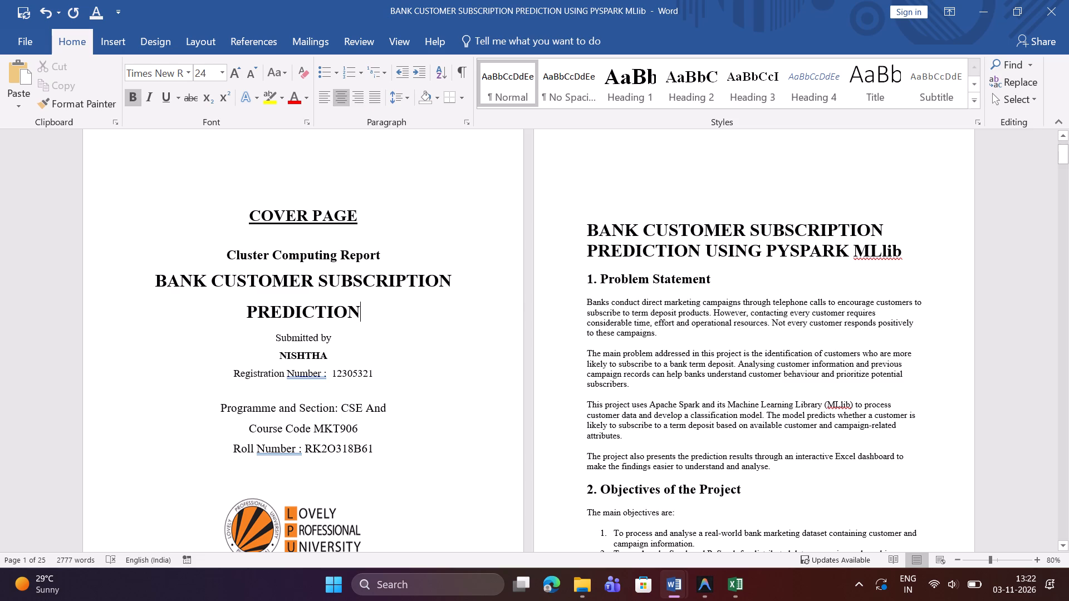
drag(391, 309, 187, 278)
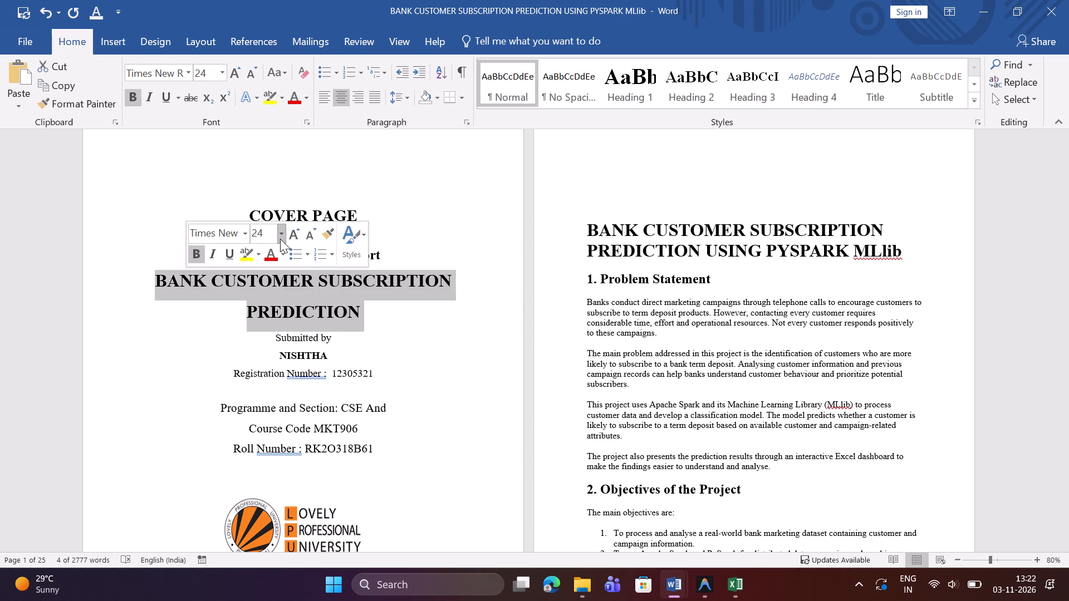
click(281, 239)
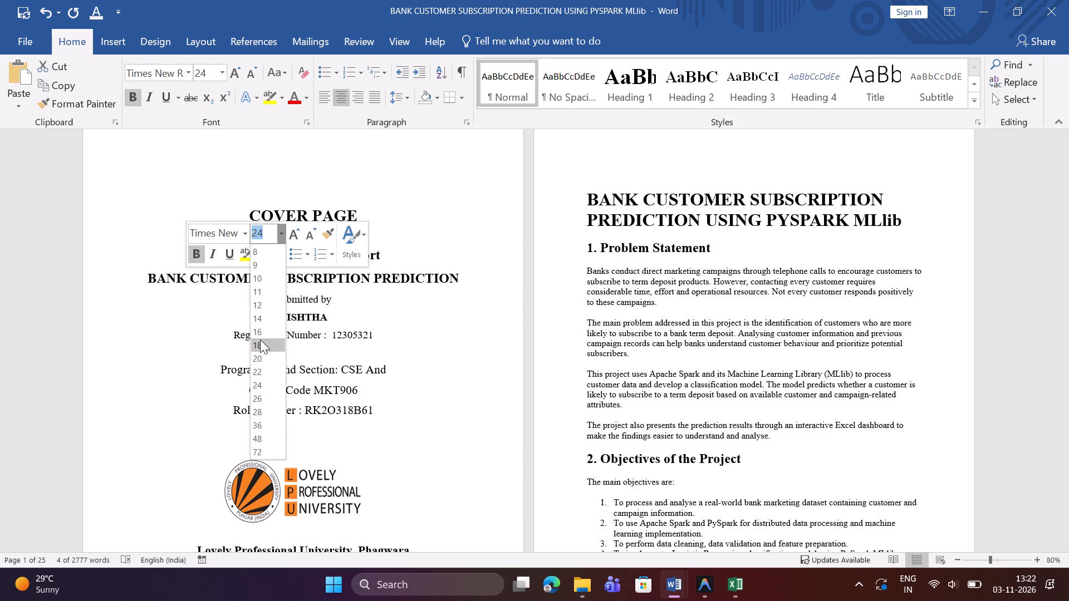
click(260, 339)
click(423, 343)
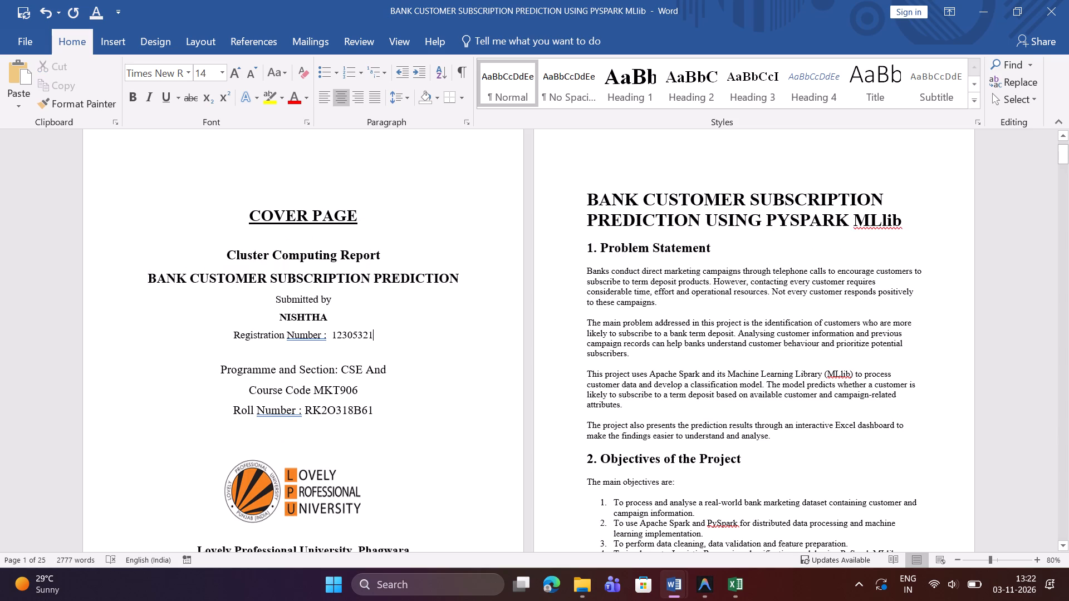
Insert a blank line between the cover page's project subtitle and Submitted by, and check the page layout.
click(473, 278)
key(Return)
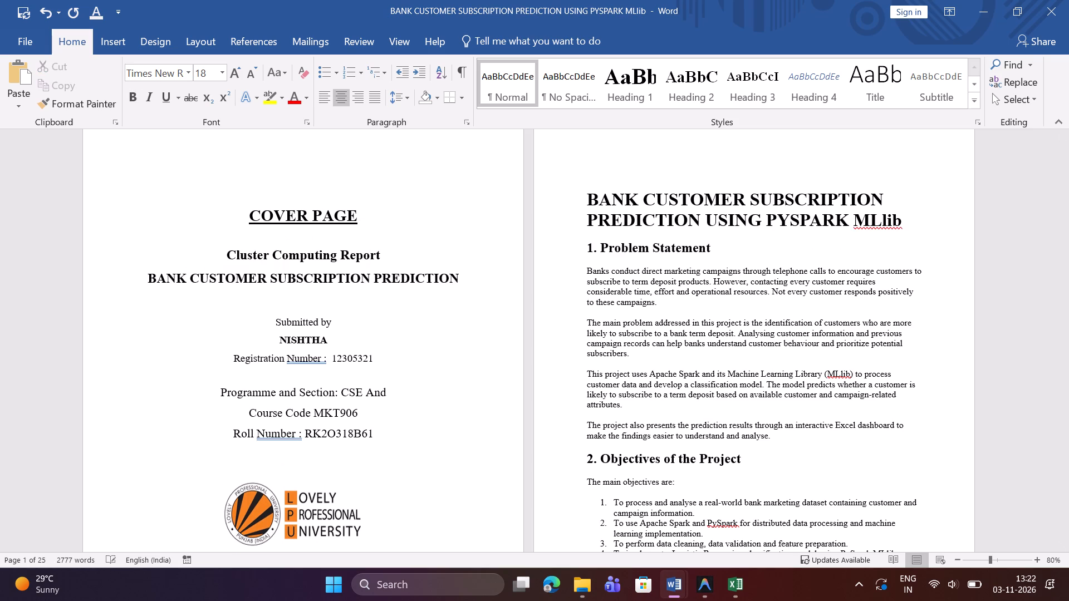
key(BackSpace)
scroll(473, 278, right, 1)
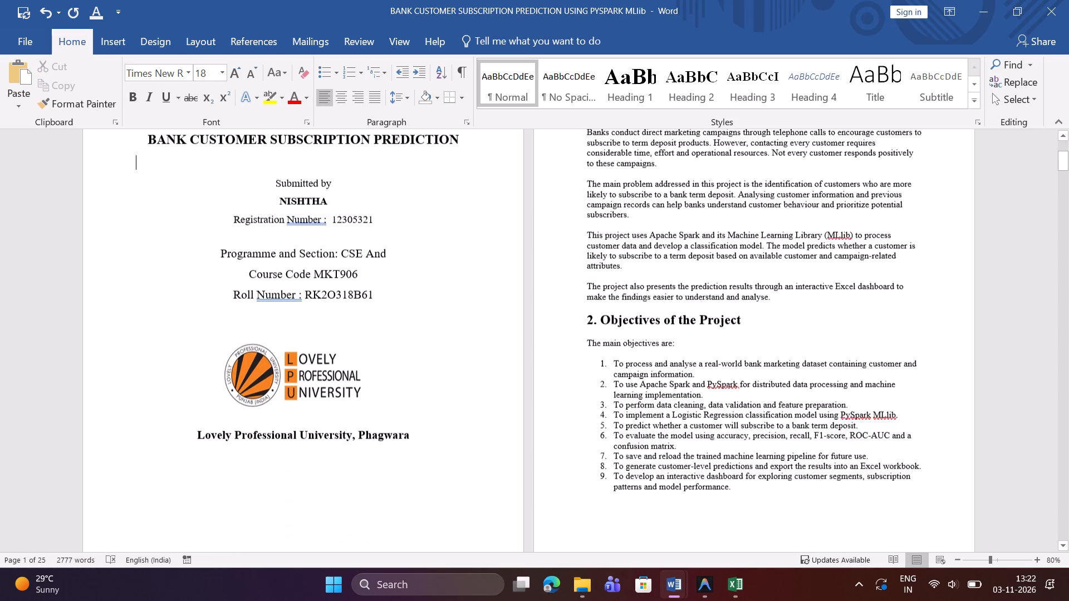
scroll(473, 278, right, 1)
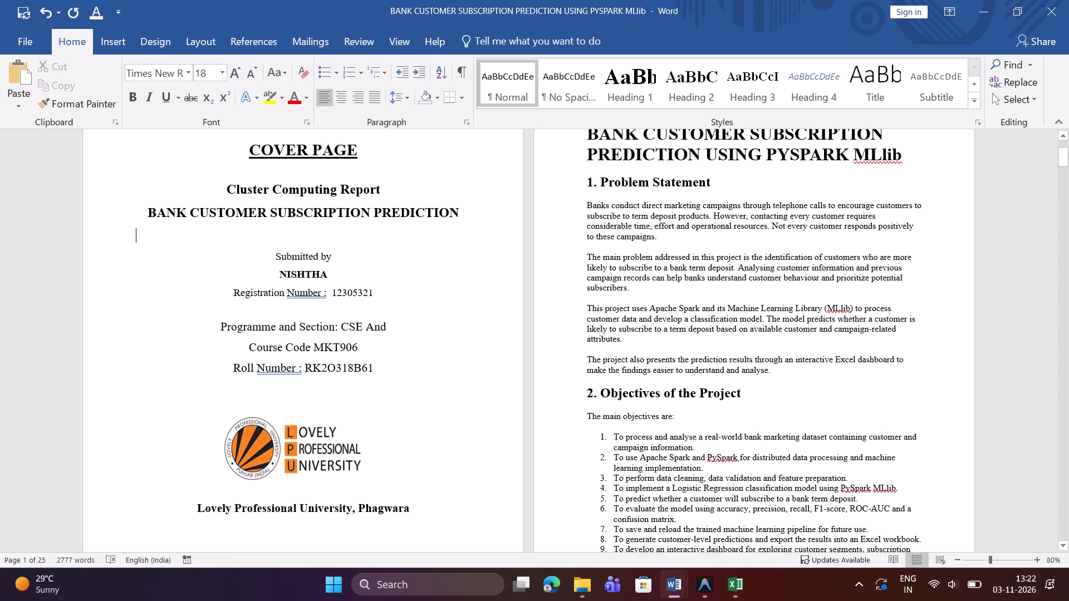
Add the section code K2P23EZ after "CSE And" on the cover page's Programme and Section line.
click(436, 324)
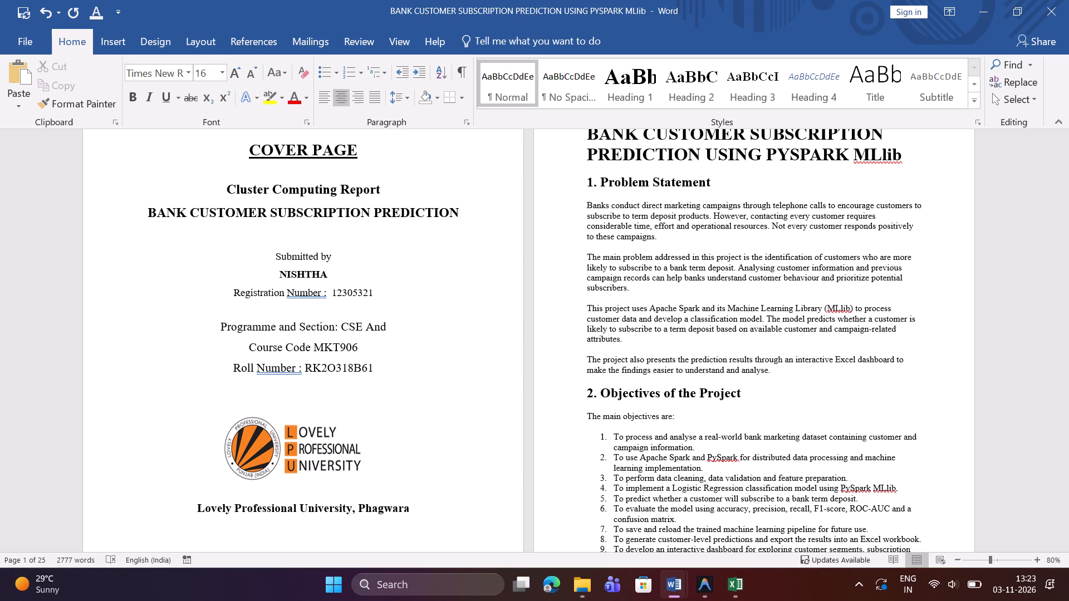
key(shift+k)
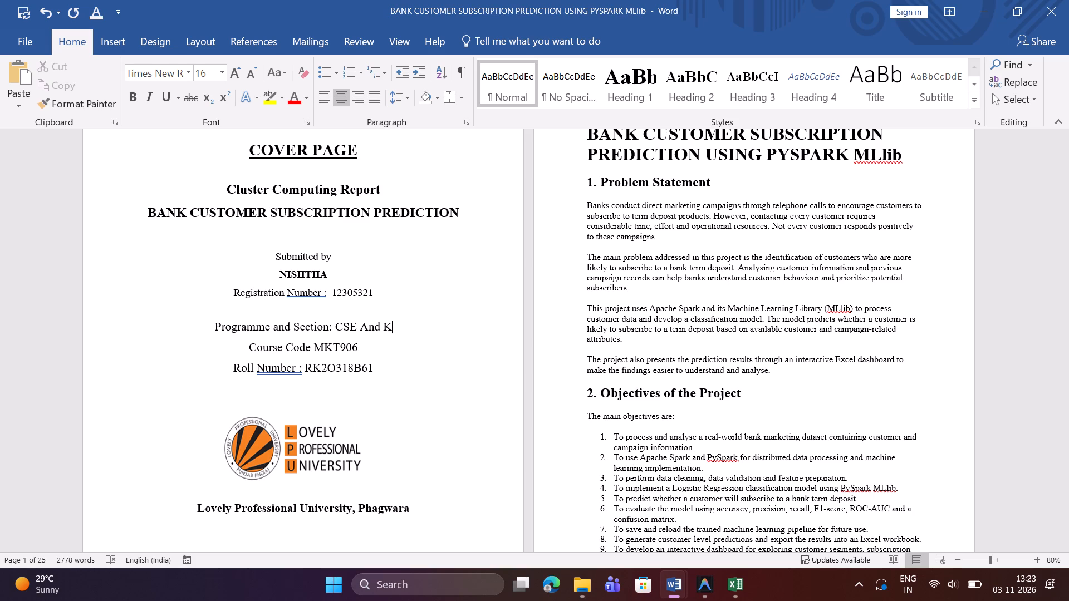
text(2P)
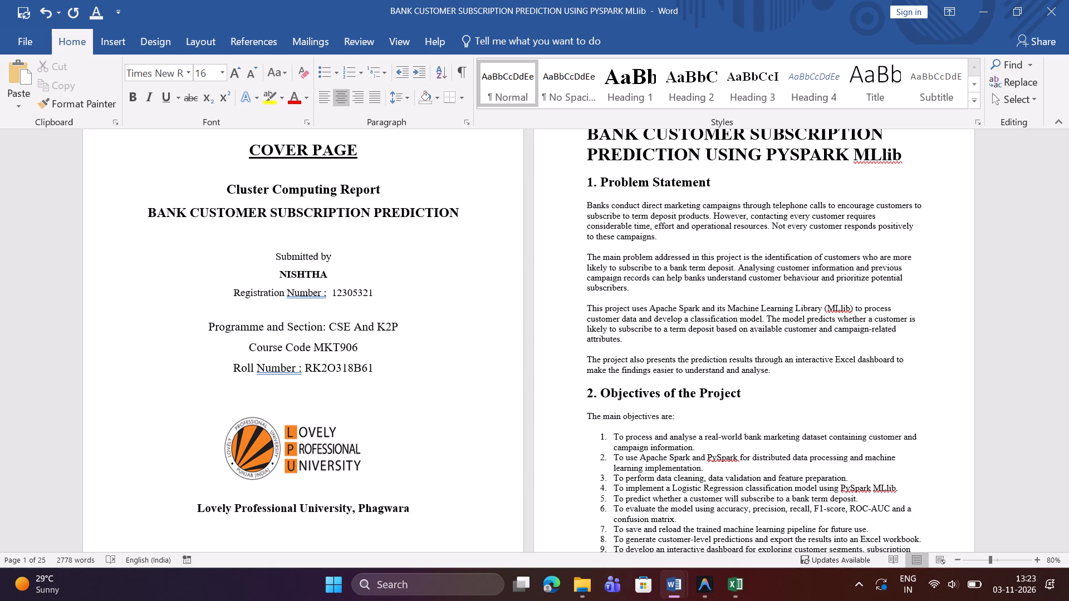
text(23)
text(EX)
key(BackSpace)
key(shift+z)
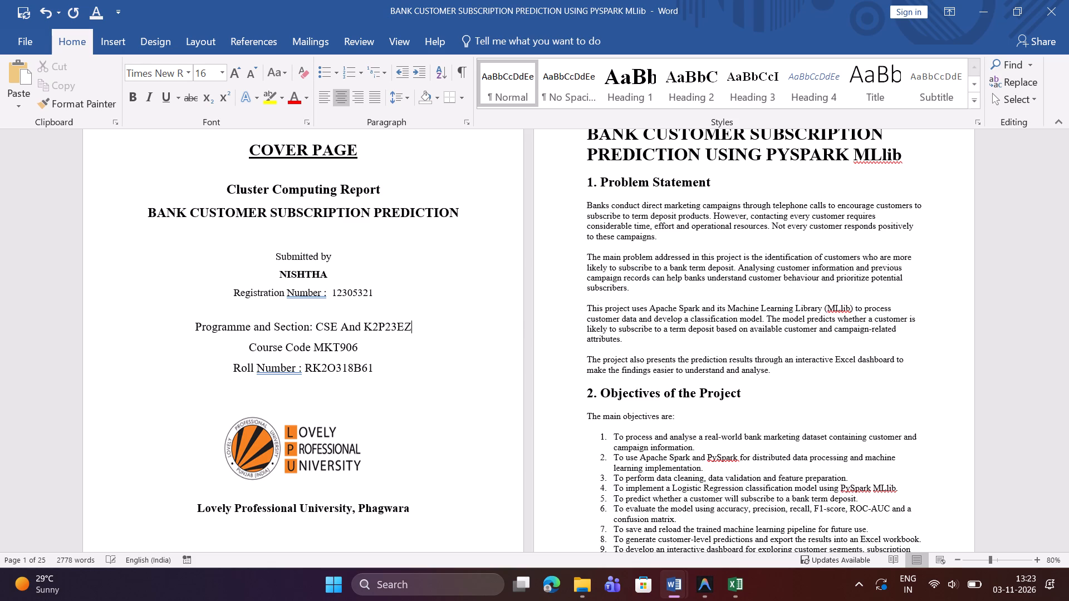
Replace the part of the cover page's roll number after RK2 with the student's current roll number.
click(395, 371)
key(BackSpace)
key(BackSpace)
key(BackSpace)
key(BackSpace)
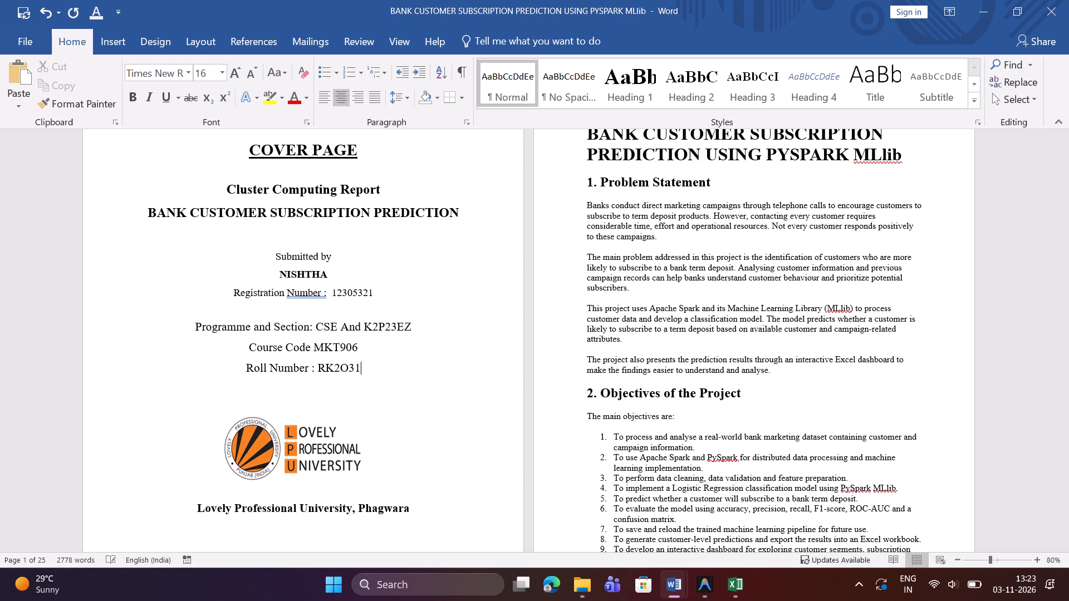
key(BackSpace)
key(BackSpace)
key(BackSpace)
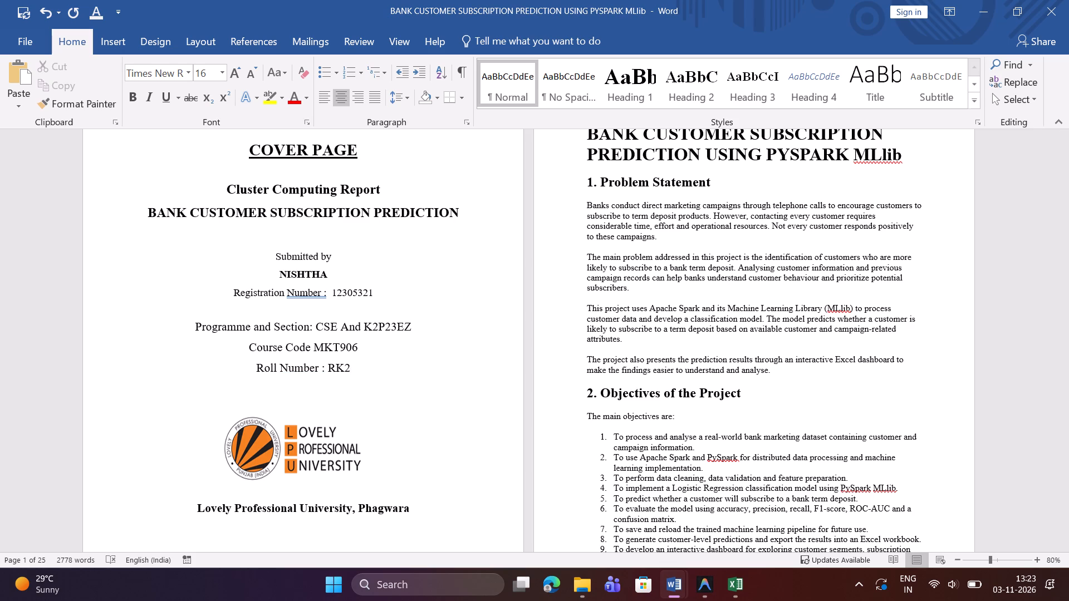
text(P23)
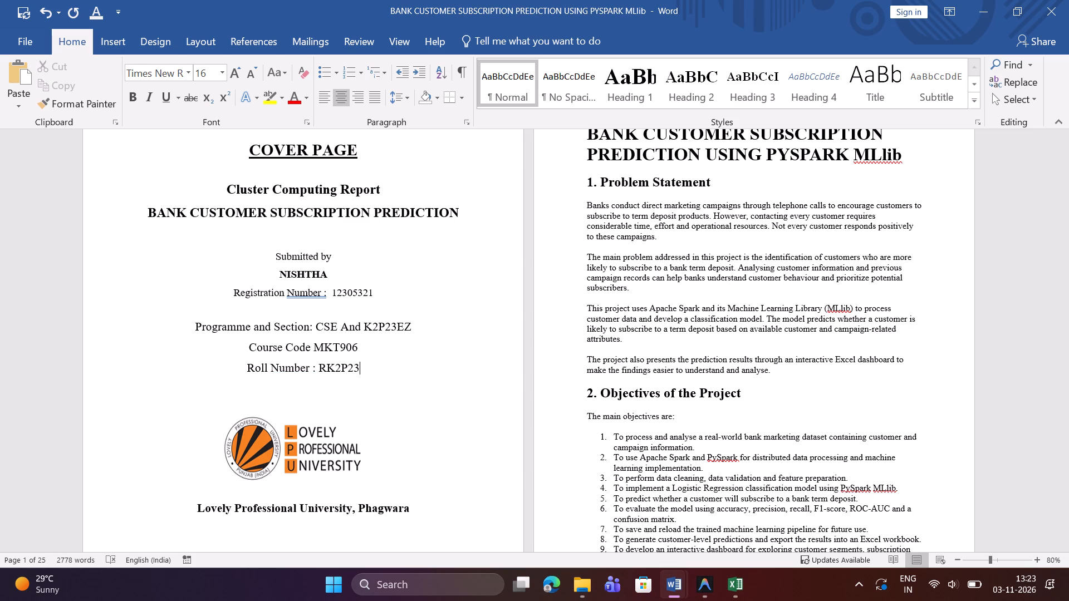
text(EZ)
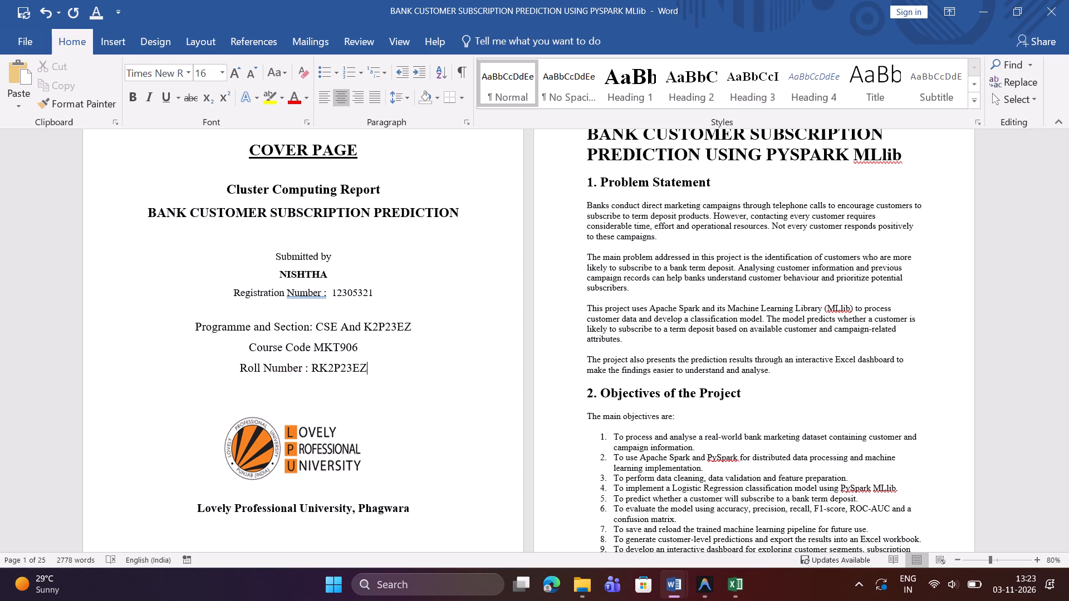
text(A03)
scroll(395, 371, right, 1)
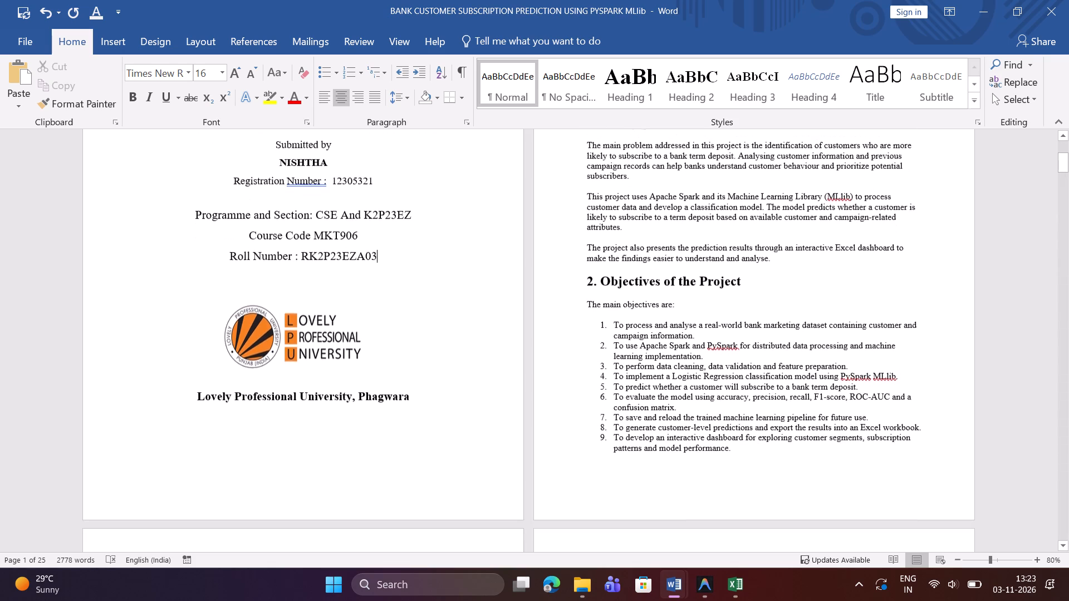
scroll(395, 371, right, 1)
Delete the BANK CUSTOMER SUBSCRIPTION PREDICTION USING PYSPARK MLlib heading from the top of the second page.
scroll(395, 371, up, 8)
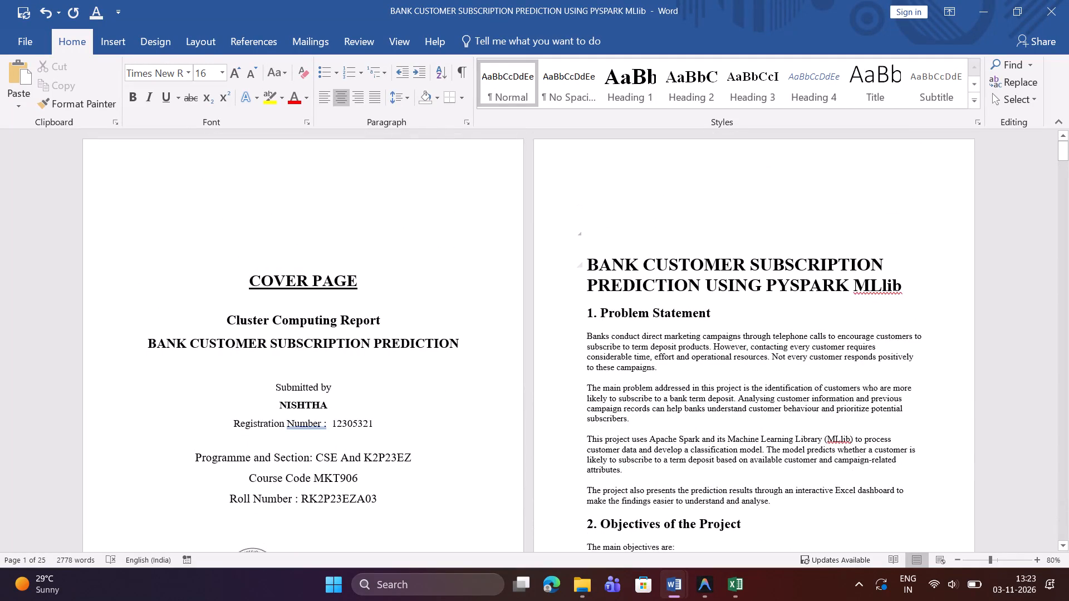
drag(914, 292, 600, 270)
key(BackSpace)
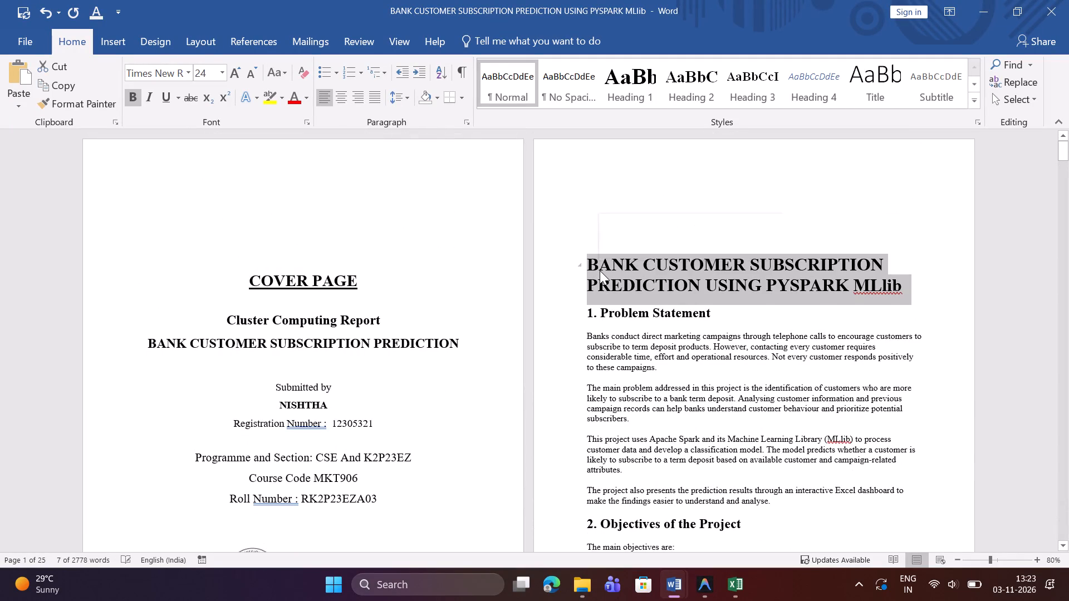
Insert blank lines before the "1. Problem Statement" heading to move it to page 3 and leave page 2 blank.
key(Return)
key(Return)
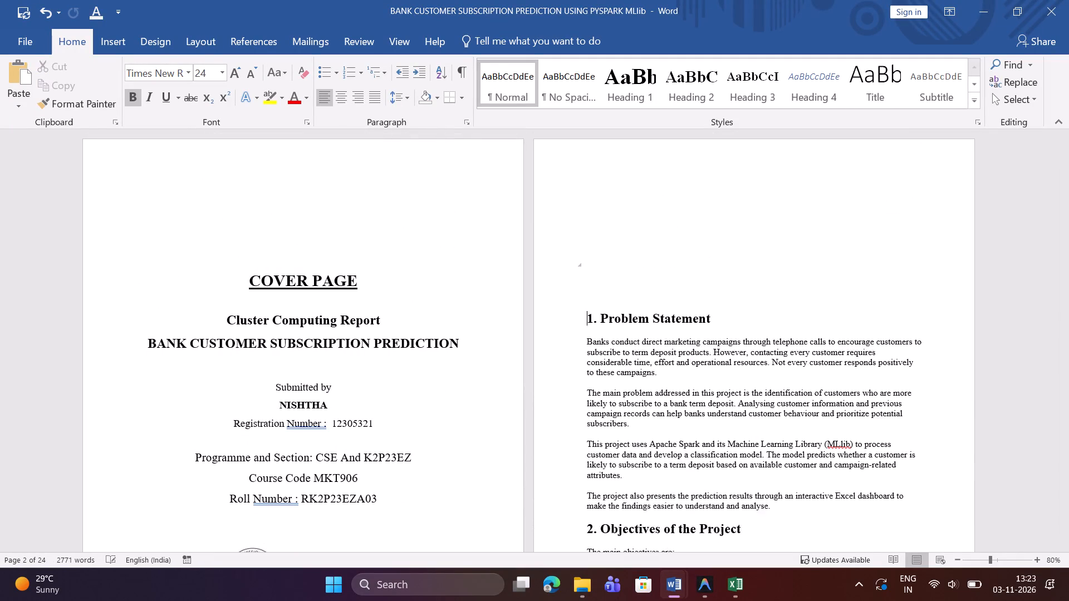
key(Return)
key(Return)
key(Return)
key(Return)
key(Return)
key(Return)
key(Return)
key(Return)
key(Return)
key(Return)
key(Return)
key(Return)
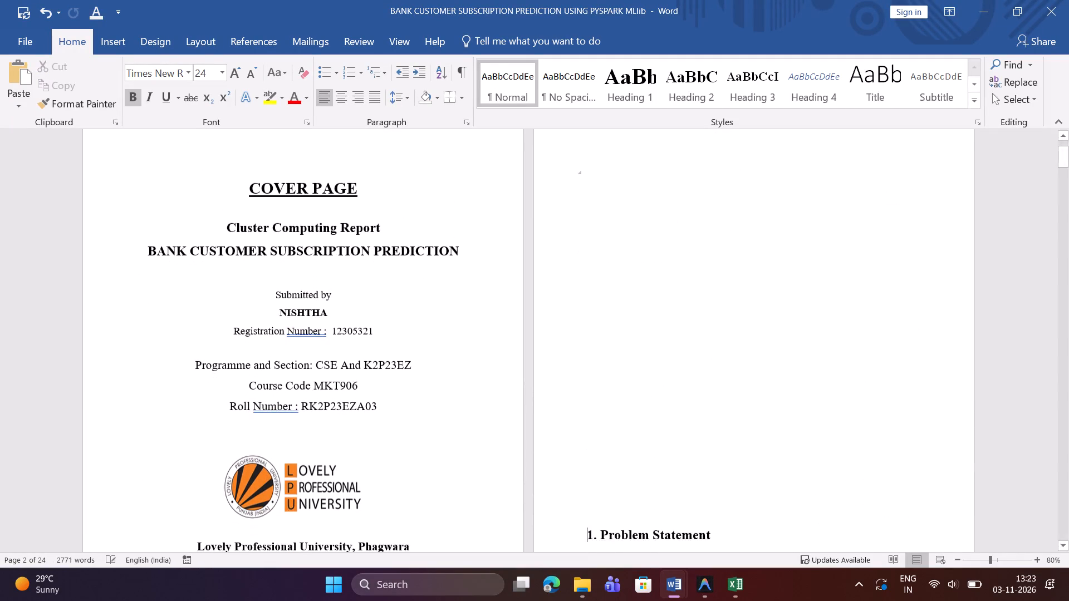
key(Return)
key(Return)
key(Return)
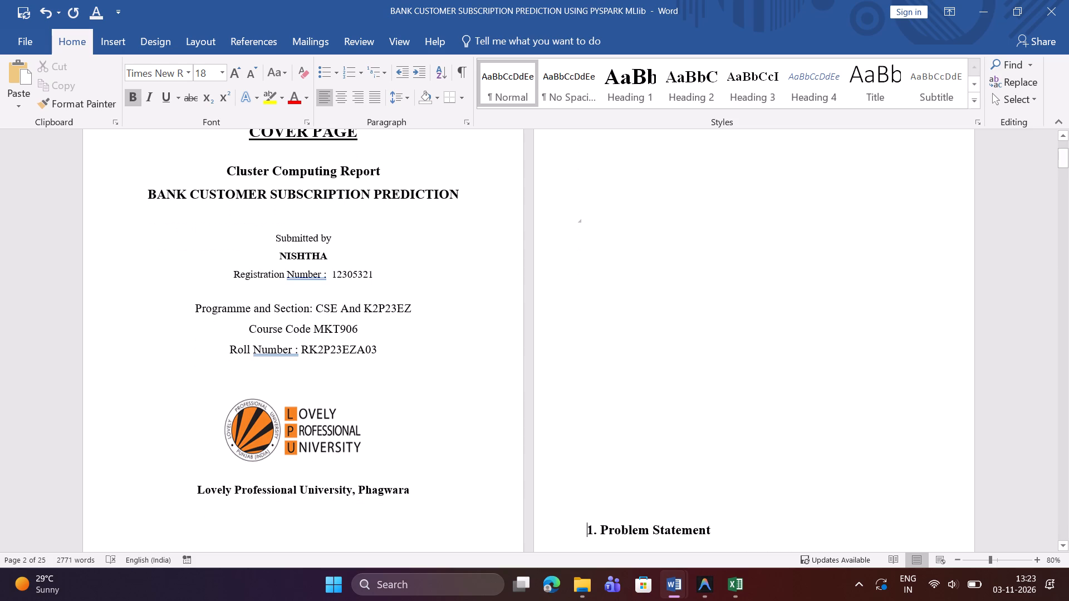
key(Return)
key(BackSpace)
scroll(600, 270, up, 1)
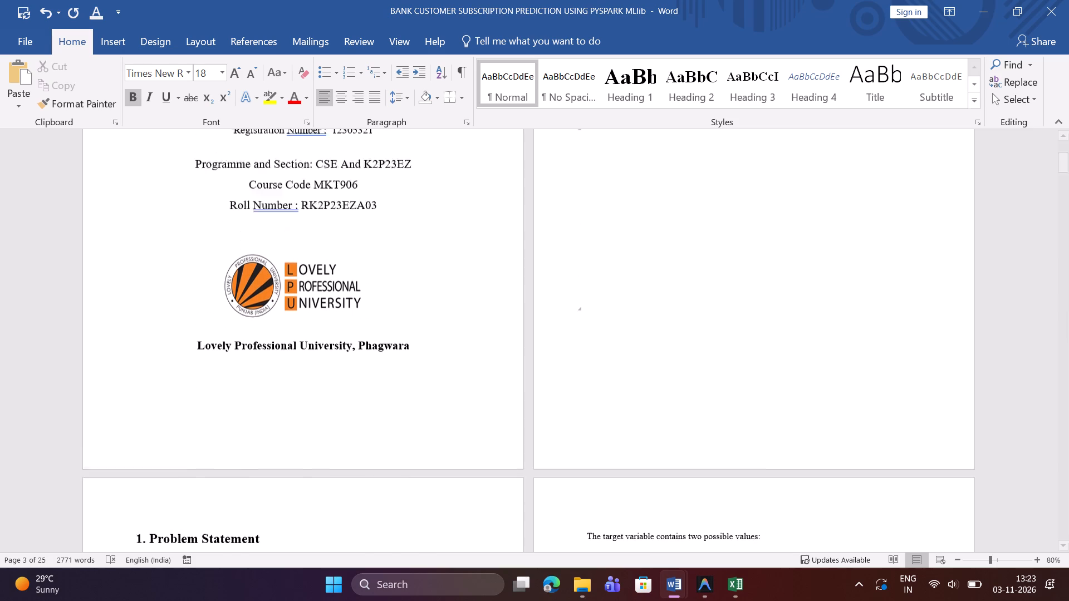
scroll(600, 270, up, 4)
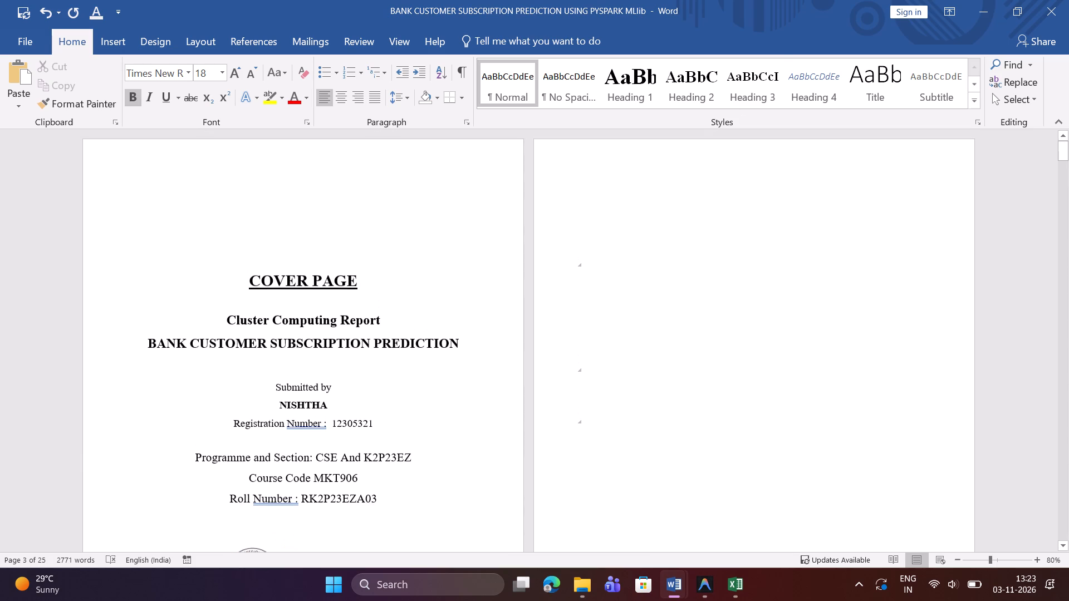
Add the heading "Table Of Content" at the top of page 2 and centre it.
click(644, 212)
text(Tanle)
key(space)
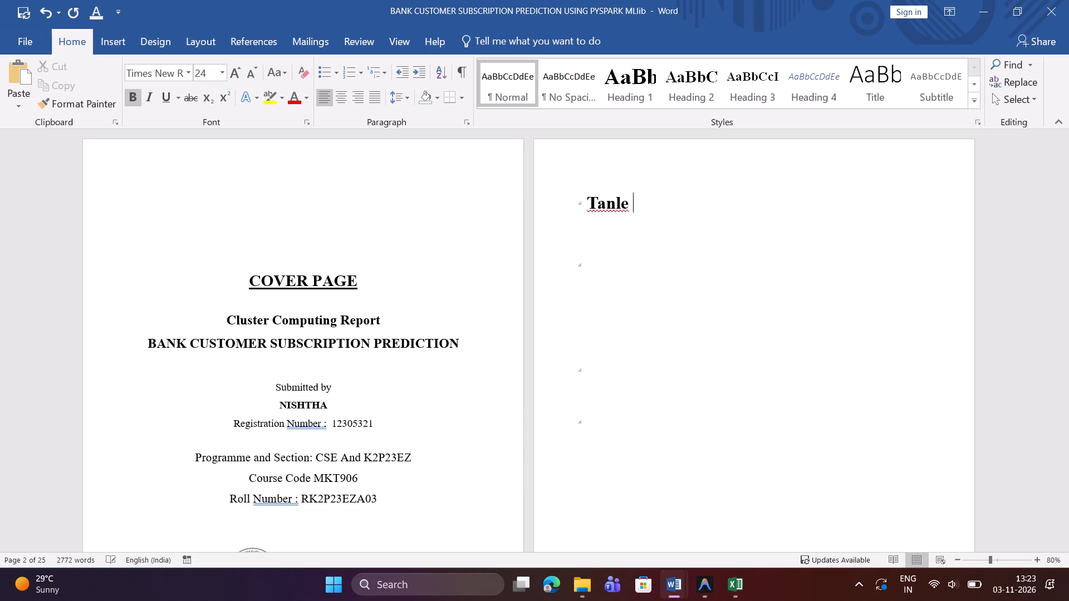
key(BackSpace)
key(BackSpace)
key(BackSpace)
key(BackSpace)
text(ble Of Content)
click(589, 204)
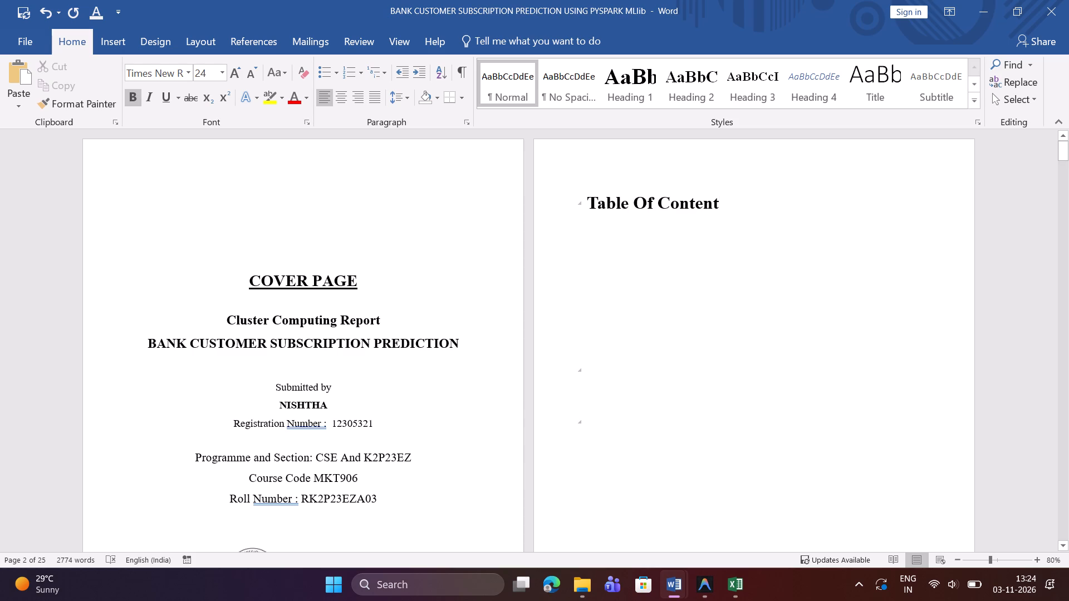
click(344, 102)
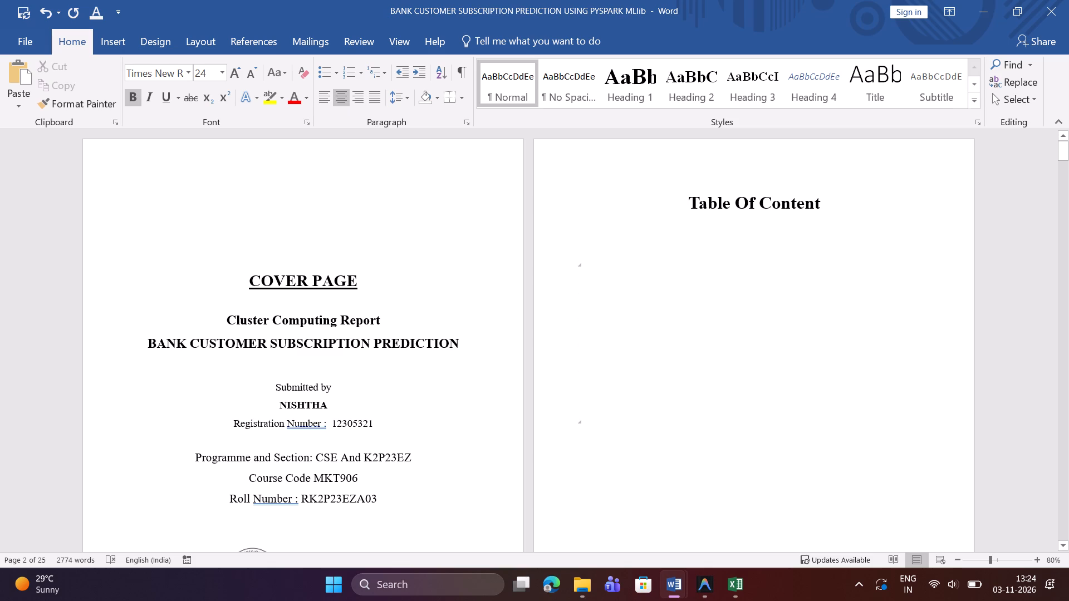
Insert a table with 3 columns and 8 rows below the Table Of Content heading.
click(612, 262)
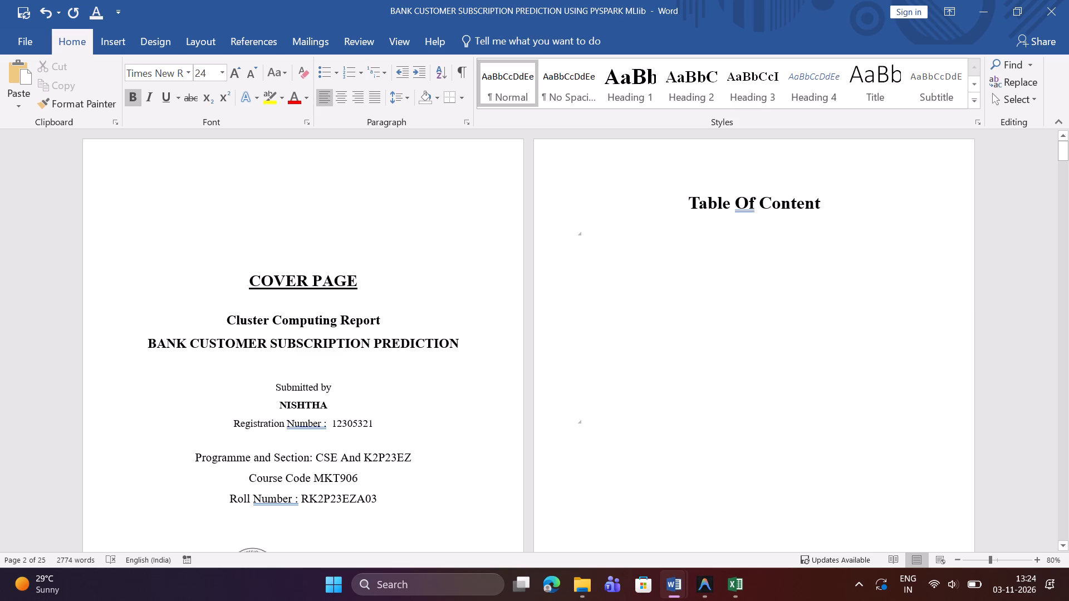
click(114, 46)
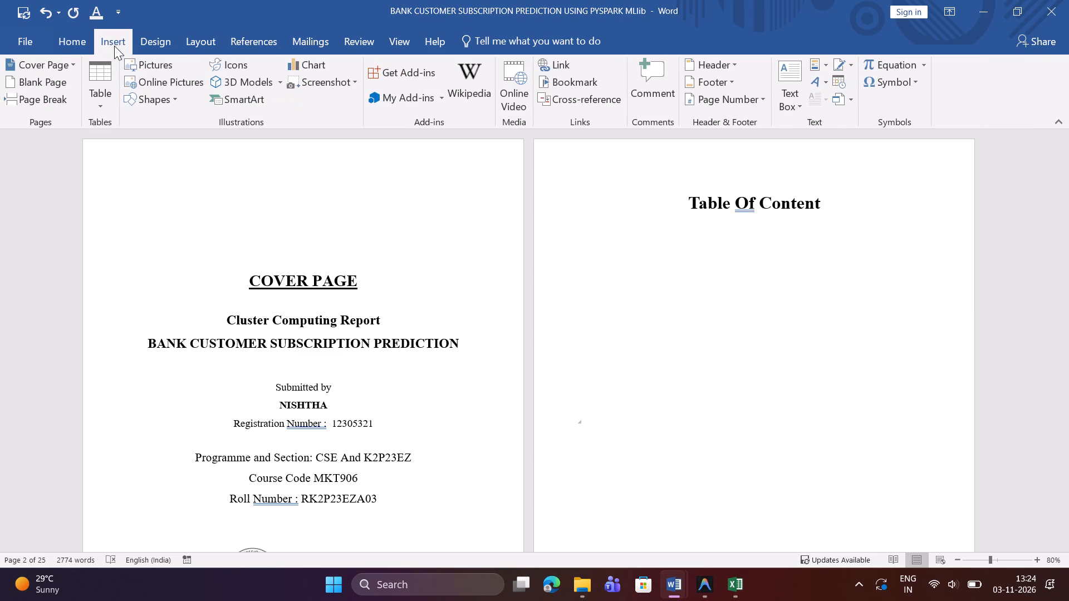
click(108, 82)
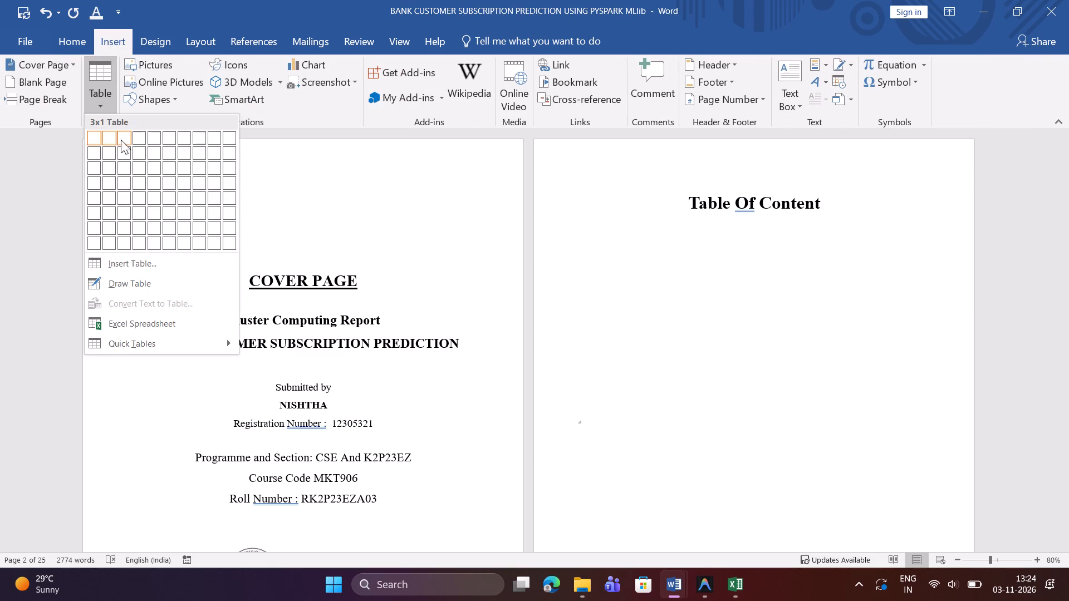
click(124, 247)
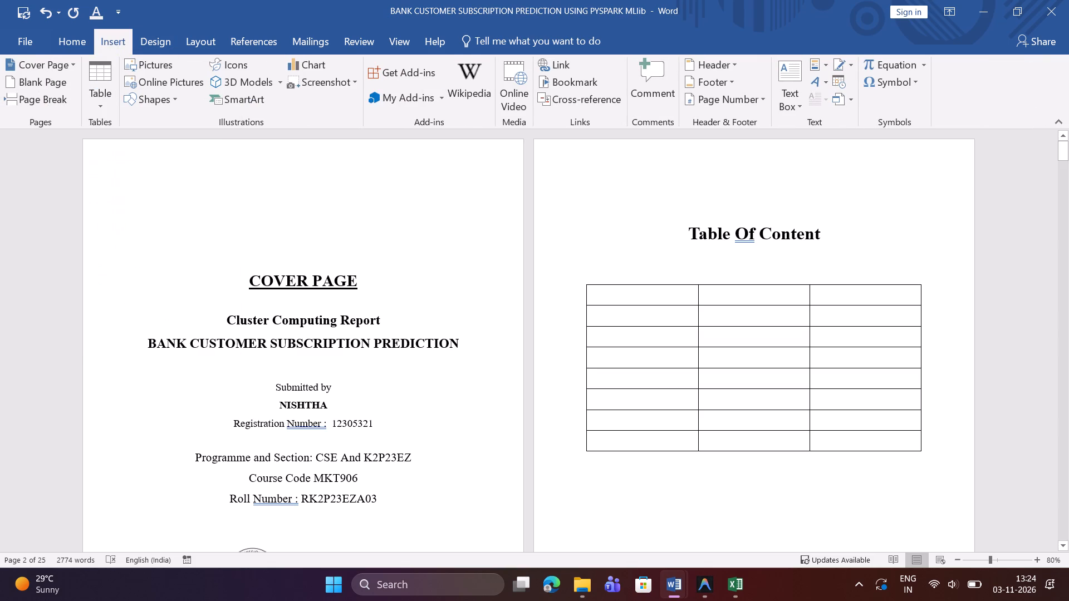
Fill the table's header row with Serial No., Topics and Page No.
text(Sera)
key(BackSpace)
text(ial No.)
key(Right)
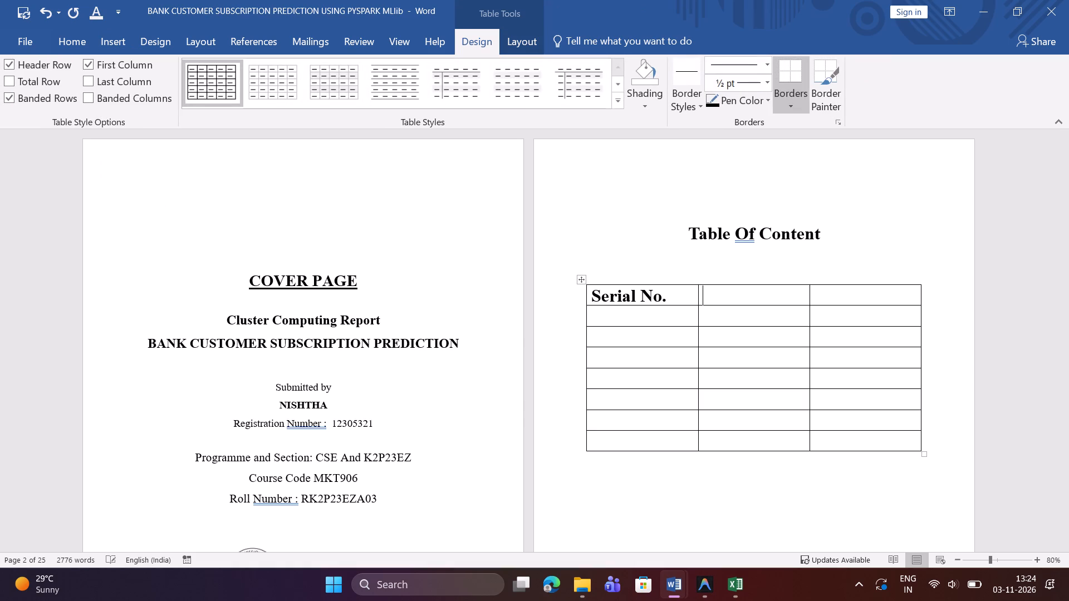
click(70, 43)
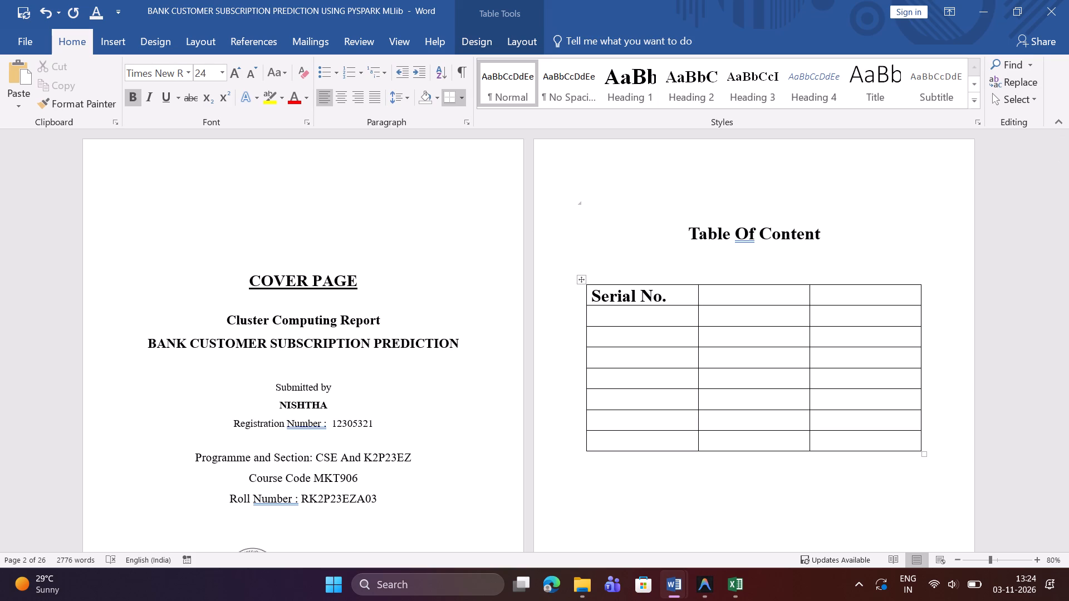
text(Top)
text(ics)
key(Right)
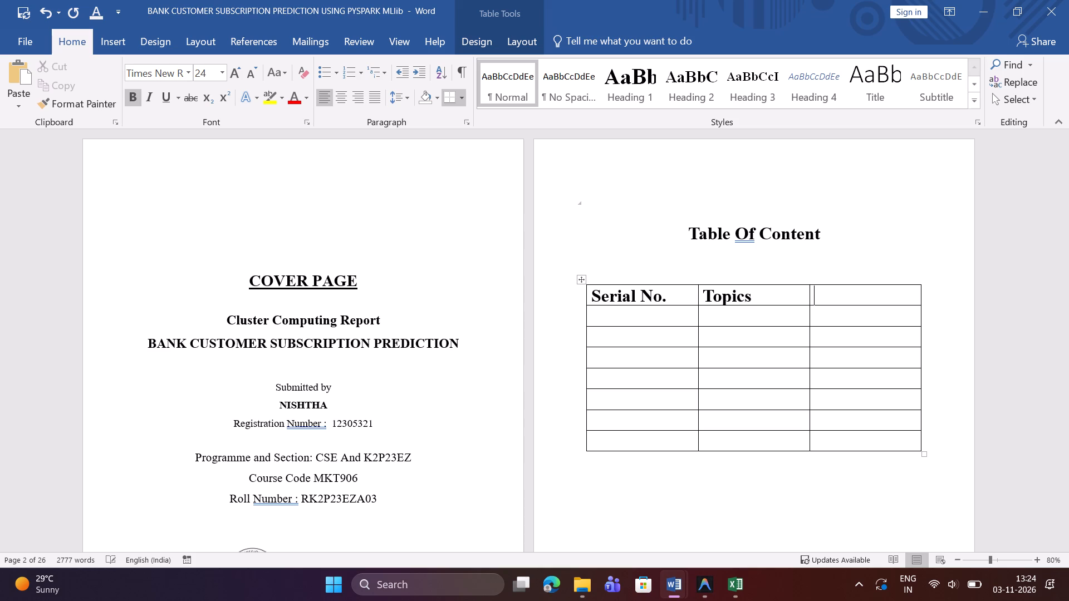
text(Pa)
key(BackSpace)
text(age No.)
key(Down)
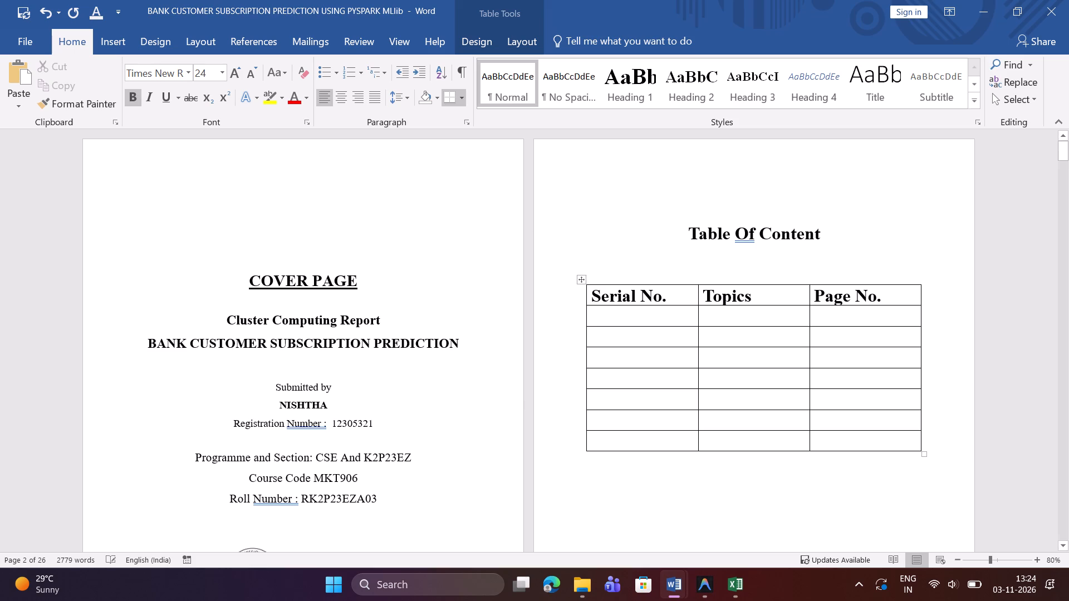
Number the seven rows below the header from 1 to 7 in the Serial No. column.
click(622, 318)
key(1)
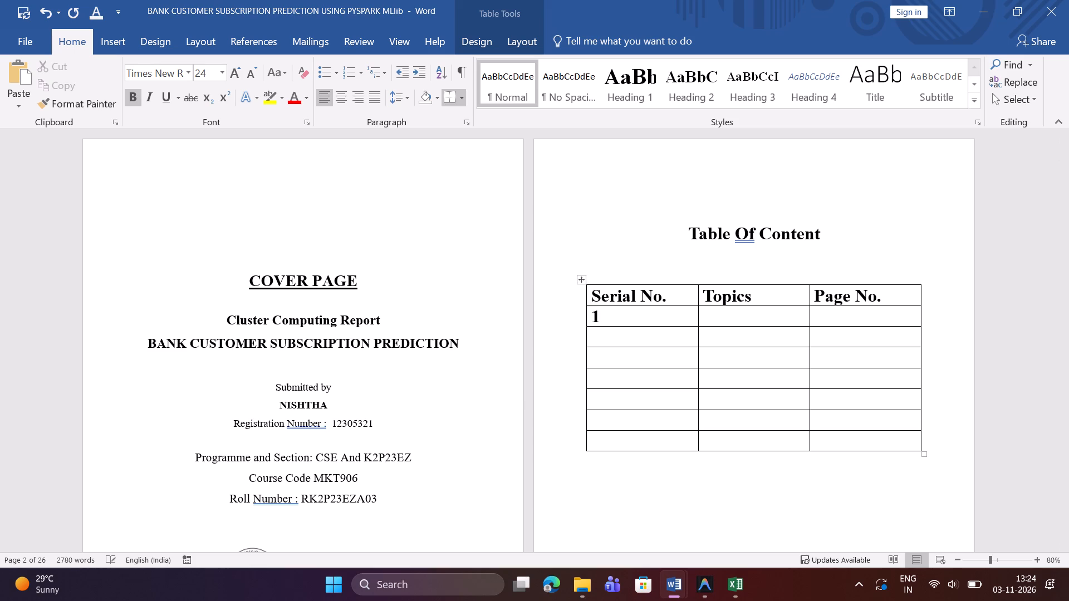
click(619, 339)
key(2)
key(BackSpace)
key(Up)
key(Right)
key(Right)
key(BackSpace)
key(Down)
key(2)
key(Down)
key(BackSpace)
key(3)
key(Down)
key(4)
key(Down)
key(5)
key(Down)
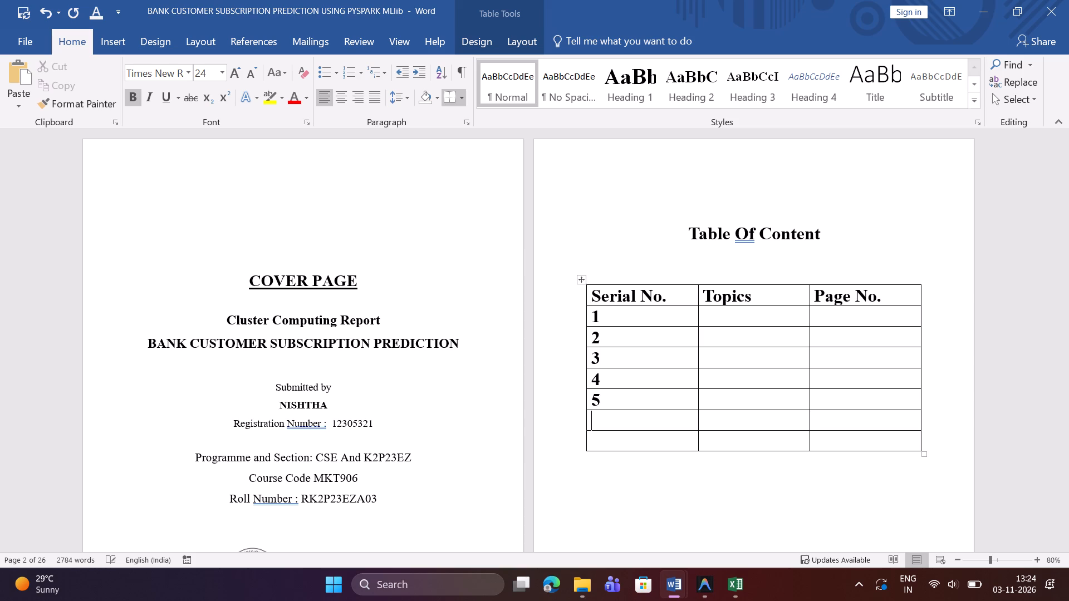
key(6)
key(BackSpace)
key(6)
key(Down)
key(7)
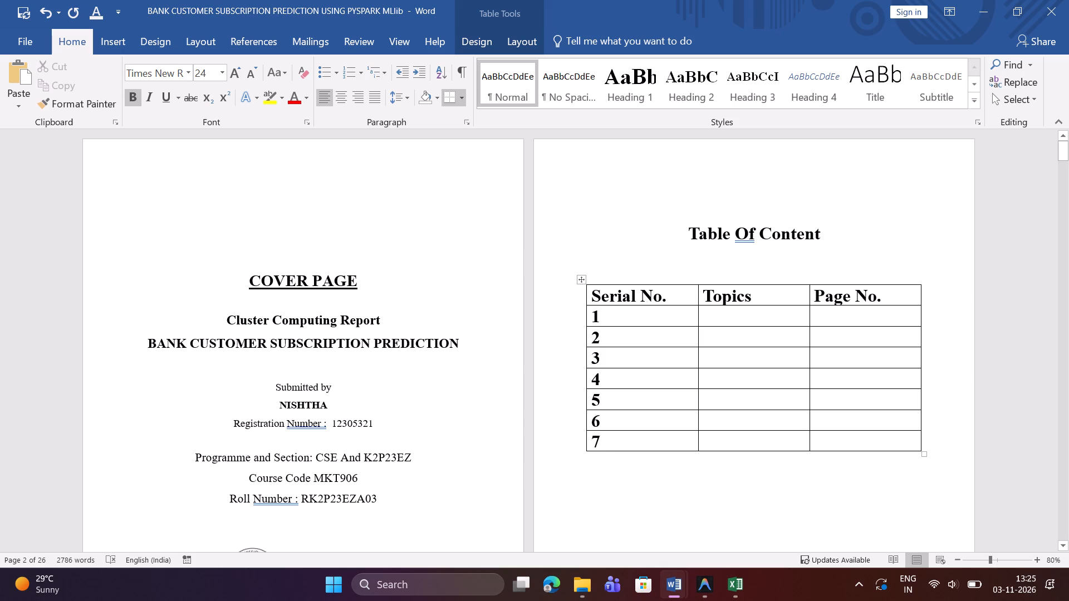
Add eight more rows below row 7 by selecting the whole table and inserting rows below.
click(617, 385)
click(926, 454)
right_click(926, 454)
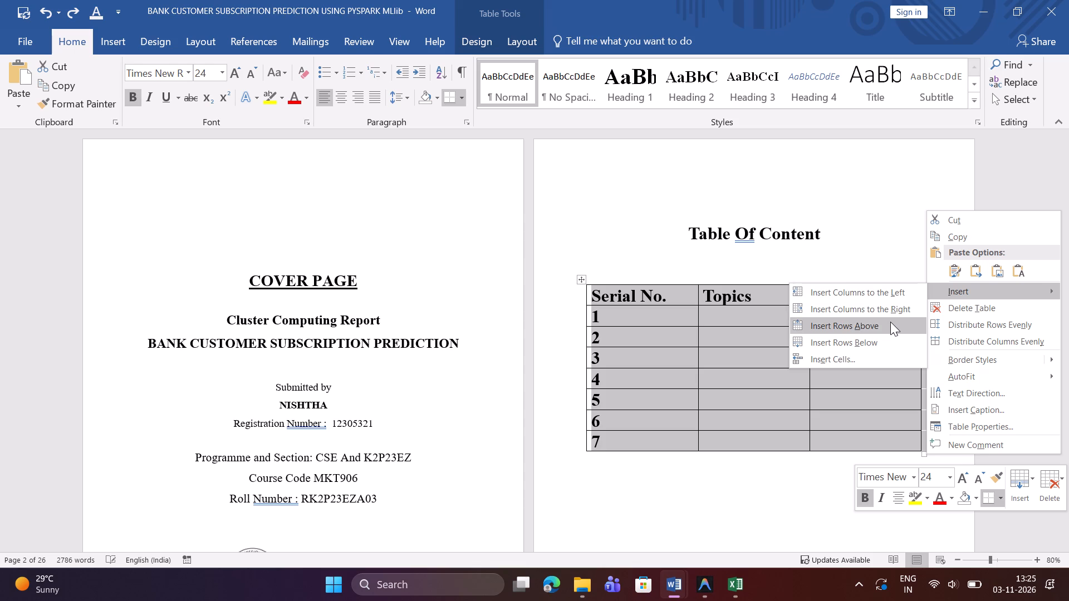
click(874, 348)
Continue the Serial No. column with 8 to 13 in the new rows.
scroll(781, 445, down, 1)
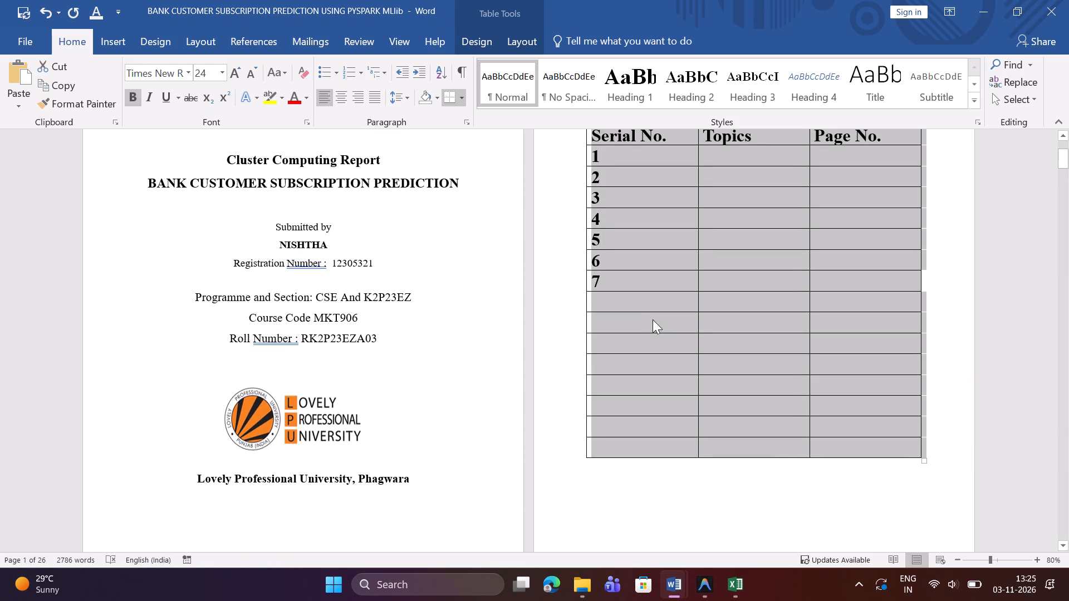
click(634, 306)
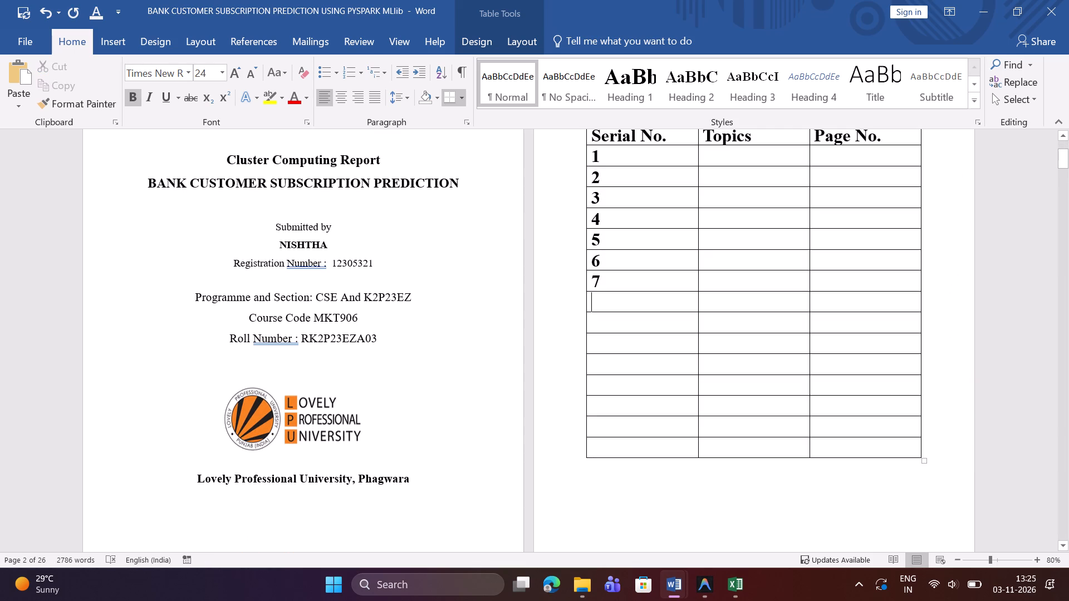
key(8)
key(Down)
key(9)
key(Down)
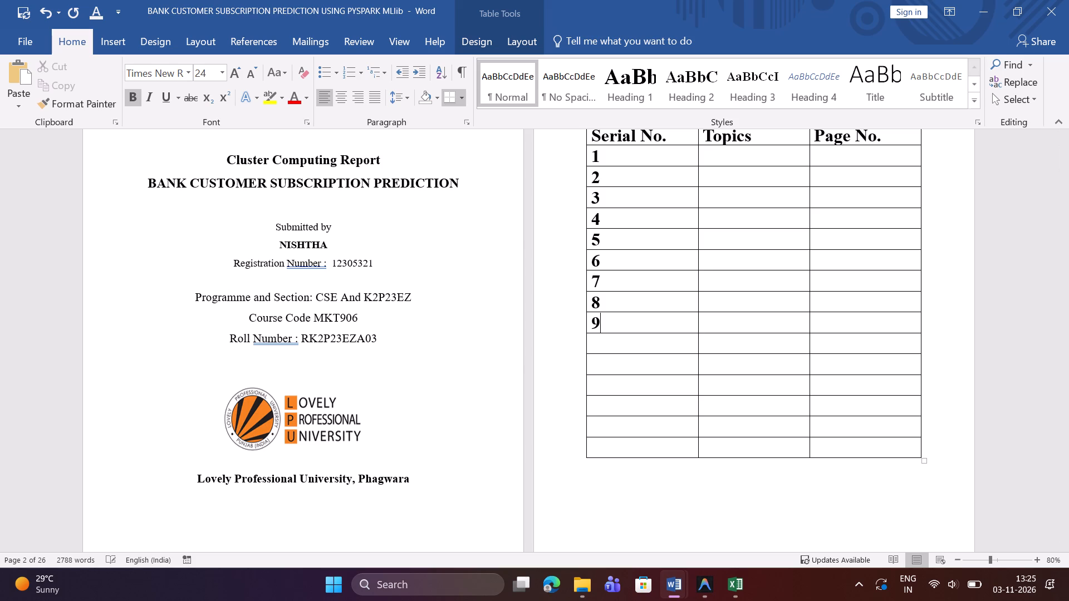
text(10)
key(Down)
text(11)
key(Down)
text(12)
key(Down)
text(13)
Enter References as the topic for serial number 13.
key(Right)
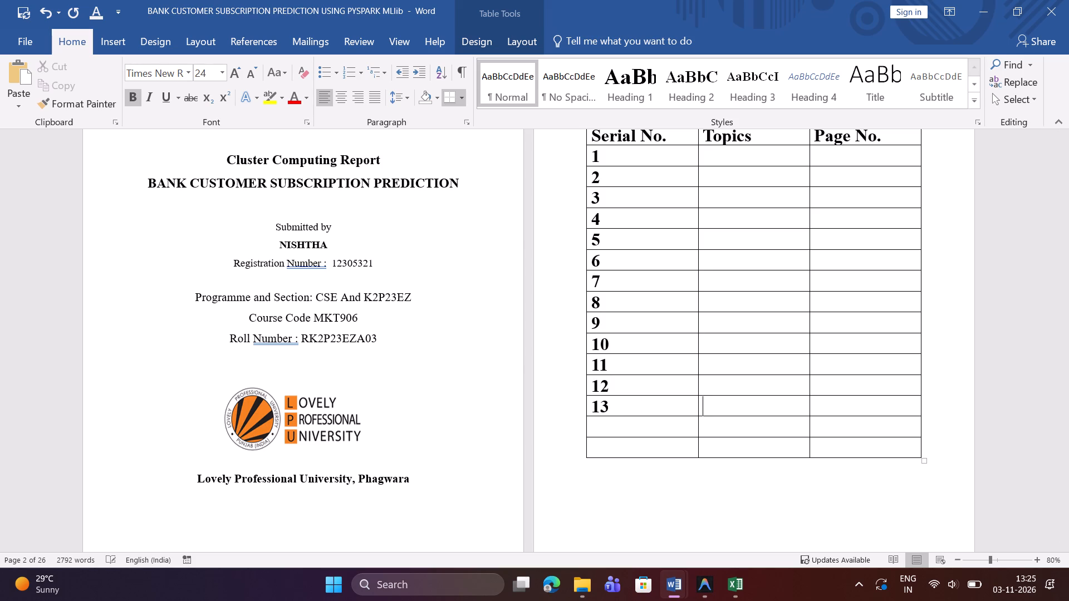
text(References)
Enter Plagiarism as the topic for serial number 12, checking the spelling against the report's section 12 heading.
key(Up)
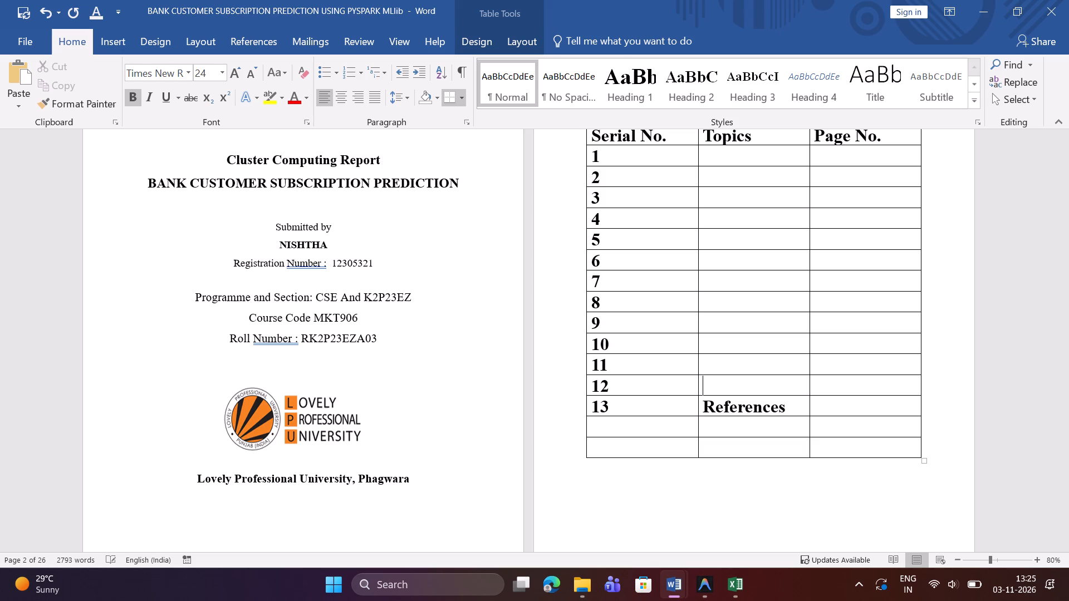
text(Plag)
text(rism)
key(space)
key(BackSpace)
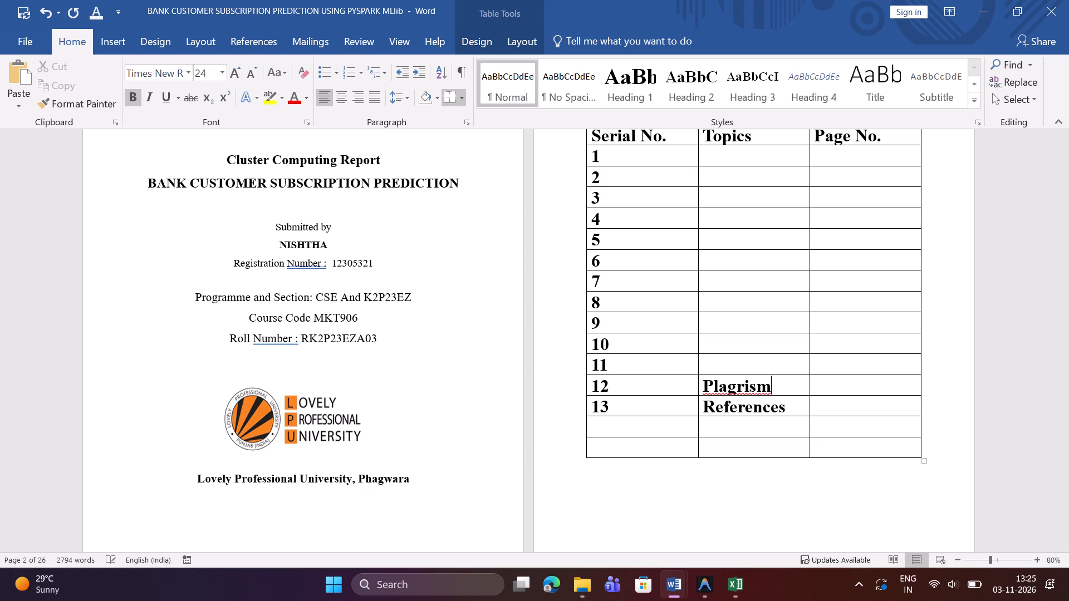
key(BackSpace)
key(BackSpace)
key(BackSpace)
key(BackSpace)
ctrl+scroll(626, 305, down, 19)
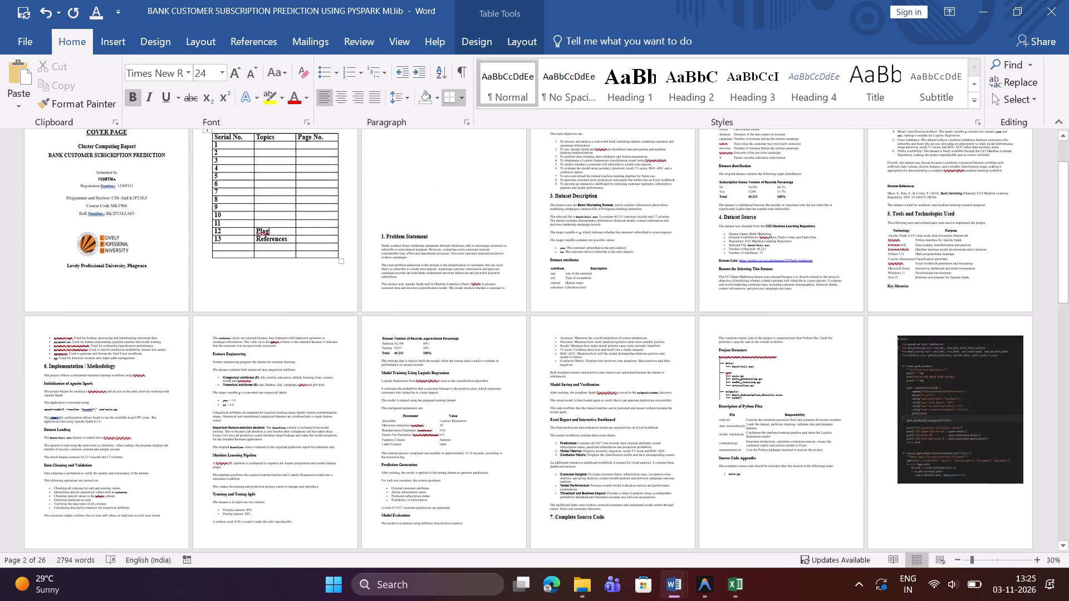
ctrl+scroll(626, 305, down, 8)
scroll(626, 305, up, 11)
scroll(626, 305, down, 20)
scroll(626, 305, down, 20)
scroll(626, 305, down, 20)
scroll(626, 305, up, 16)
scroll(626, 305, down, 20)
scroll(626, 305, down, 20)
scroll(626, 305, down, 20)
scroll(626, 305, down, 5)
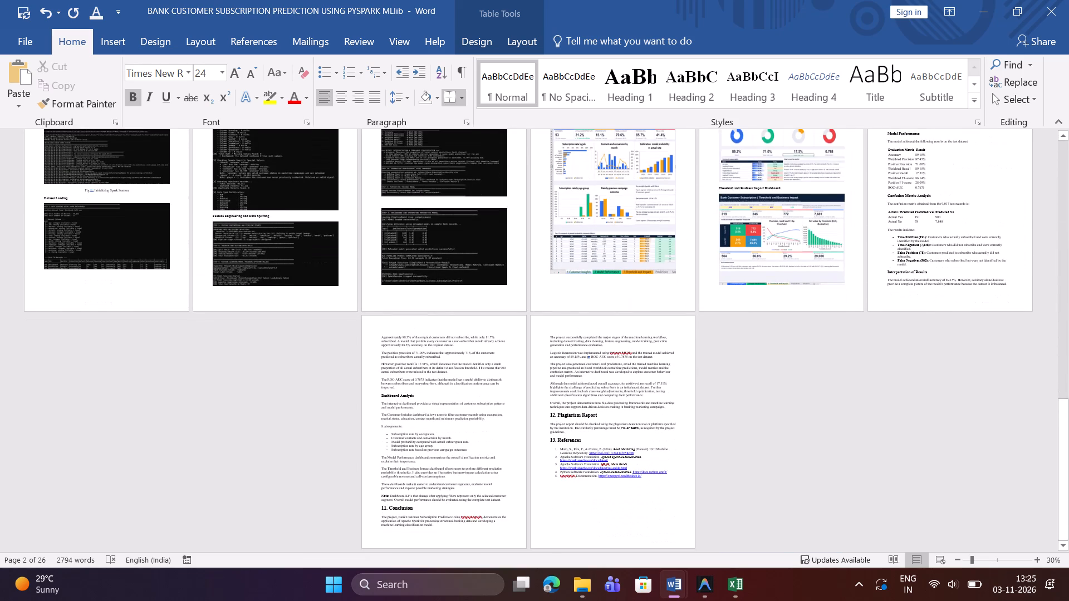
scroll(626, 305, up, 19)
scroll(626, 305, up, 6)
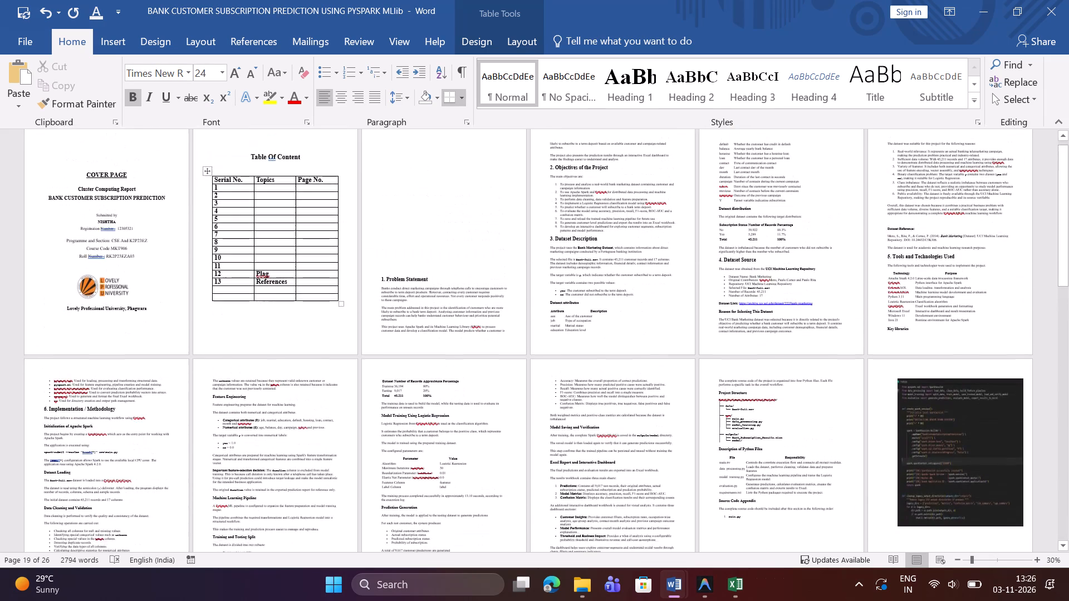
ctrl+scroll(626, 305, up, 6)
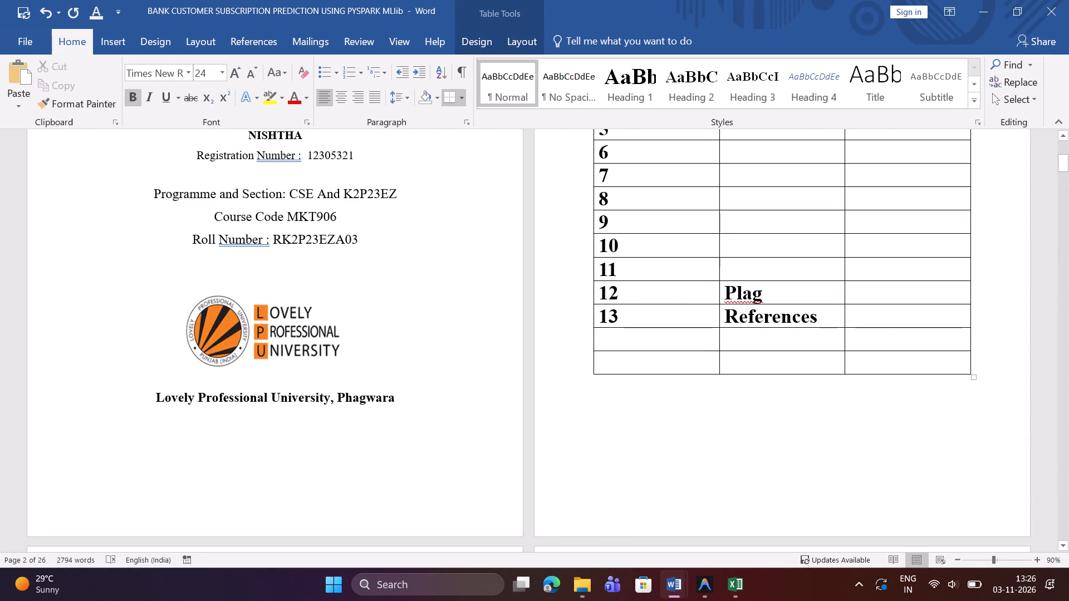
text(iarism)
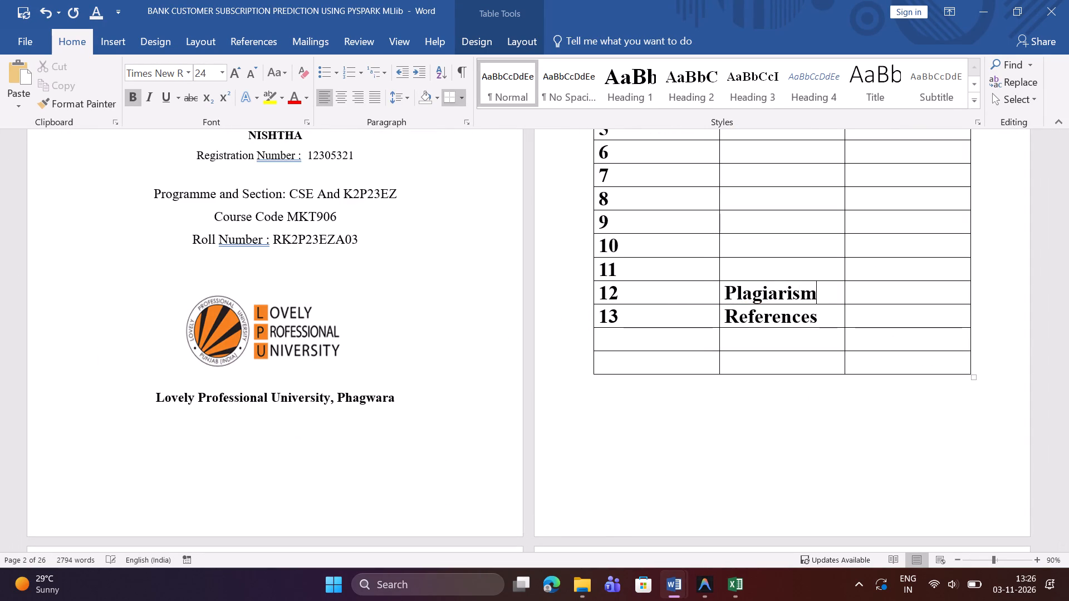
Enter Conclusion as the topic for serial number 11.
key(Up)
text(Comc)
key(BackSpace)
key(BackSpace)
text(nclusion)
Enter Result Analysis as the topic for serial number 10.
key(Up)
scroll(773, 292, right, 1)
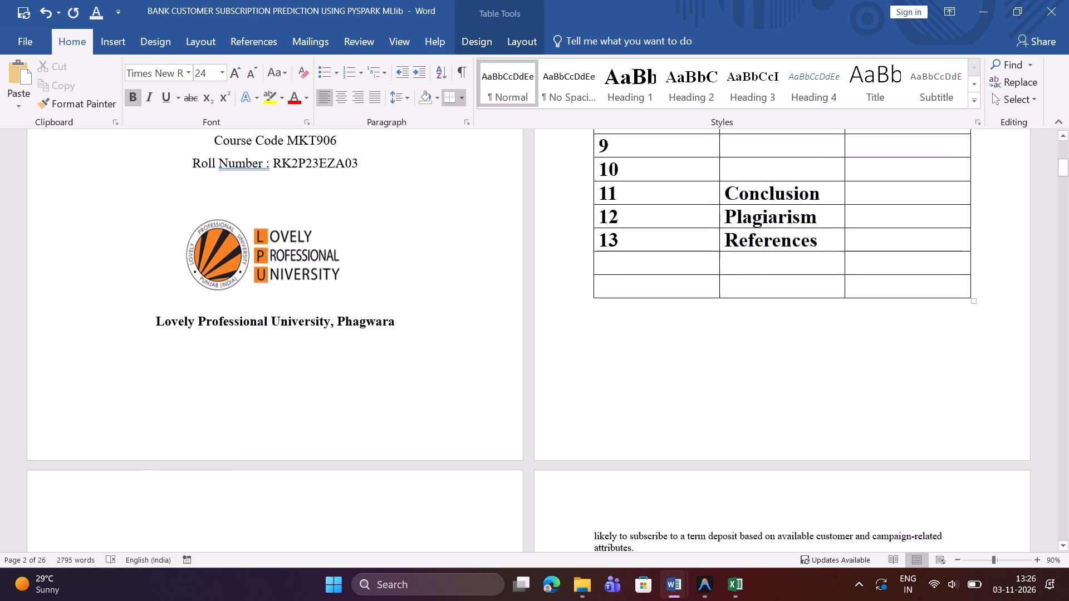
scroll(773, 292, right, 1)
scroll(773, 292, down, 6)
scroll(773, 292, up, 9)
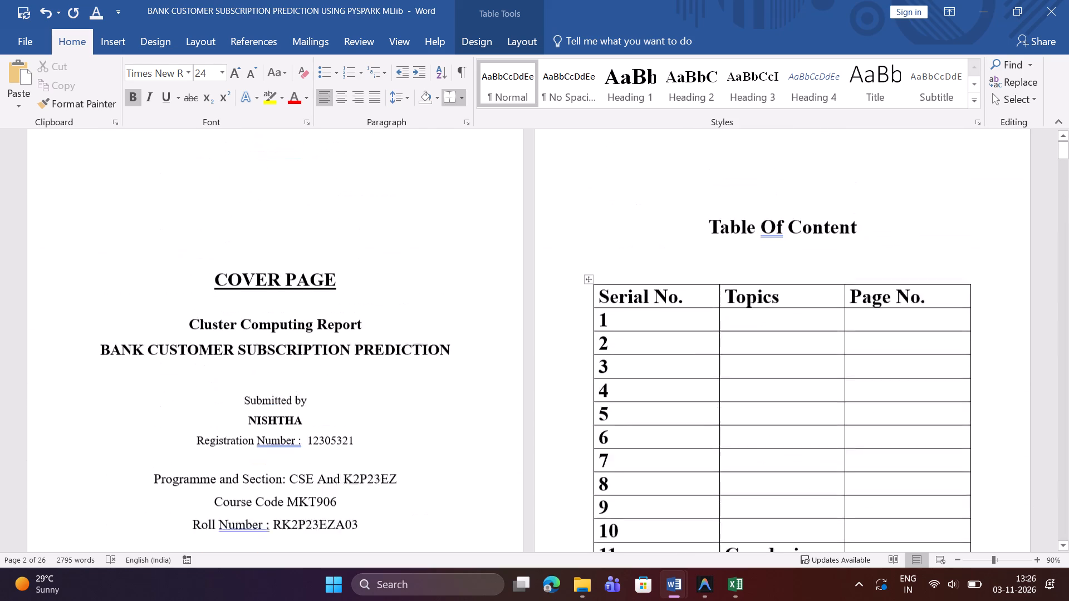
scroll(773, 292, down, 2)
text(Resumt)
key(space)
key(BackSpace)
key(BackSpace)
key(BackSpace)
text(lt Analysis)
Enter Problem Statement as the topic for serial number 1, following the report's section 1 heading.
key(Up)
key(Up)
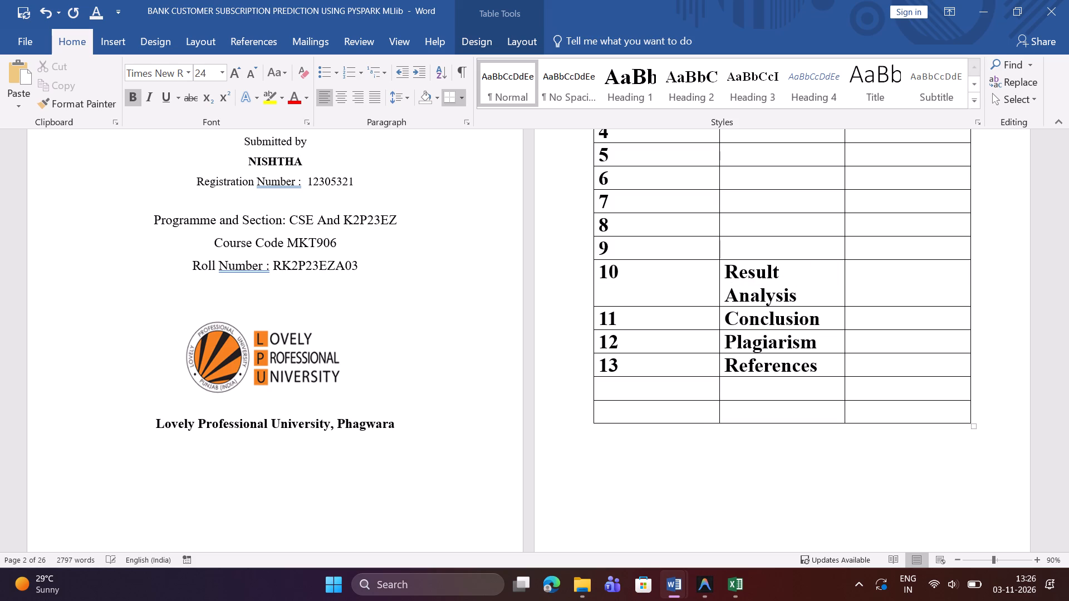
scroll(790, 398, down, 6)
scroll(790, 398, up, 9)
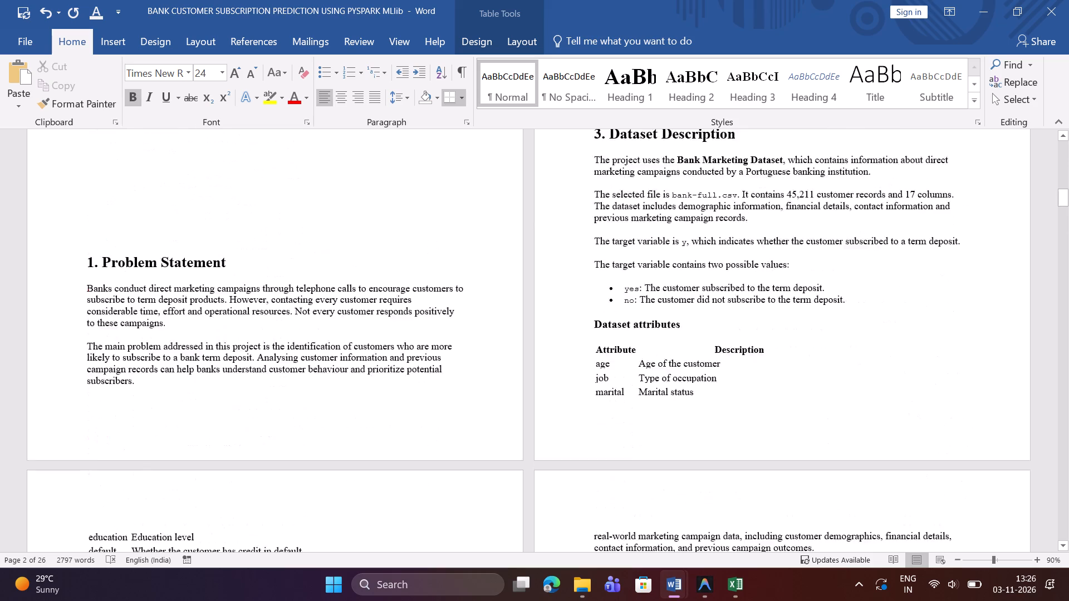
scroll(790, 398, down, 3)
scroll(790, 398, up, 6)
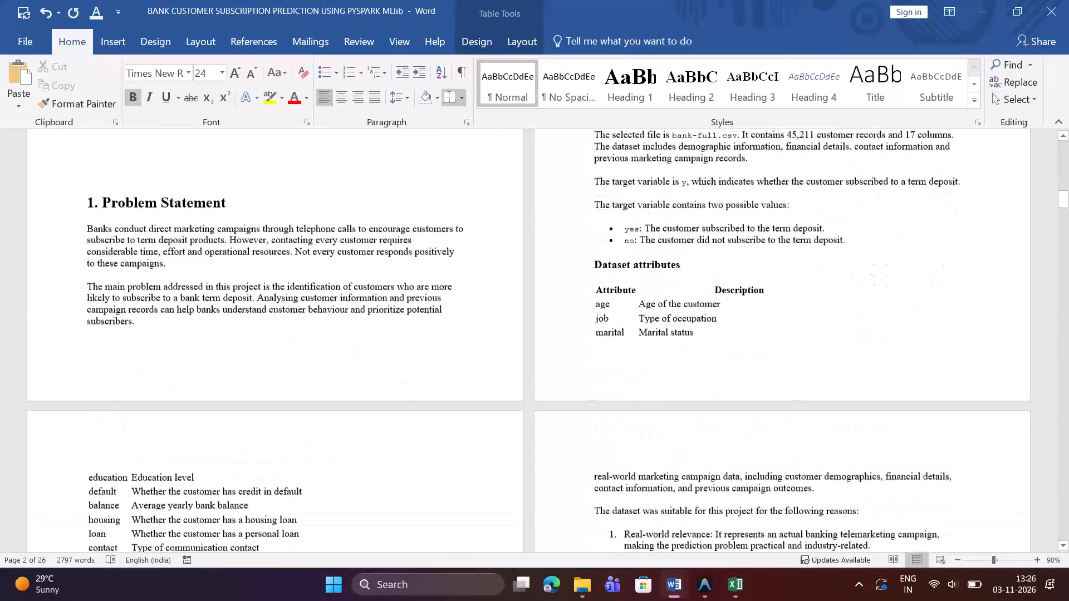
scroll(790, 398, up, 8)
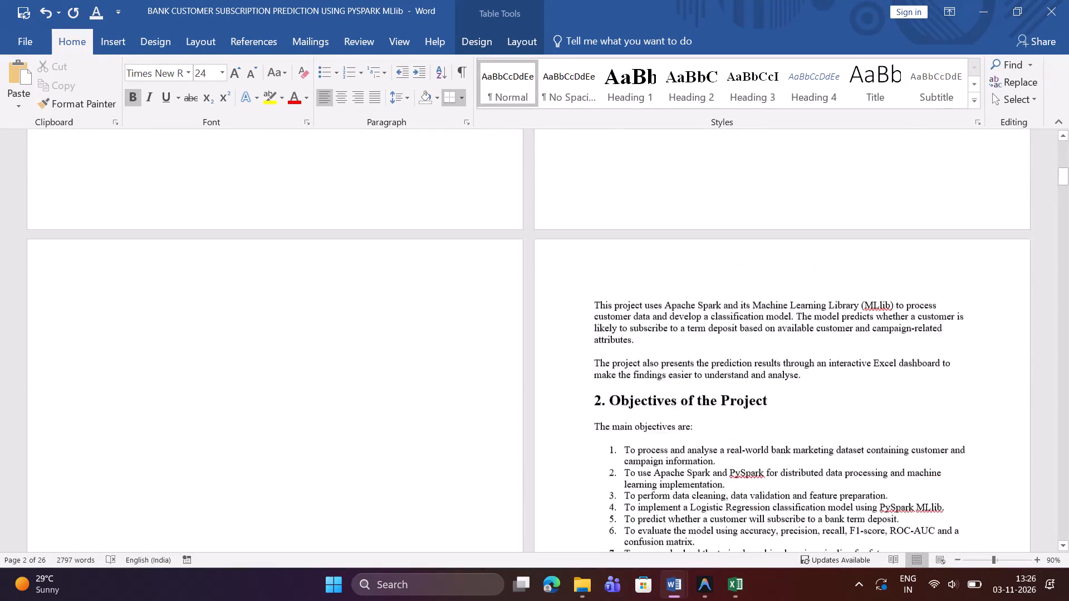
scroll(790, 398, up, 2)
click(766, 341)
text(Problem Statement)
Enter Objective as the topic for serial number 2.
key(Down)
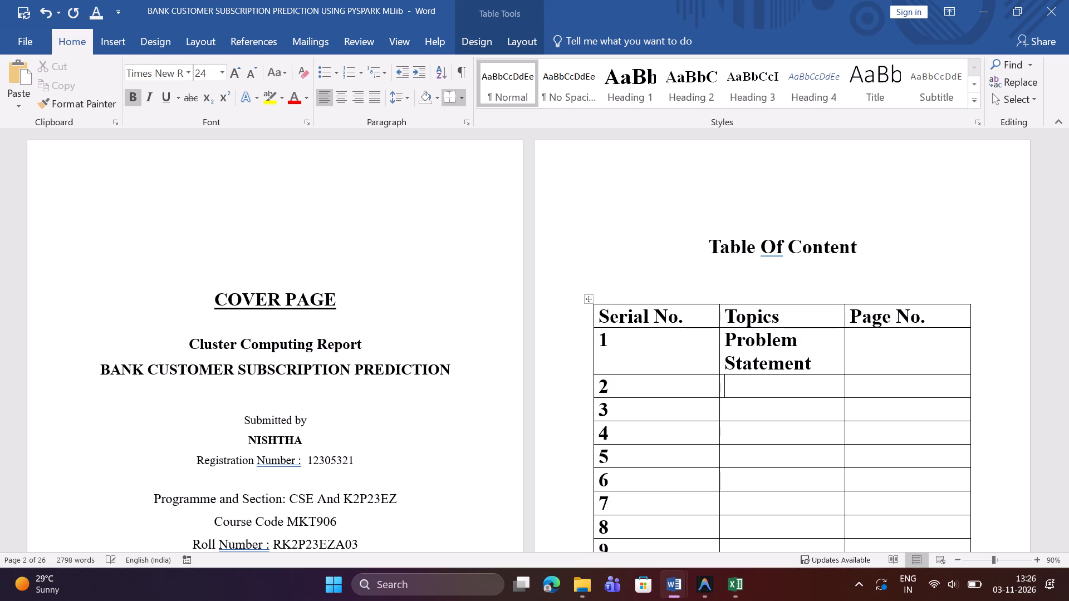
scroll(766, 341, down, 3)
scroll(766, 341, up, 3)
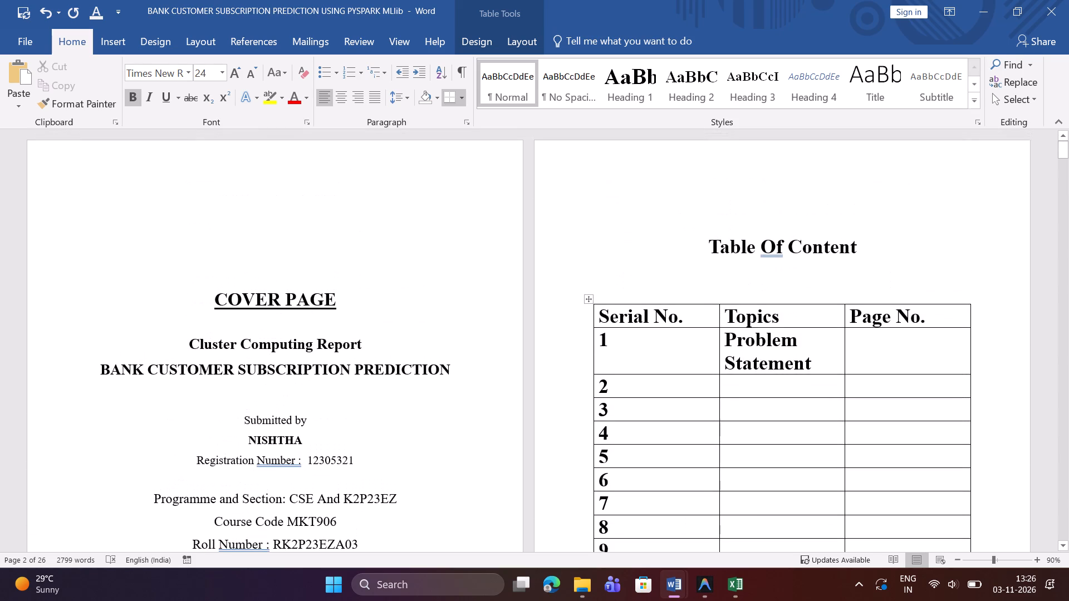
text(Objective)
Enter Dataset Description as the topic for serial number 3, checking the wording against the report's section 3 heading.
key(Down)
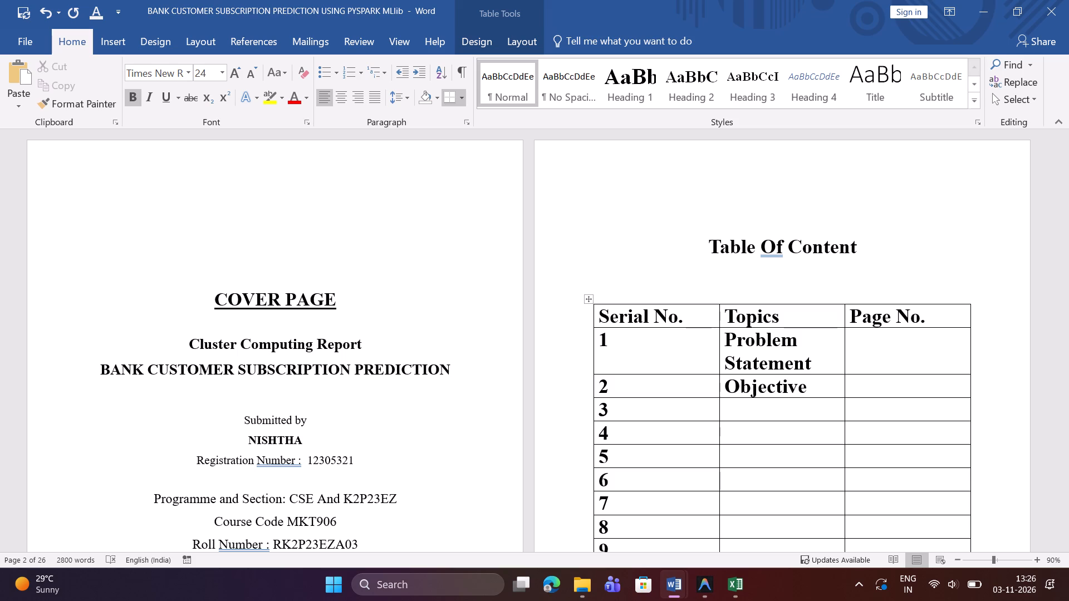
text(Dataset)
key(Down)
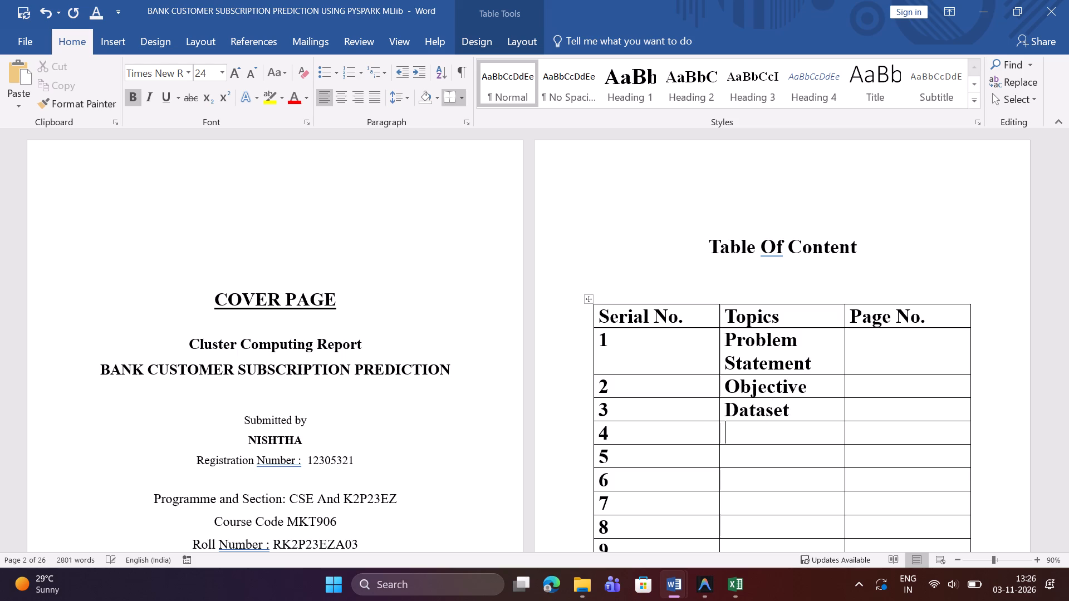
scroll(766, 341, down, 7)
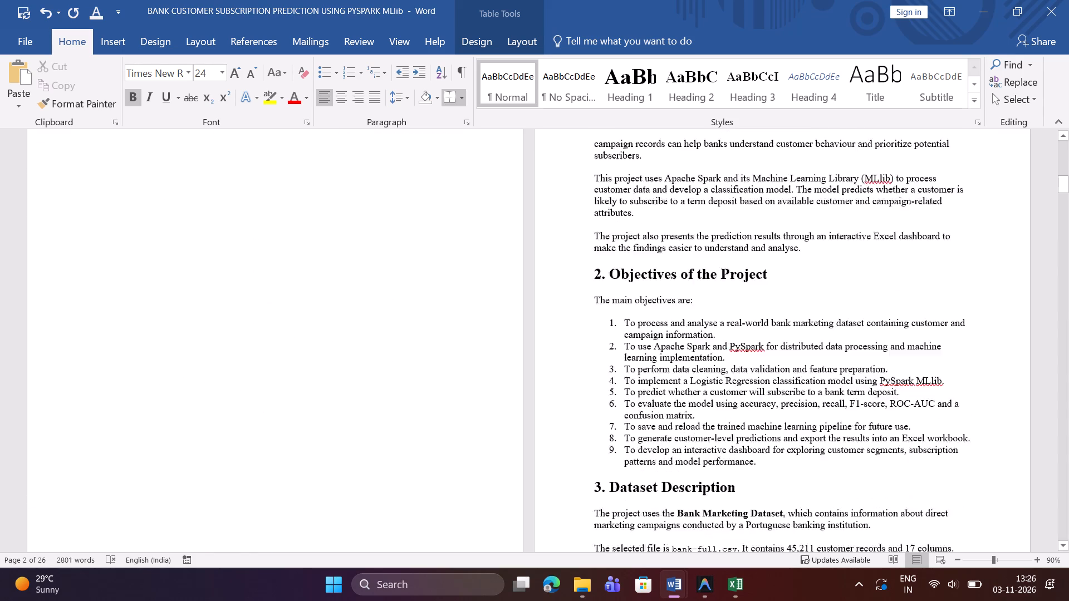
scroll(766, 341, up, 6)
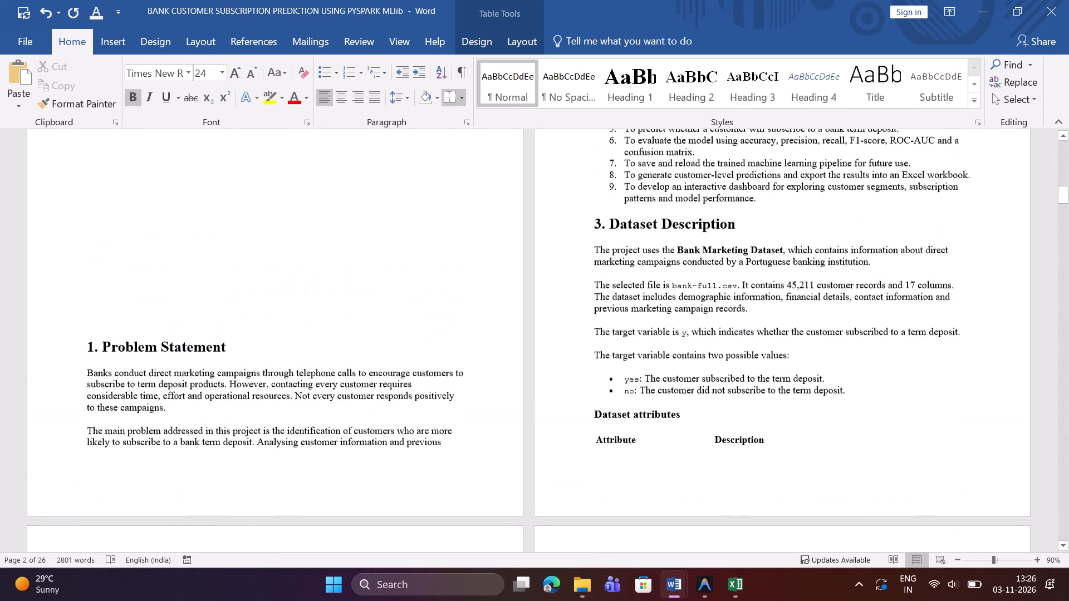
scroll(766, 341, up, 3)
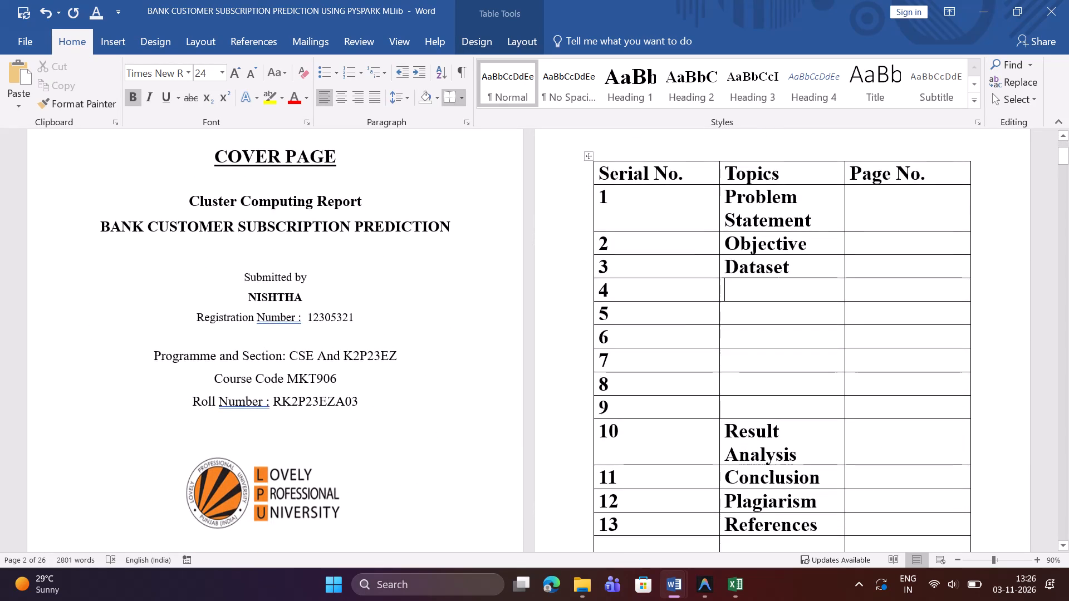
key(Up)
key(Right)
key(Left)
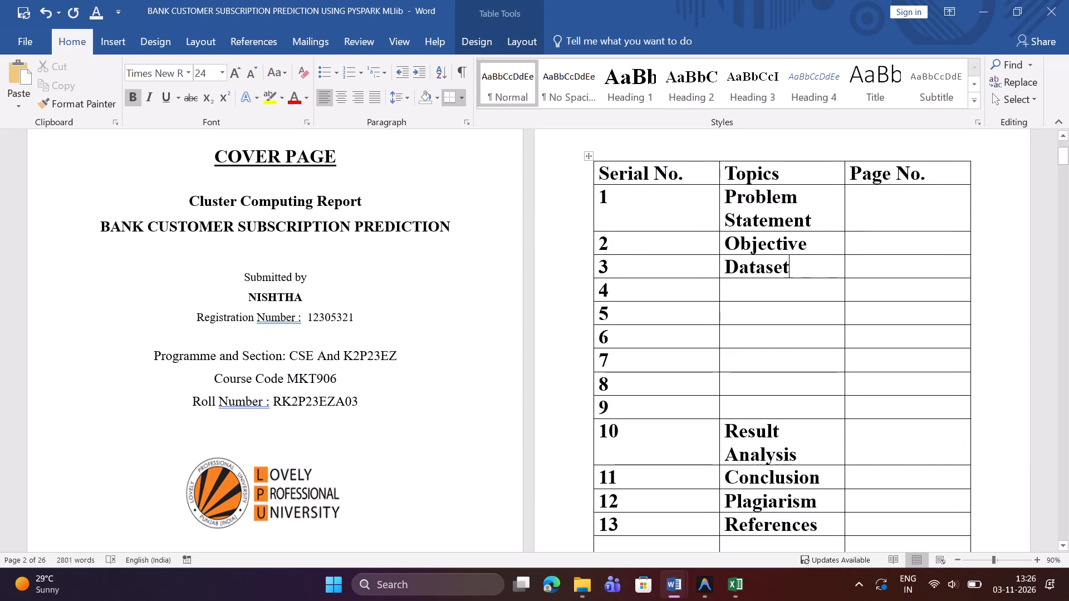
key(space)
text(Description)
Enter Dataset Source as the topic for serial number 4.
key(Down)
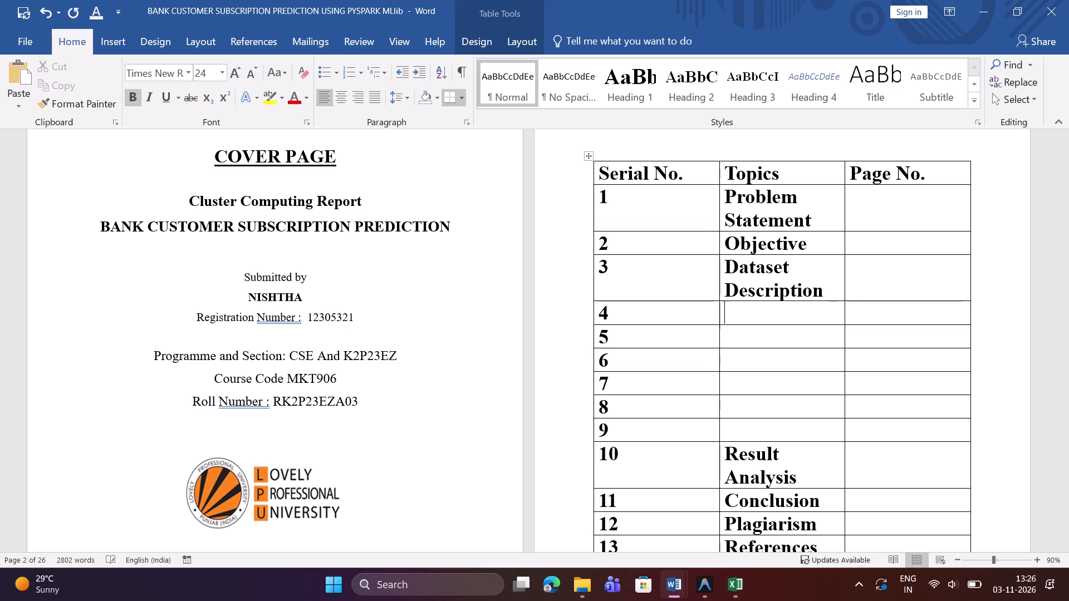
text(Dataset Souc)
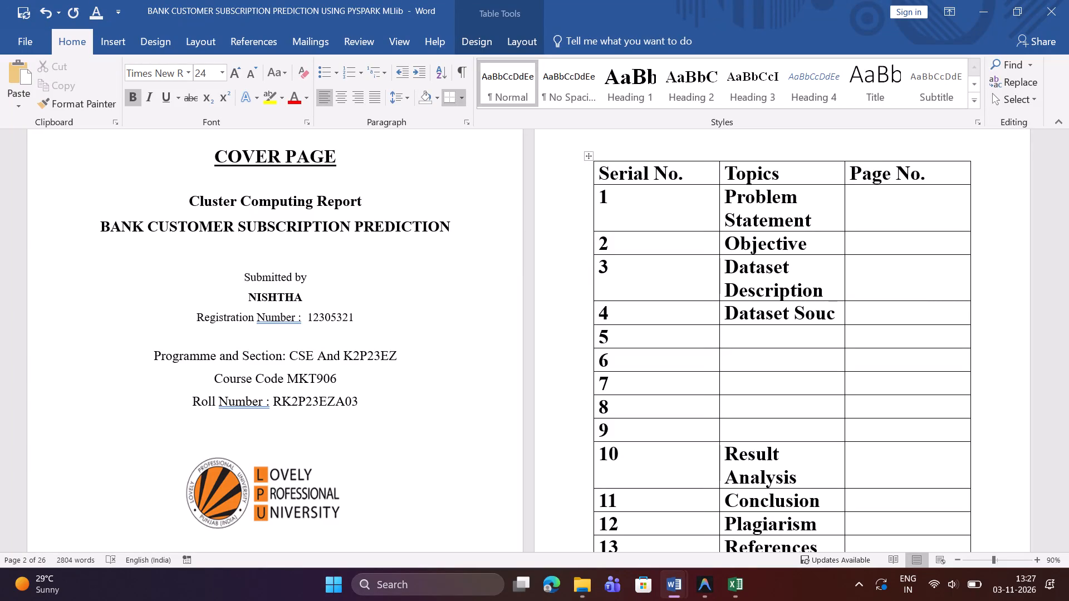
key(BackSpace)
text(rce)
Look up the report's section 5 heading and enter Tools and Technologies Used as the topic for serial number 5.
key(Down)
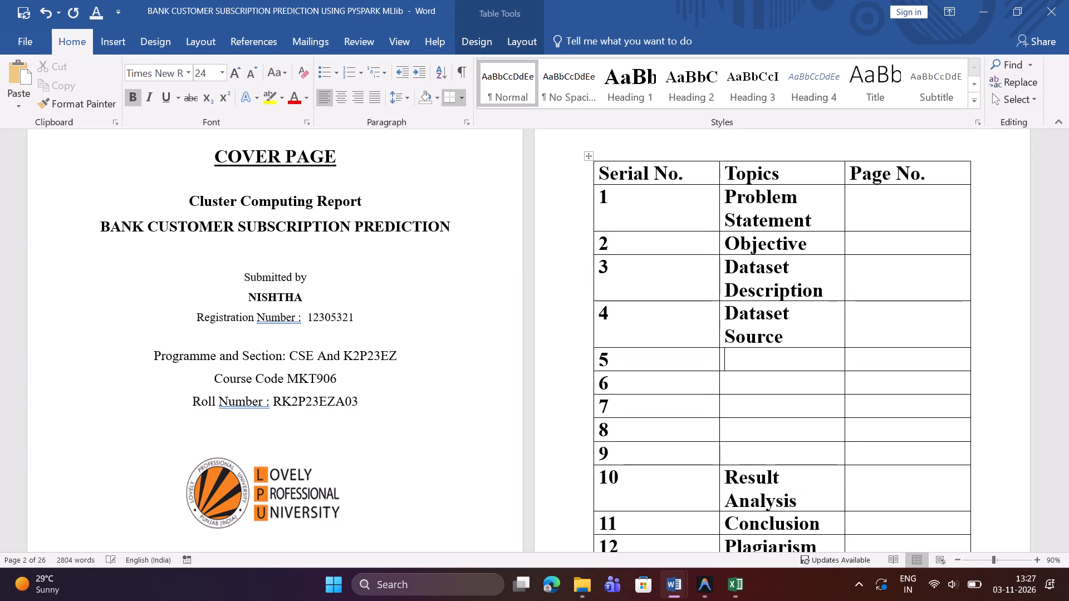
scroll(766, 341, down, 6)
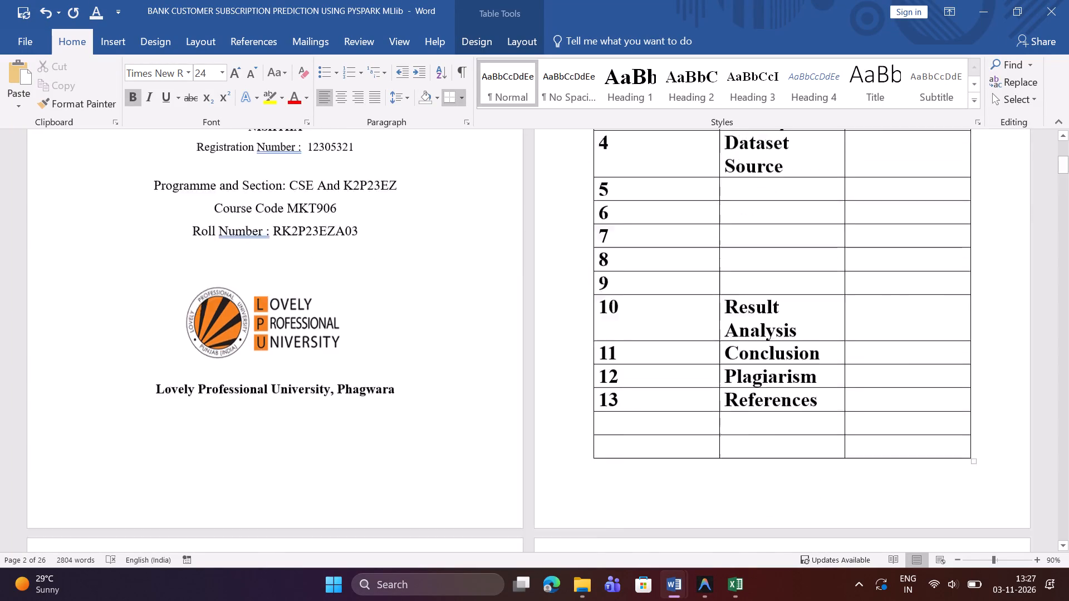
ctrl+scroll(766, 341, down, 4)
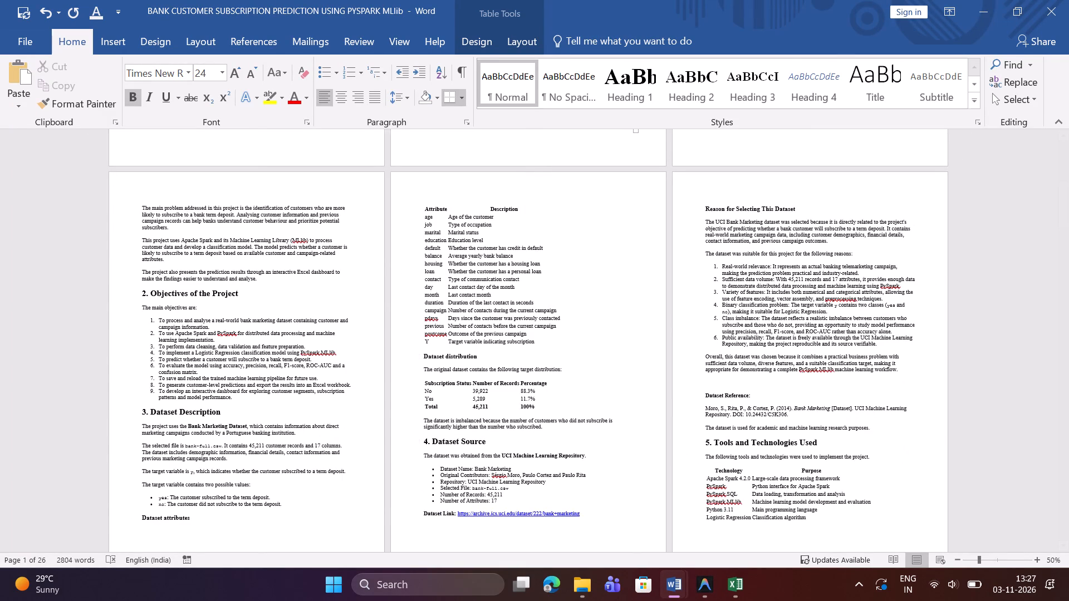
scroll(294, 436, up, 6)
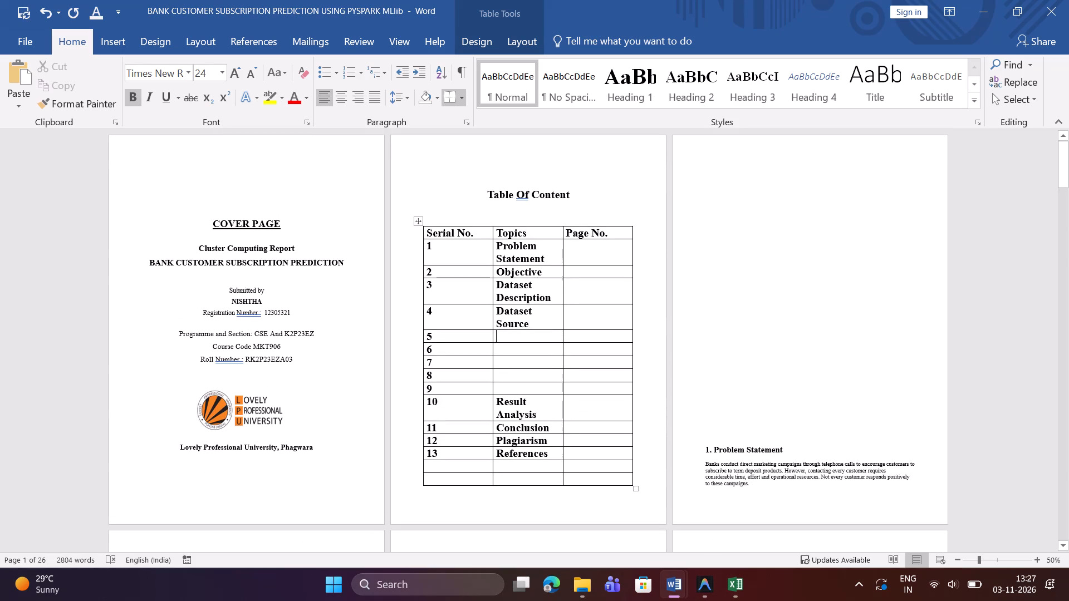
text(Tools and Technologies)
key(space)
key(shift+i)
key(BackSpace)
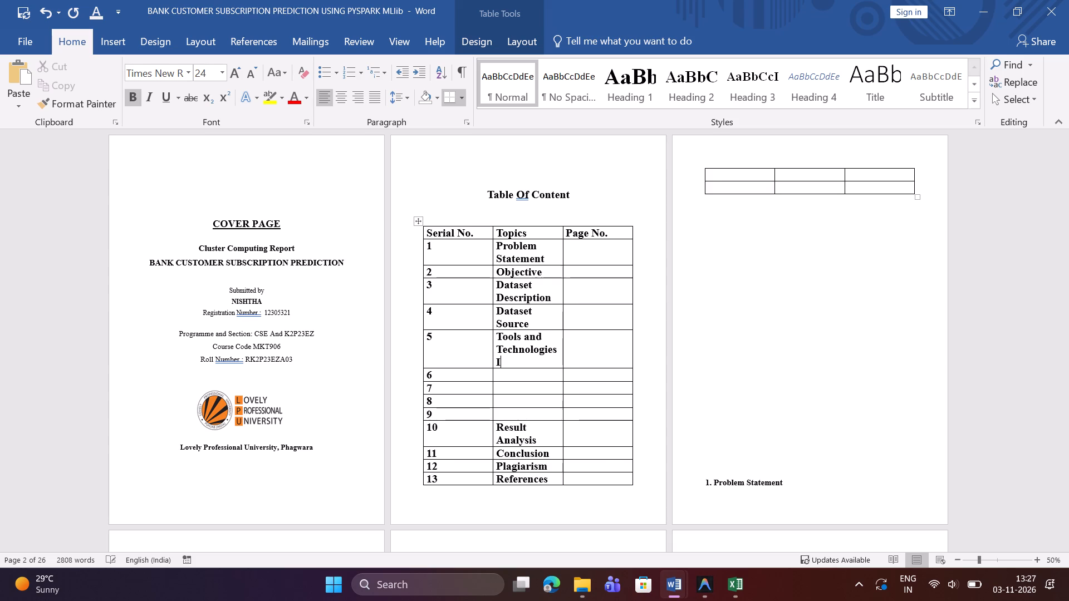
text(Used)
Check the report's section 6 heading and enter Implementation as the topic for serial number 6.
scroll(687, 324, down, 5)
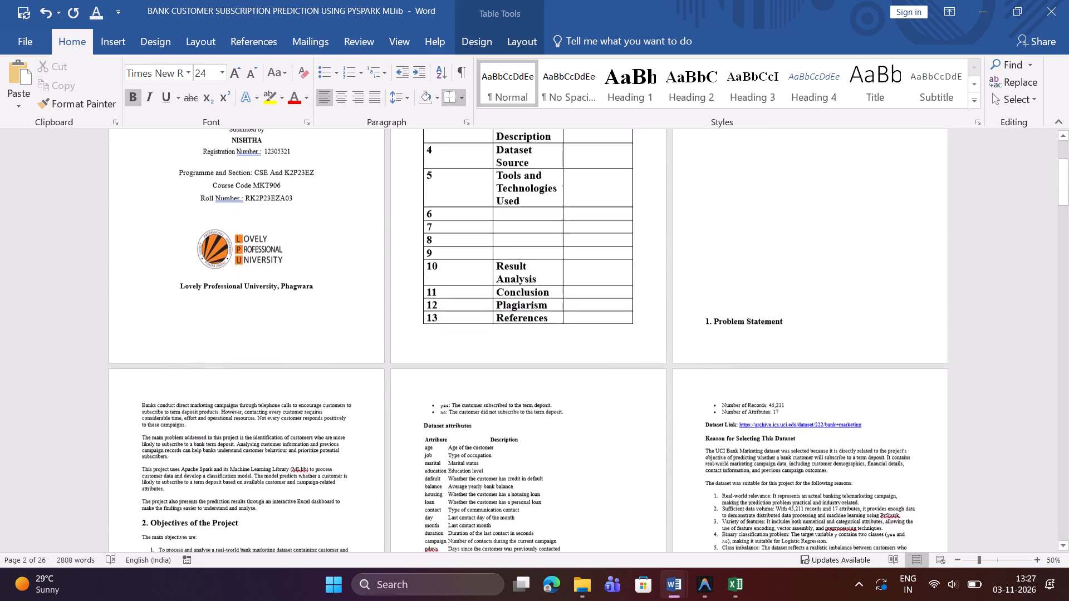
scroll(687, 324, down, 2)
scroll(687, 324, up, 1)
scroll(687, 324, down, 2)
scroll(687, 324, up, 4)
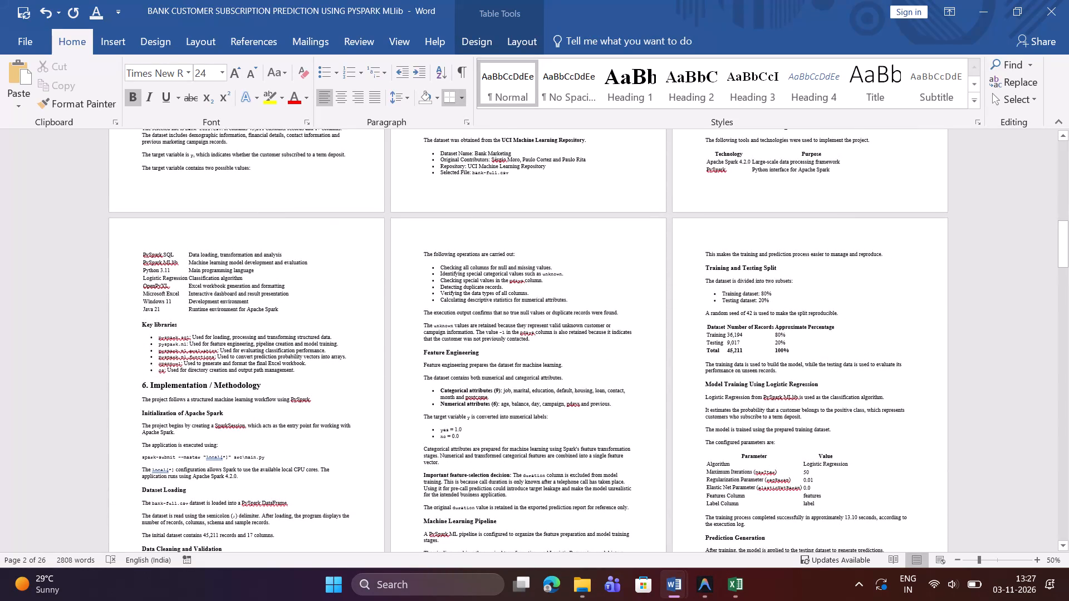
scroll(687, 324, up, 2)
scroll(687, 324, right, 3)
scroll(687, 324, up, 1)
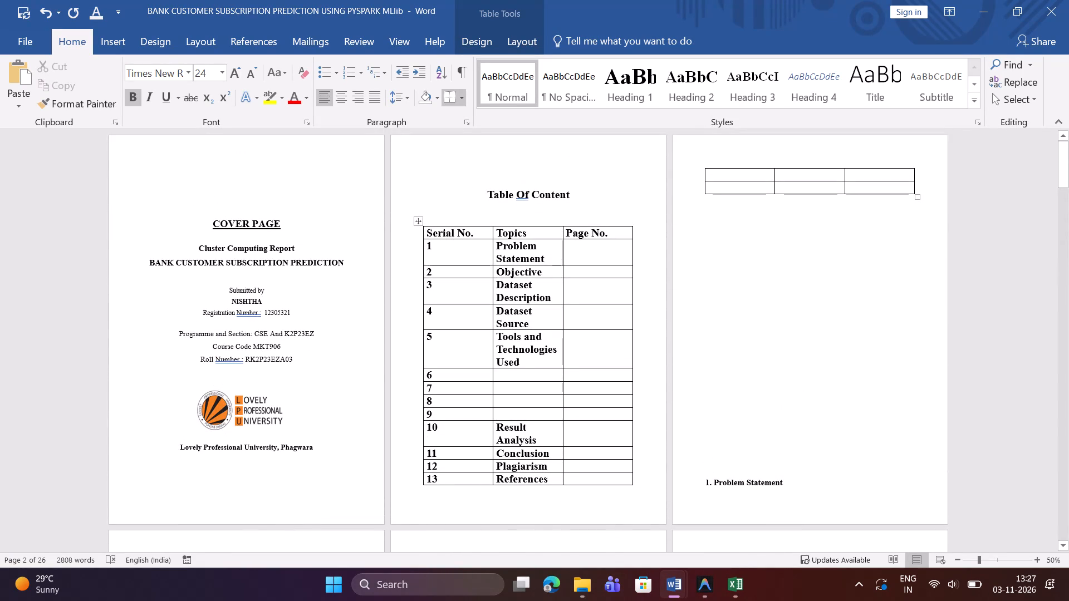
key(Down)
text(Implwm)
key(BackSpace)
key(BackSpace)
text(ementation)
Look up the report's section 7 heading and enter Complete Source Code as the topic for serial number 7.
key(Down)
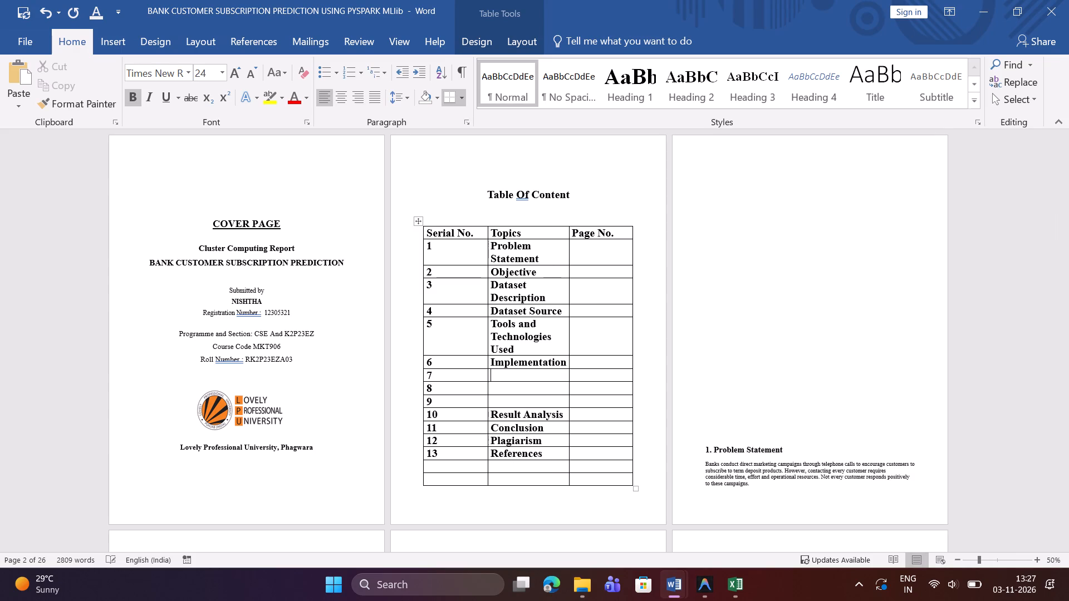
scroll(628, 362, down, 6)
scroll(628, 362, right, 1)
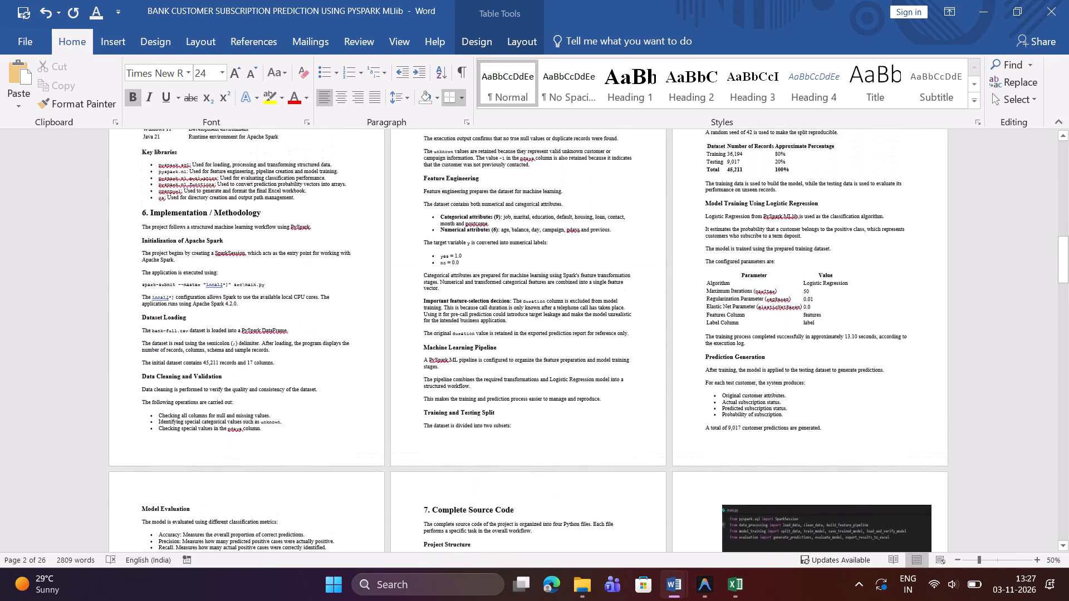
scroll(628, 362, right, 2)
scroll(628, 362, up, 2)
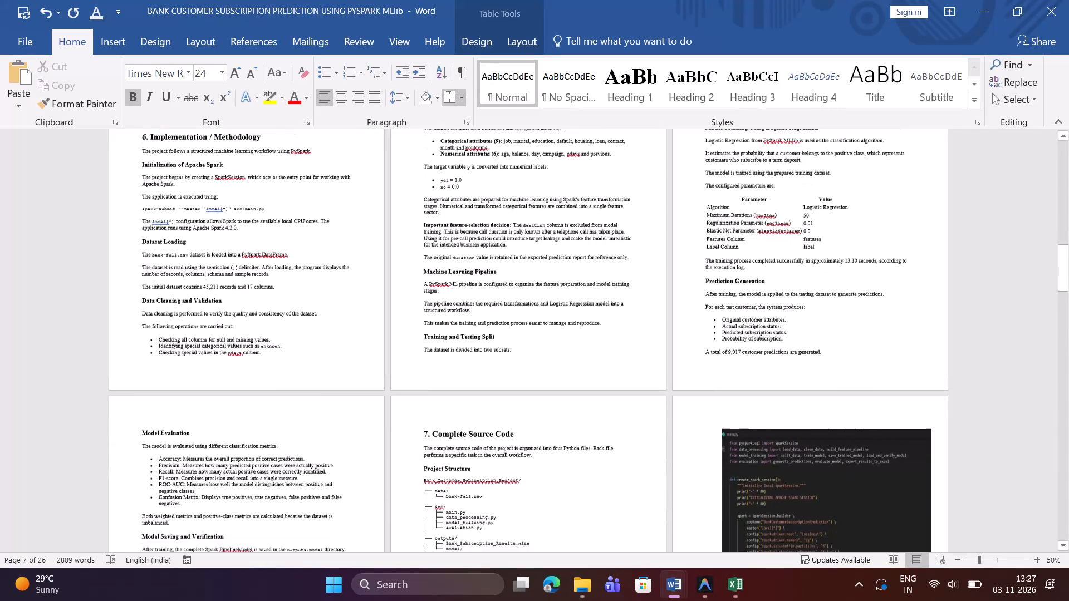
scroll(628, 362, up, 8)
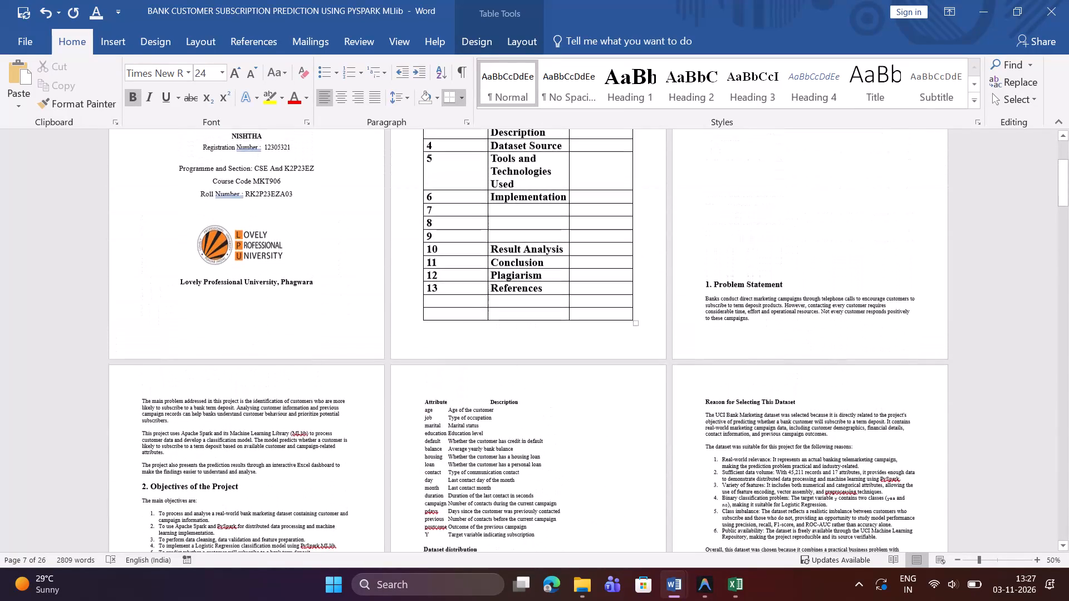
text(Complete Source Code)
Find the report's section 8 heading and enter Execution Screenshots as the topic for serial number 8.
scroll(628, 362, down, 4)
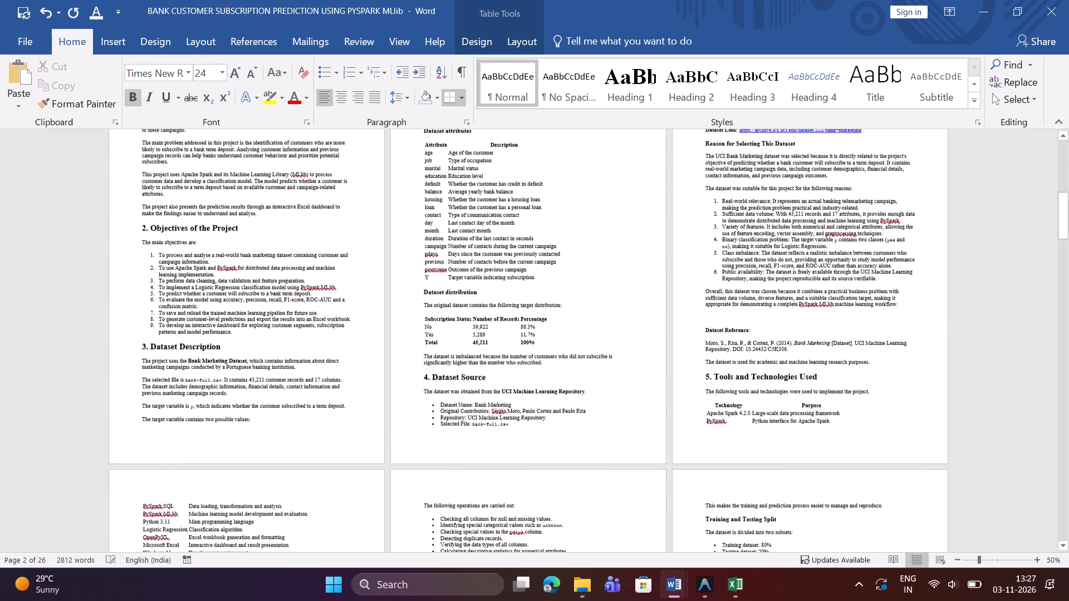
scroll(628, 362, down, 12)
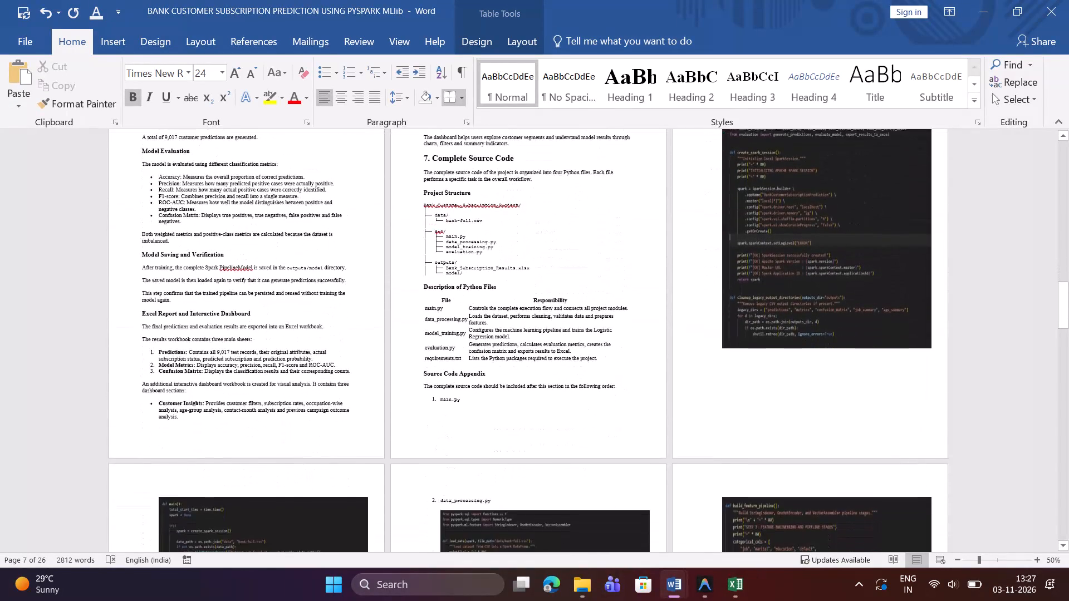
scroll(628, 362, down, 6)
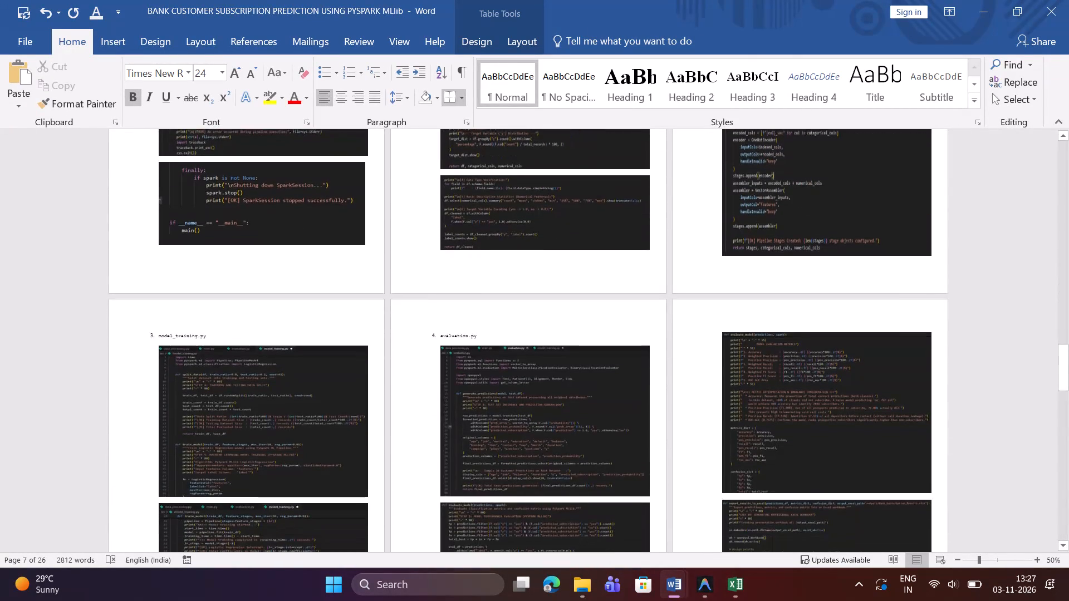
scroll(628, 362, down, 7)
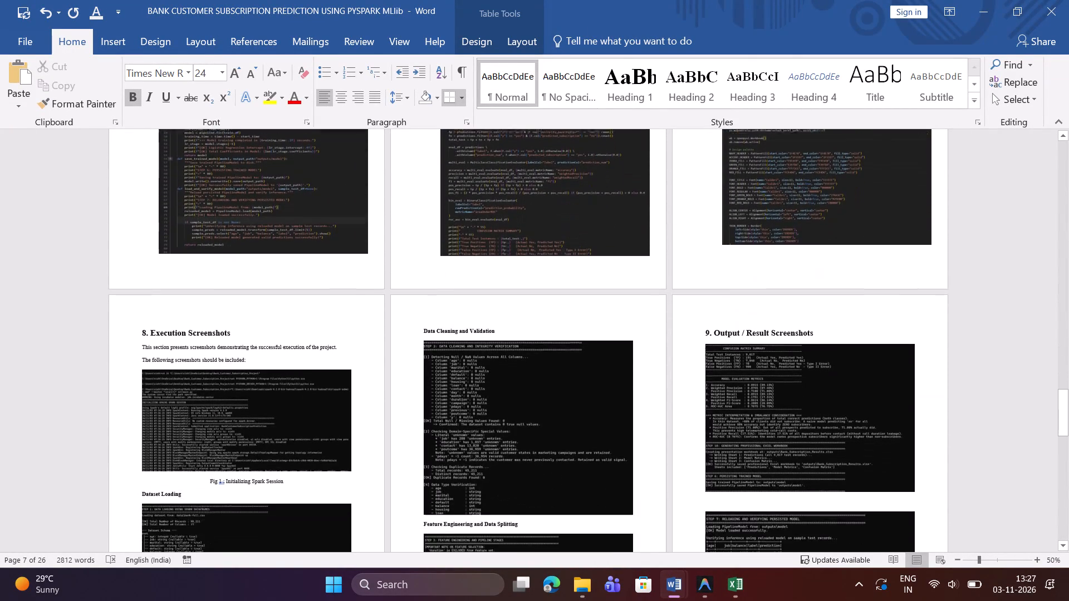
scroll(628, 362, down, 1)
scroll(628, 362, up, 18)
scroll(628, 362, down, 1)
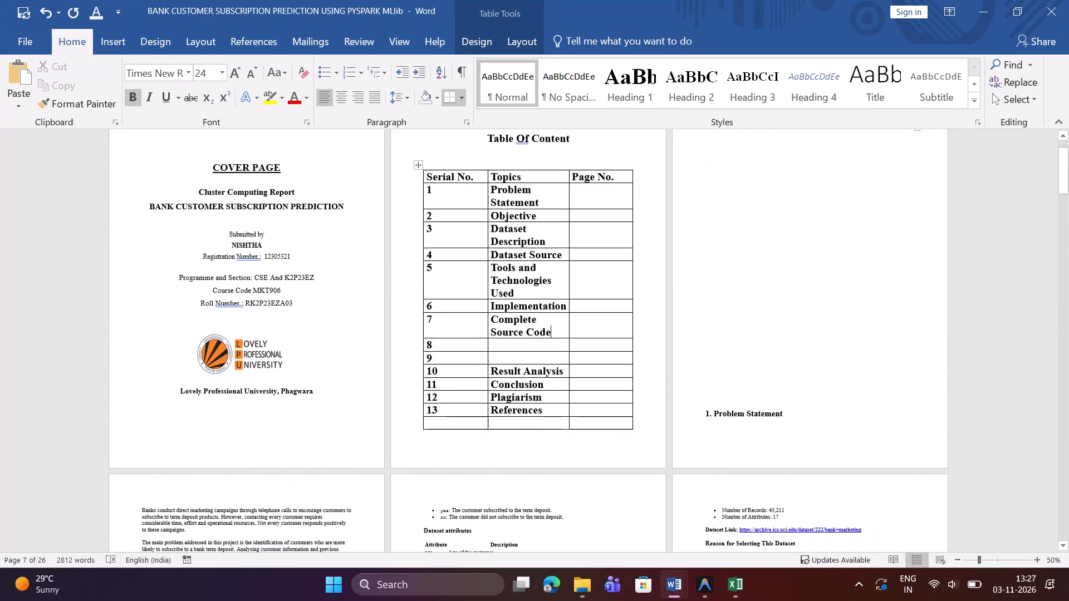
key(Down)
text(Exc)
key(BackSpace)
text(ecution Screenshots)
Find the report's section 9 heading and enter Output Screenshot as the topic for serial number 9.
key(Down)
scroll(628, 362, down, 9)
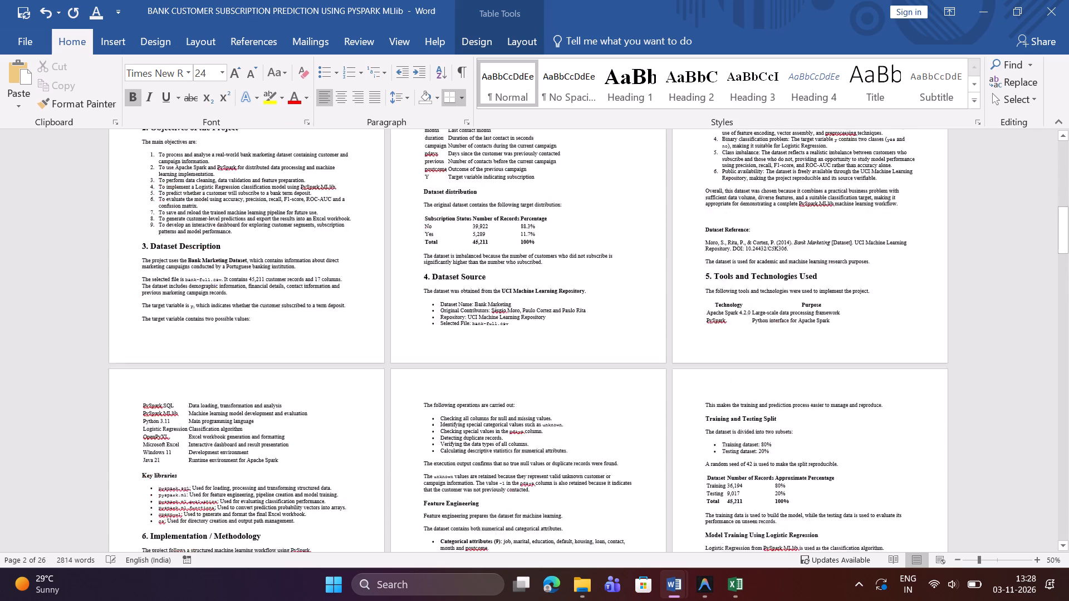
scroll(628, 362, down, 5)
scroll(628, 362, up, 1)
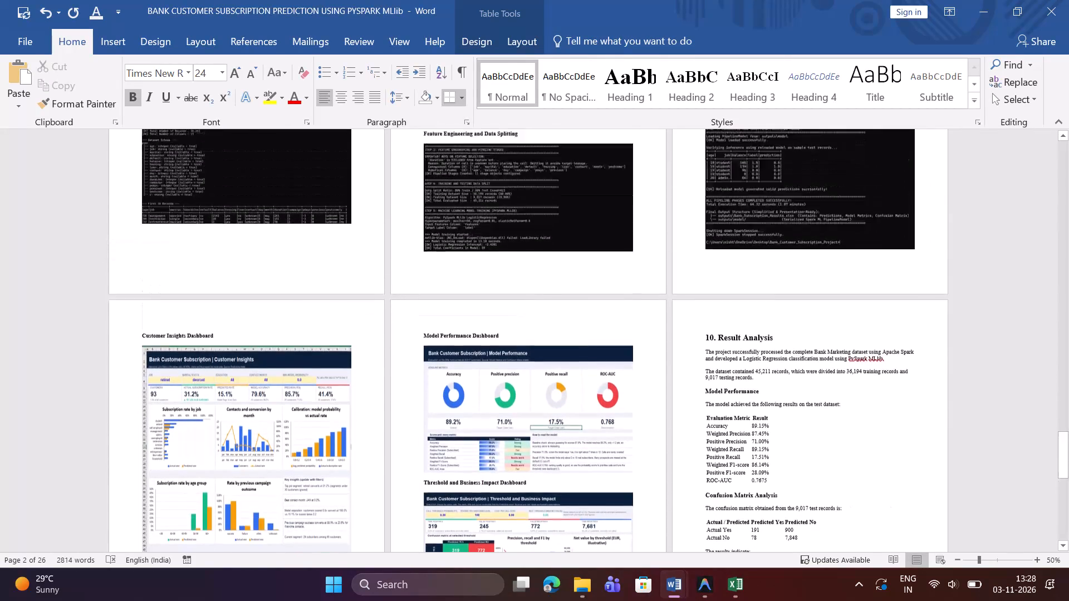
scroll(628, 362, up, 2)
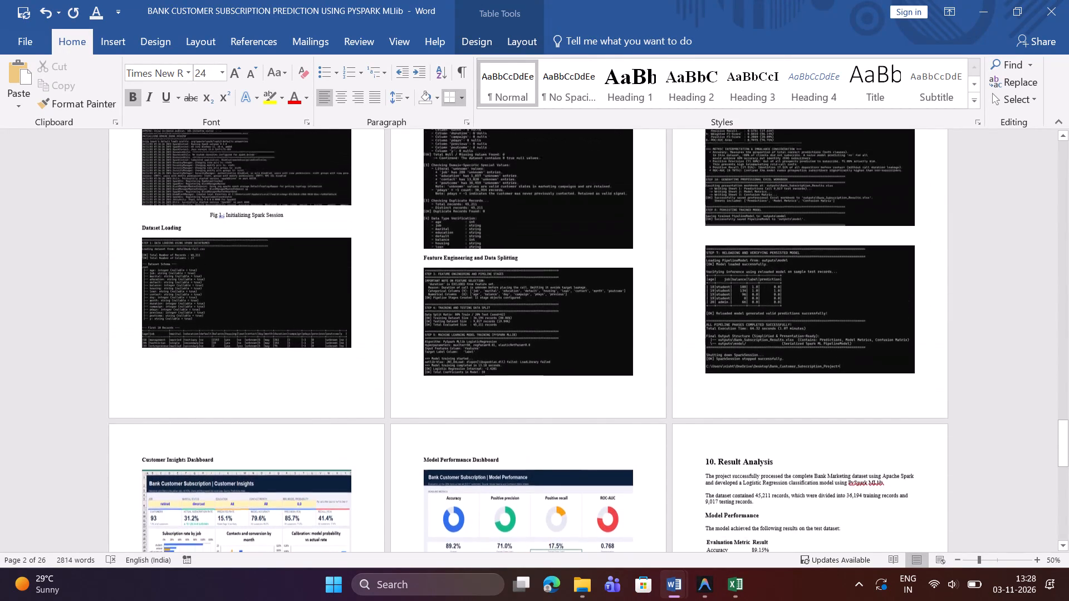
scroll(628, 362, up, 1)
scroll(628, 362, right, 1)
scroll(628, 362, up, 8)
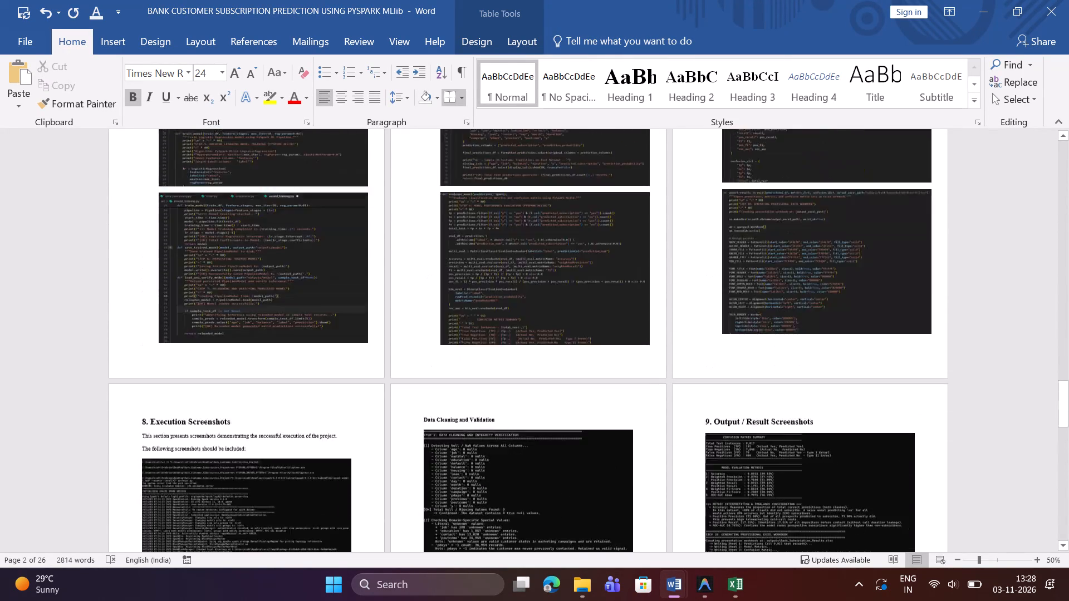
scroll(628, 362, up, 12)
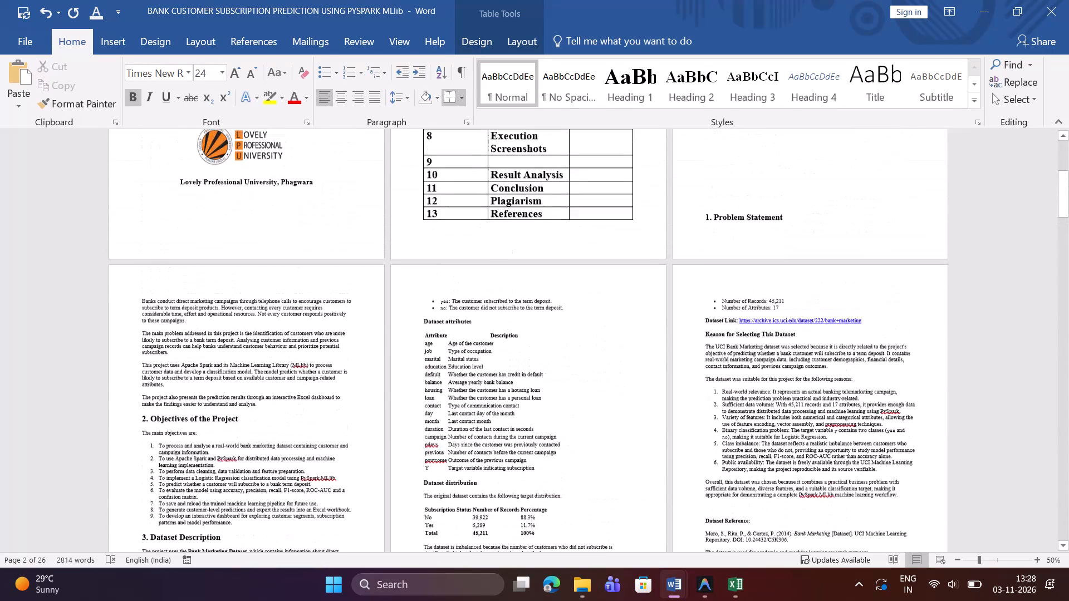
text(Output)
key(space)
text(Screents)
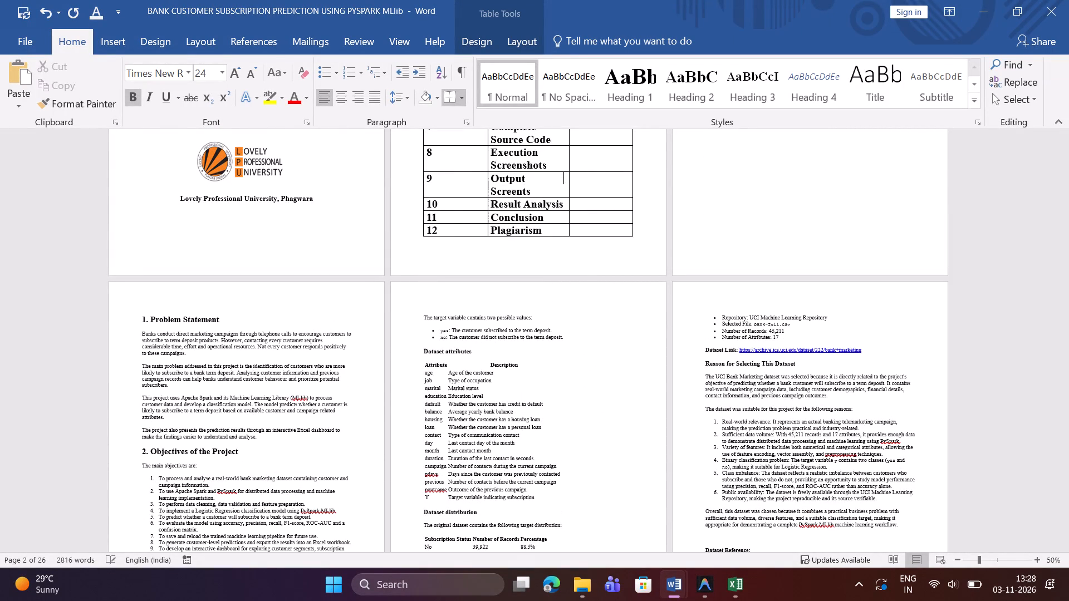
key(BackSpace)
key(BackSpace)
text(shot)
Try to shrink the contents table slightly from its lower corner, below the blank rows that follow References.
scroll(628, 362, down, 1)
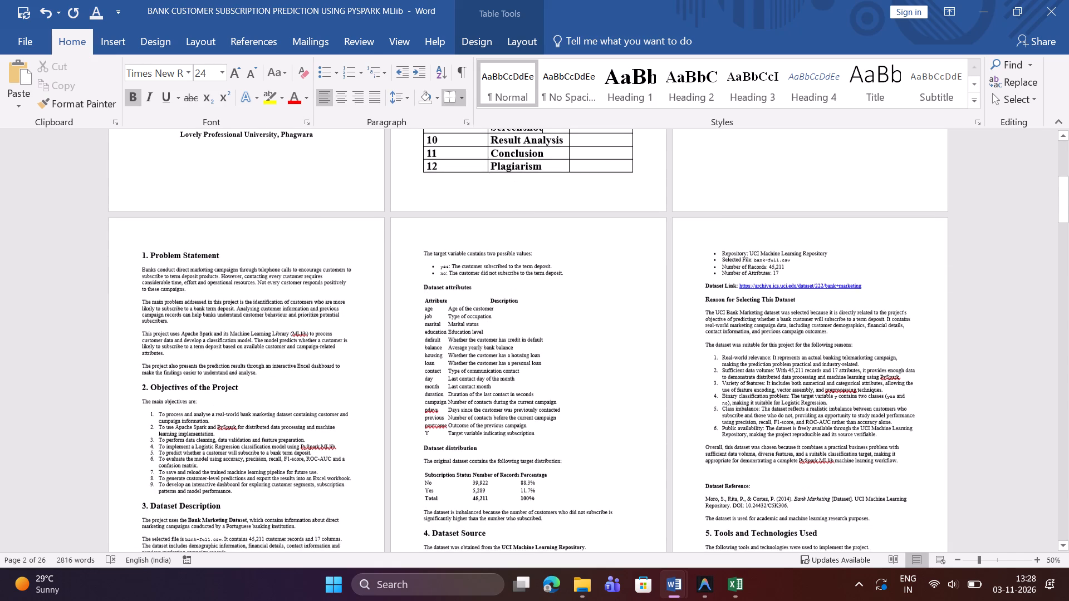
scroll(628, 362, down, 1)
scroll(628, 362, up, 7)
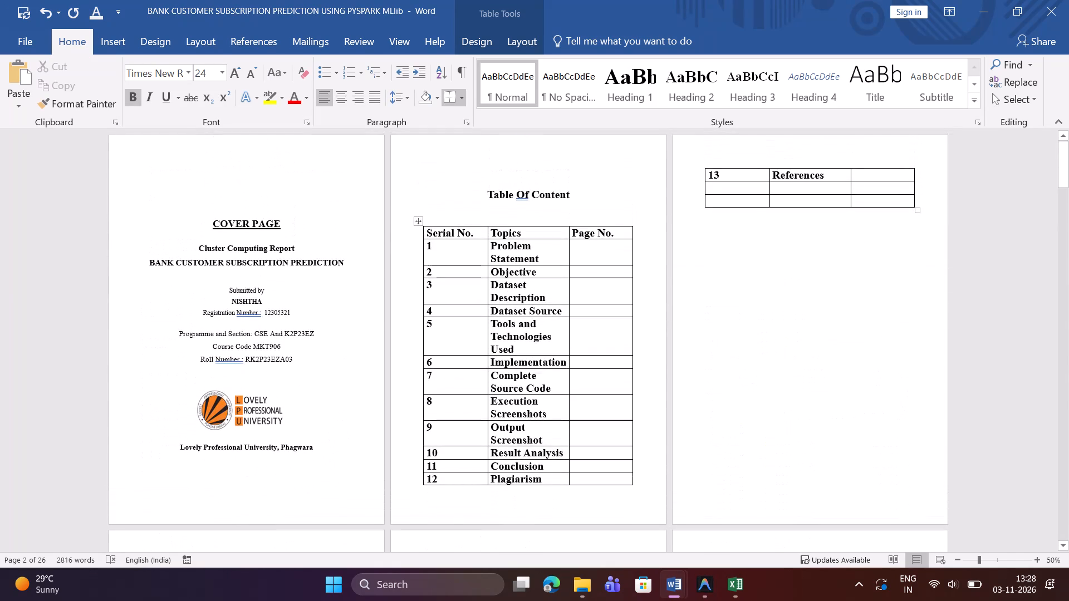
scroll(628, 362, up, 1)
drag(920, 211, 918, 196)
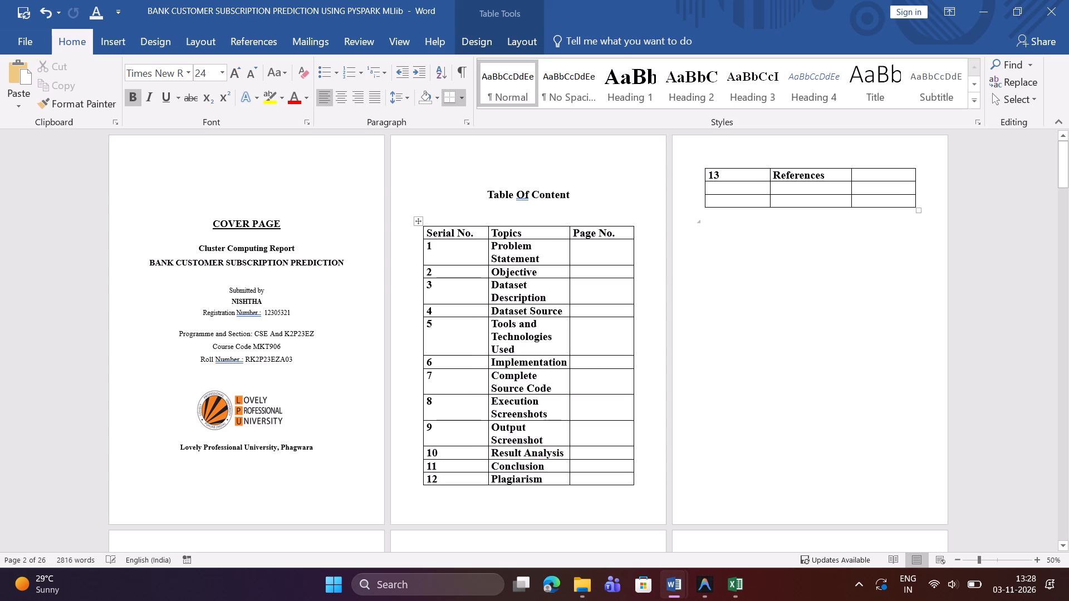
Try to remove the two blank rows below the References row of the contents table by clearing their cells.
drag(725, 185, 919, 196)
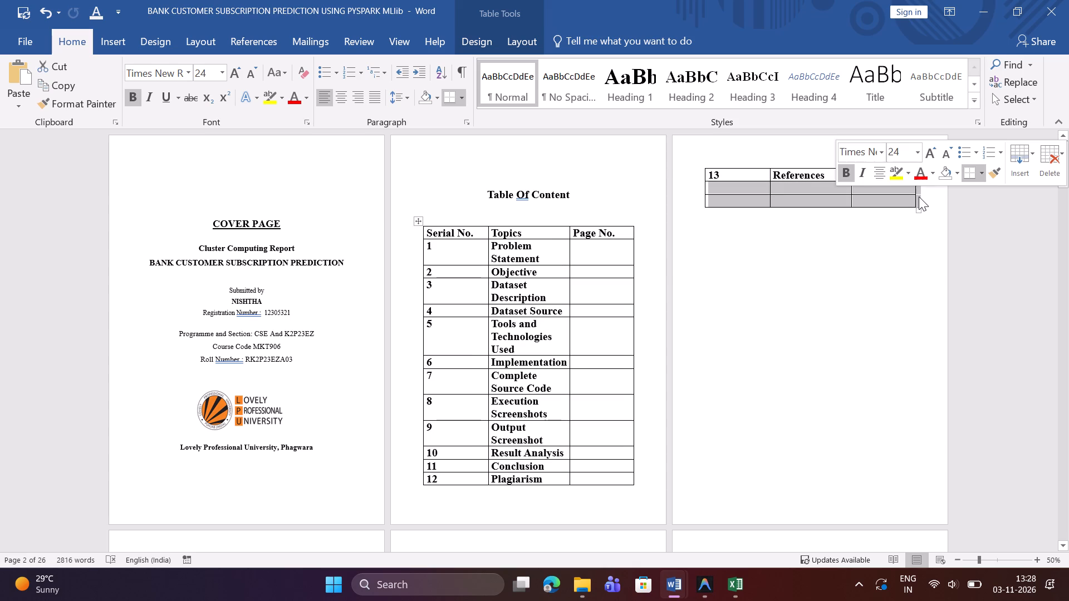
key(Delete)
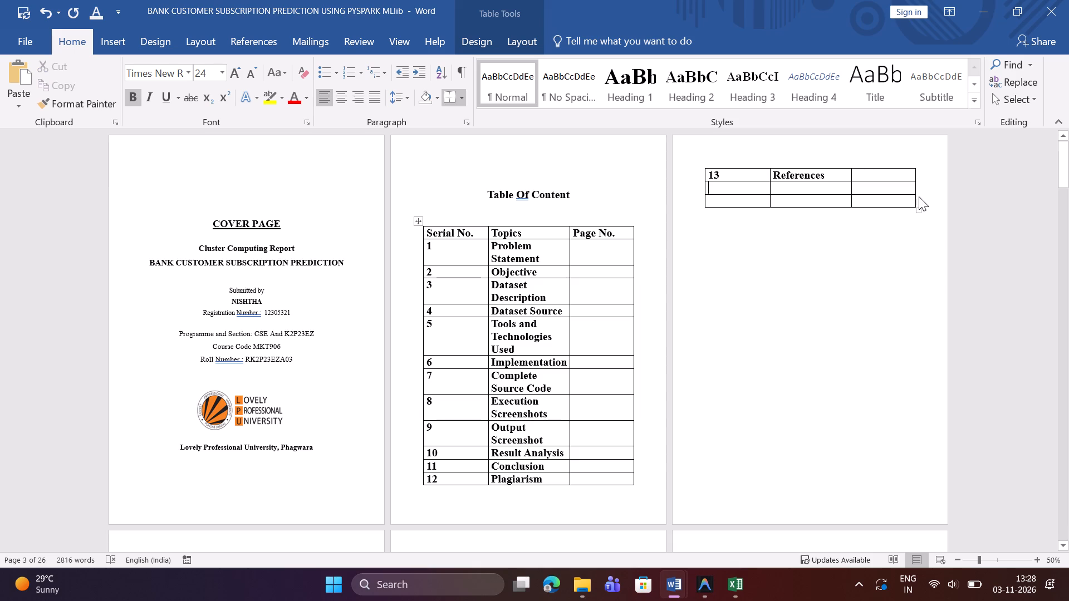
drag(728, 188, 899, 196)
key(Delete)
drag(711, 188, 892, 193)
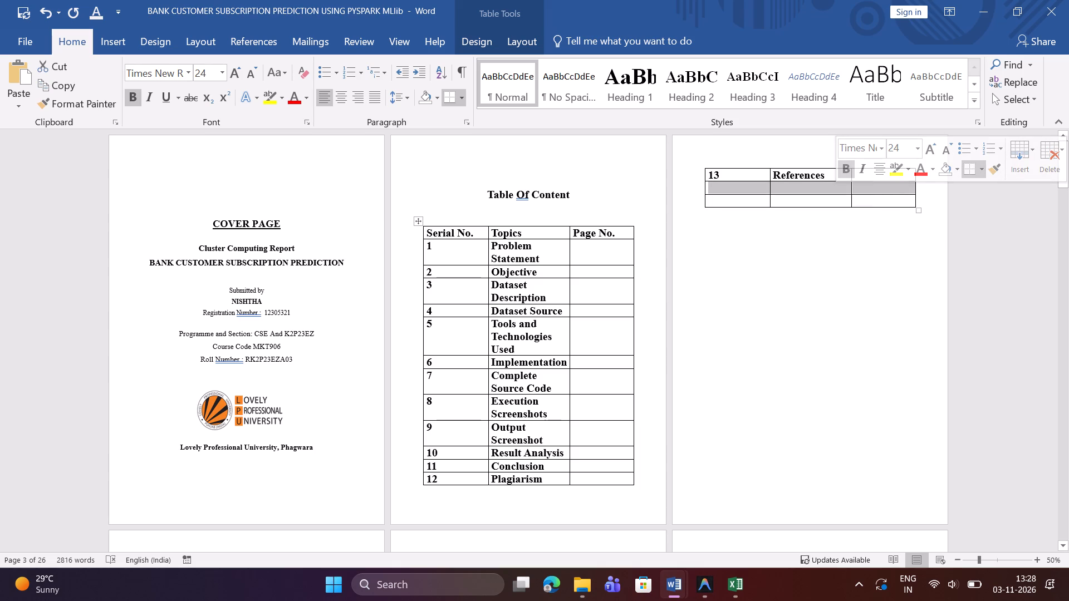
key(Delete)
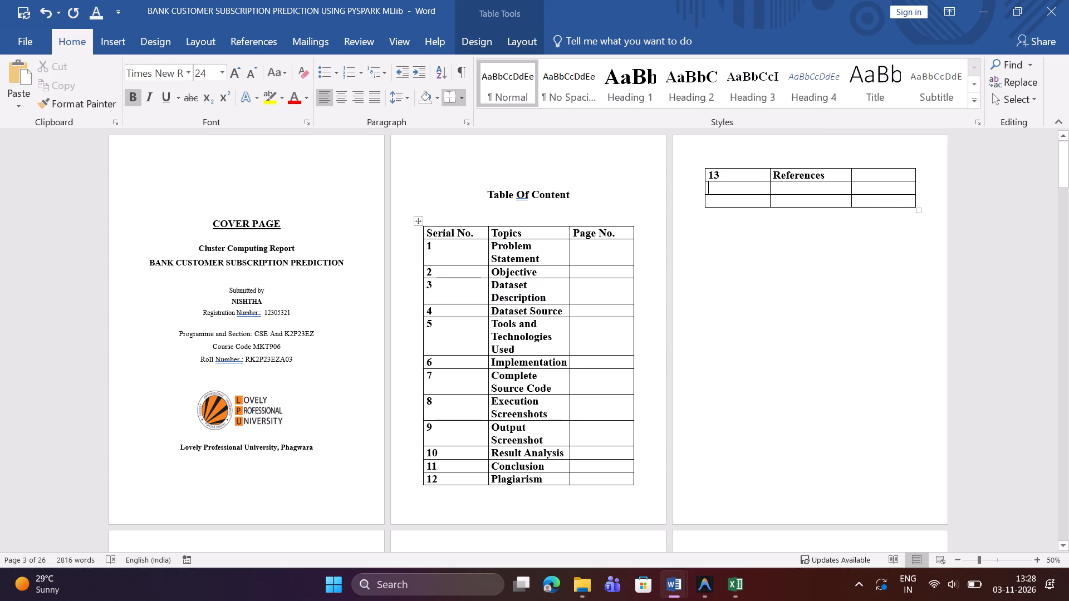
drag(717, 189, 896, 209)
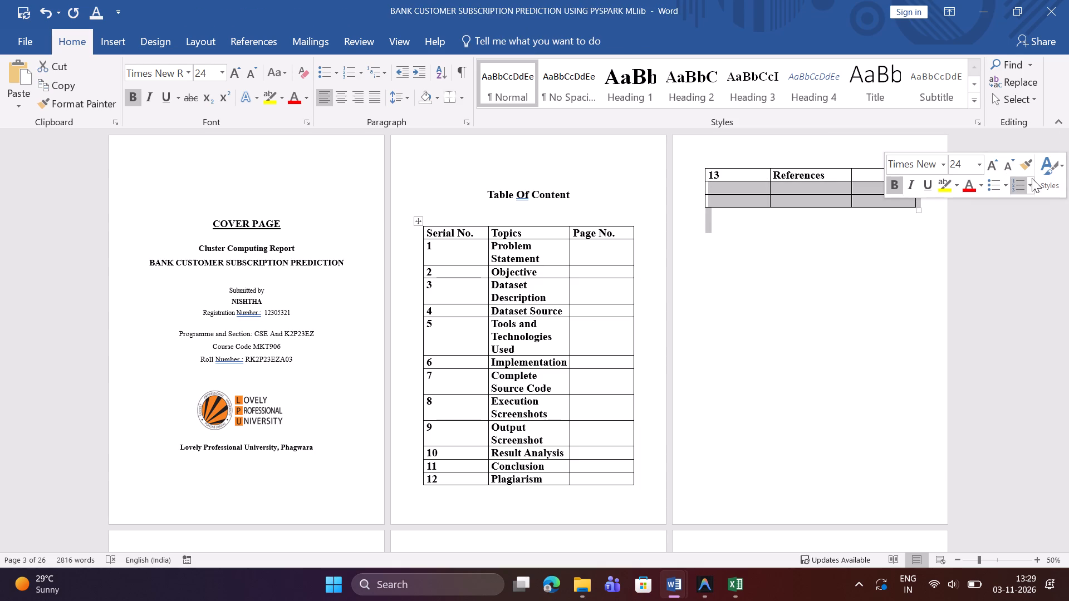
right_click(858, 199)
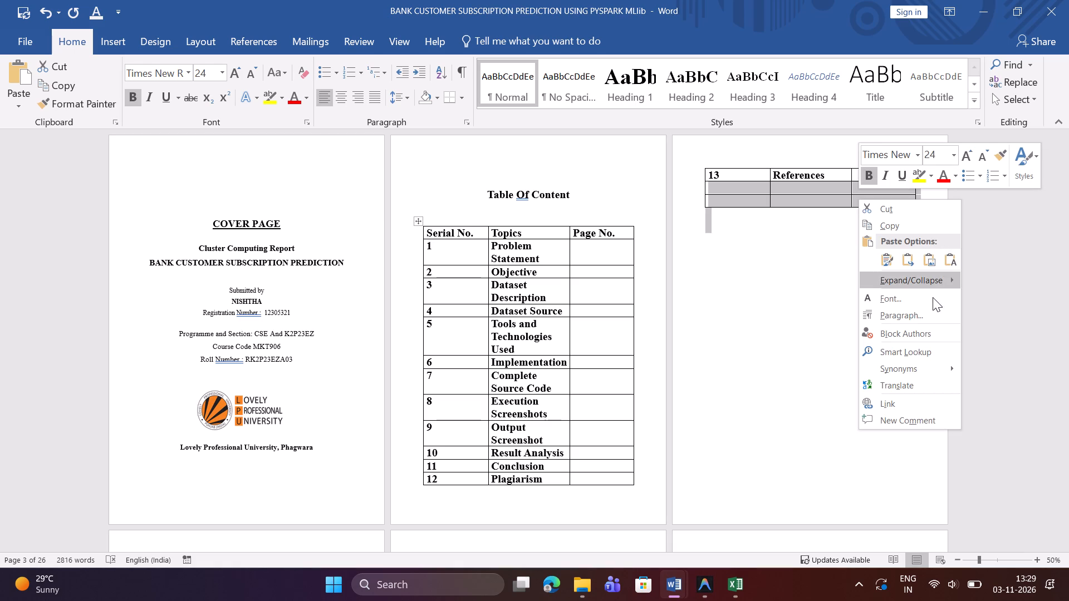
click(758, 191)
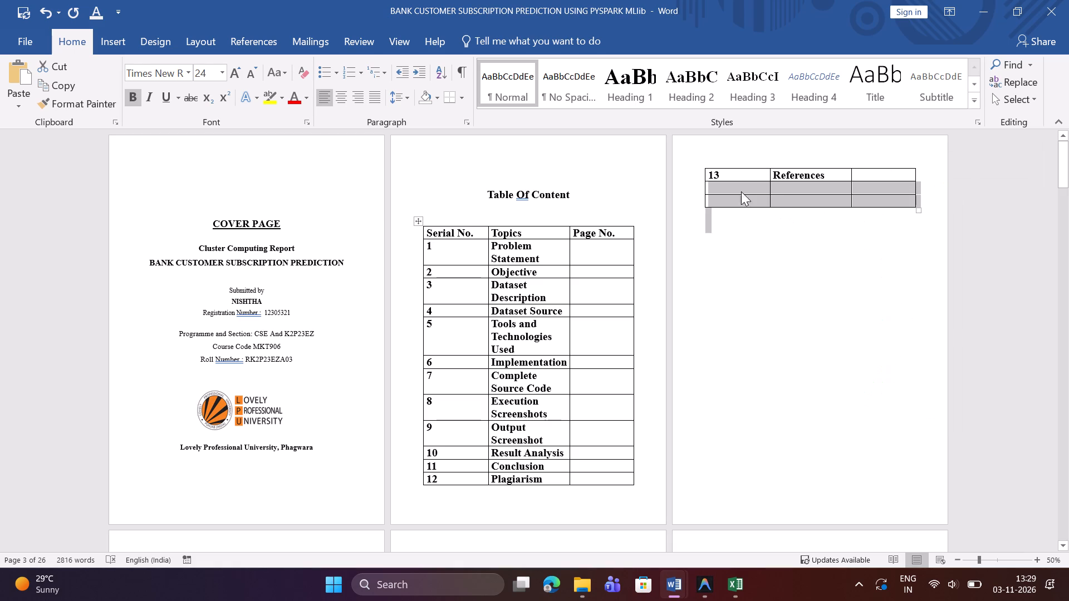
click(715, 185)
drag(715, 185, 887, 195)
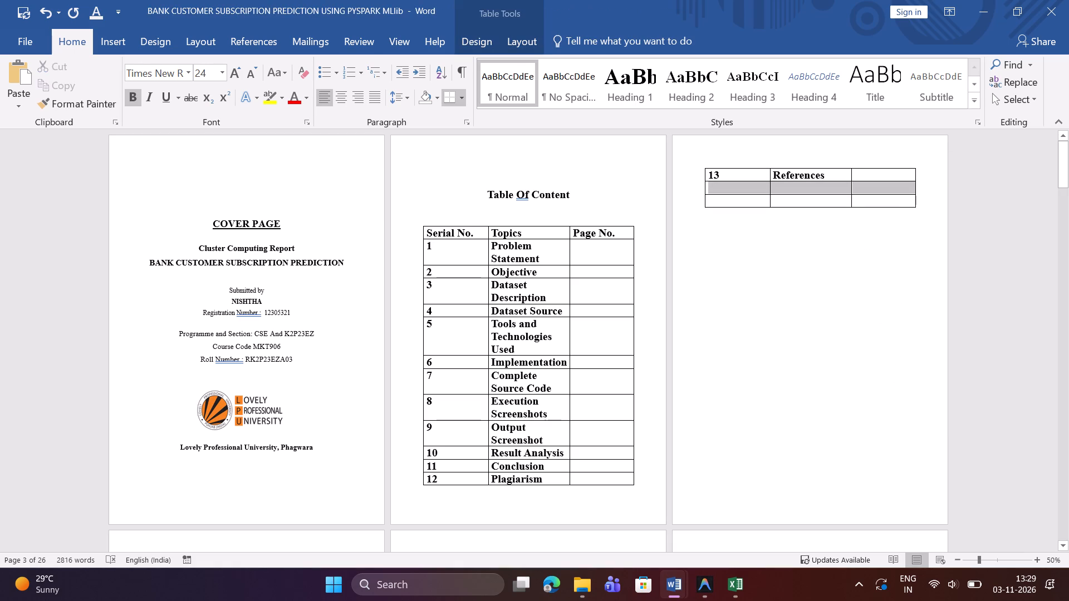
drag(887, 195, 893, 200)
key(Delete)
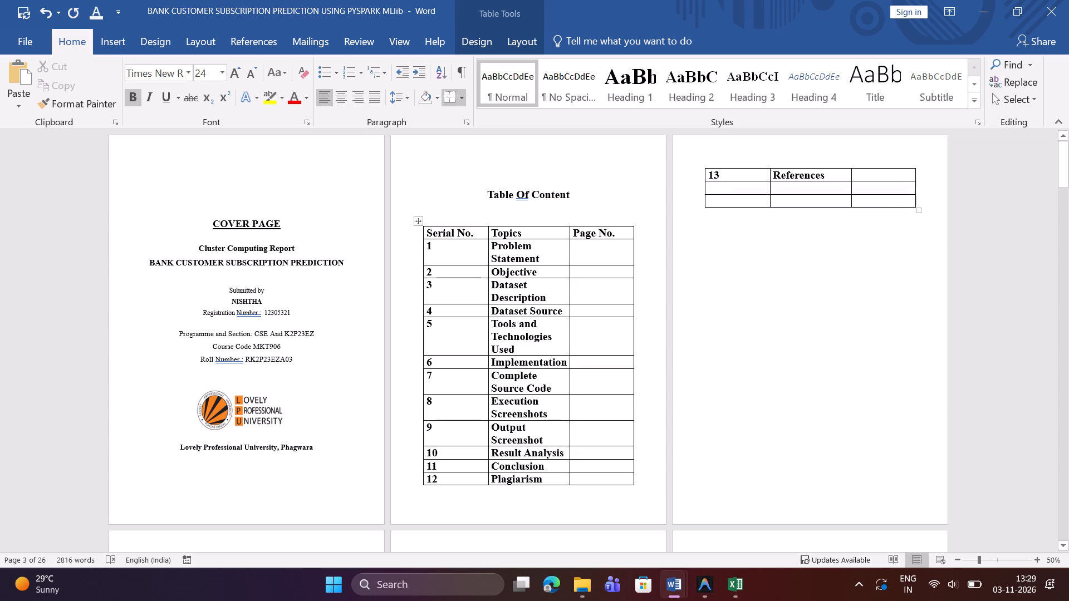
Delete the first cell of the blank row directly below References, shifting the remaining cells left.
click(717, 187)
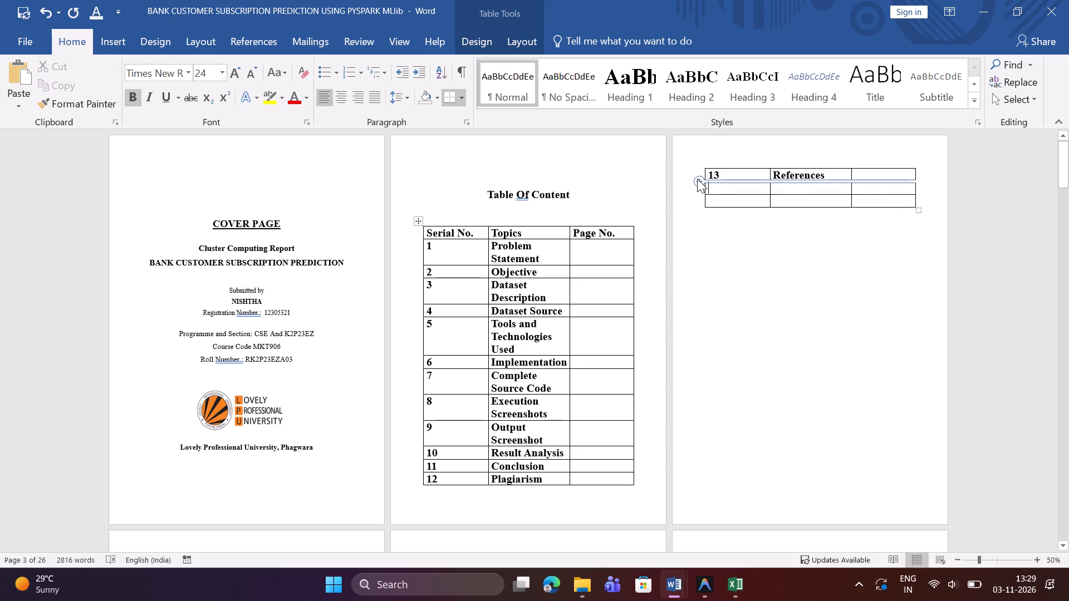
right_click(697, 179)
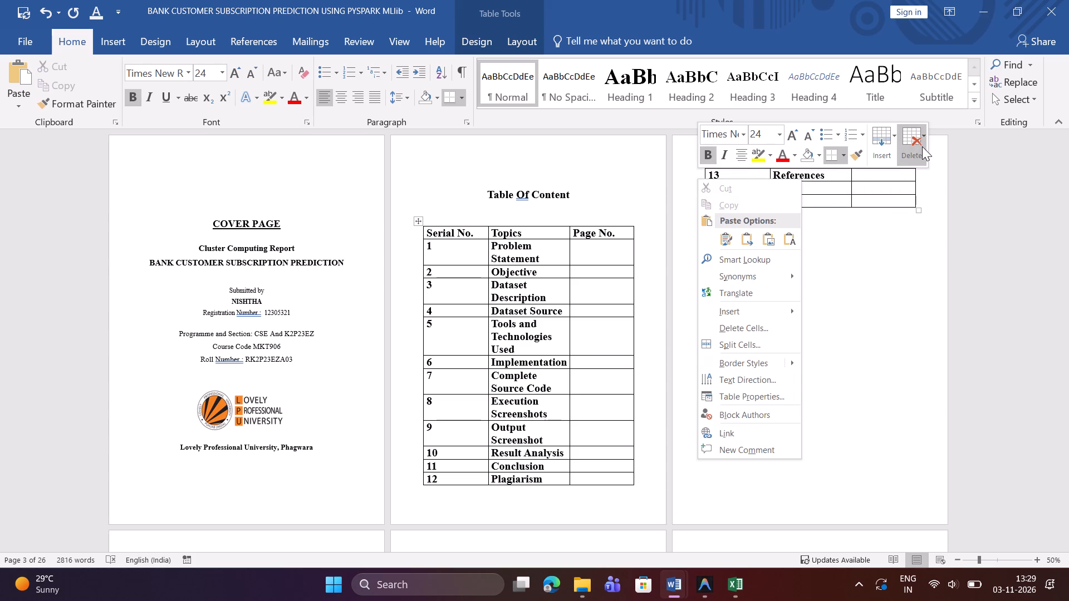
click(922, 146)
click(946, 176)
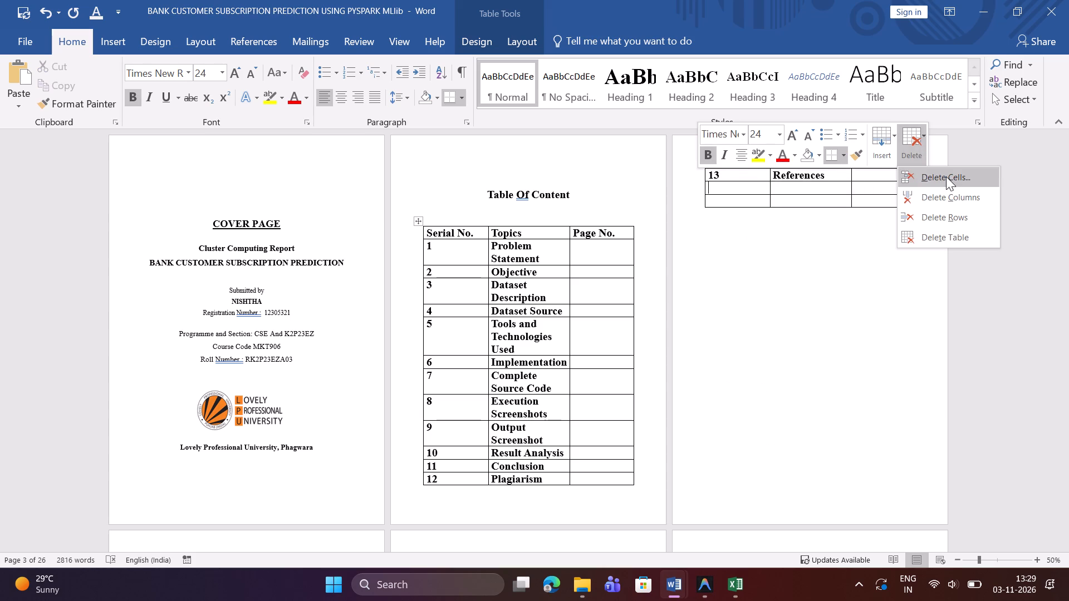
click(513, 309)
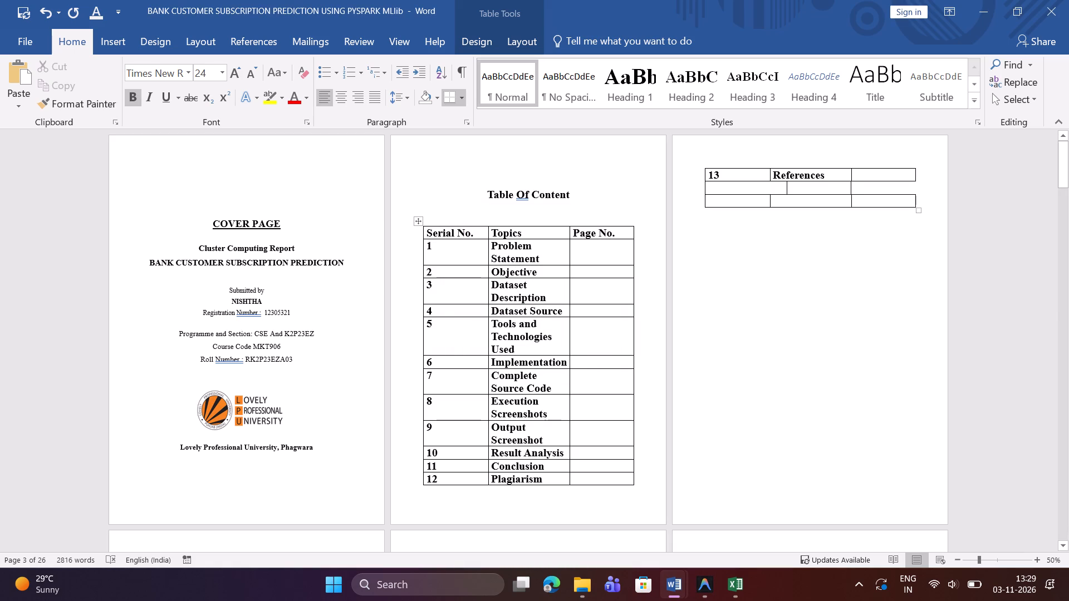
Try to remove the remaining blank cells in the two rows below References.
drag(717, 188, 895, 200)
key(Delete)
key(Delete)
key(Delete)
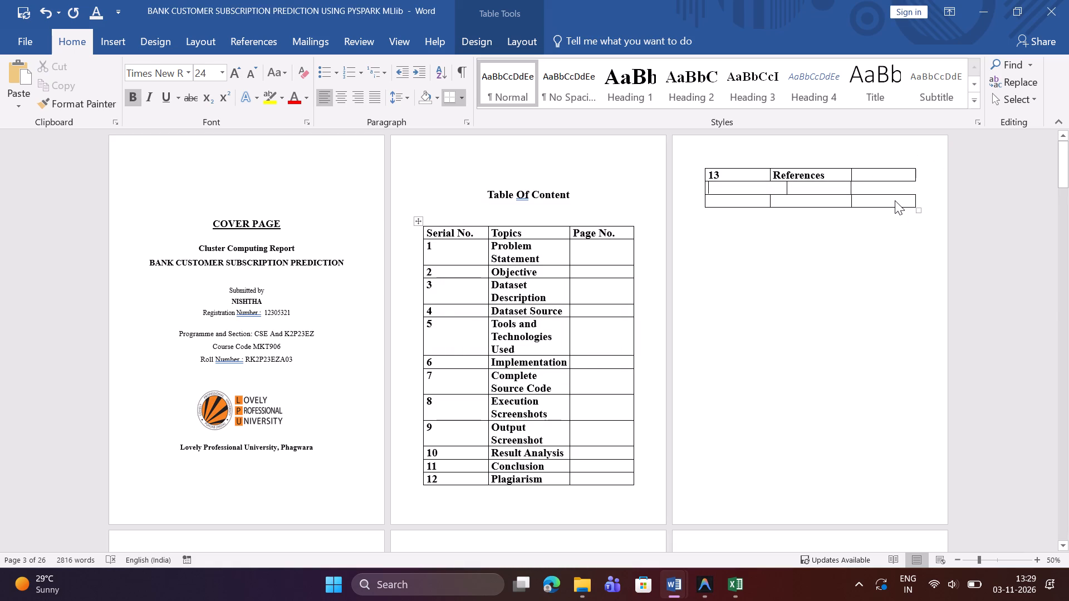
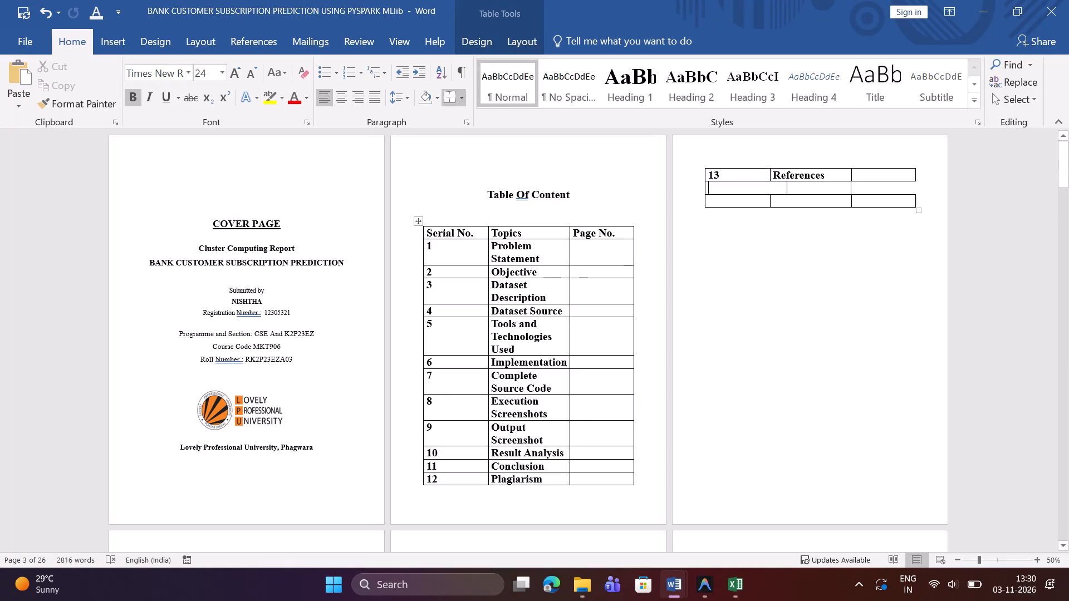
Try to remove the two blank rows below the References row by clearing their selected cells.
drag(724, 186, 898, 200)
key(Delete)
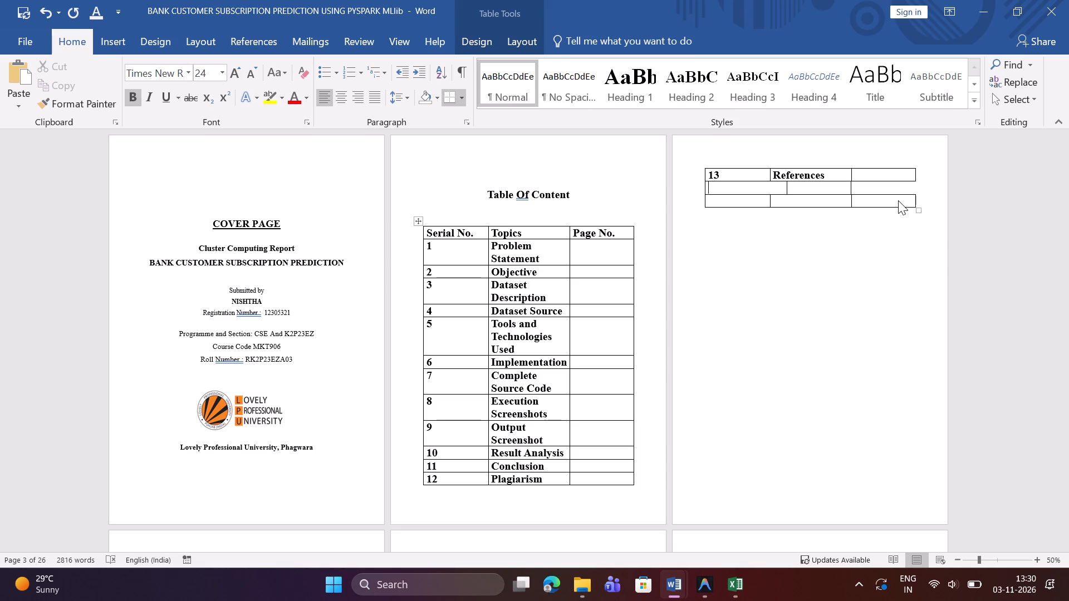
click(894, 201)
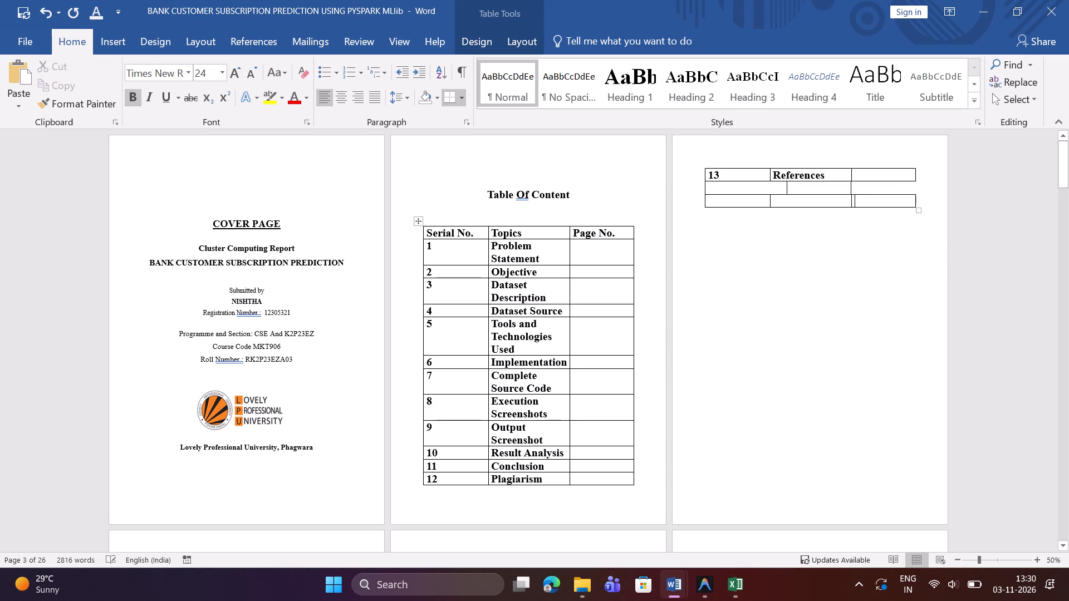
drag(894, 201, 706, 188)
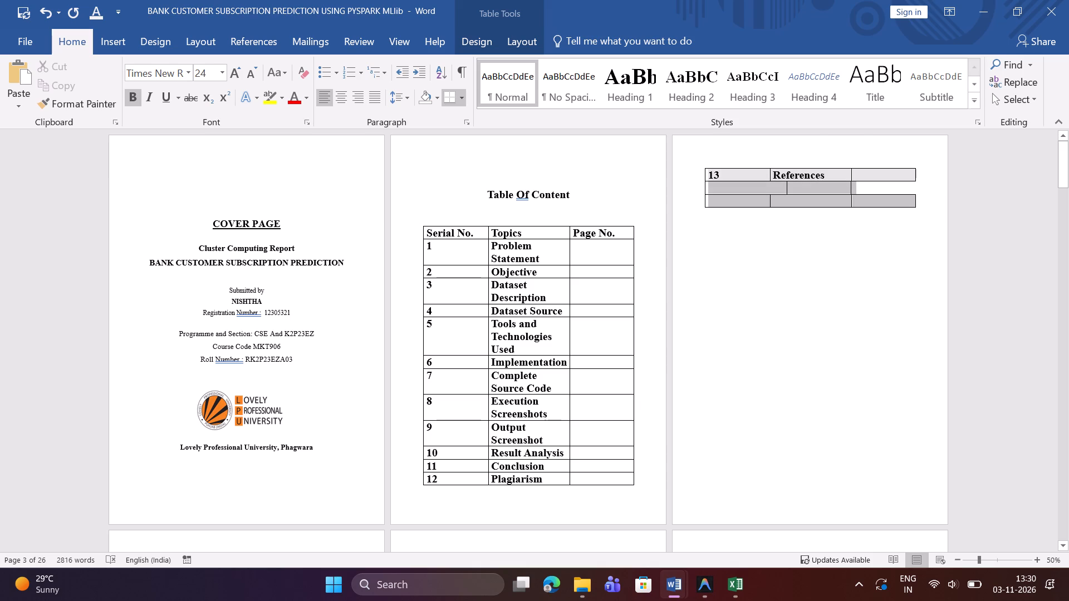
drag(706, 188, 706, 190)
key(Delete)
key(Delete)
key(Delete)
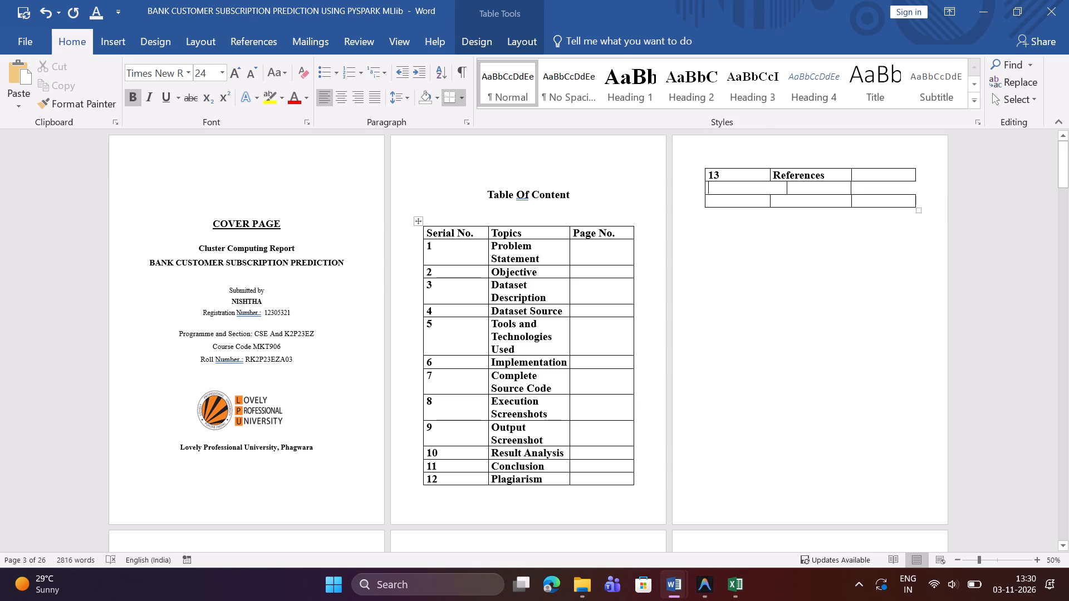
Delete all cells of the two blank rows below References in the contents table, using the shift cells left option.
drag(713, 187, 898, 204)
right_click(898, 204)
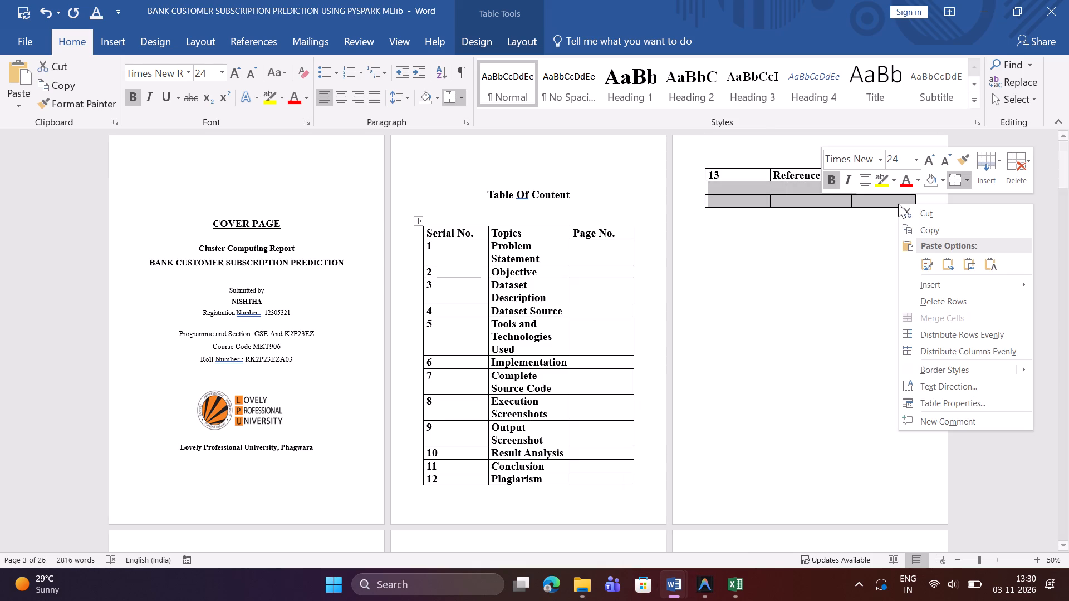
click(1017, 179)
click(1003, 203)
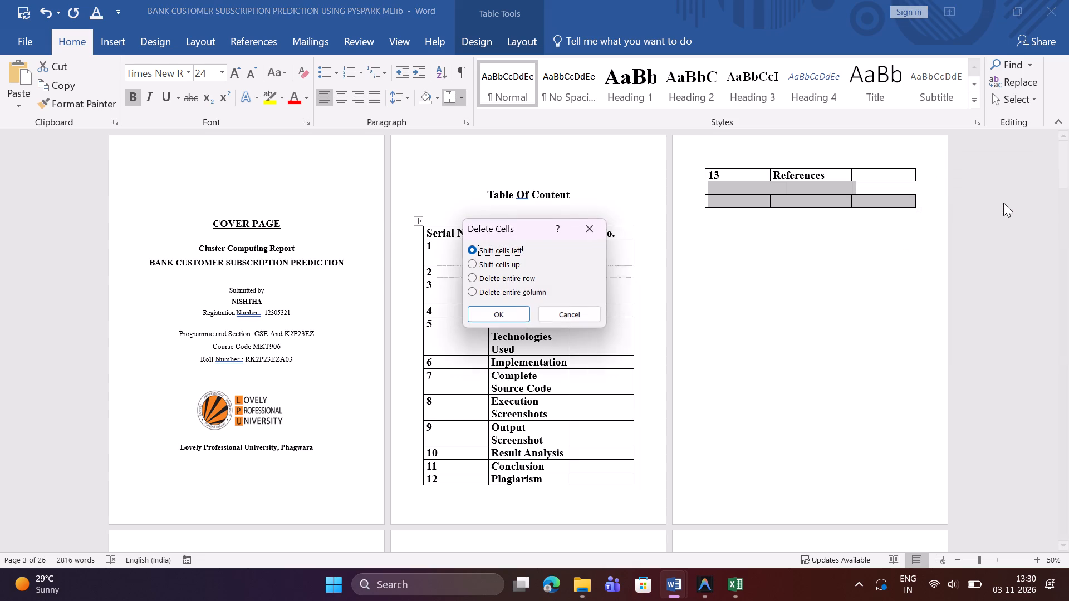
click(504, 316)
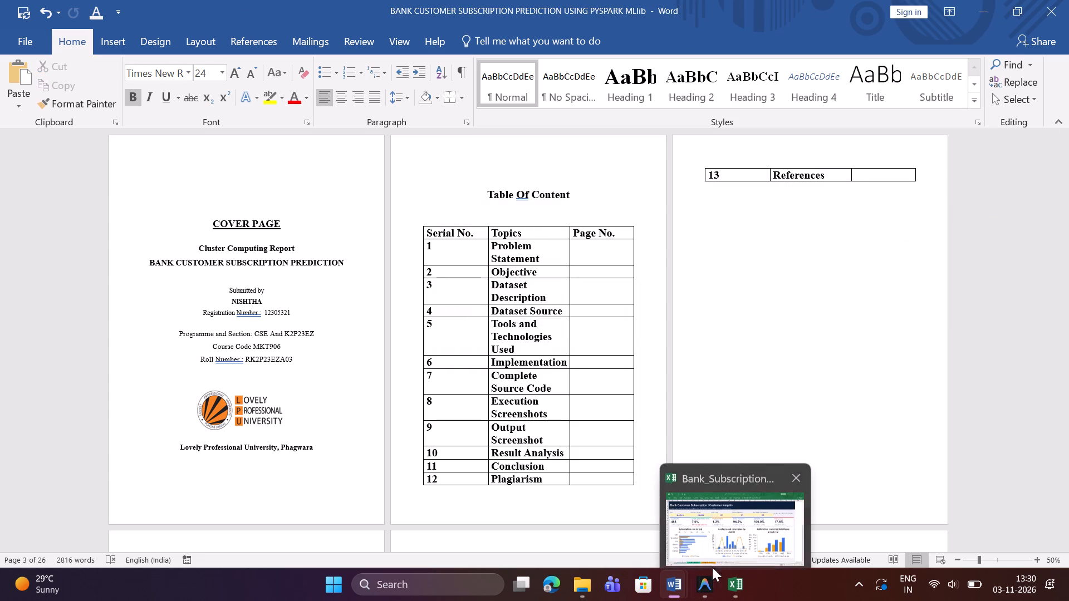
Open Google Chrome with the profile that has the grey N avatar.
click(475, 584)
text(ch)
click(490, 165)
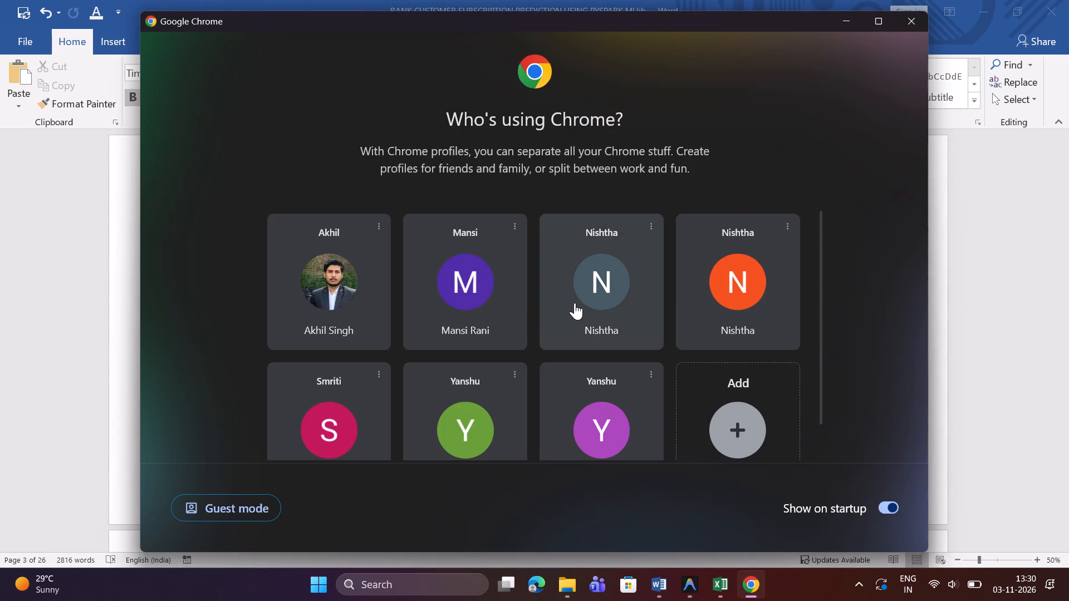
click(605, 304)
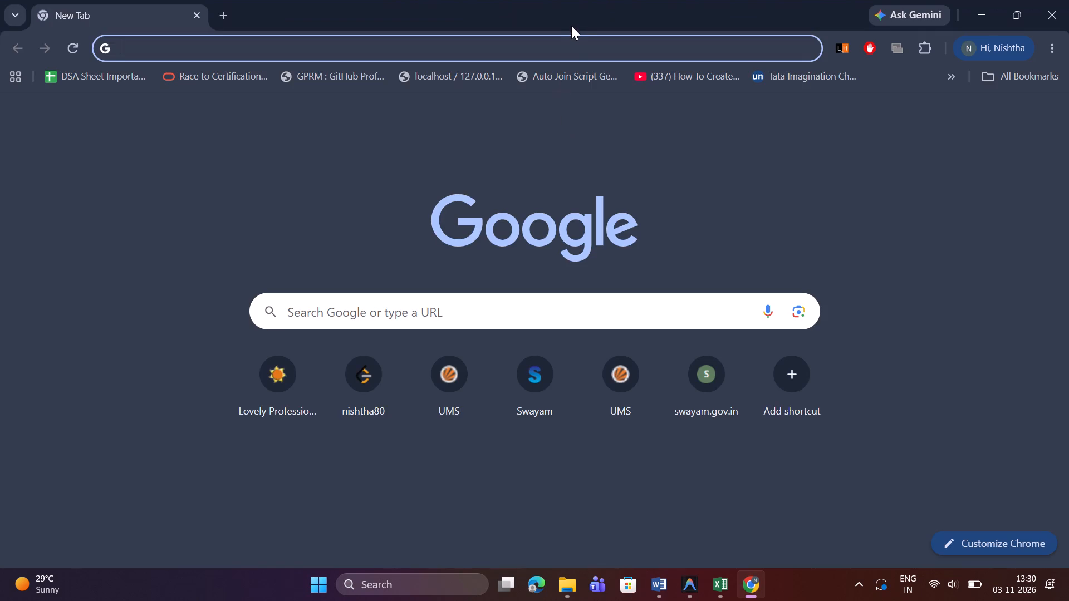
Look up WhatsApp in the new browser tab, starting with "wh".
click(589, 45)
text(wh)
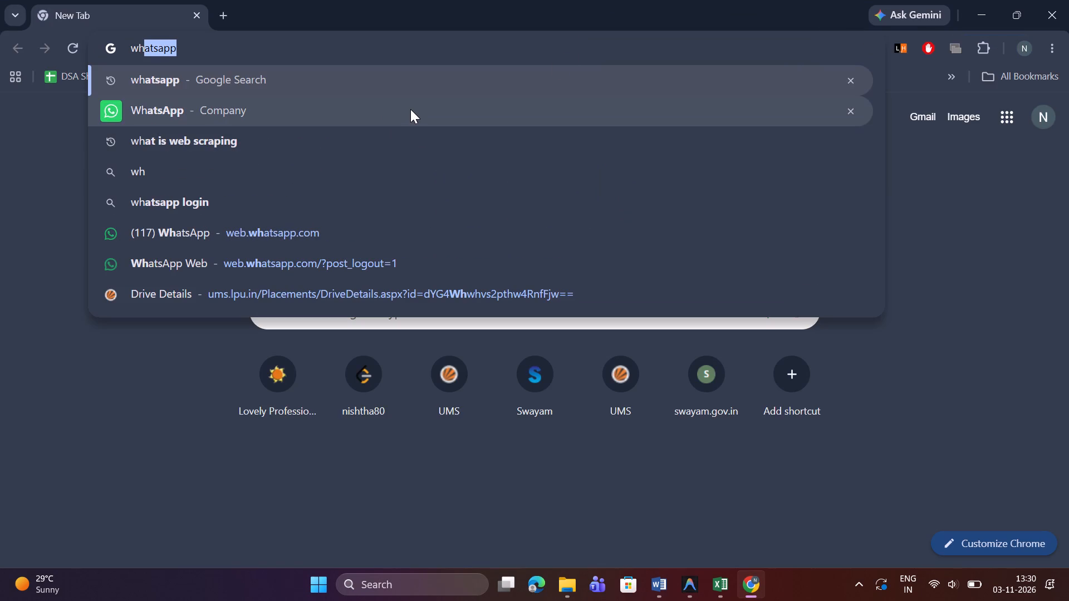
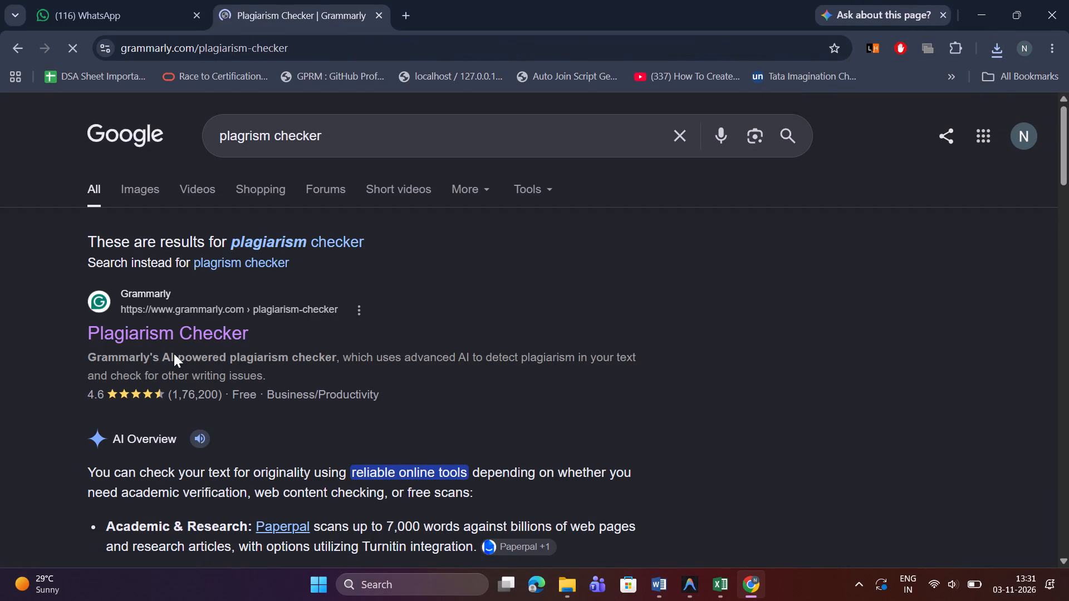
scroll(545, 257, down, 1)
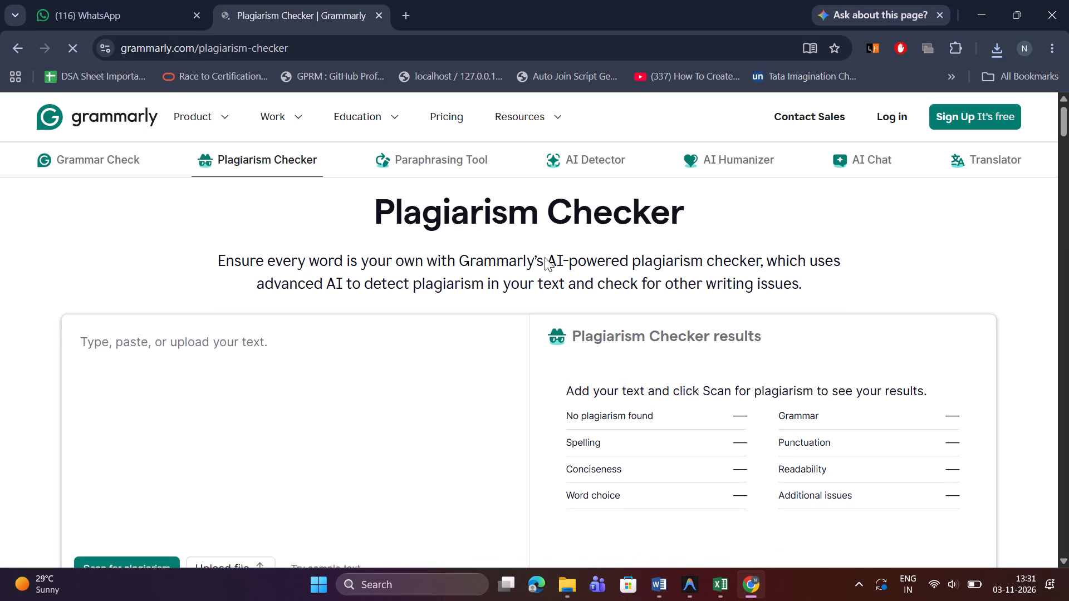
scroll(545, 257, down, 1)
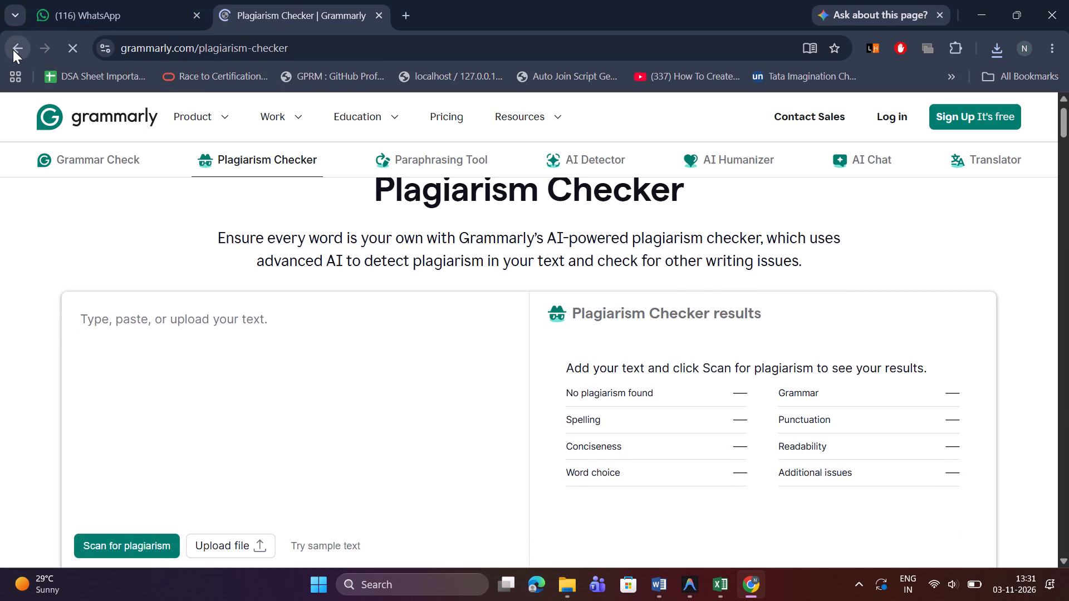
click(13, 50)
Open the Duplichecker plagiarism checker from the Google search results.
scroll(249, 302, down, 5)
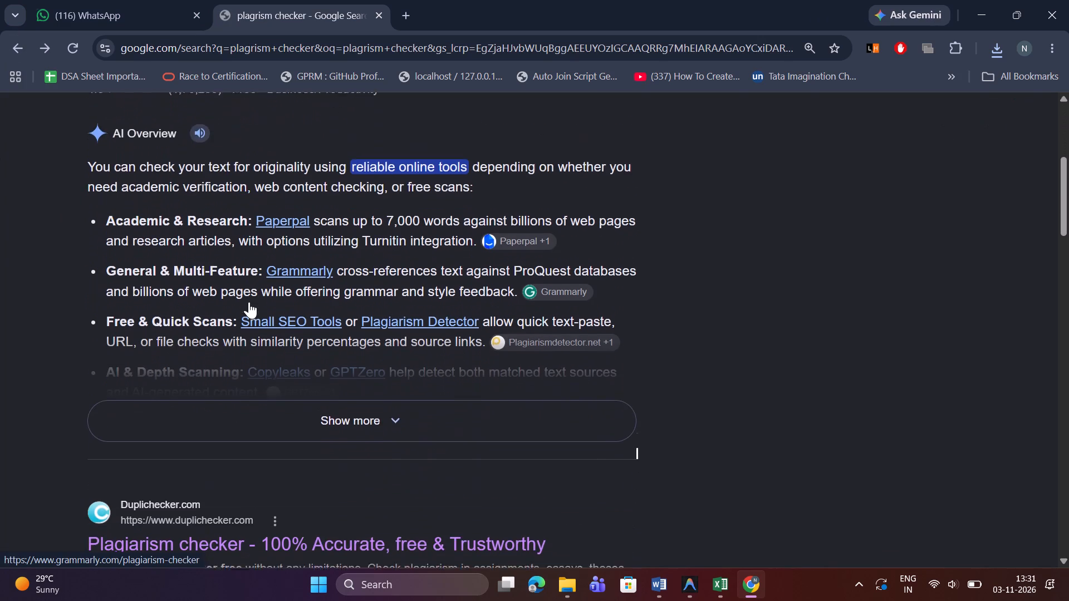
scroll(249, 302, down, 1)
click(209, 490)
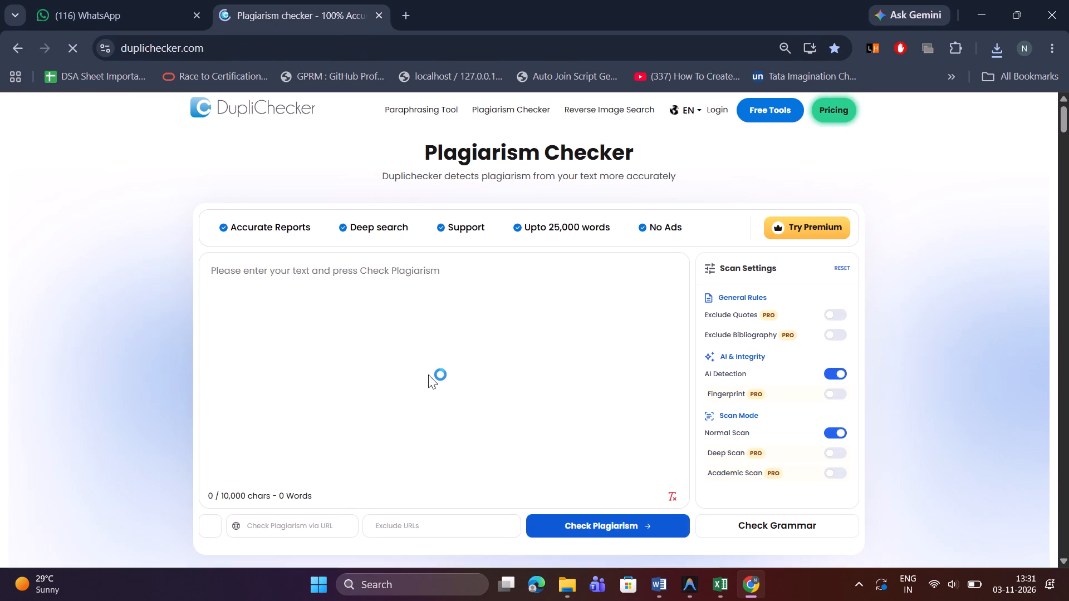
Reload the Duplichecker page and upload the INT315 project report PDF from the Downloads folder.
click(484, 367)
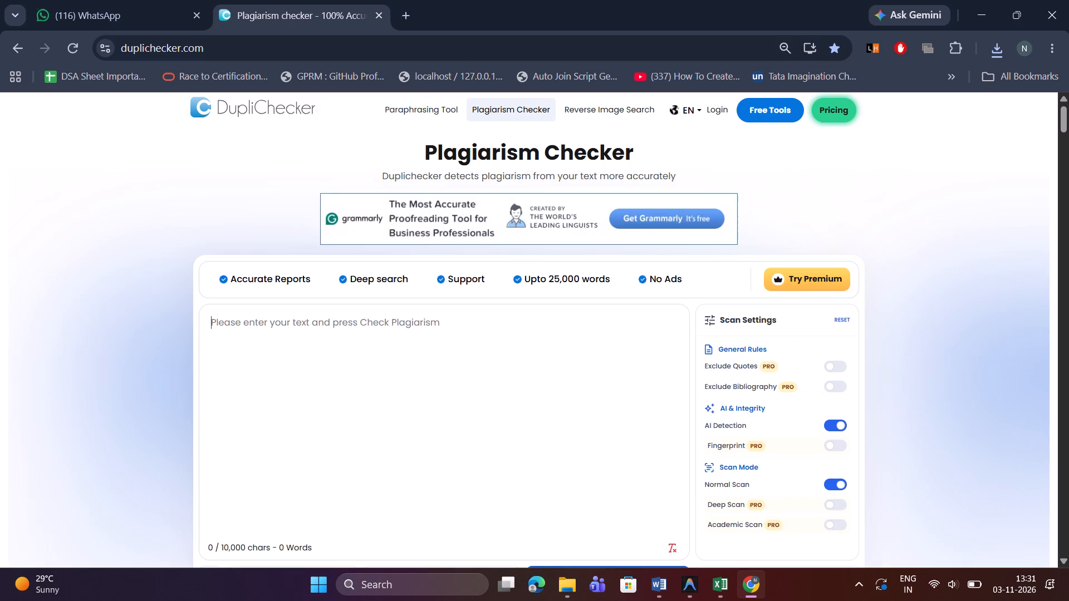
click(459, 444)
scroll(320, 287, down, 1)
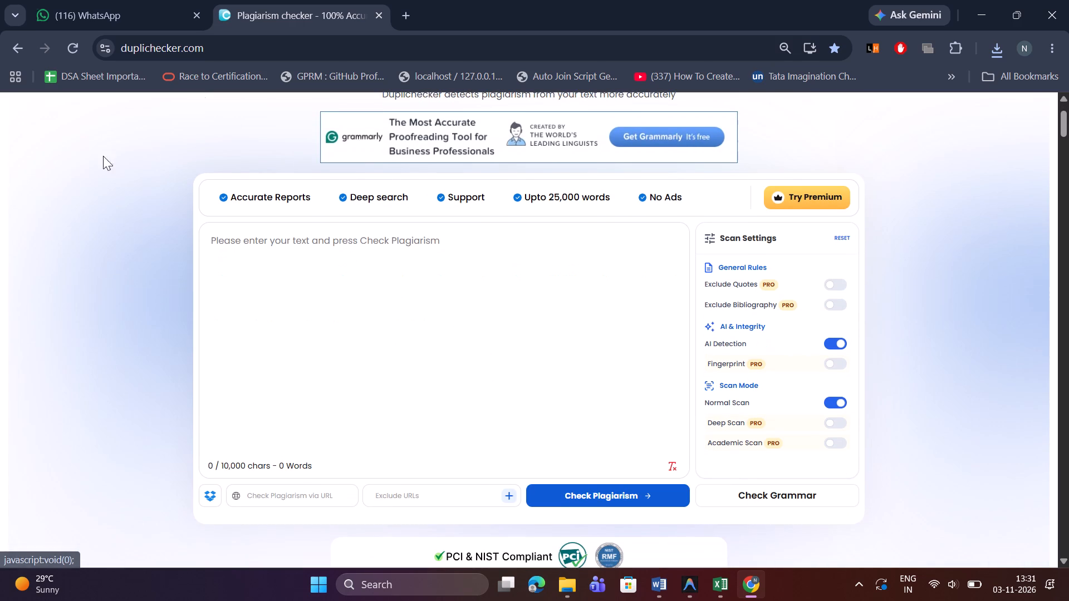
click(77, 47)
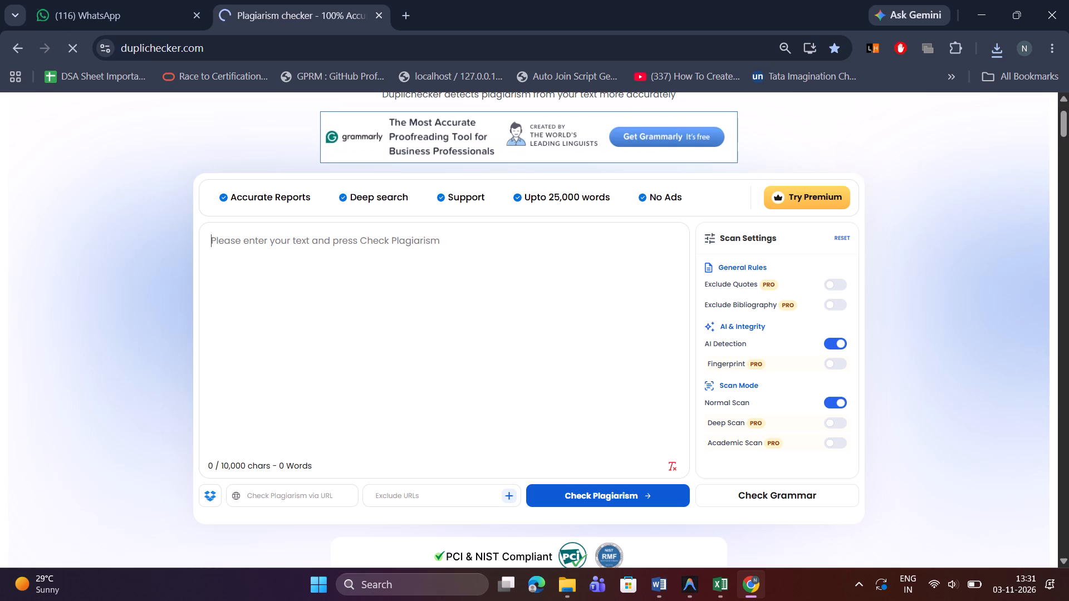
click(287, 240)
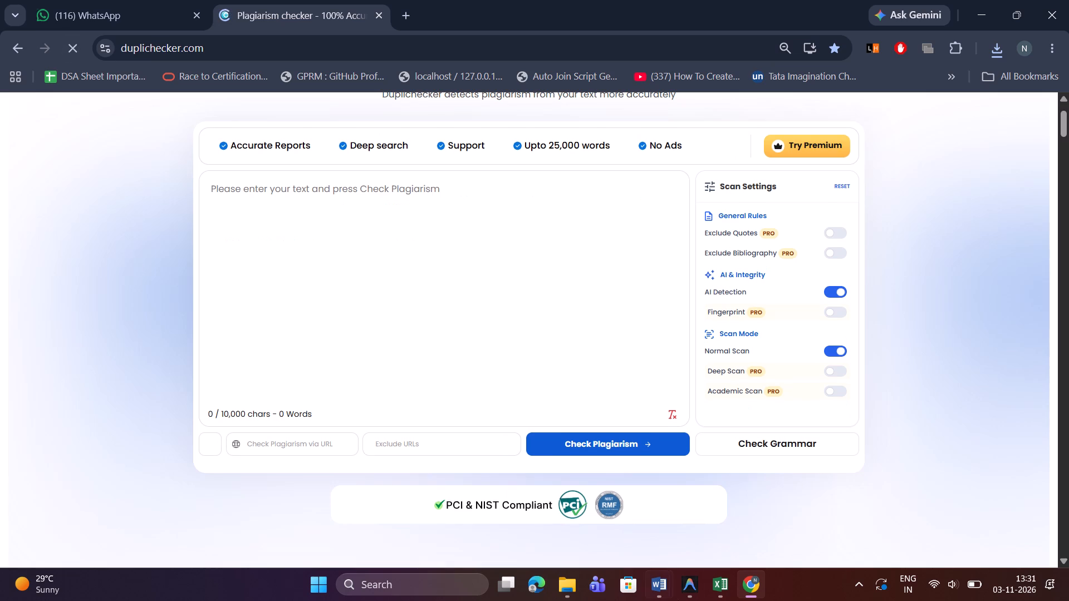
click(470, 302)
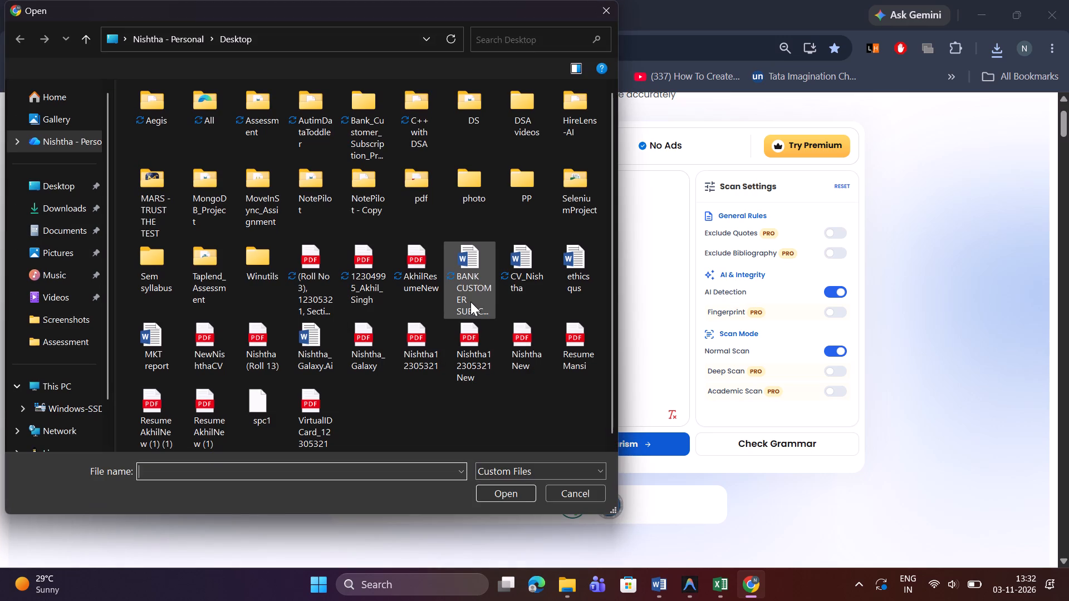
click(49, 211)
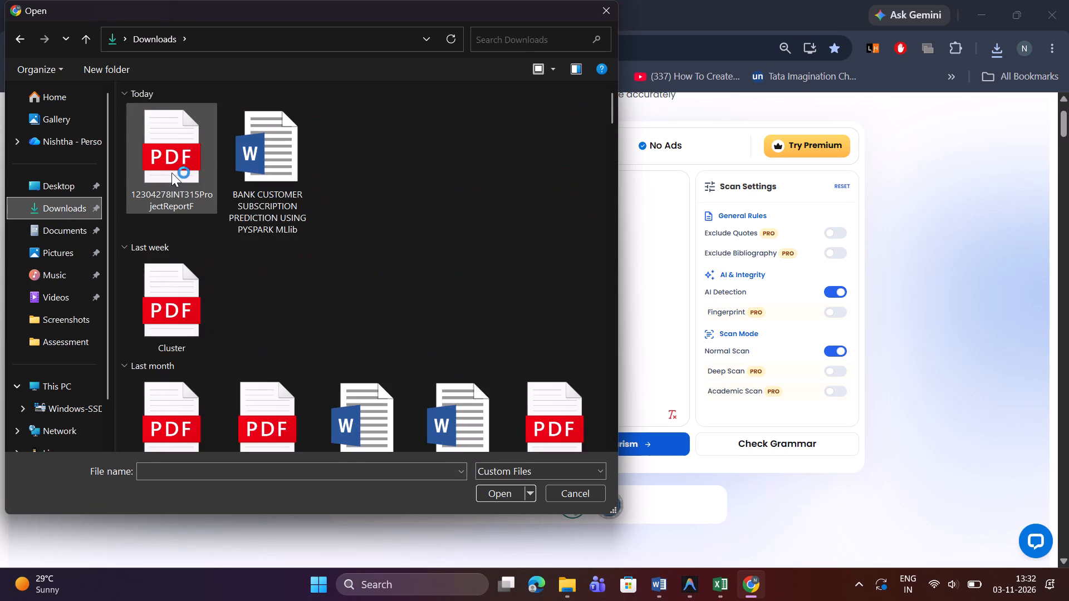
double_click(173, 172)
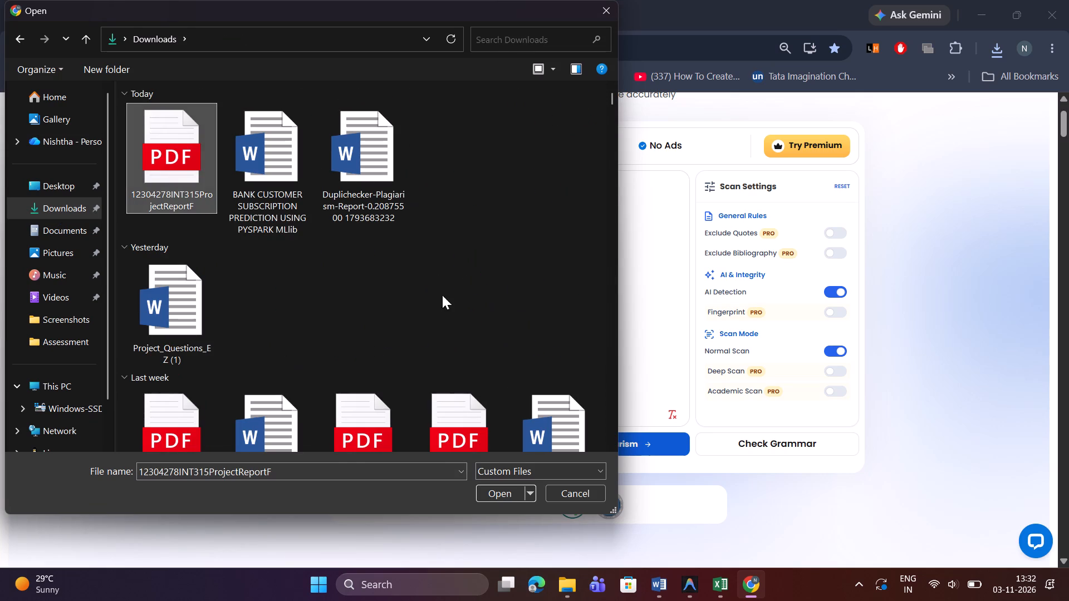
double_click(148, 150)
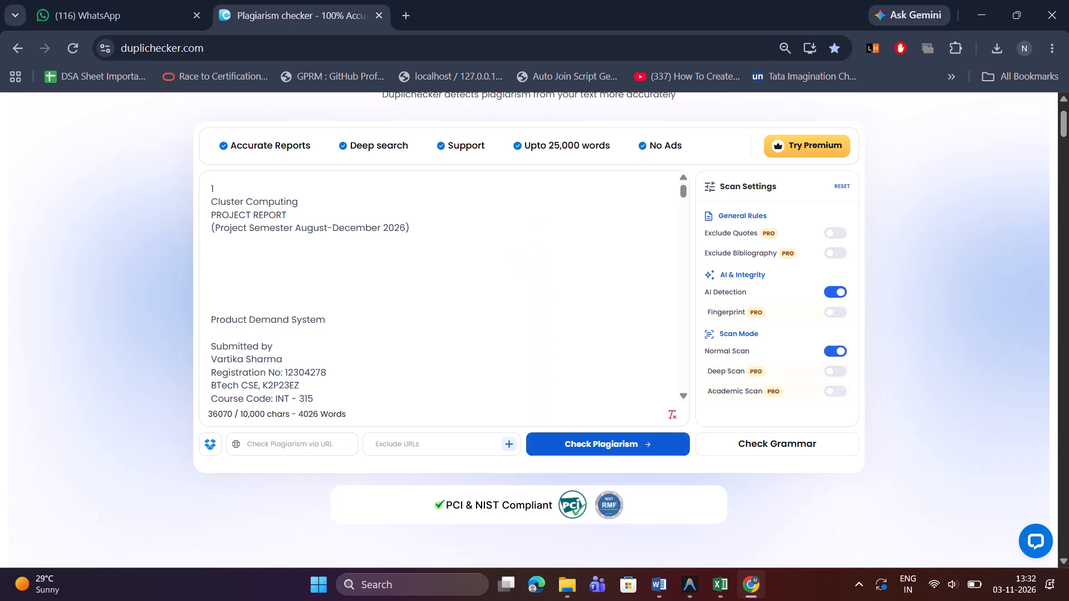
Run the plagiarism check on the uploaded report, completing the human verification.
scroll(528, 367, down, 1)
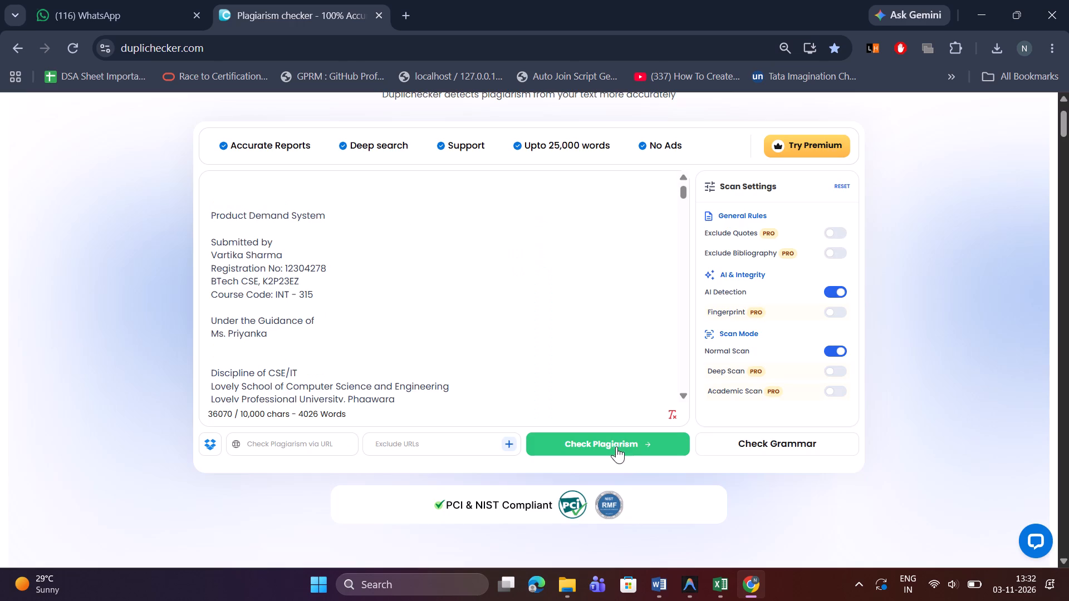
click(615, 447)
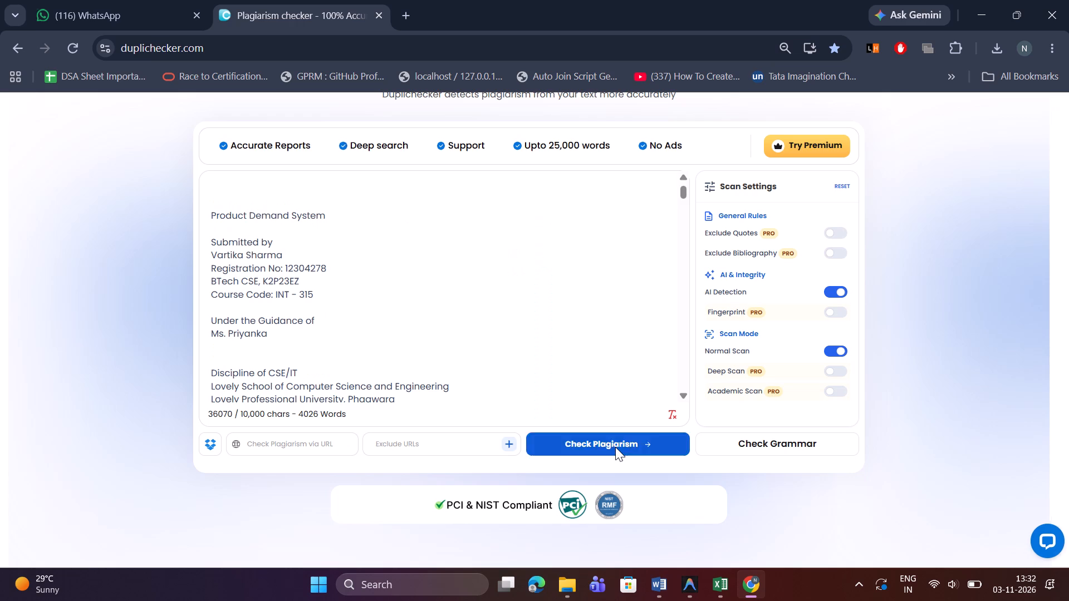
click(458, 336)
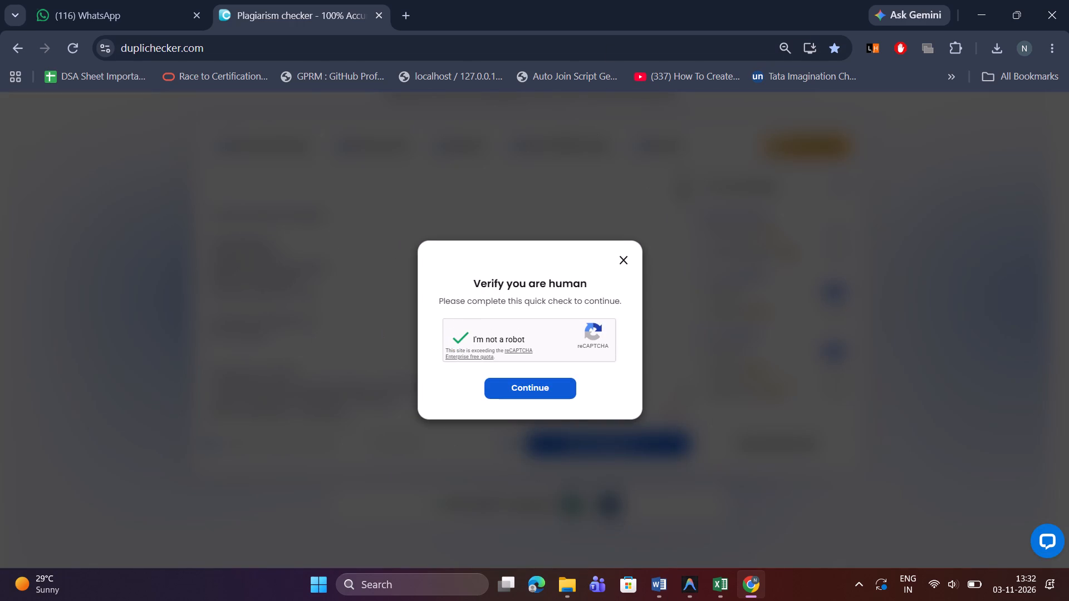
click(537, 383)
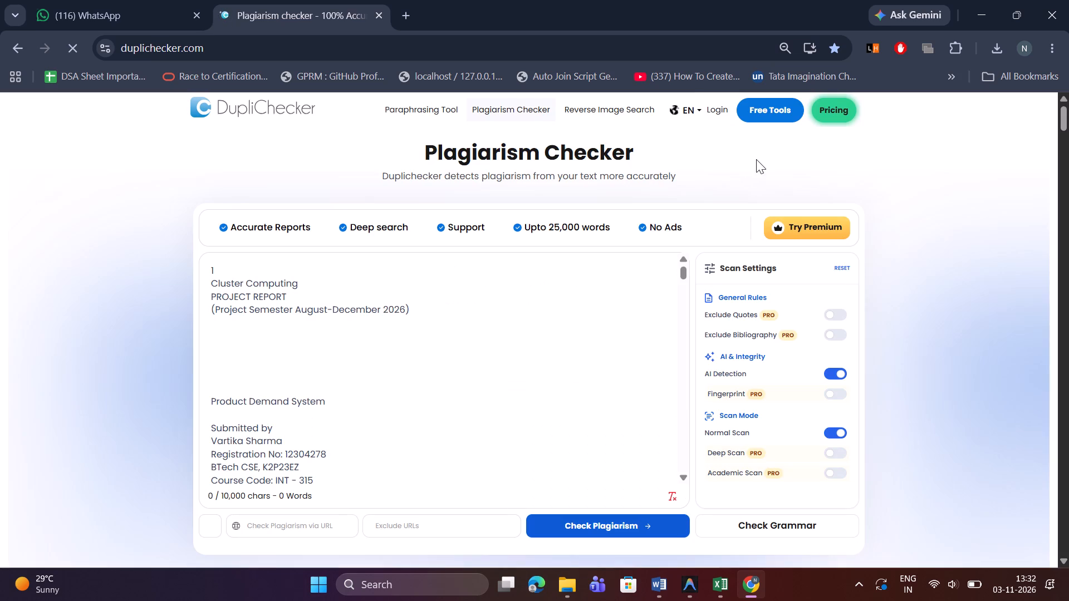
scroll(407, 464, down, 4)
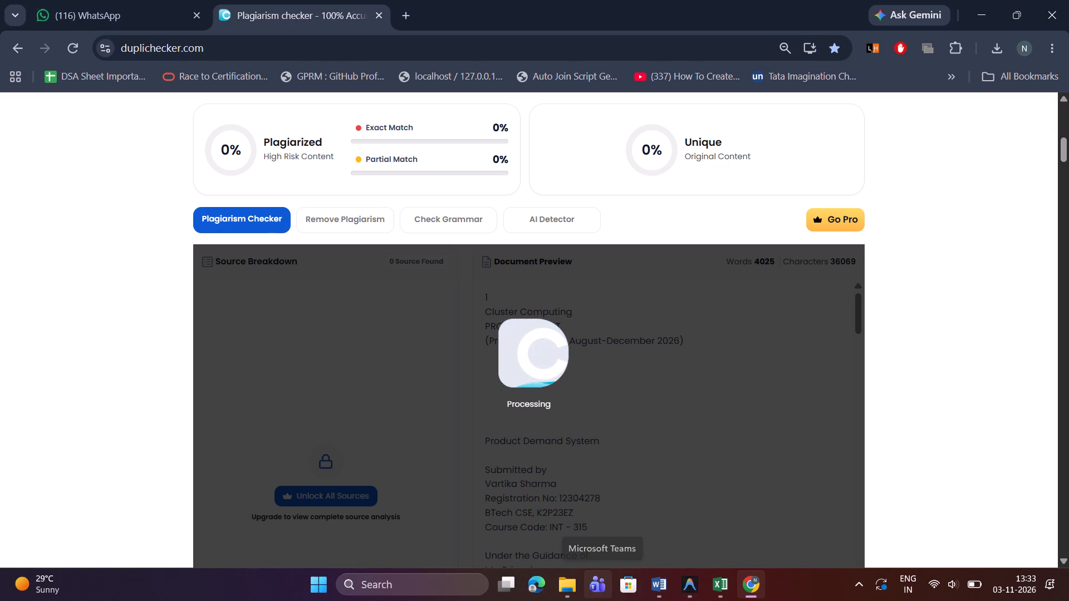
Switch to the bank customer report in Word and resize the contents table and its columns so all 13 topics fit on one page.
click(658, 577)
click(658, 577)
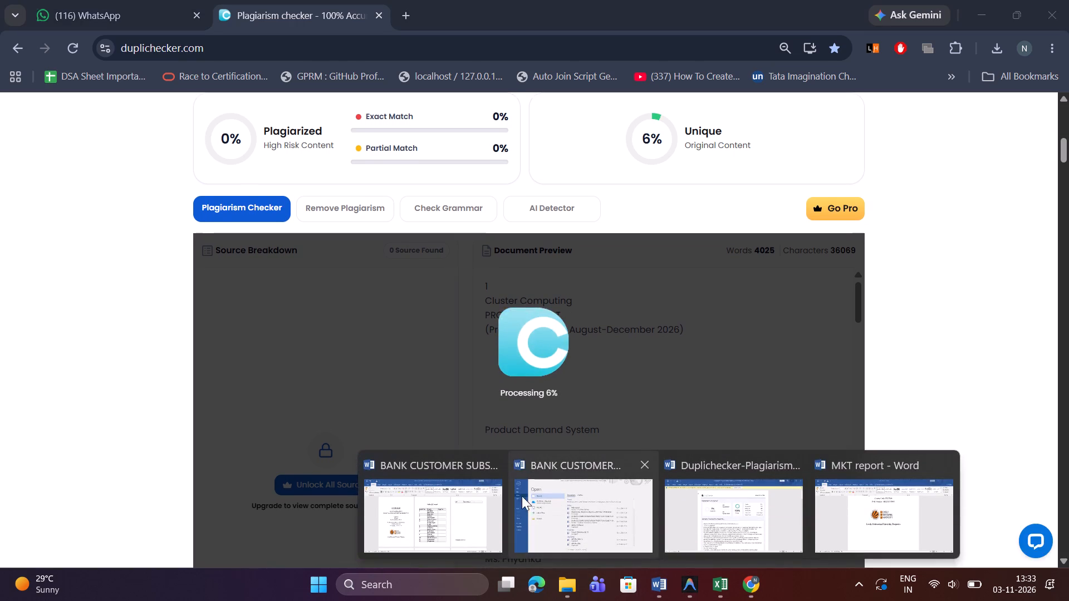
click(468, 509)
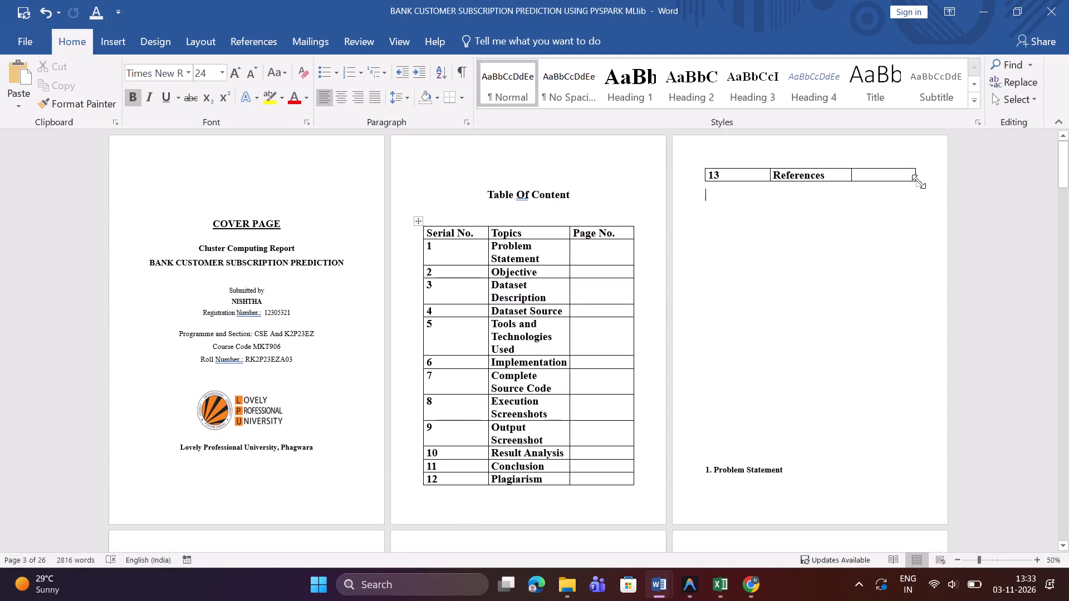
drag(919, 181, 904, 171)
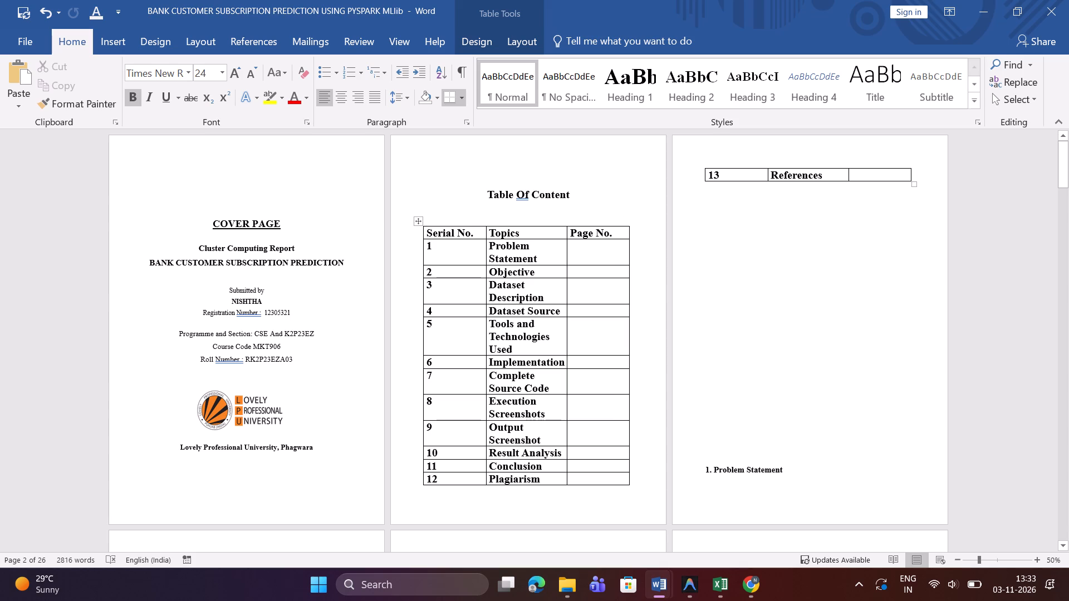
drag(566, 250, 578, 253)
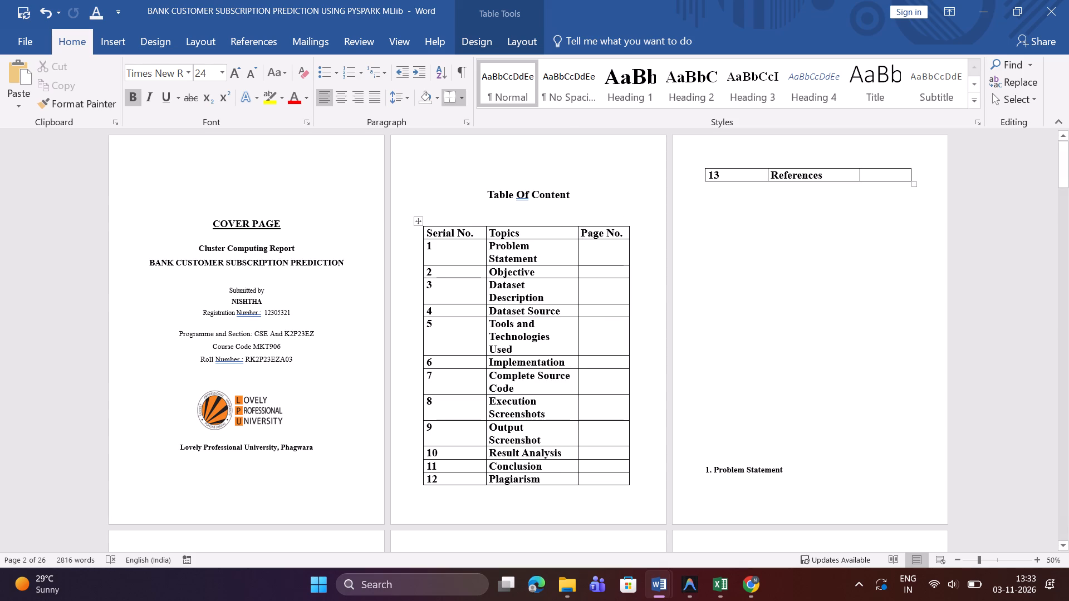
drag(486, 250, 475, 251)
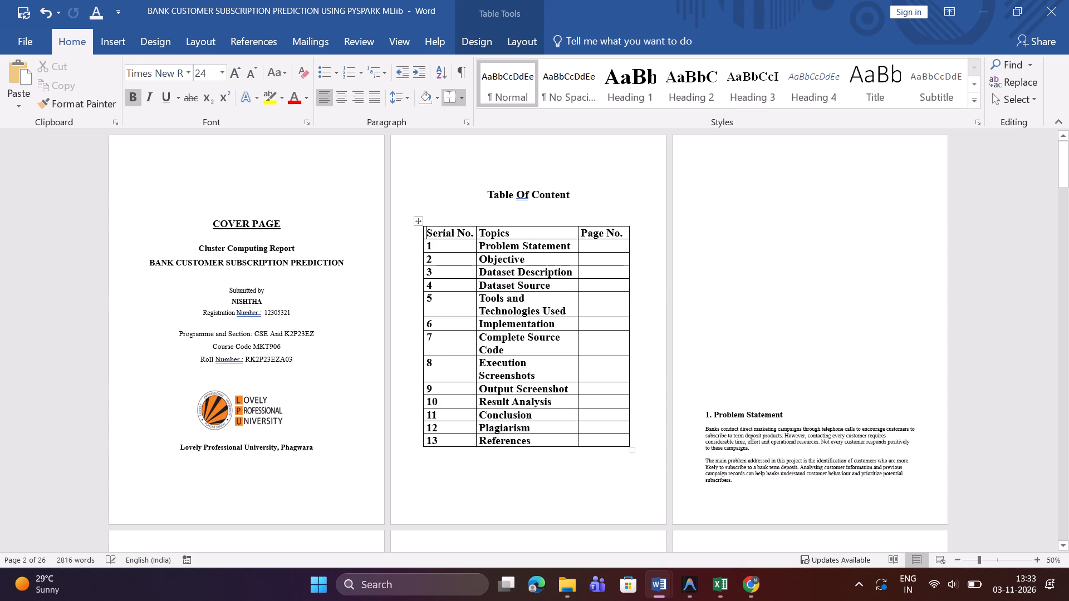
drag(631, 448, 631, 457)
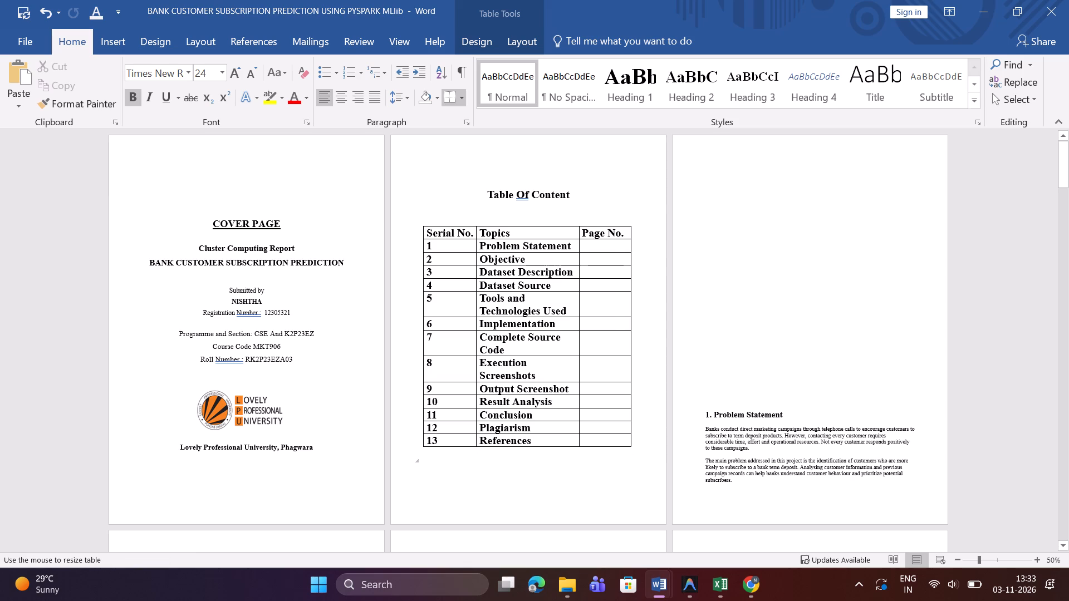
drag(631, 457, 624, 481)
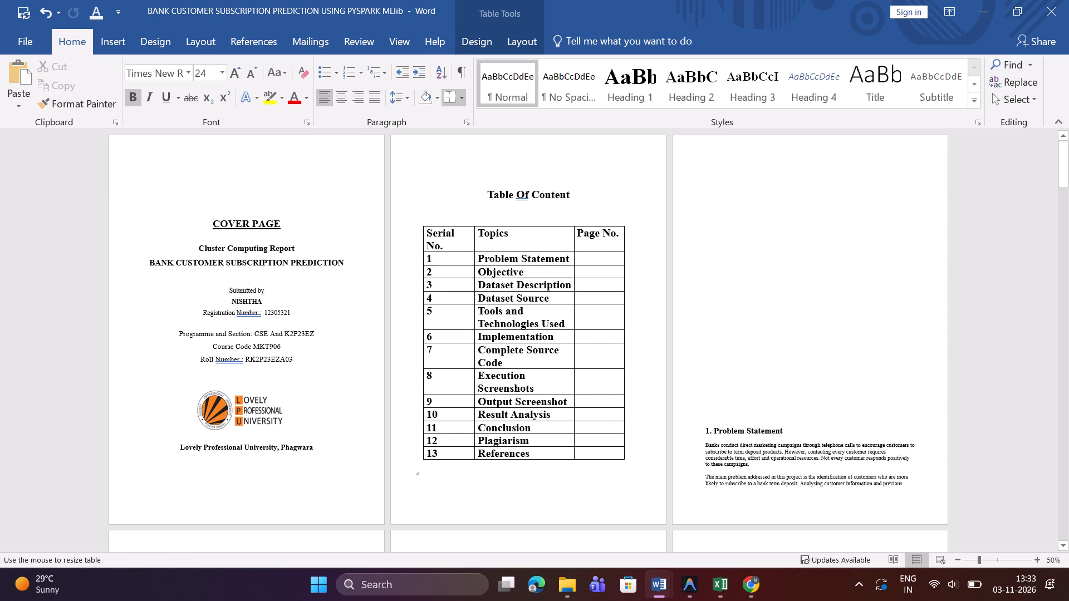
drag(624, 481, 620, 489)
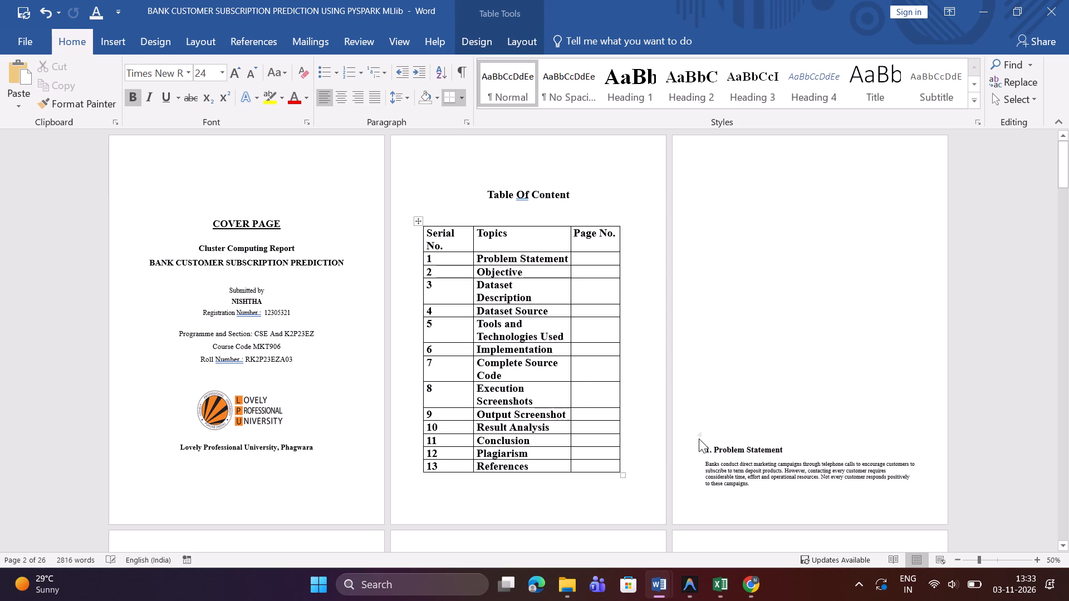
Remove the blank lines above the "1. Problem Statement" heading so it starts on the page after the contents table.
click(705, 443)
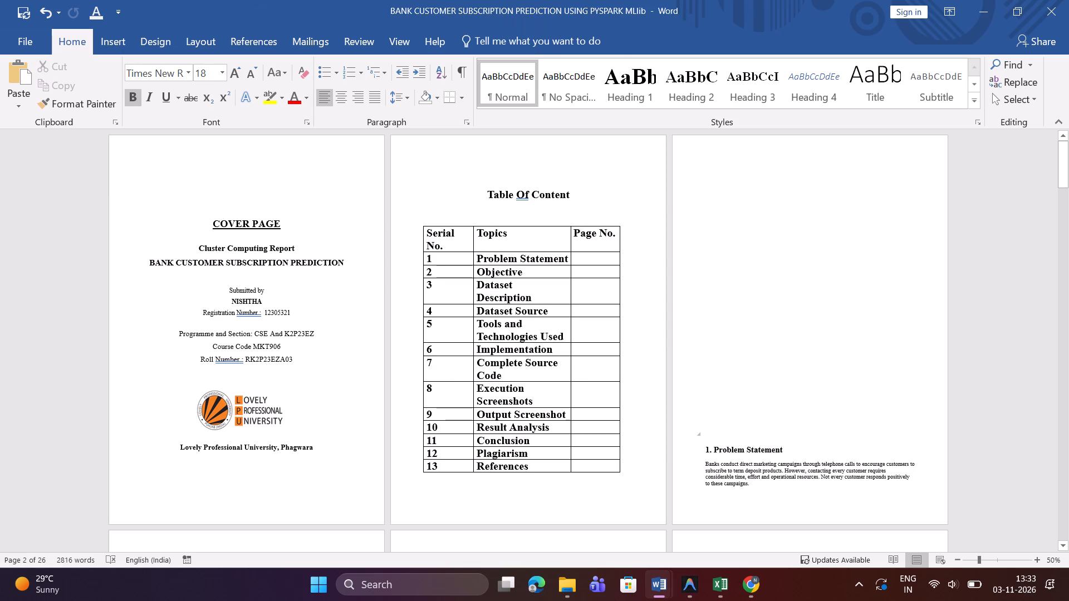
key(Down)
key(BackSpace)
key(BackSpace)
key(BackSpace)
key(BackSpace)
key(BackSpace)
key(BackSpace)
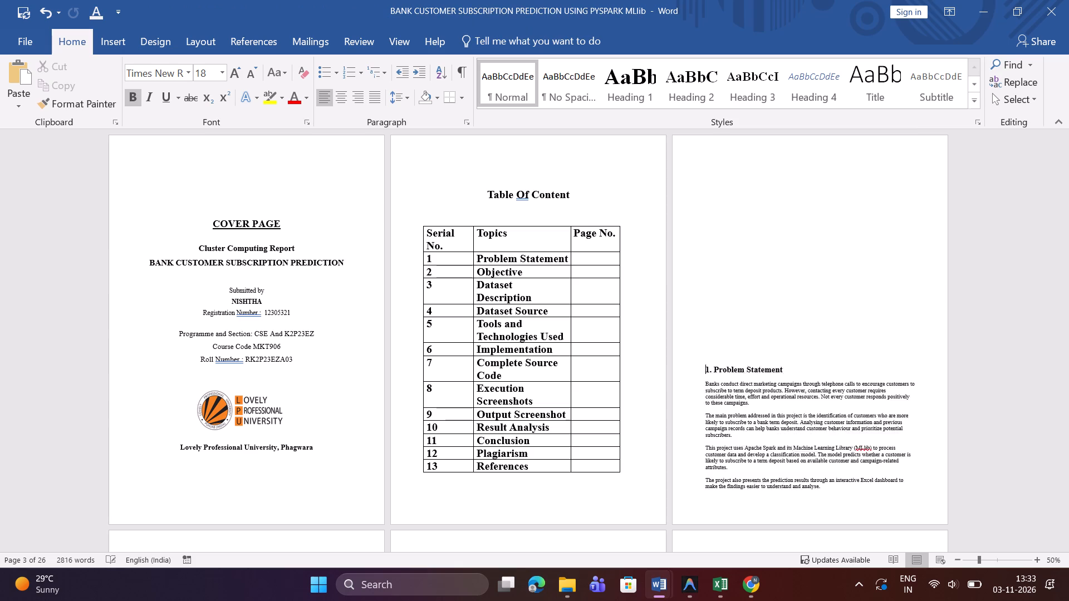
key(BackSpace)
key(BackSpace)
key(BackSpace)
key(BackSpace)
key(BackSpace)
key(BackSpace)
key(BackSpace)
key(BackSpace)
key(BackSpace)
key(BackSpace)
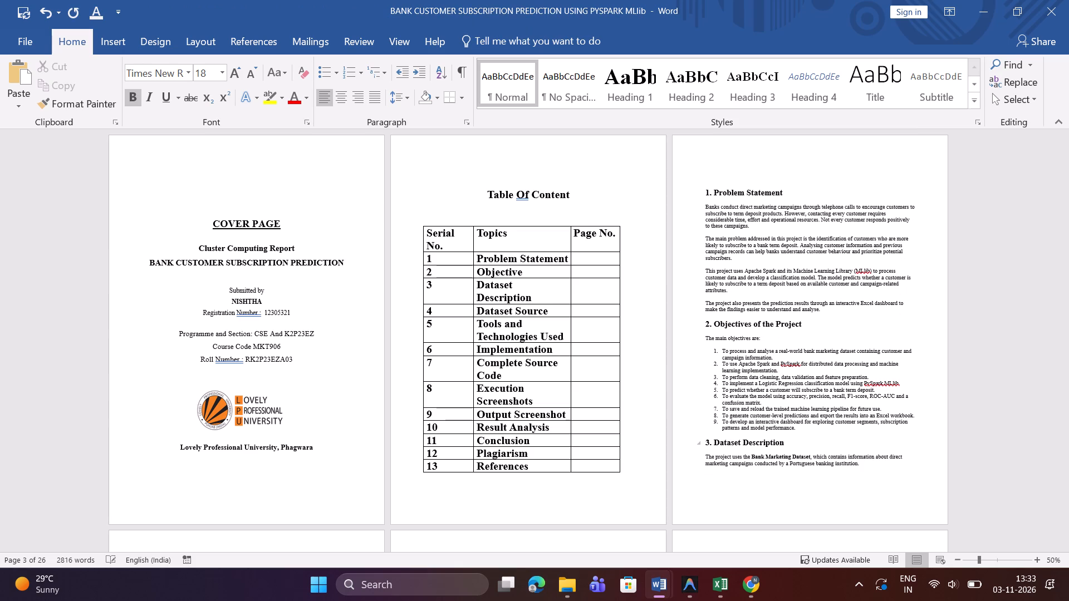
key(BackSpace)
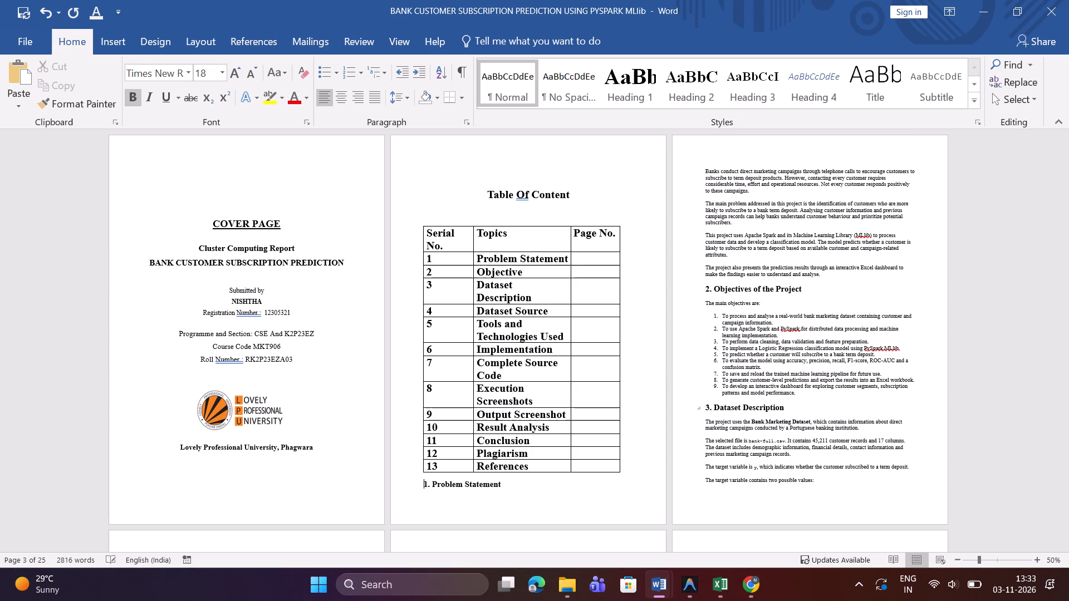
key(Return)
Insert page numbers at the bottom of the pages in the Plain Number 3 style and leave footer editing.
scroll(705, 443, right, 1)
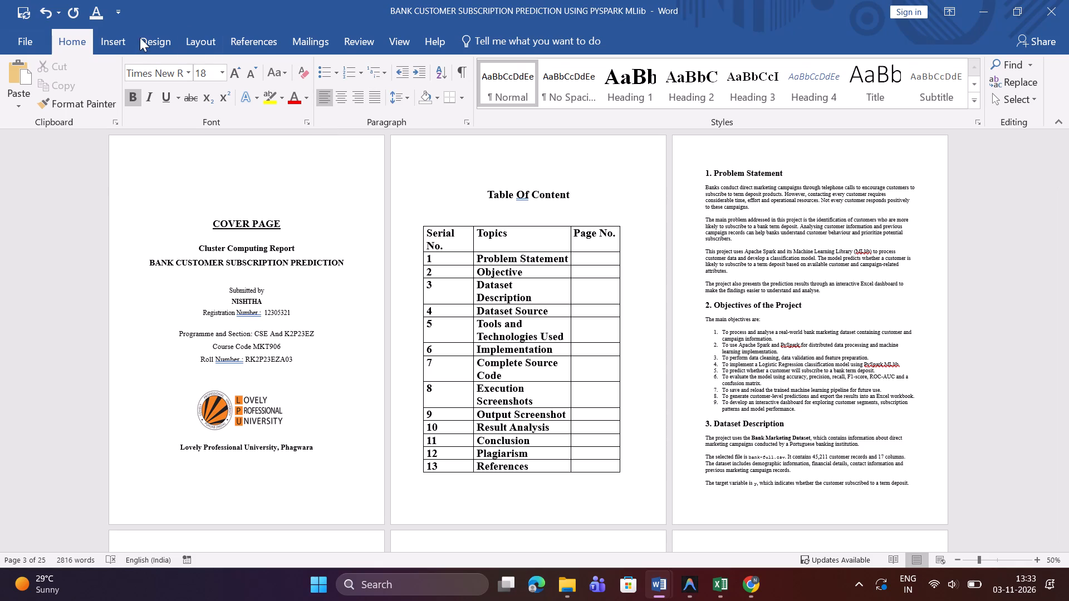
click(125, 39)
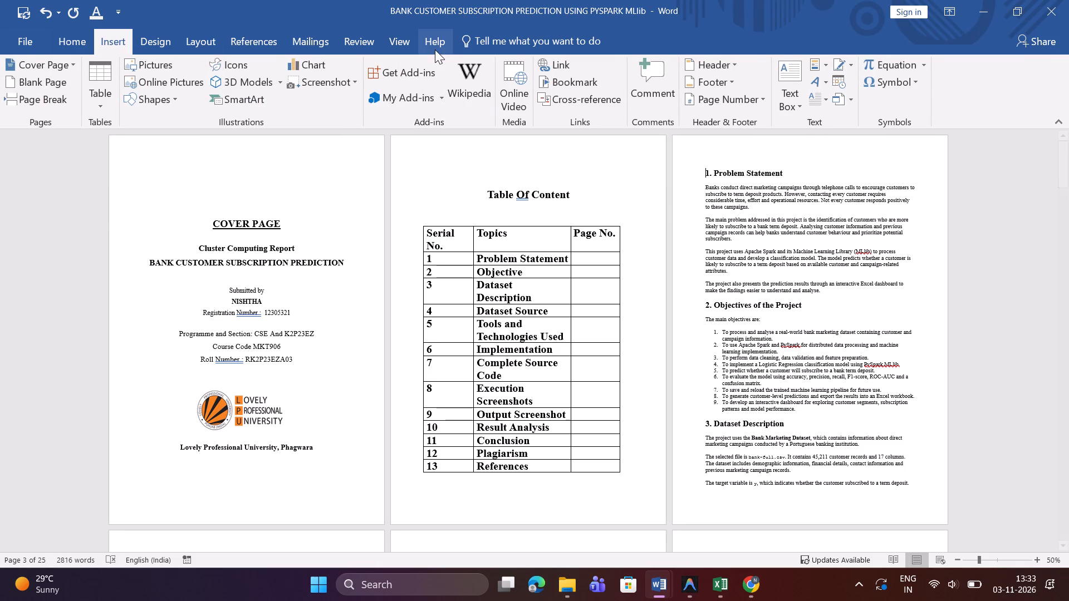
click(700, 96)
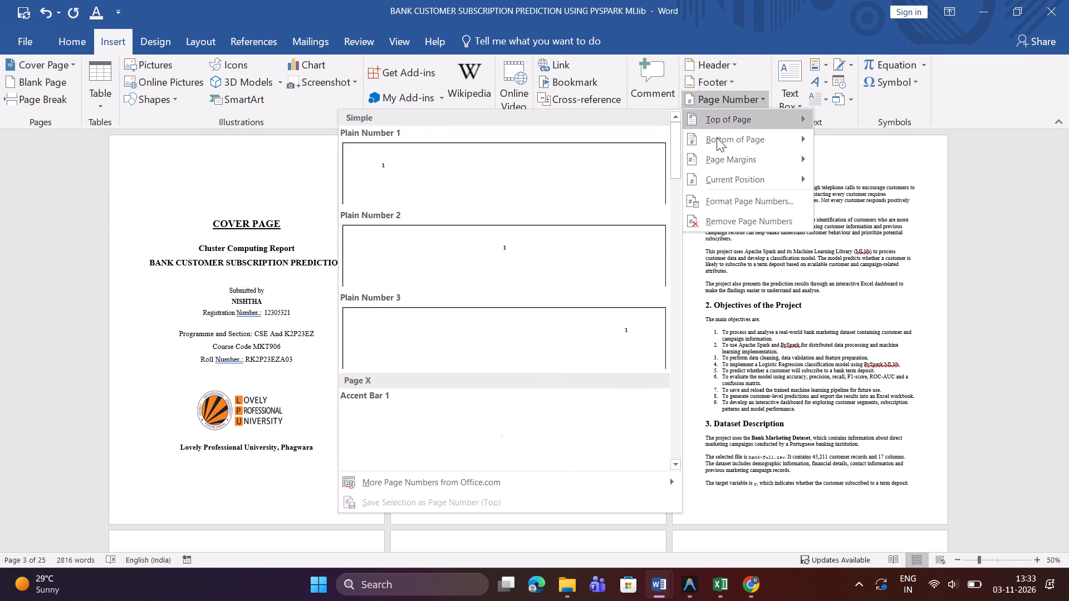
click(596, 357)
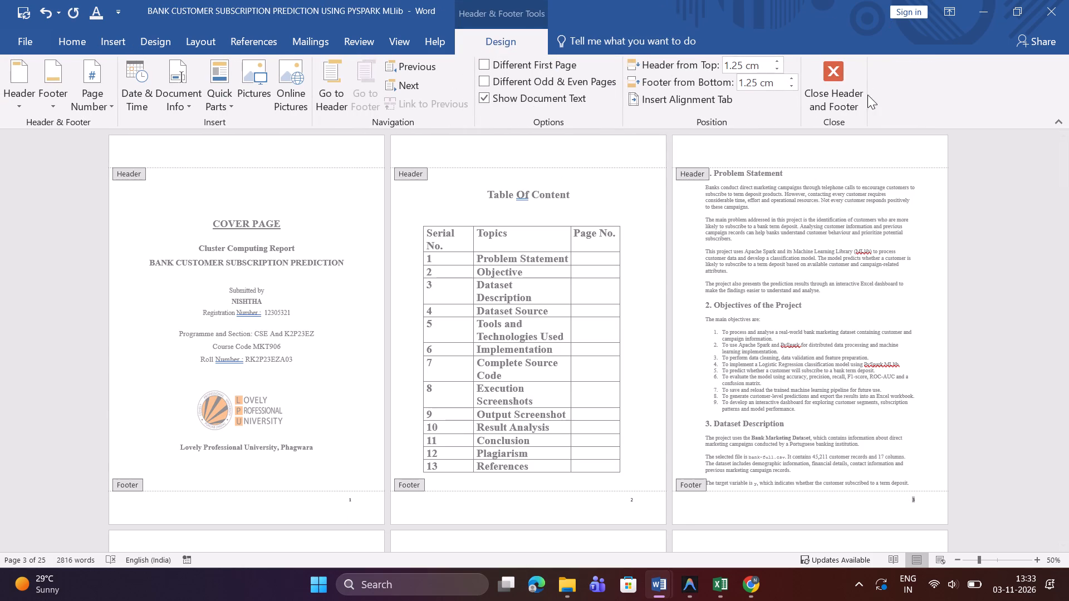
click(843, 81)
scroll(616, 364, down, 5)
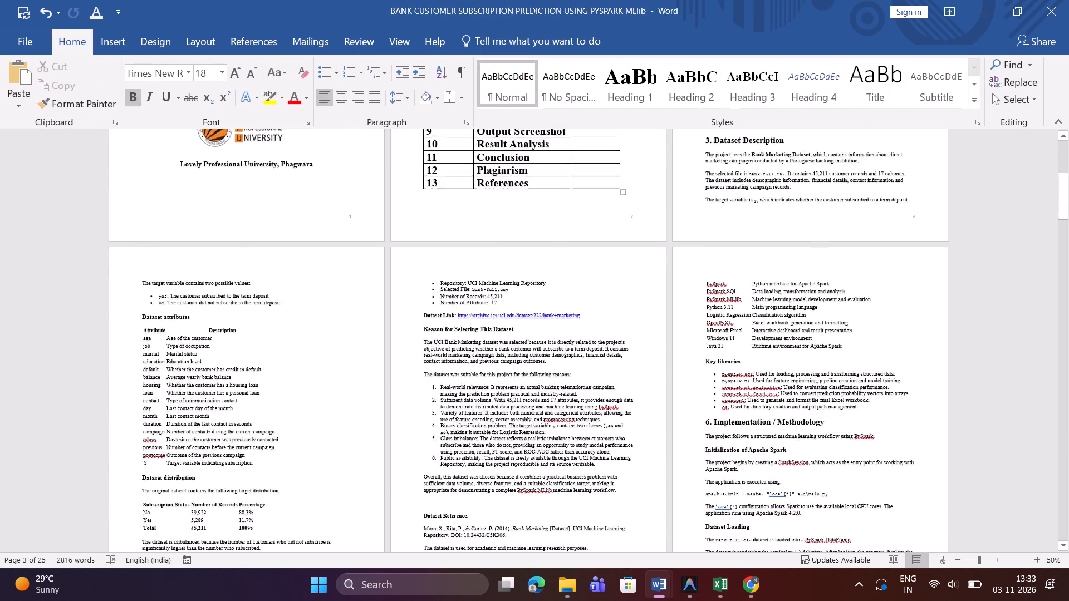
Enter page number 3 in the contents table for Problem Statement, Objective and Dataset Description.
scroll(616, 364, down, 5)
scroll(616, 364, up, 4)
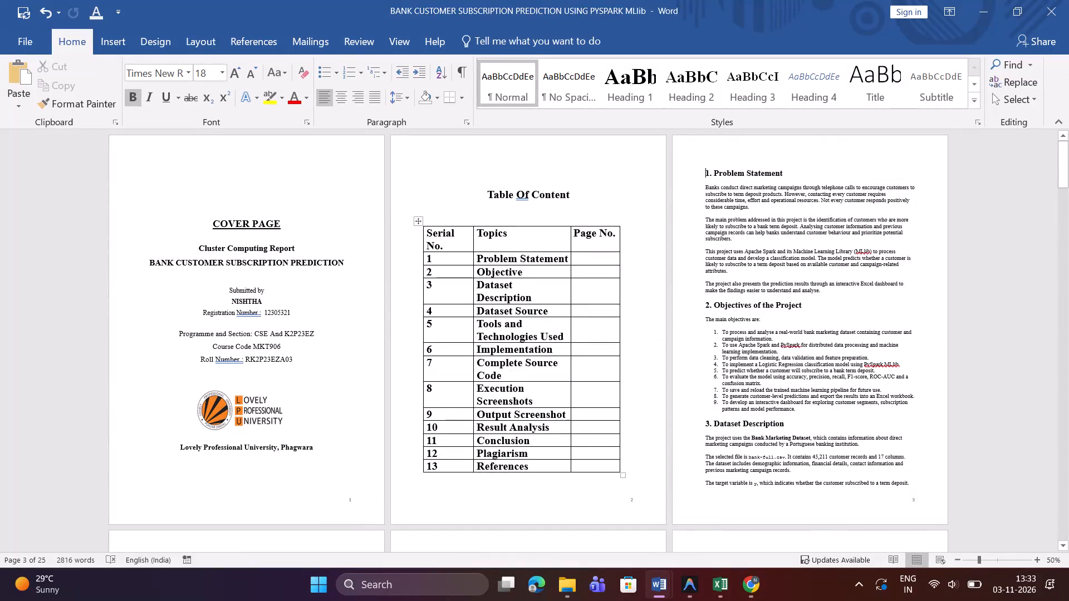
click(599, 262)
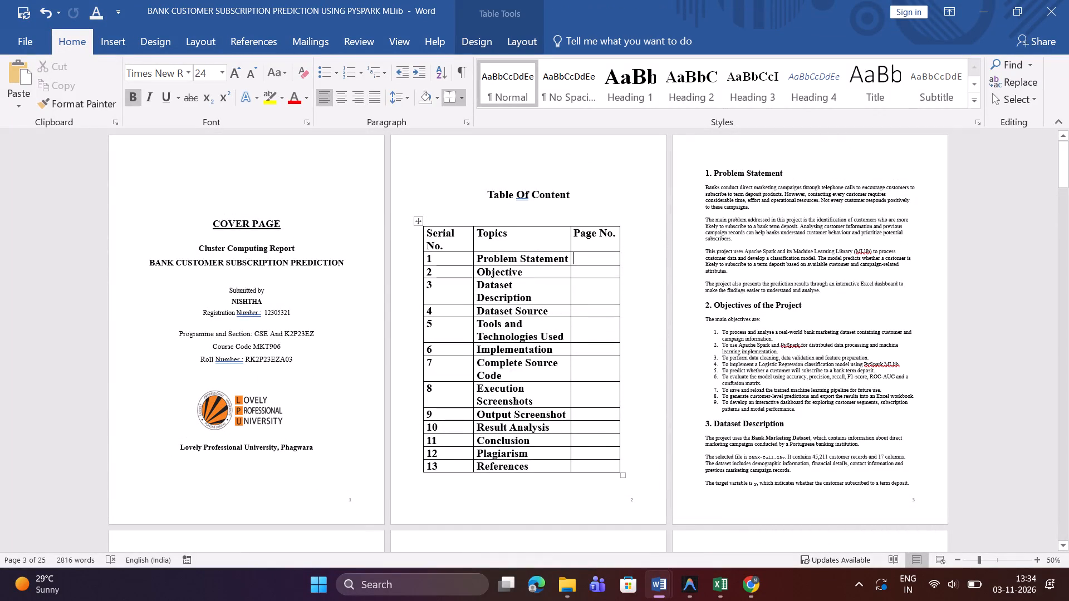
key(3)
key(Down)
key(3)
key(Down)
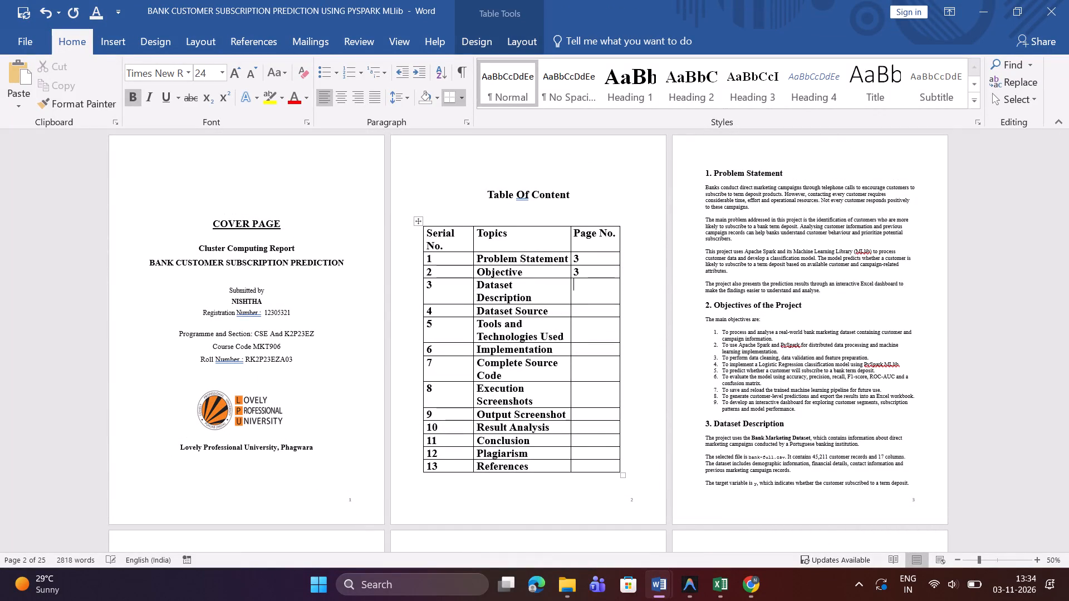
key(3)
Examine the report pages following the contents table to see on which pages the numbered sections start.
scroll(599, 262, down, 2)
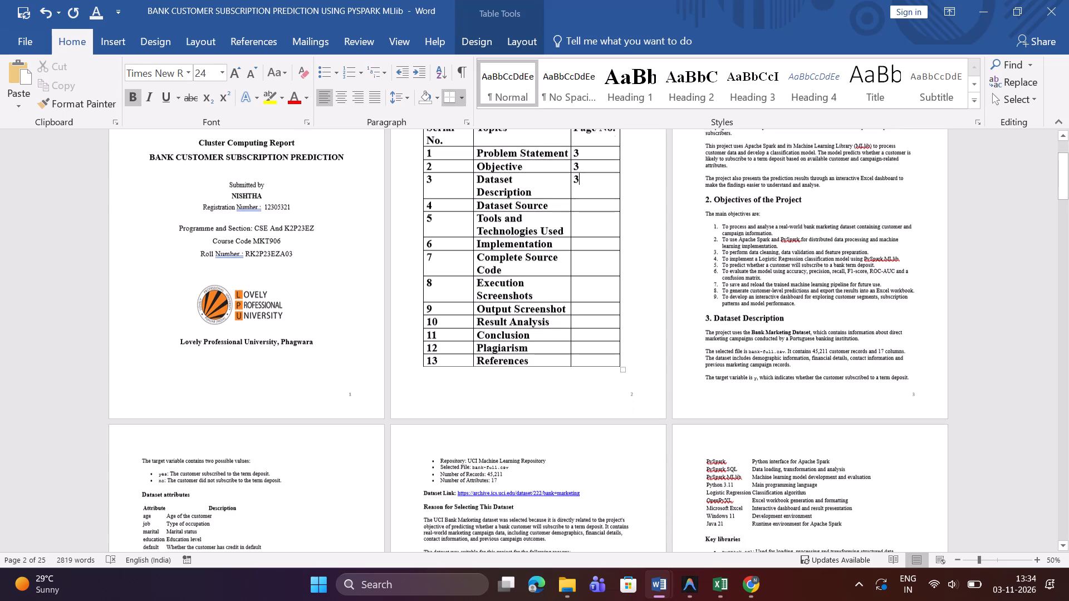
scroll(599, 262, down, 3)
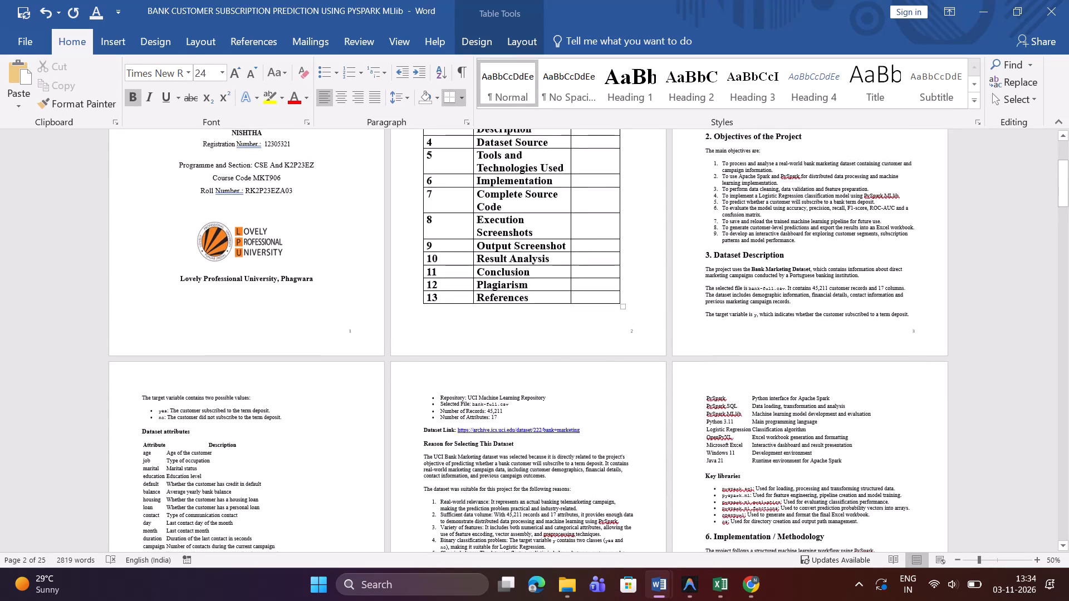
scroll(599, 262, down, 2)
scroll(599, 262, up, 1)
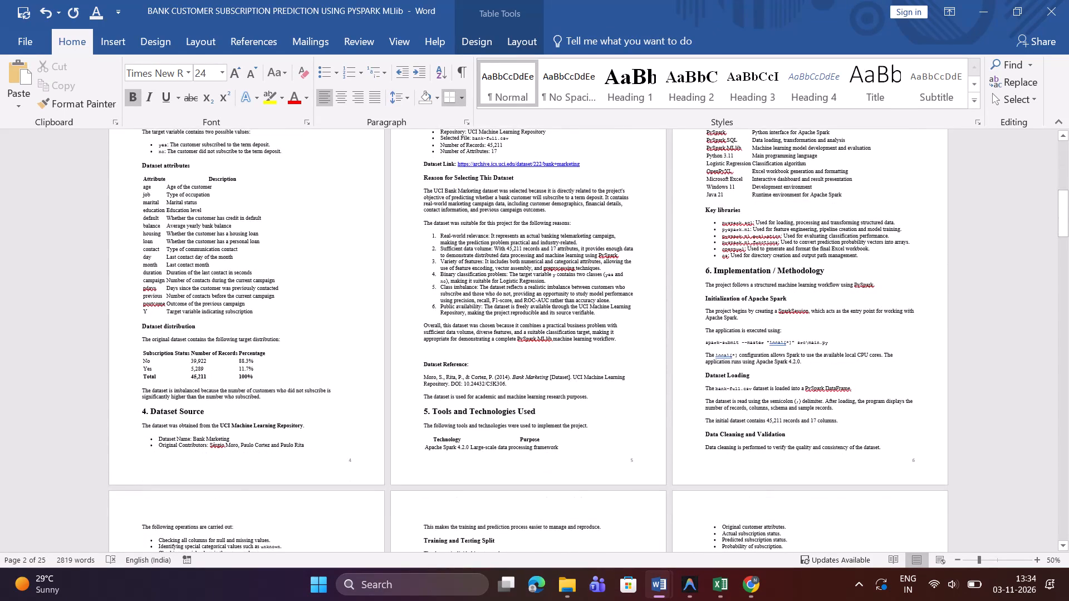
scroll(599, 262, up, 1)
ctrl+scroll(128, 434, up, 5)
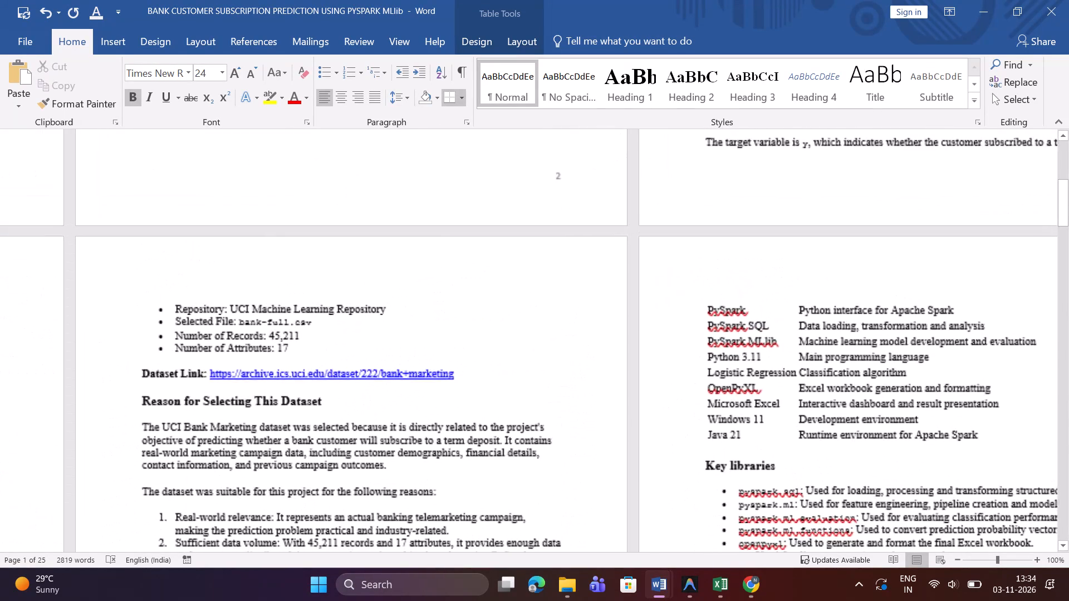
scroll(128, 434, up, 6)
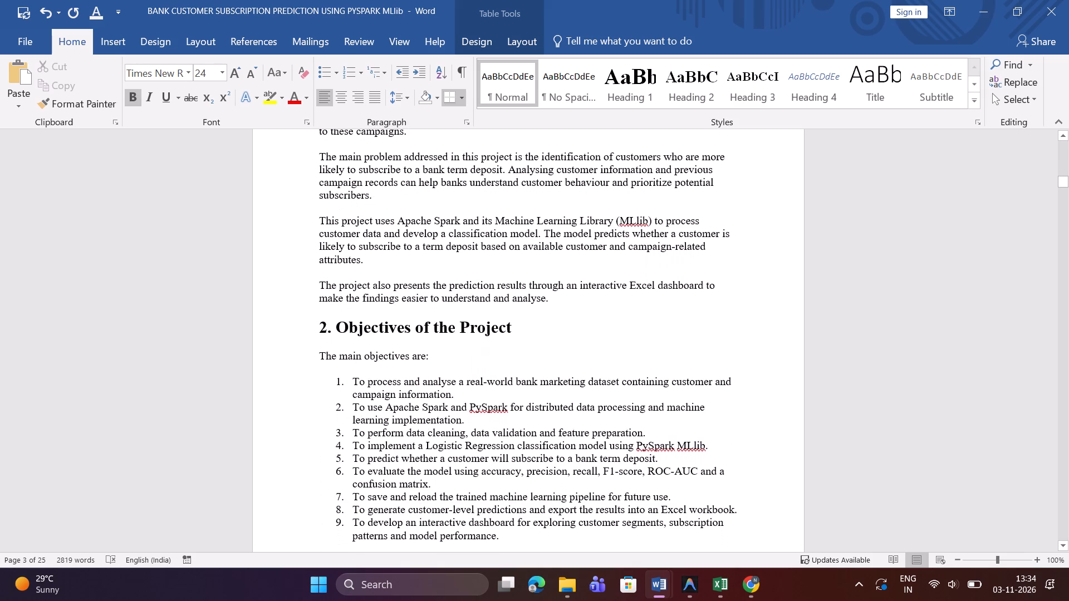
scroll(128, 434, up, 1)
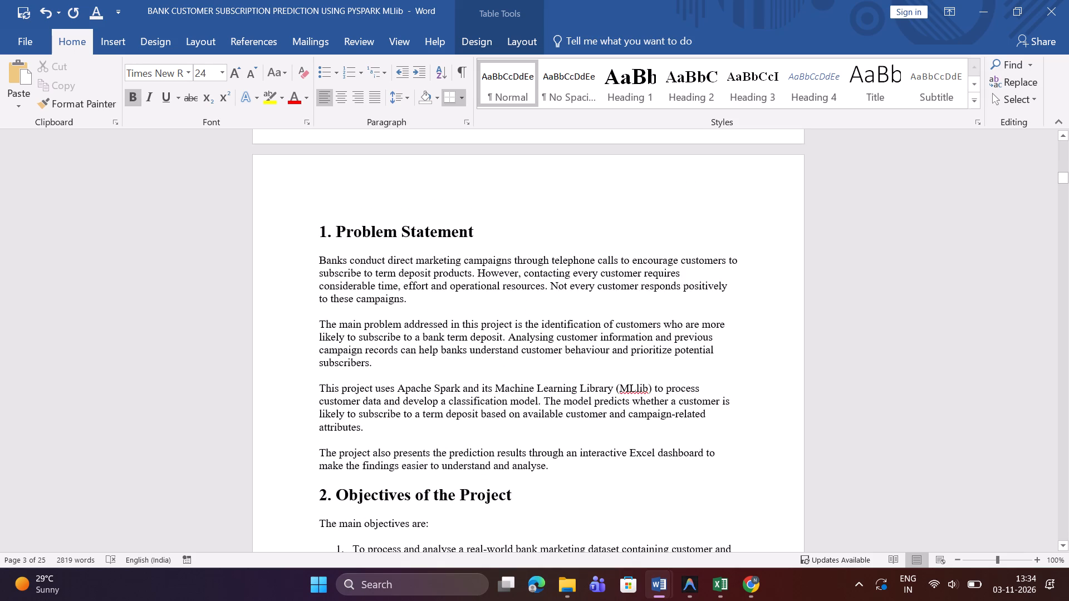
scroll(128, 434, down, 4)
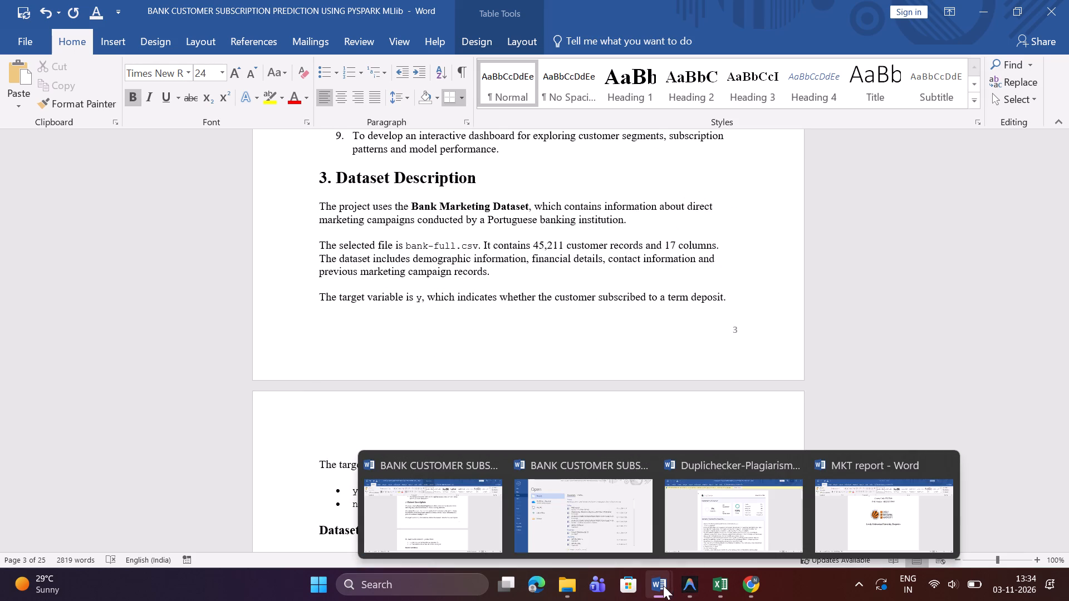
Check the progress of the Duplichecker plagiarism scan in Chrome and return to the bank customer report in Word.
click(757, 588)
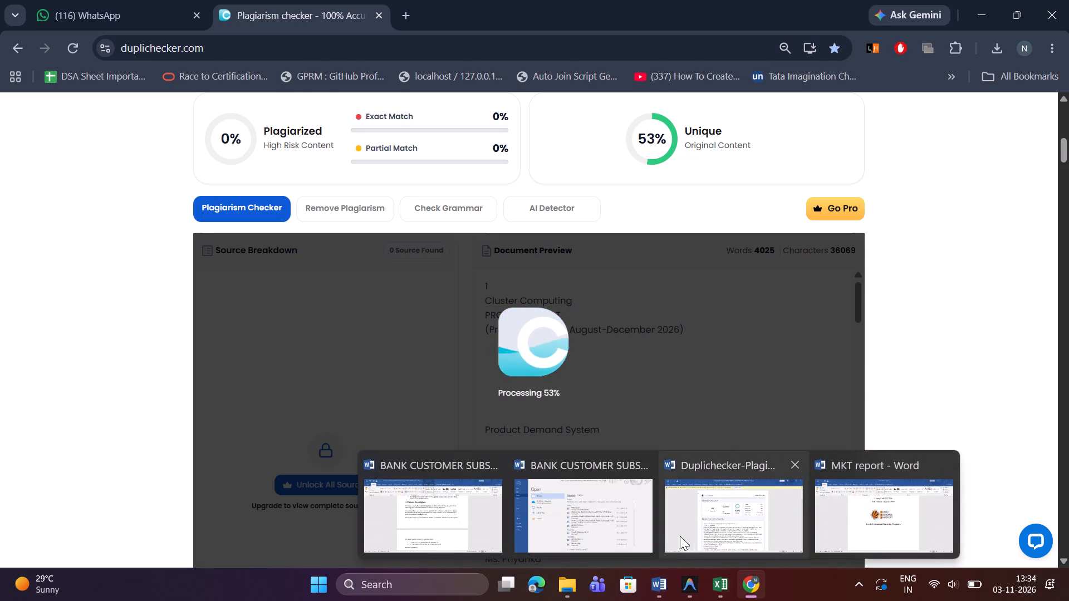
click(443, 501)
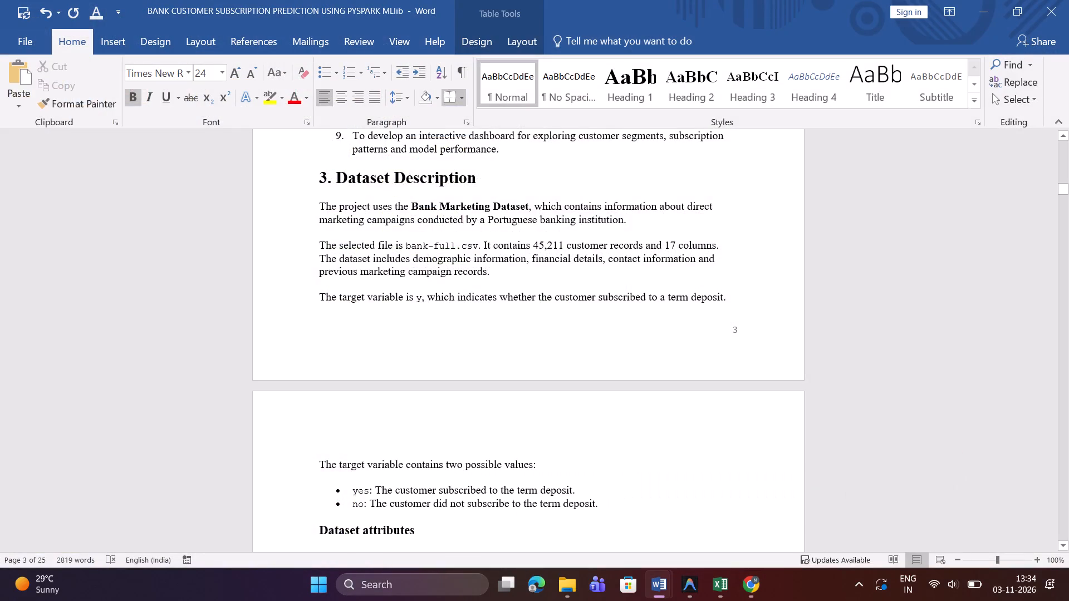
Apply all borders to the Dataset attributes table and enlarge it to roughly the full text width.
scroll(435, 440, down, 2)
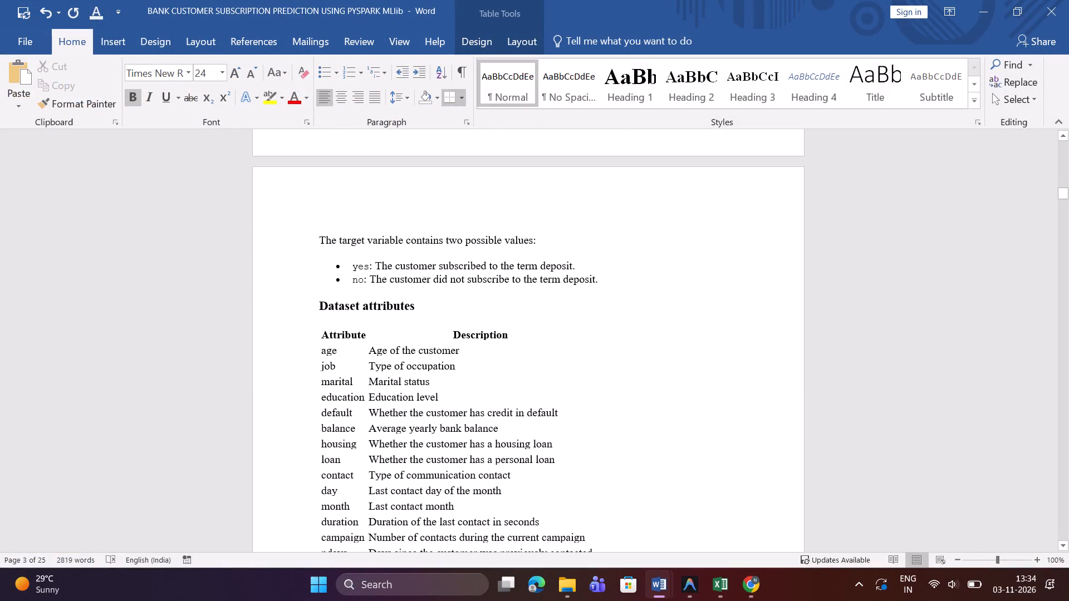
click(318, 325)
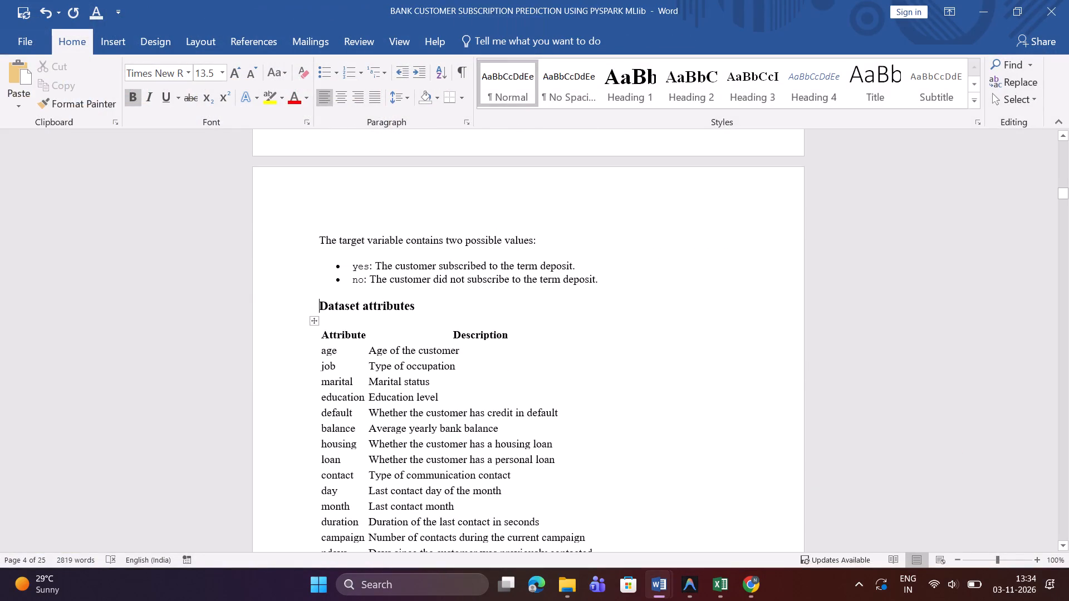
click(334, 339)
click(312, 322)
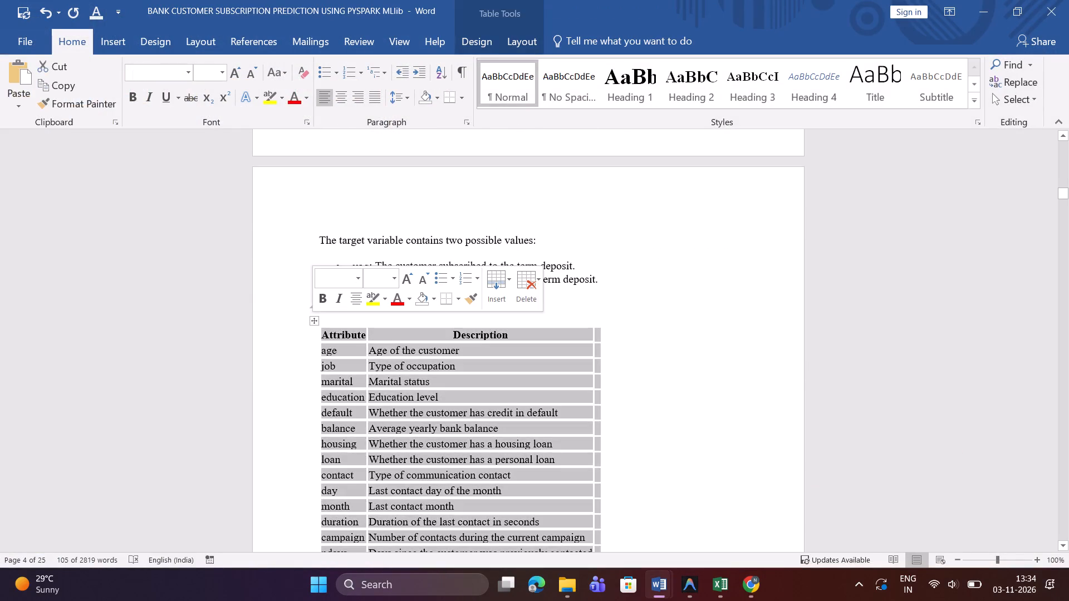
scroll(552, 454, down, 1)
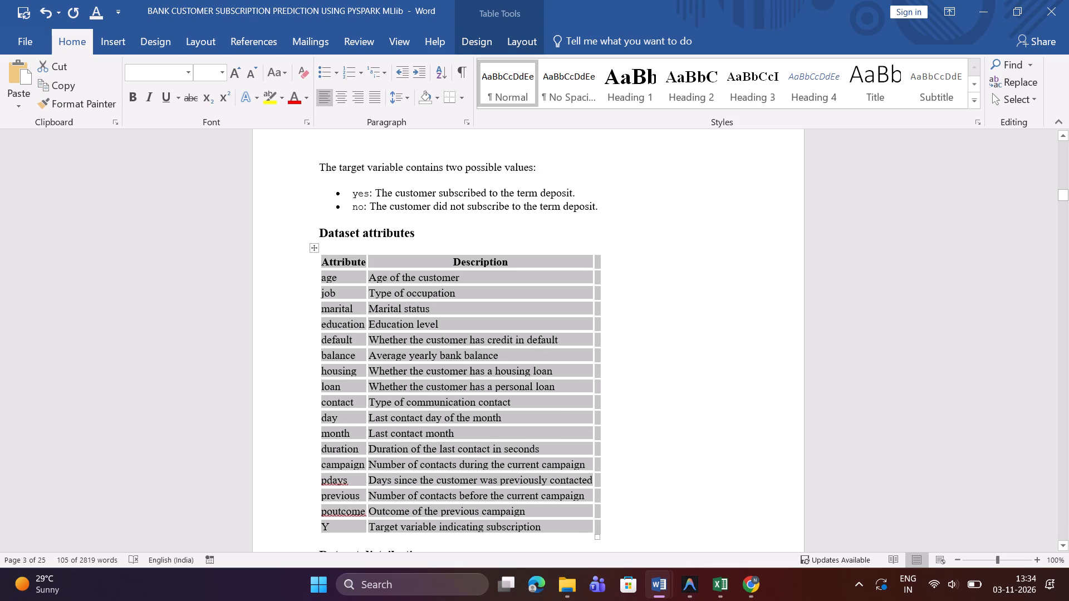
right_click(316, 248)
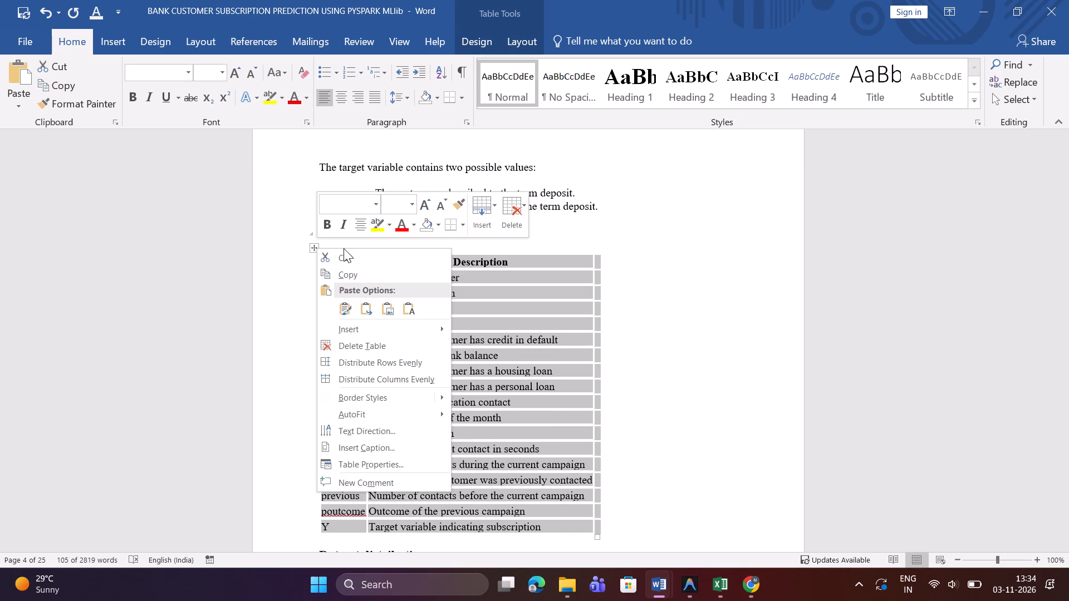
click(463, 224)
click(483, 334)
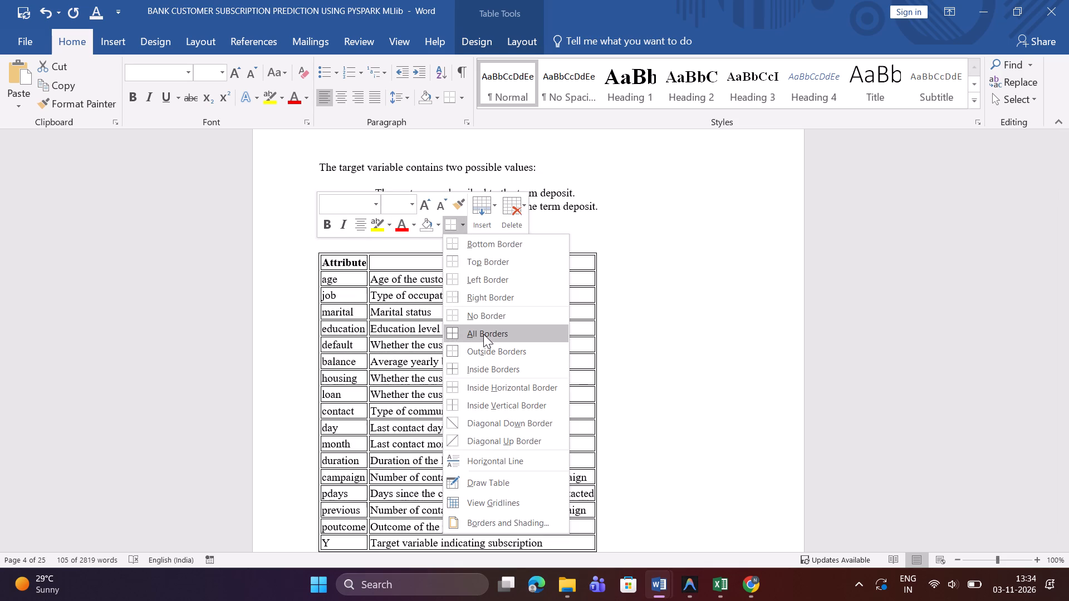
scroll(483, 334, down, 1)
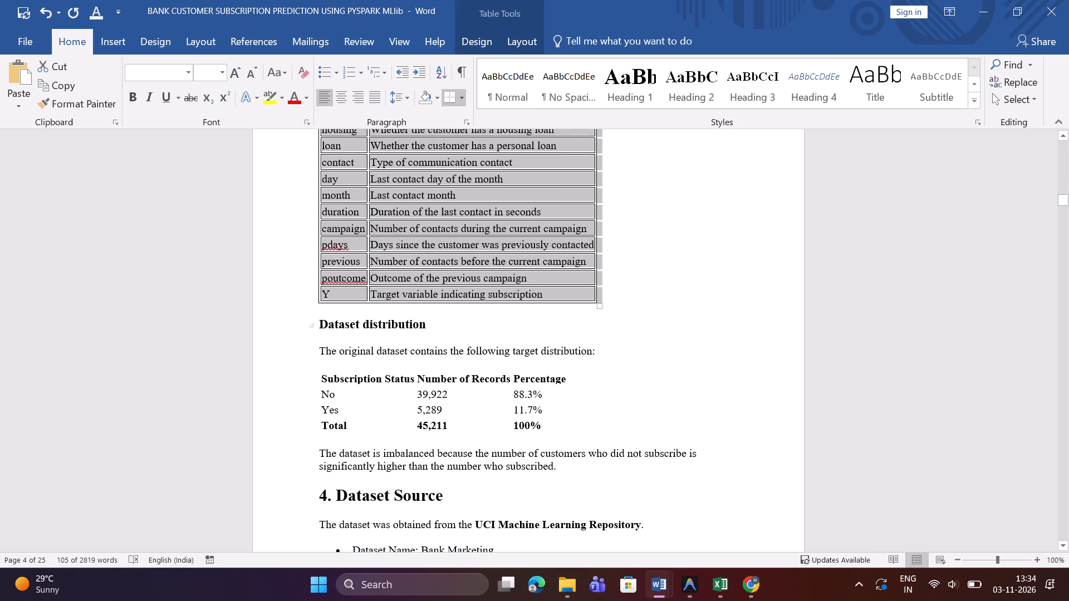
drag(597, 304, 724, 386)
Apply all borders to the Dataset distribution table and enlarge it to the same width as the attributes table.
scroll(724, 386, down, 2)
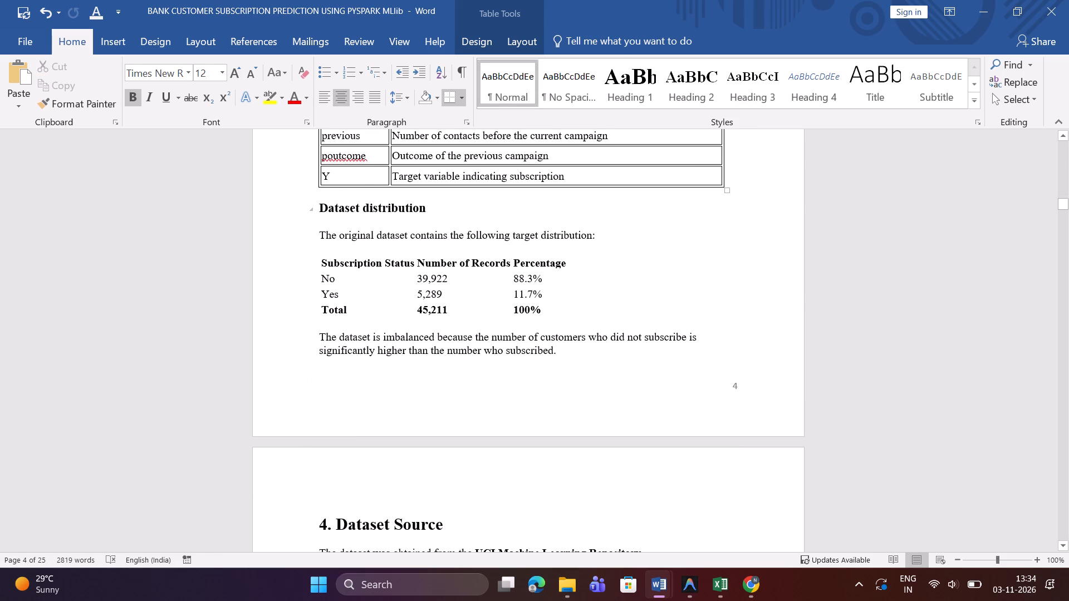
click(325, 280)
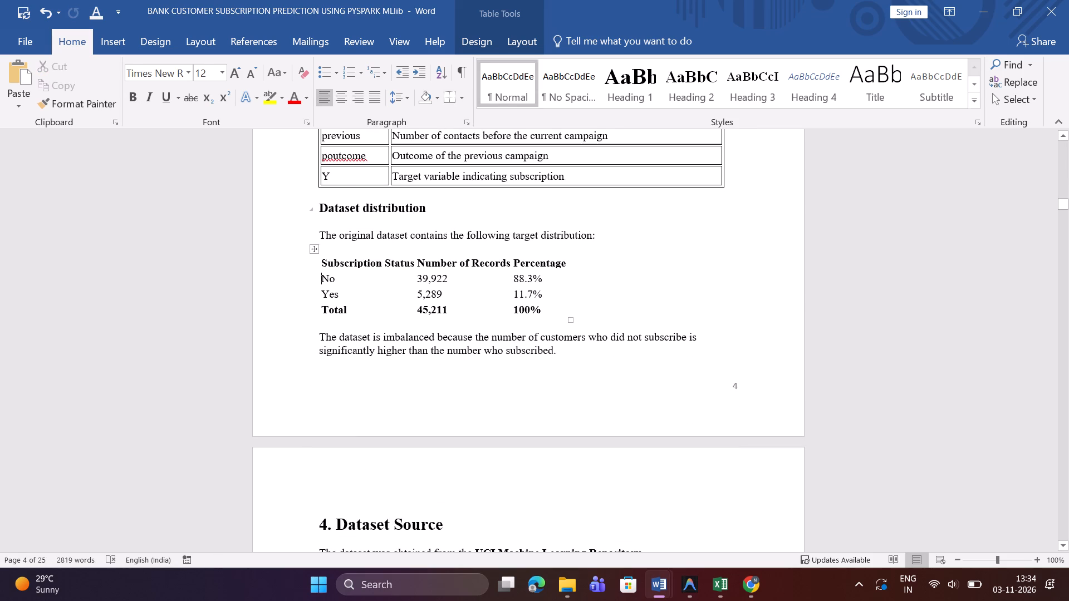
click(313, 247)
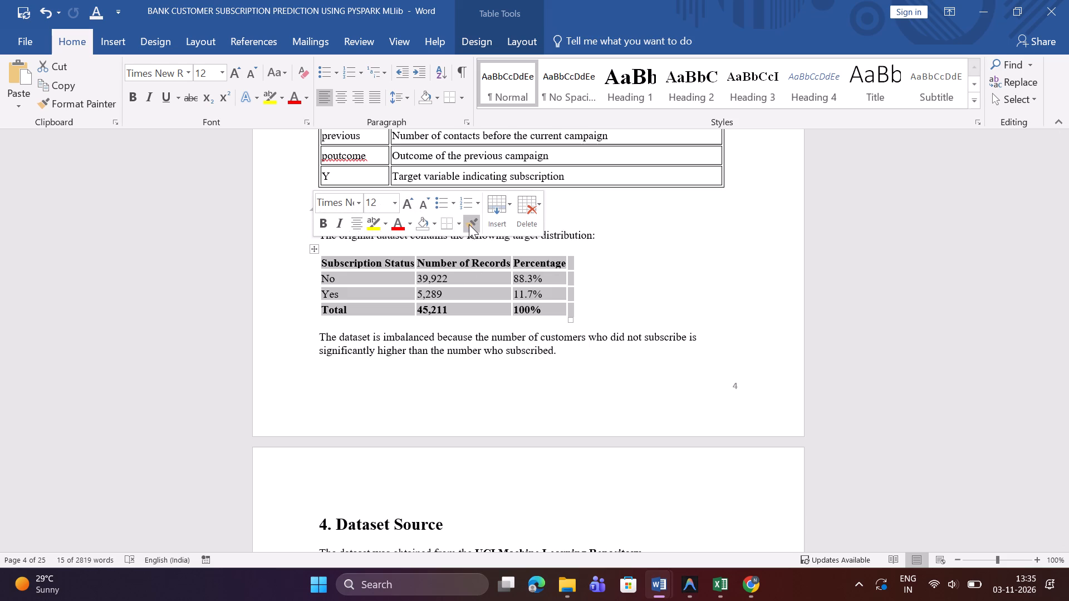
click(458, 224)
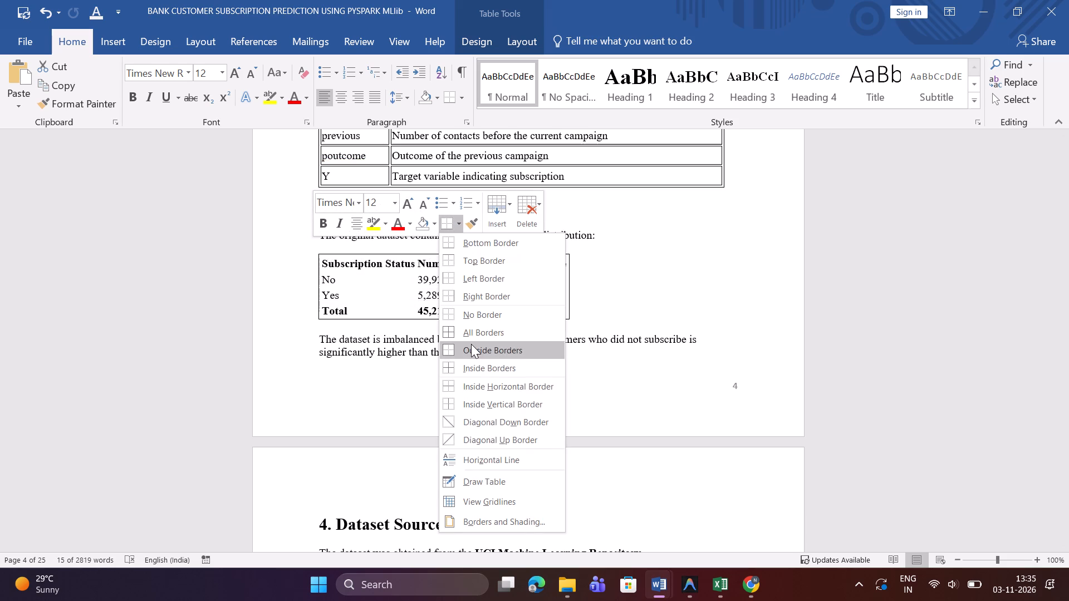
click(498, 327)
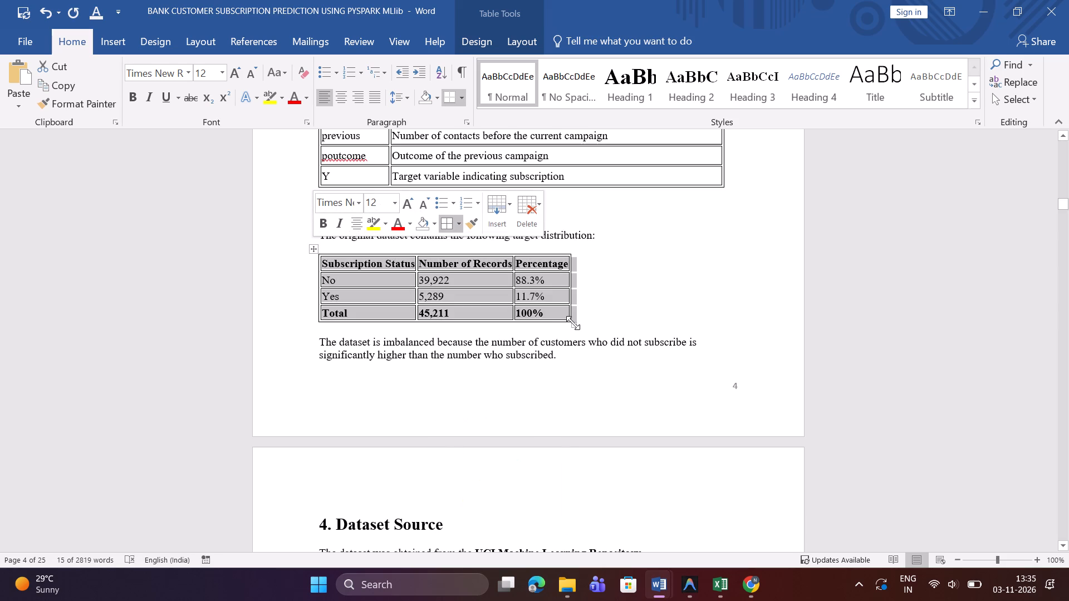
drag(573, 323, 703, 359)
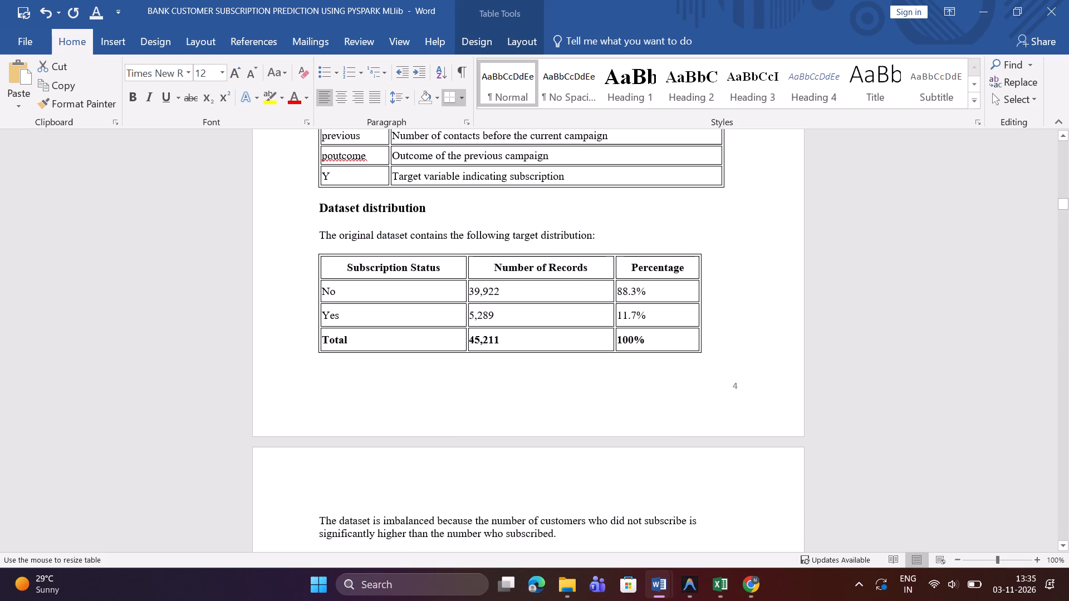
drag(703, 359, 724, 362)
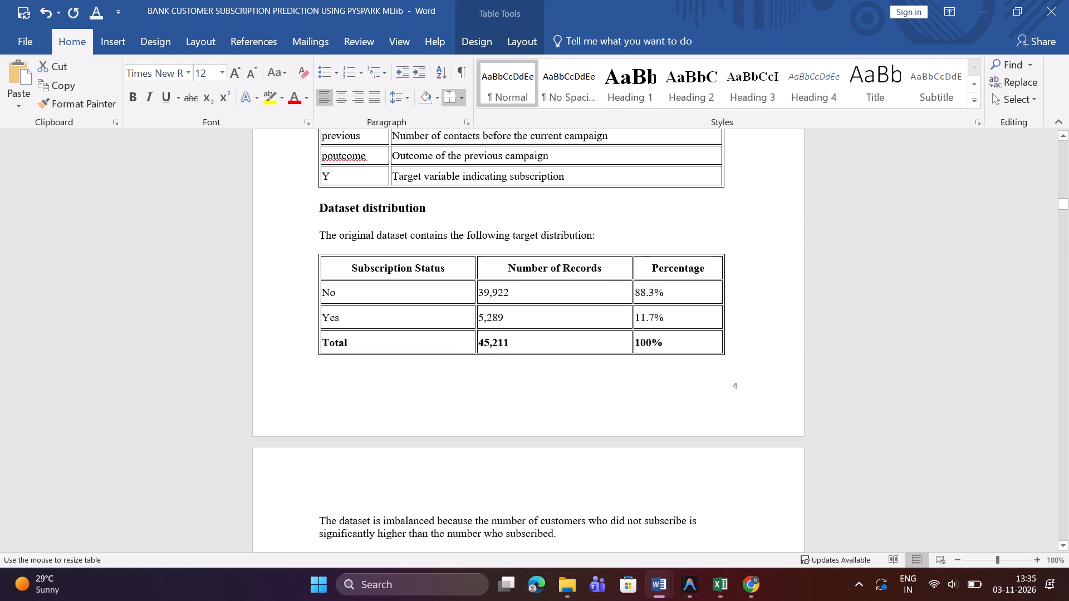
drag(724, 362, 725, 362)
Enlarge the Technology and Purpose table under "5. Tools and Technologies Used" to slightly beyond the text width, with taller rows.
scroll(725, 362, down, 3)
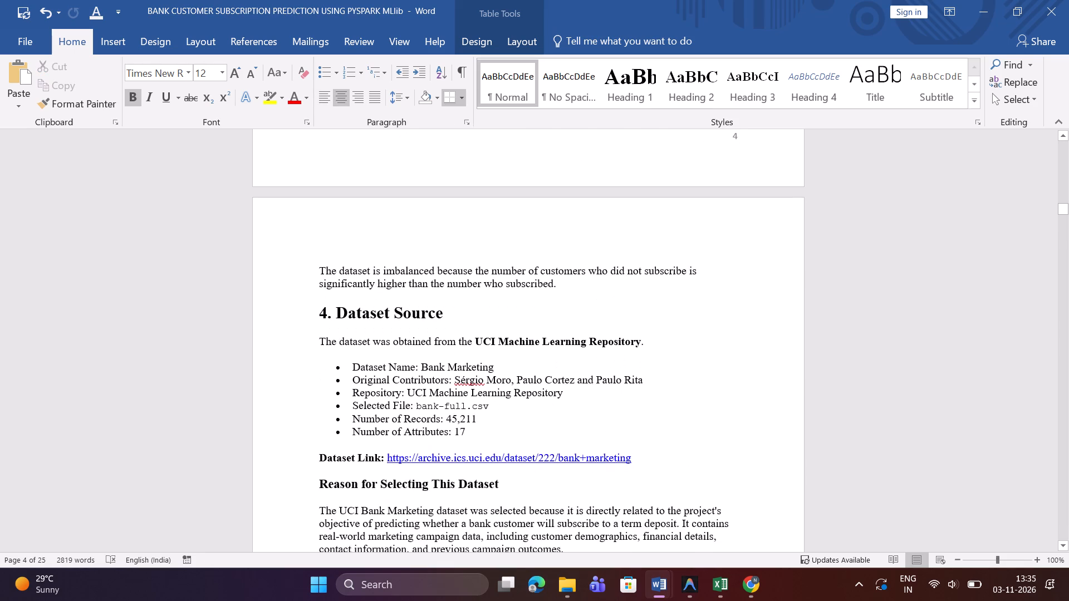
scroll(725, 362, down, 4)
scroll(725, 362, up, 1)
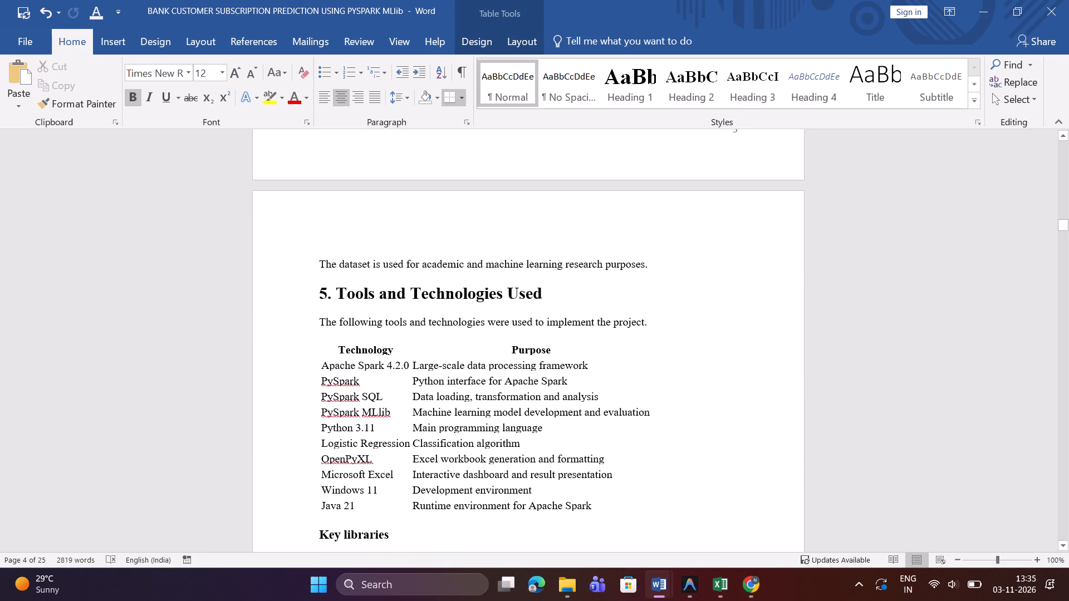
scroll(725, 362, up, 1)
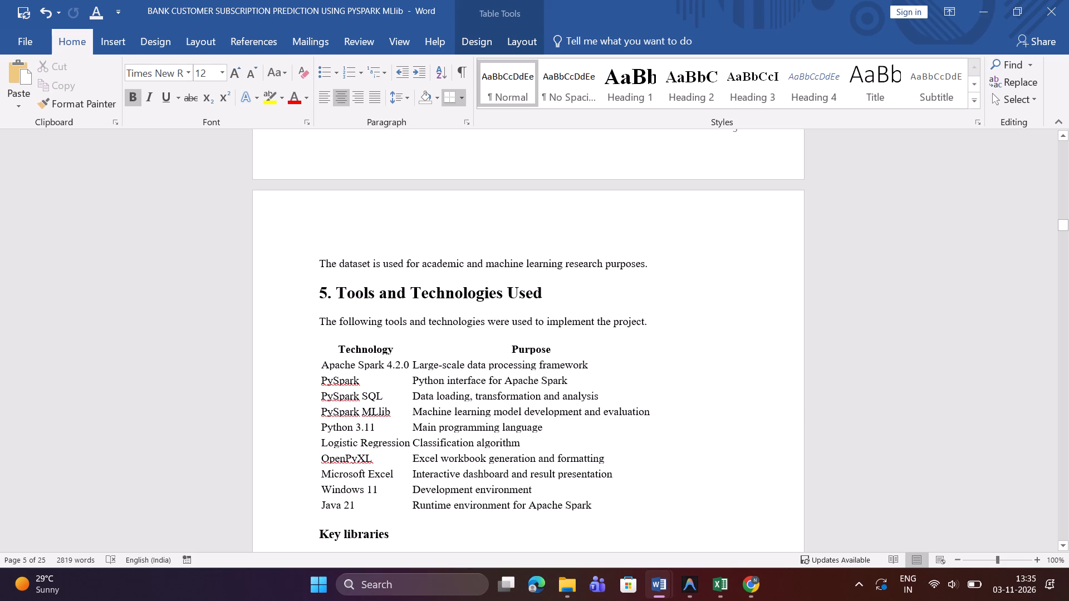
click(332, 347)
click(315, 337)
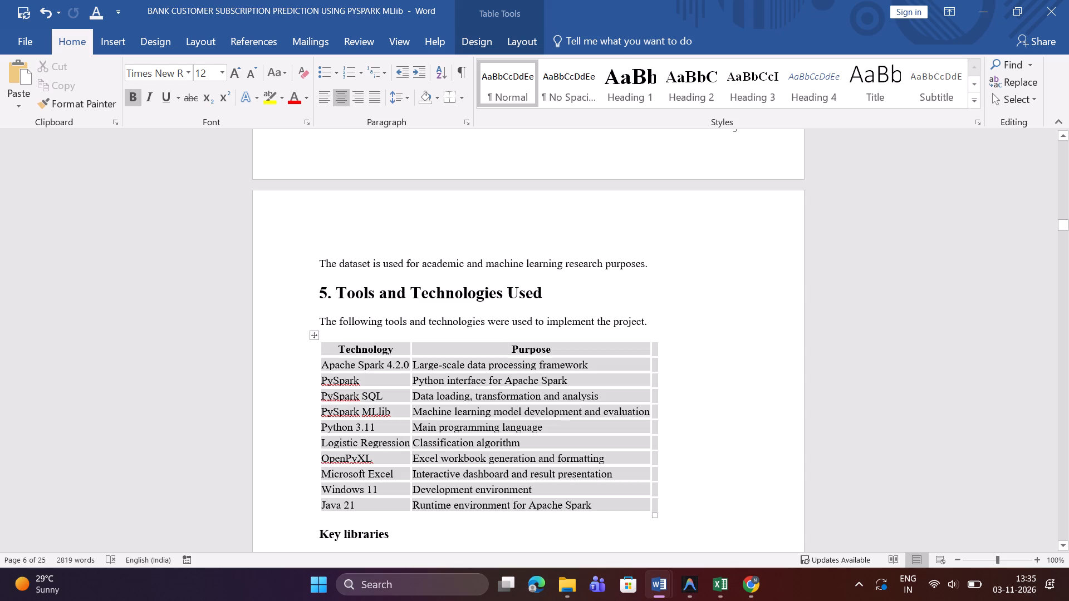
scroll(526, 459, down, 1)
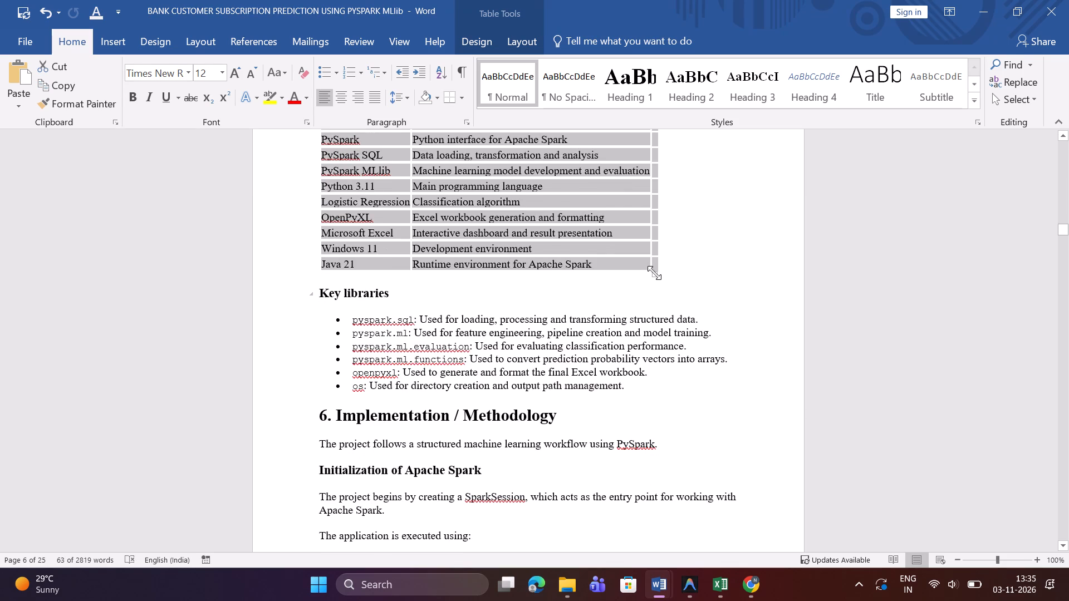
drag(654, 273, 749, 392)
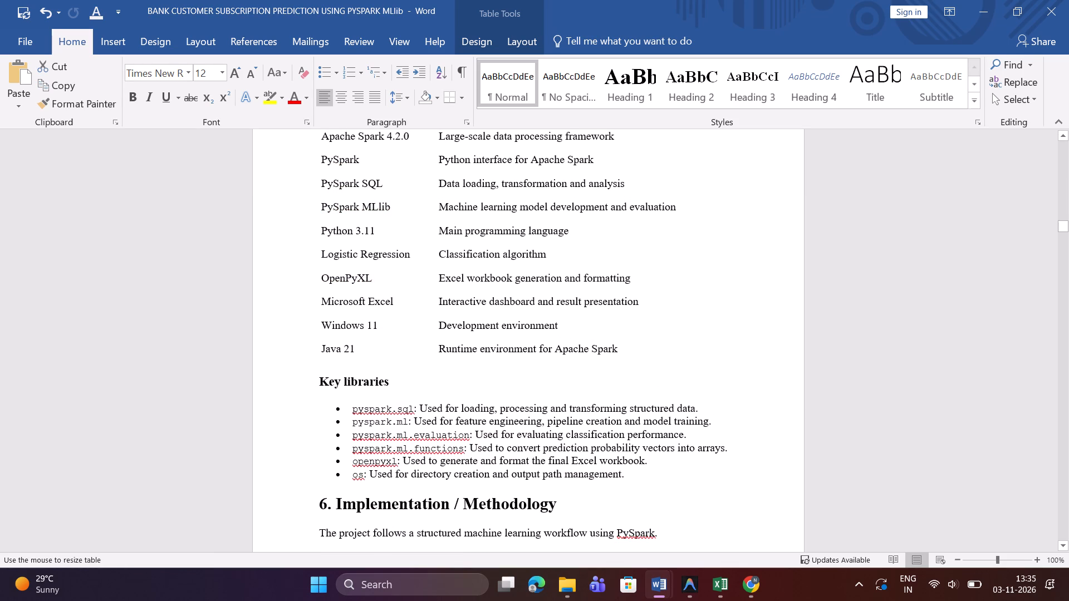
drag(749, 392, 752, 392)
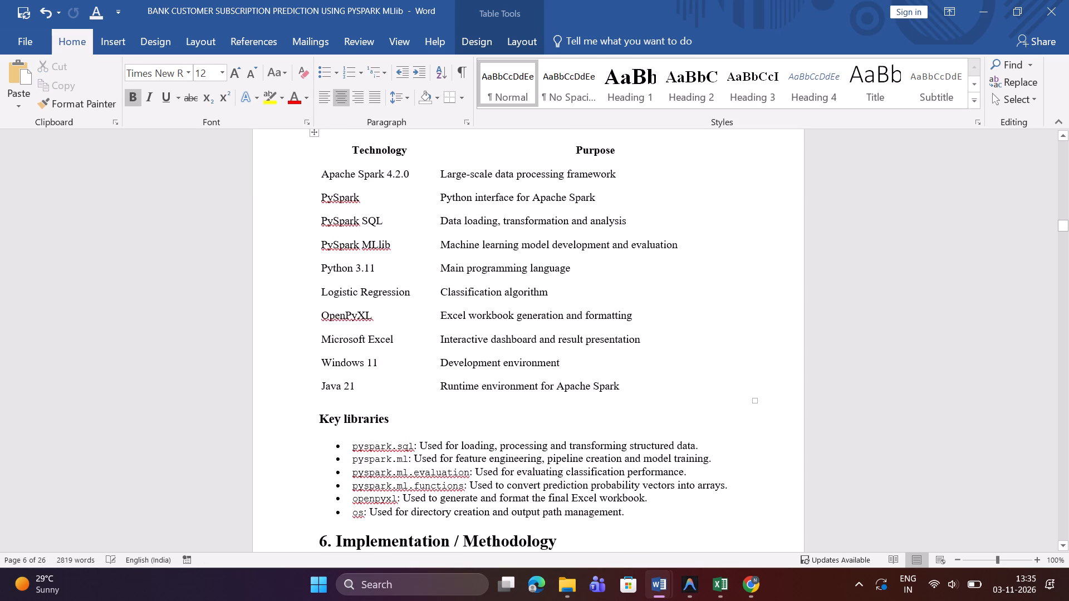
Apply all borders to the Technology and Purpose table and stretch it slightly taller, keeping its width.
scroll(529, 293, up, 1)
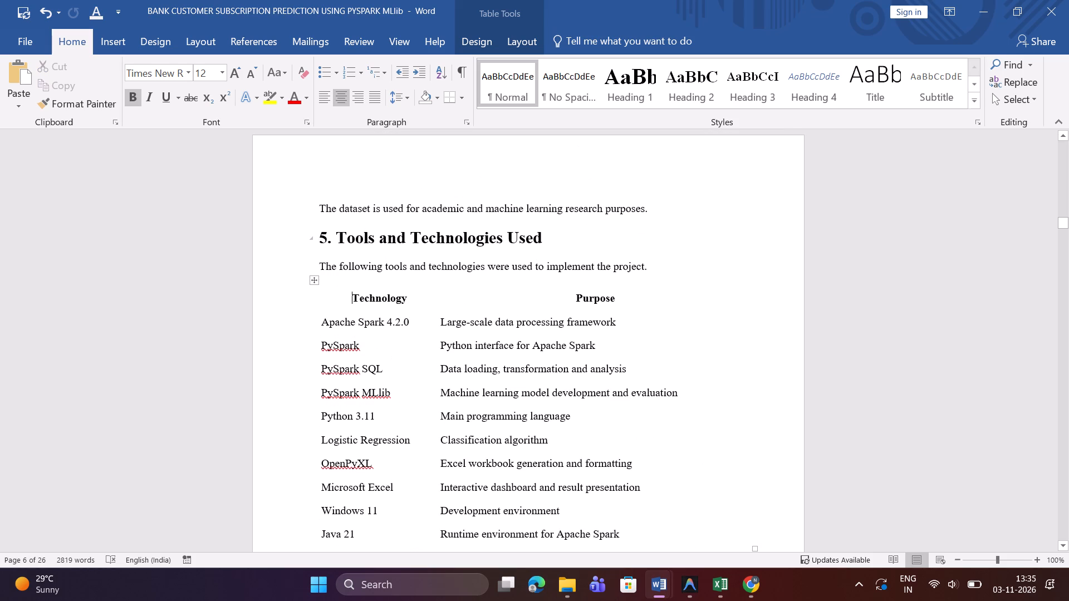
right_click(315, 277)
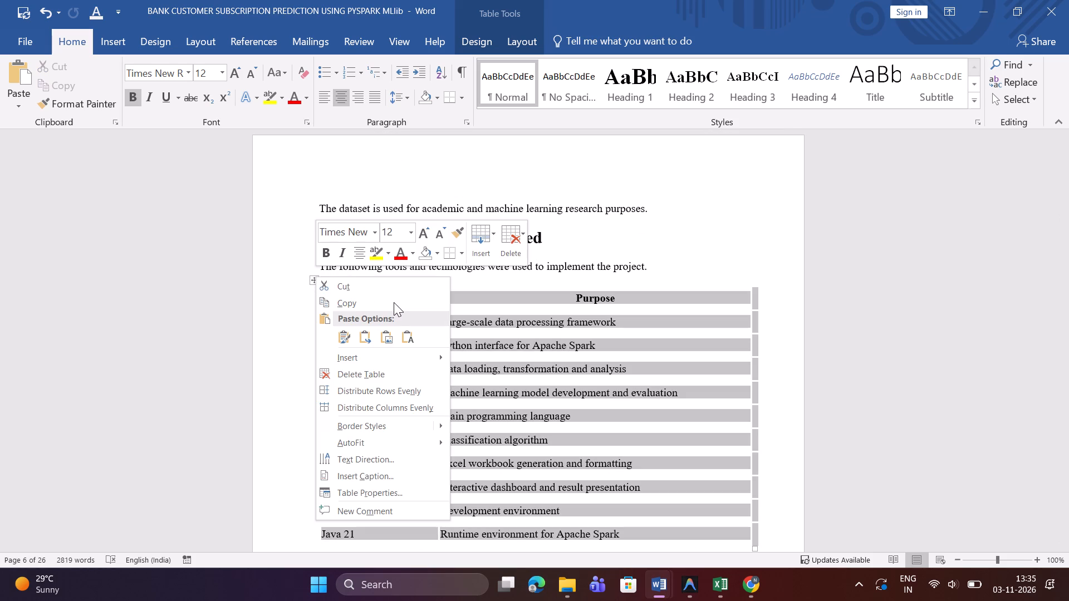
click(462, 256)
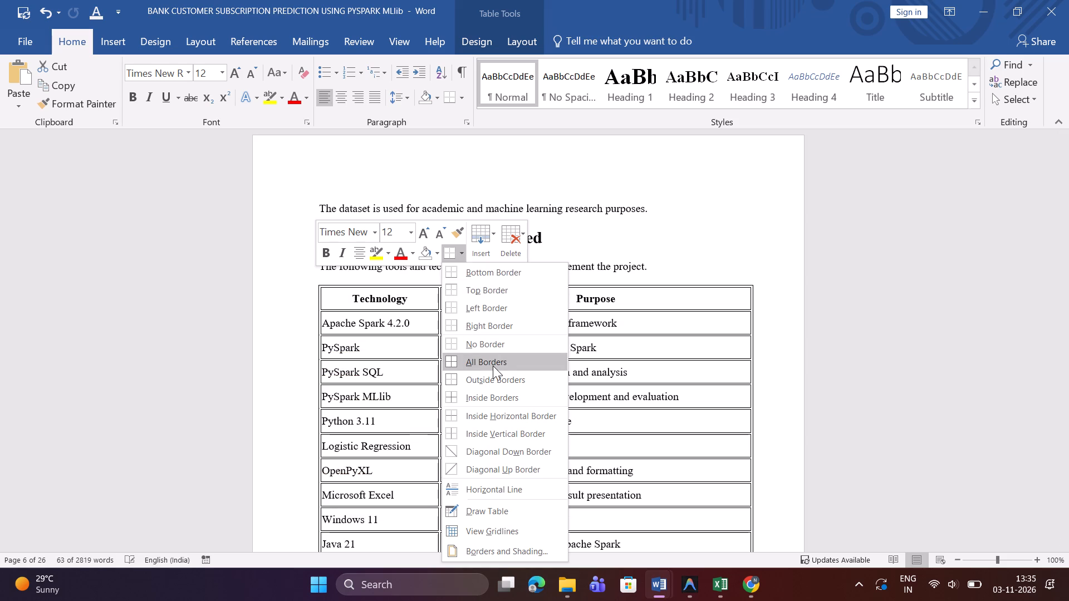
click(494, 366)
scroll(494, 366, down, 2)
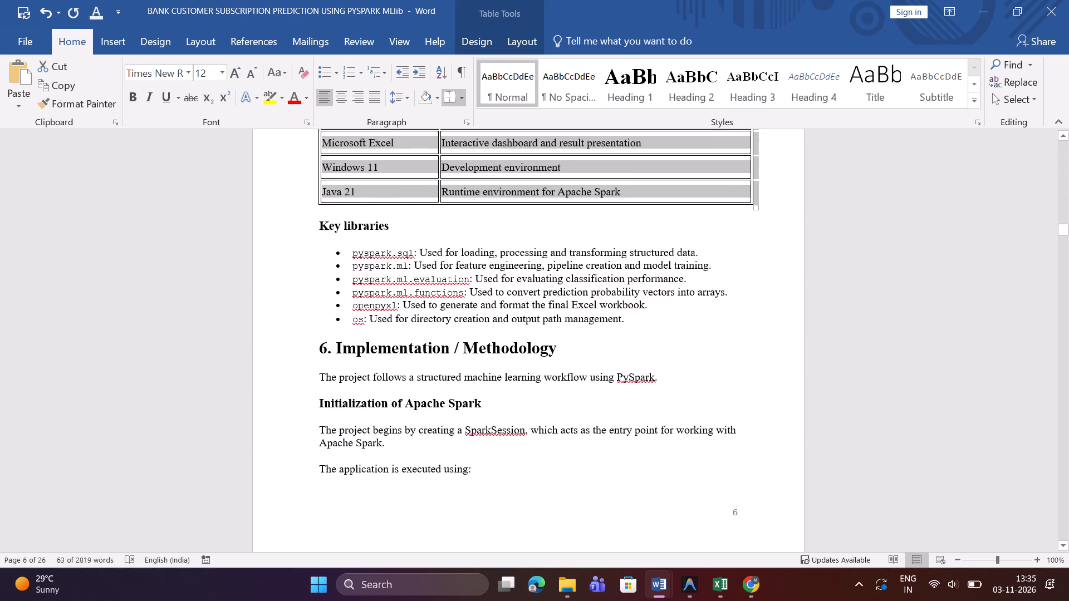
scroll(494, 366, down, 2)
scroll(494, 366, up, 1)
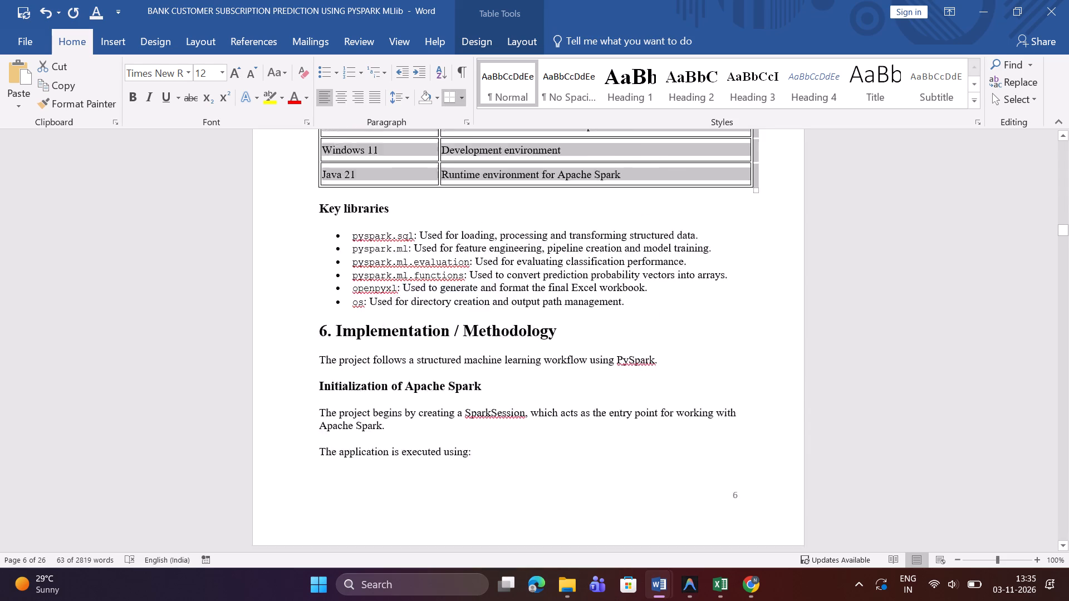
scroll(494, 366, up, 1)
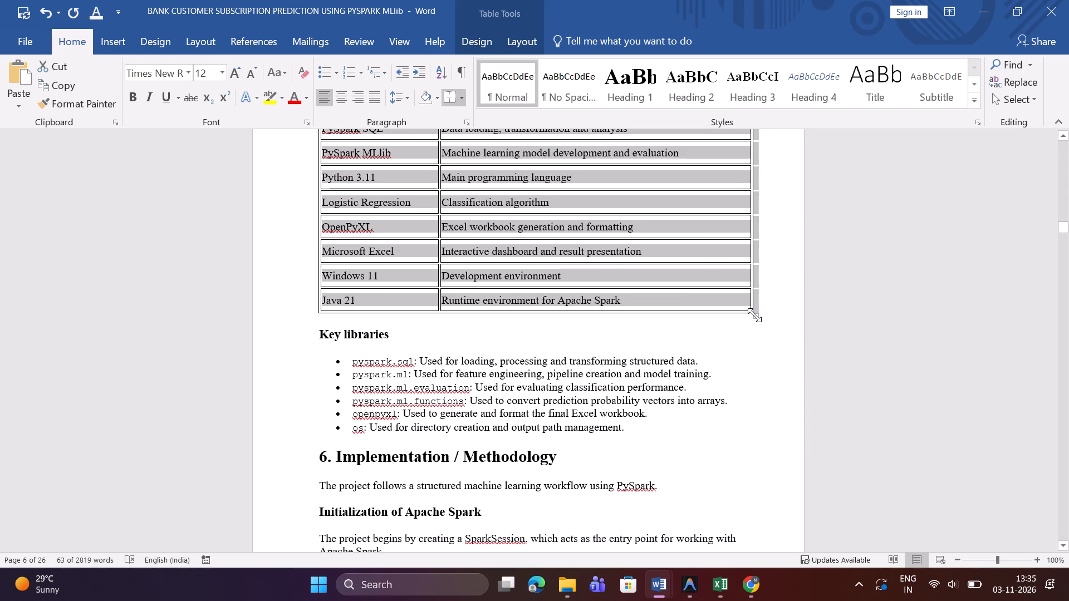
drag(754, 315, 752, 334)
scroll(752, 334, down, 1)
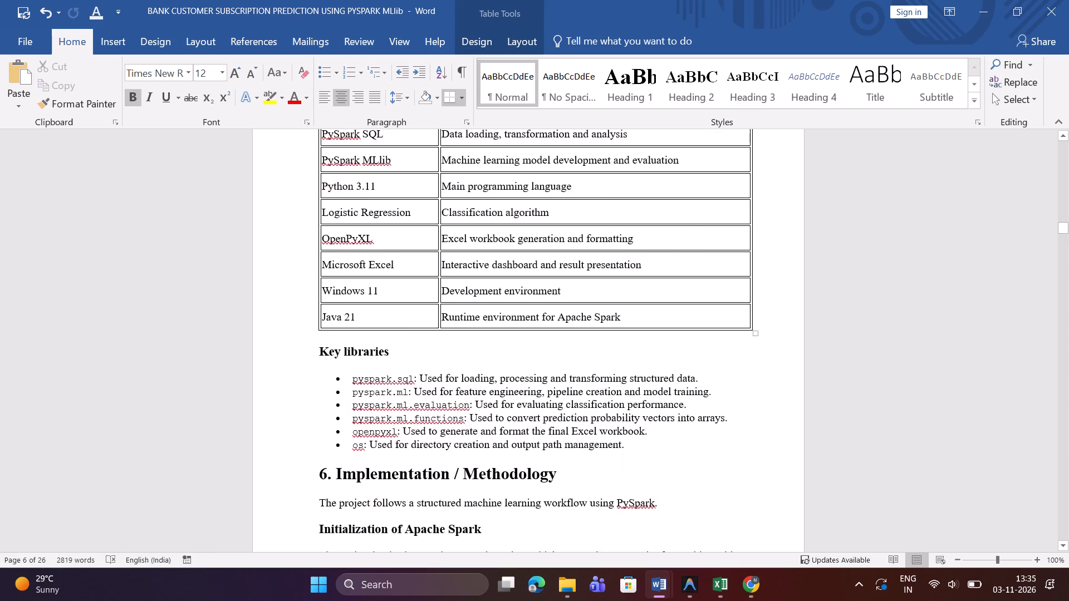
scroll(752, 334, down, 1)
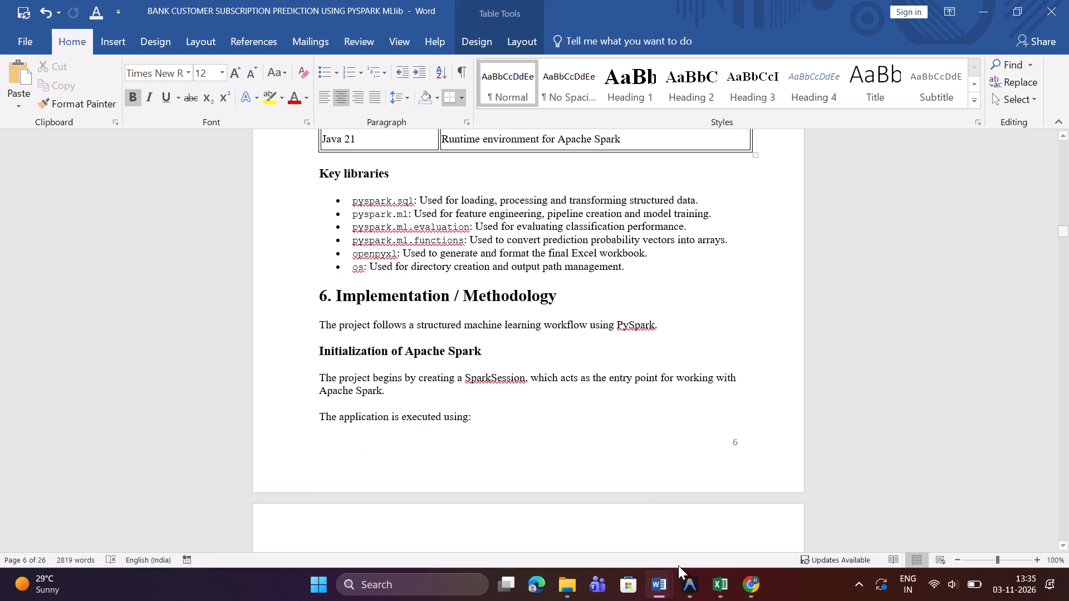
Switch to Chrome and check the progress of the Duplichecker plagiarism scan.
click(754, 580)
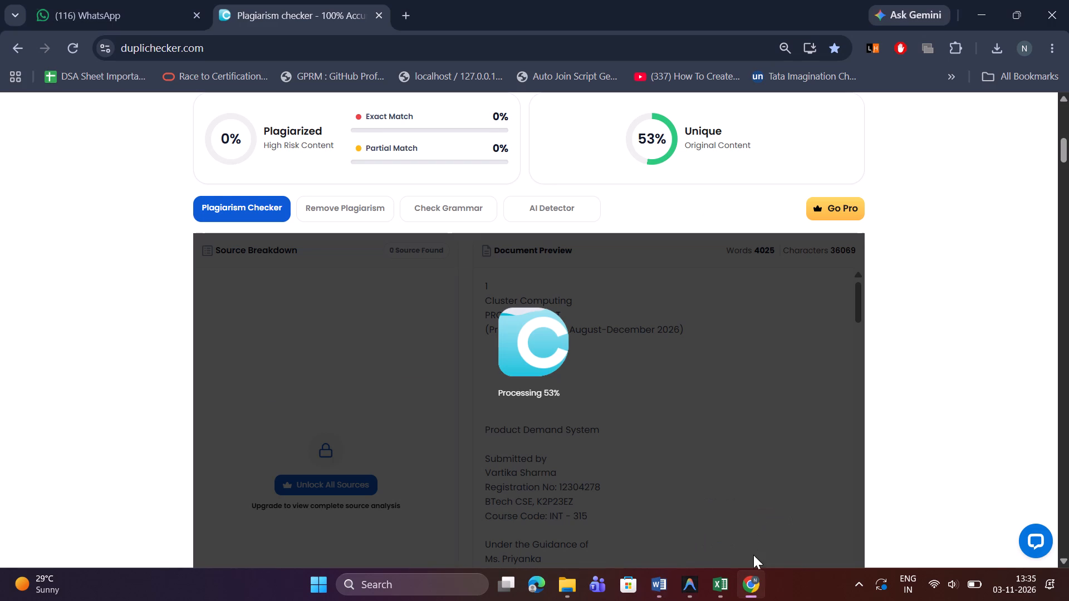
scroll(724, 427, up, 1)
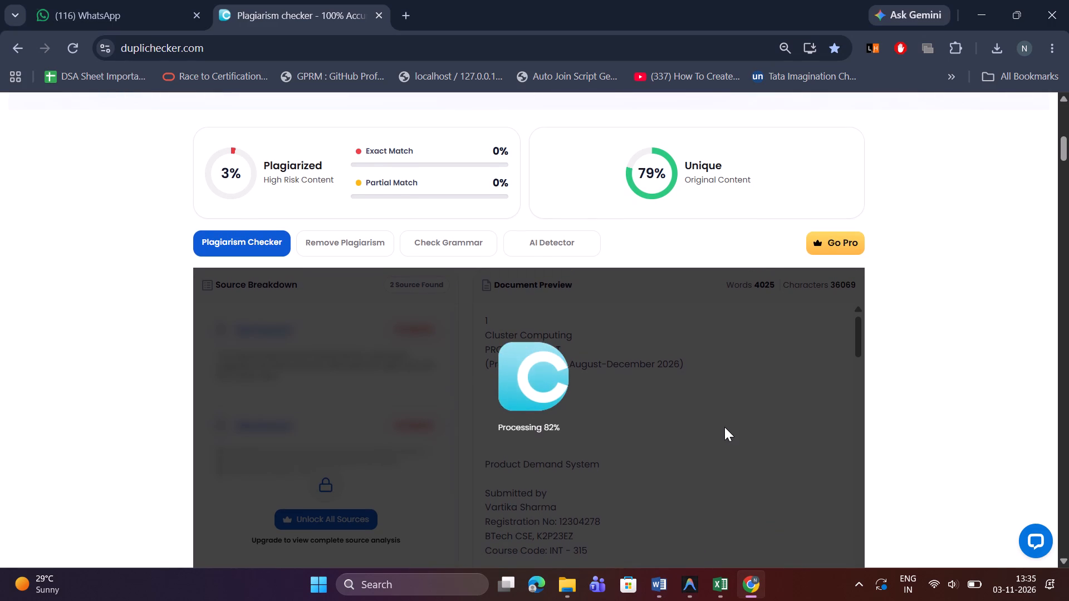
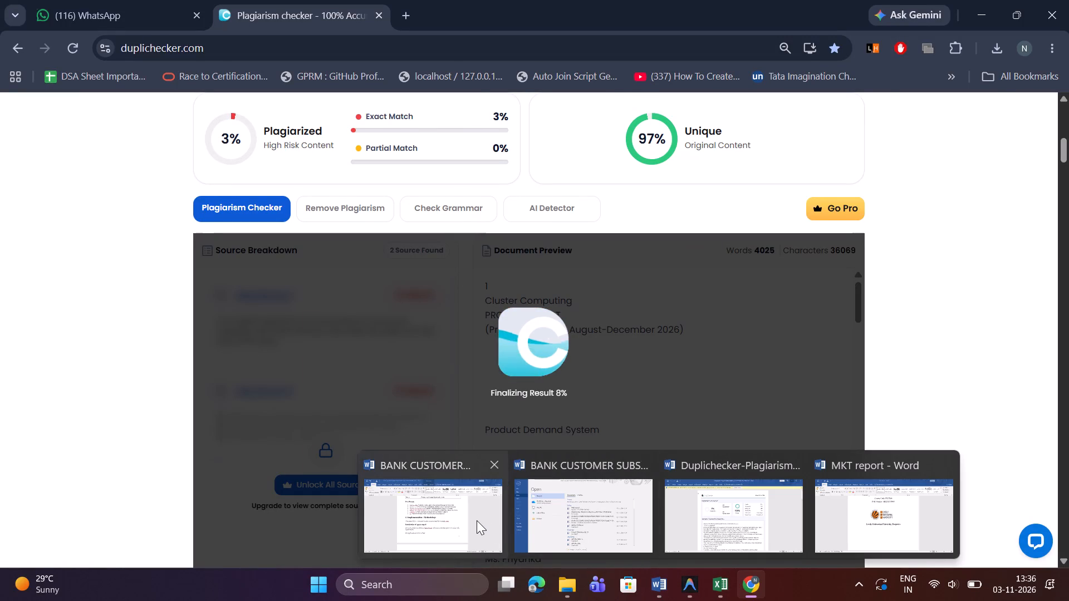
Return to the bank report in Word and enlarge the Training and Testing Split table to nearly the text width, with taller rows.
click(473, 520)
scroll(506, 442, up, 3)
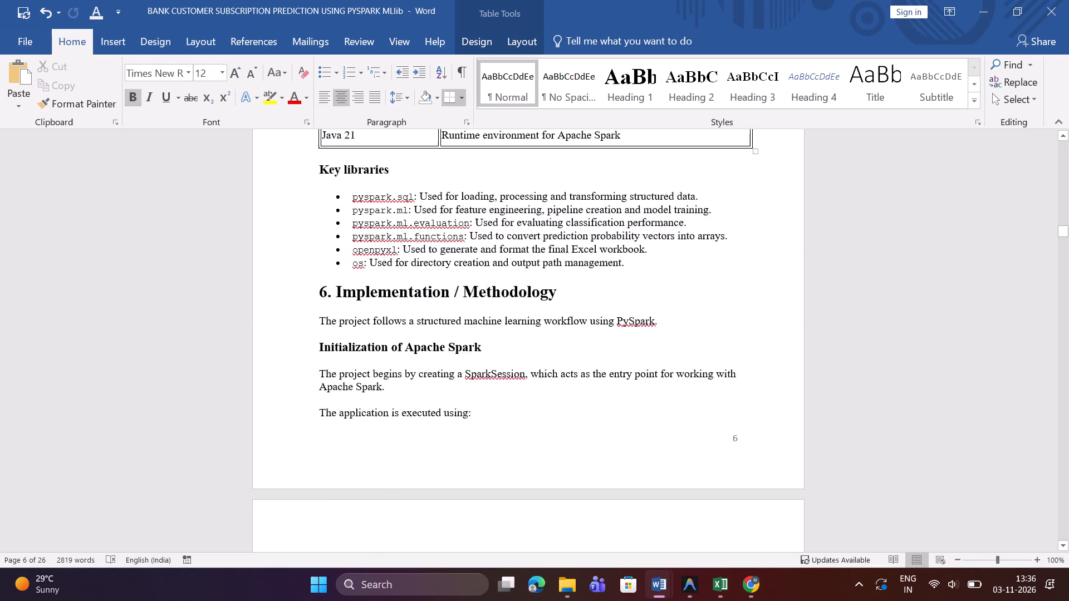
scroll(506, 442, up, 6)
scroll(506, 442, down, 1)
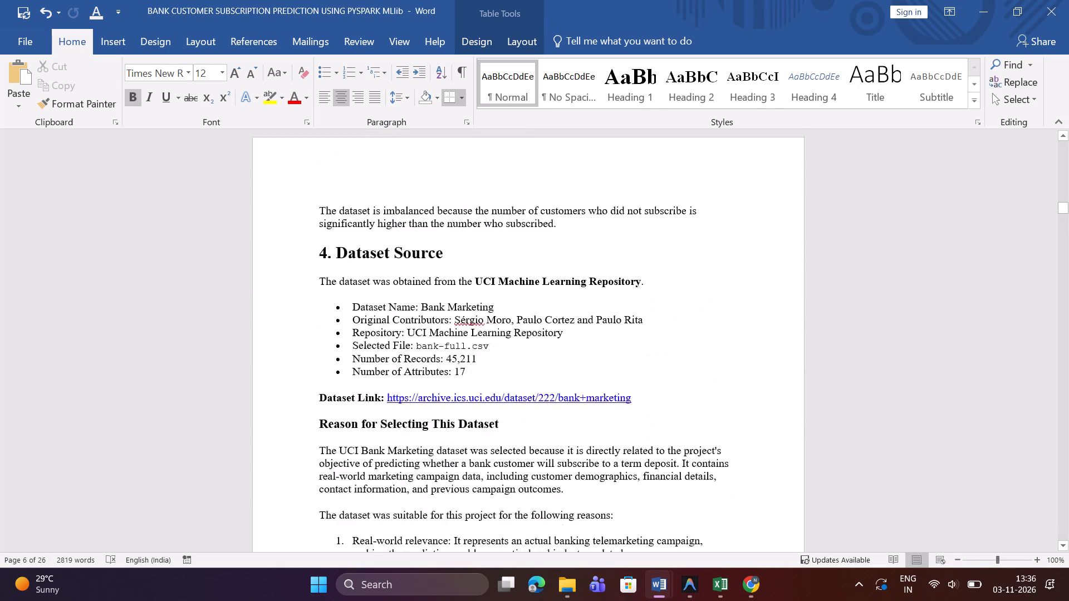
scroll(506, 442, down, 4)
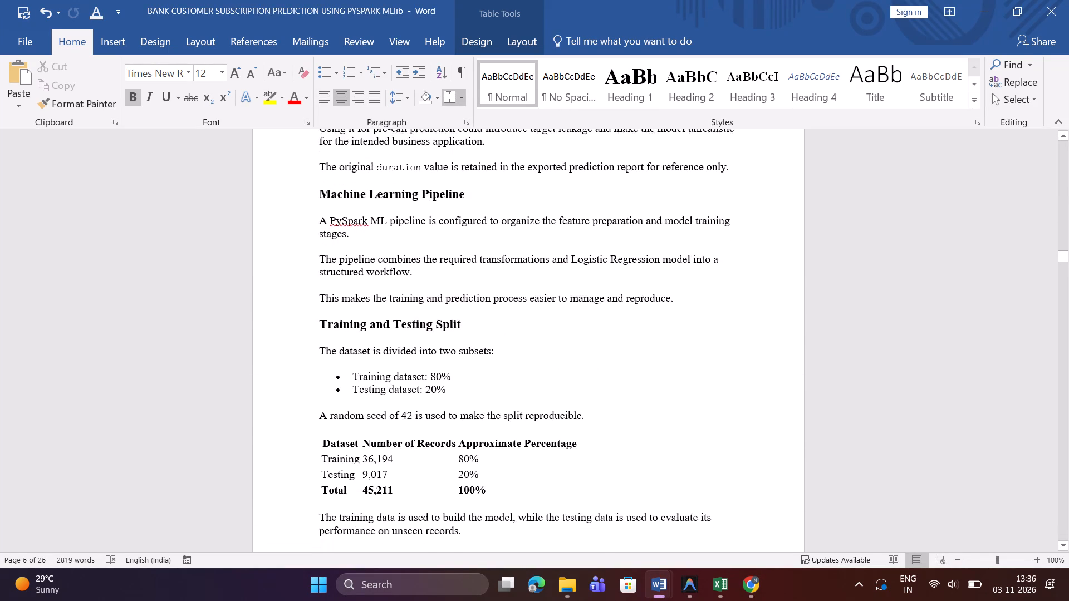
scroll(506, 442, down, 1)
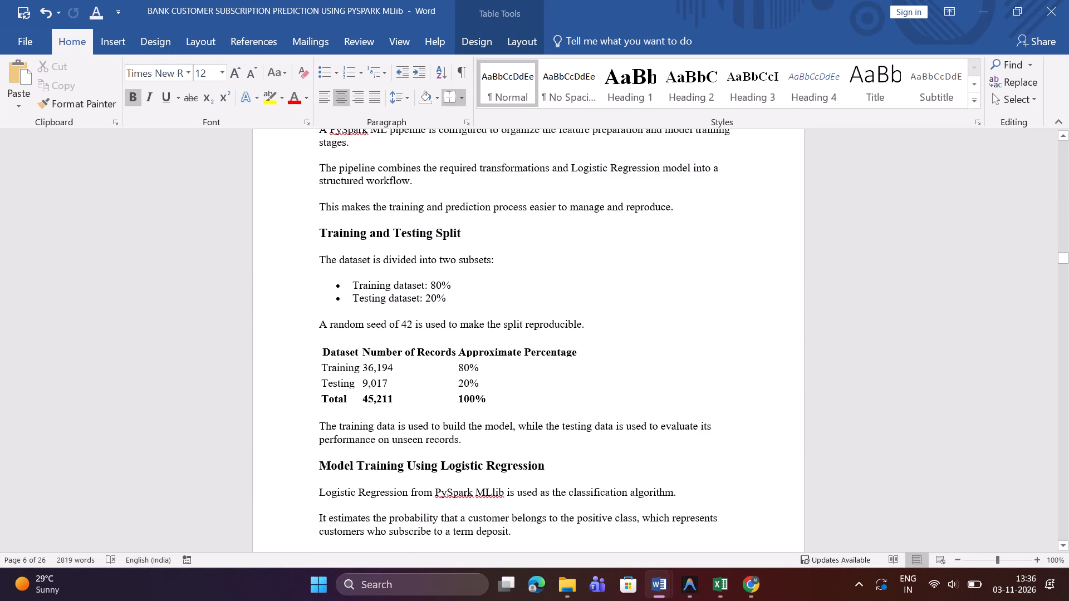
click(460, 384)
click(313, 335)
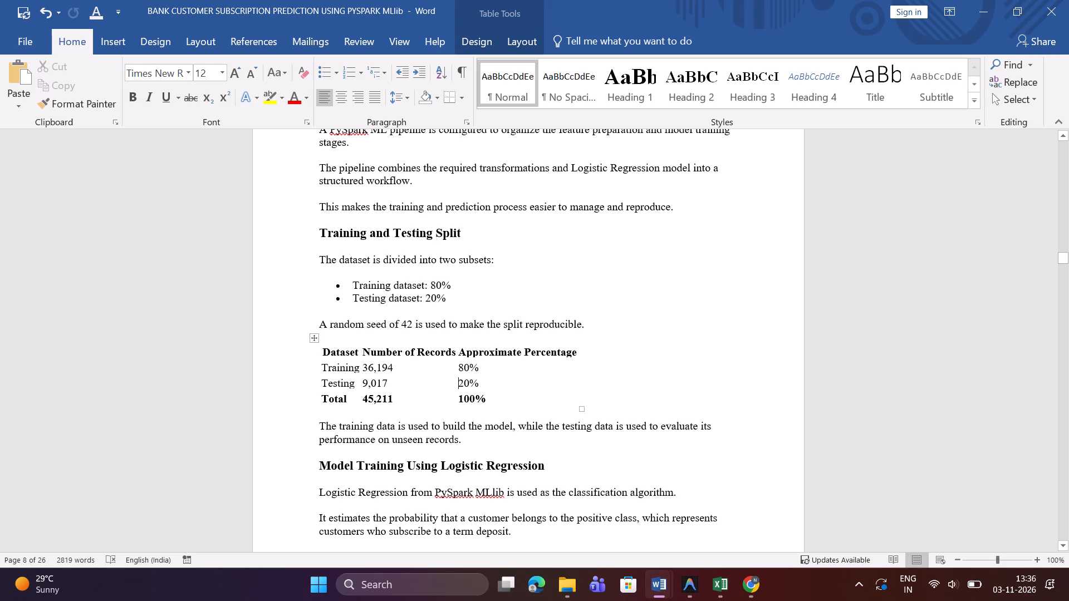
drag(580, 409, 658, 436)
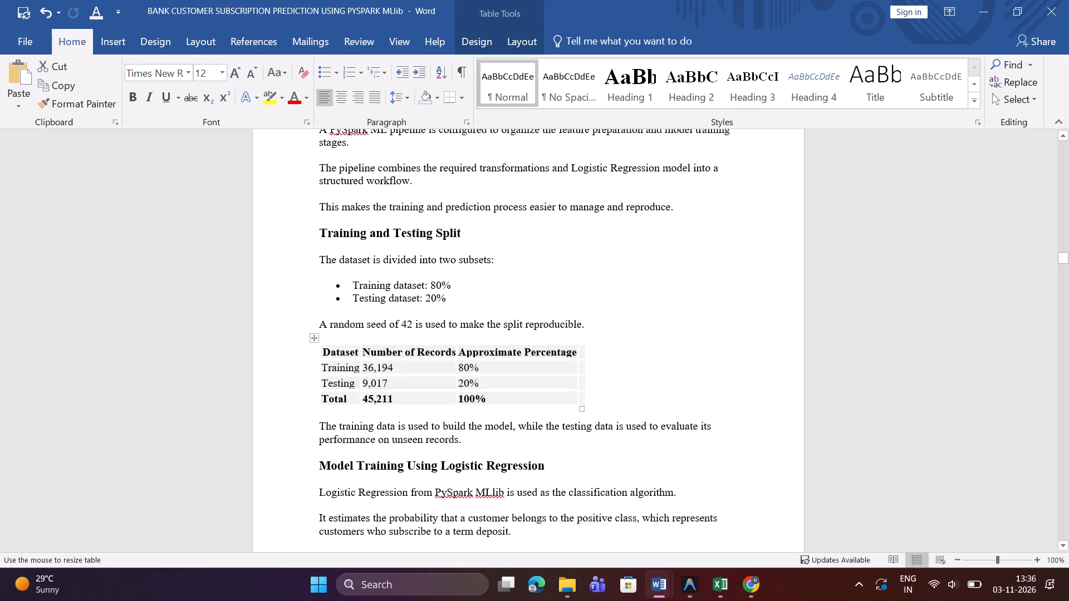
drag(658, 436, 730, 446)
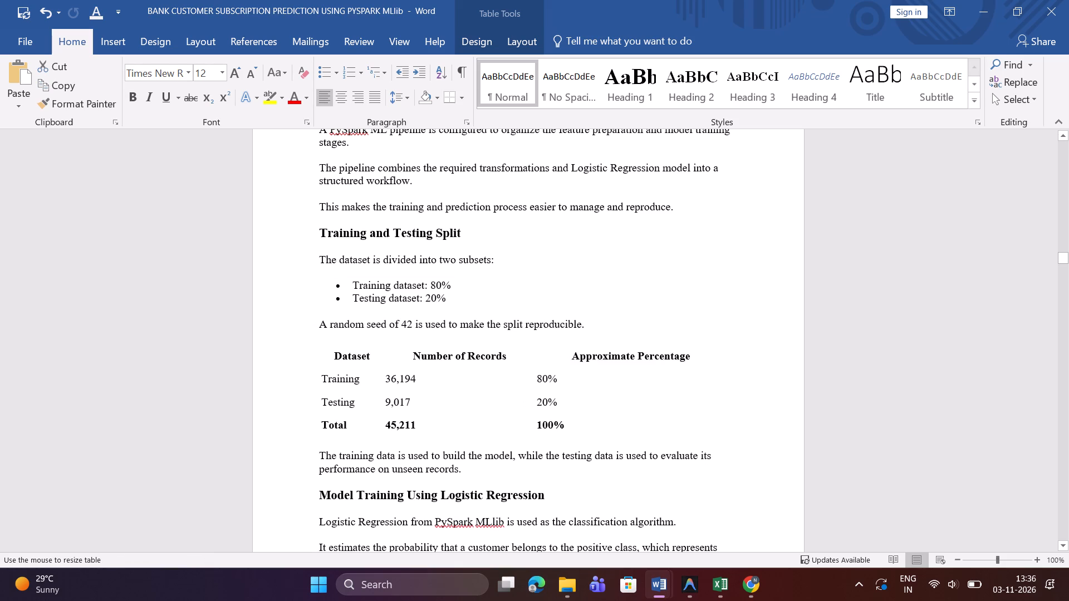
drag(730, 446, 711, 479)
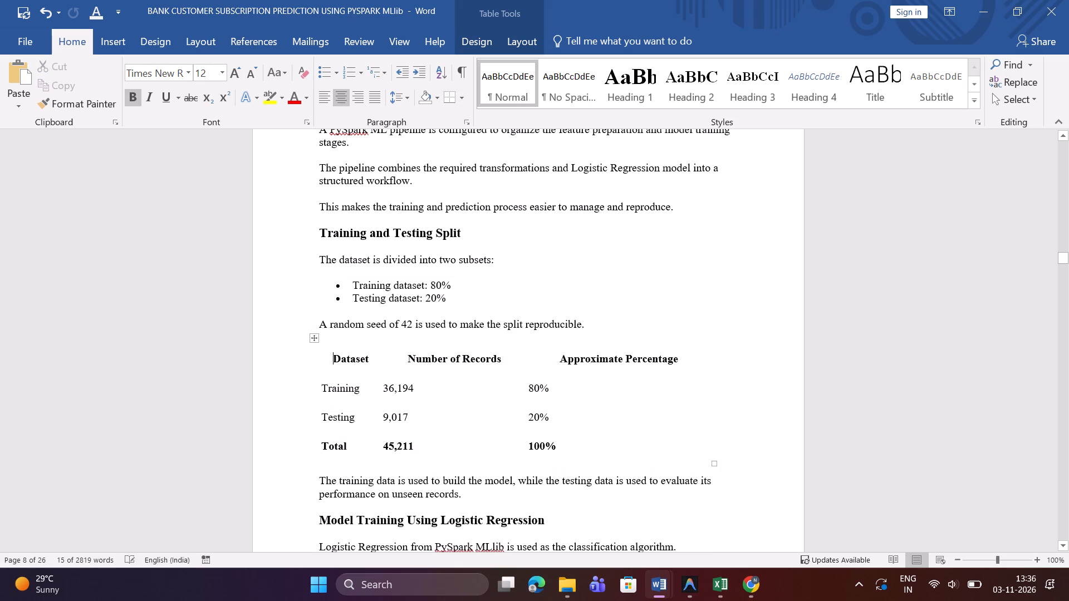
Apply all borders to the Training and Testing Split table.
right_click(315, 336)
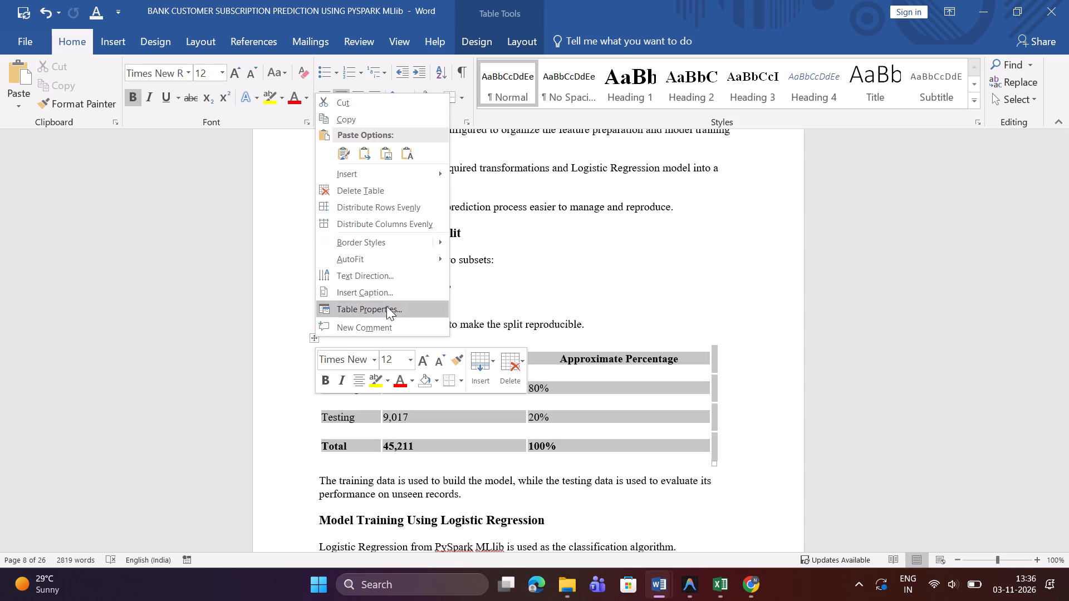
click(459, 382)
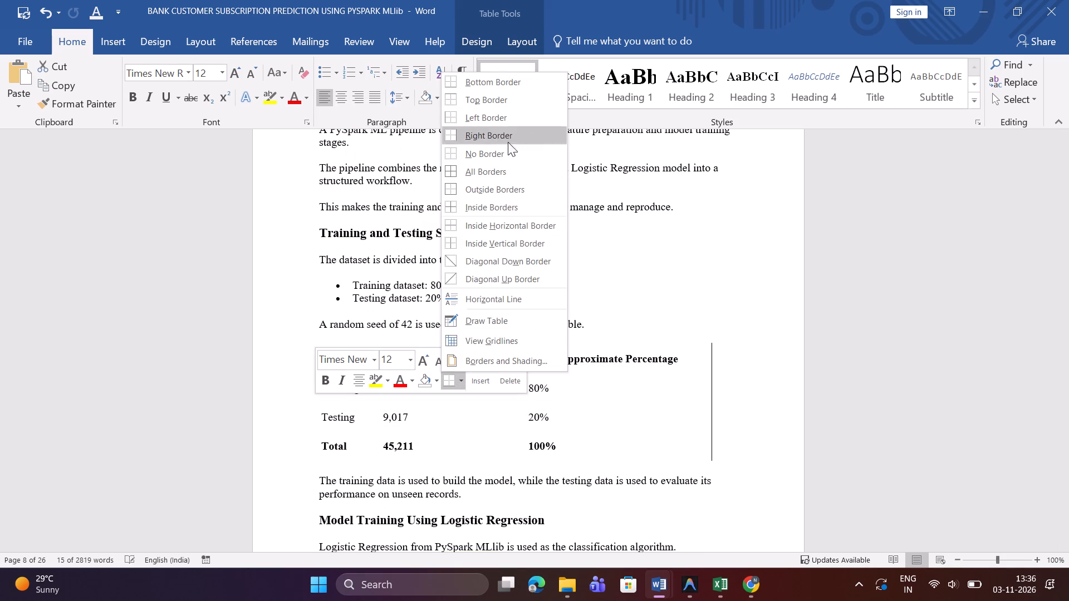
click(510, 174)
scroll(619, 445, down, 1)
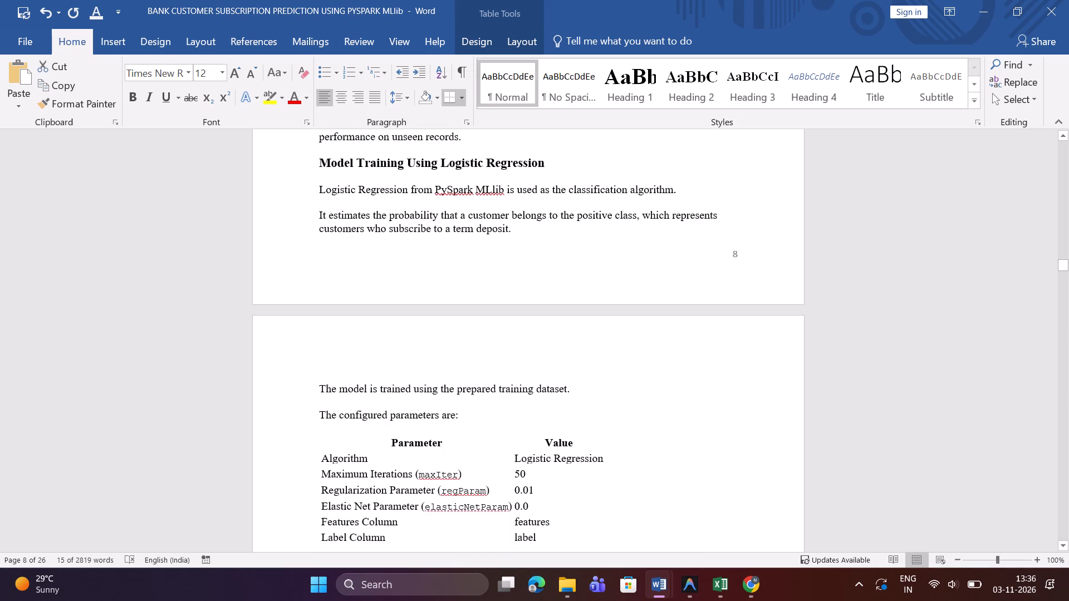
scroll(619, 445, down, 1)
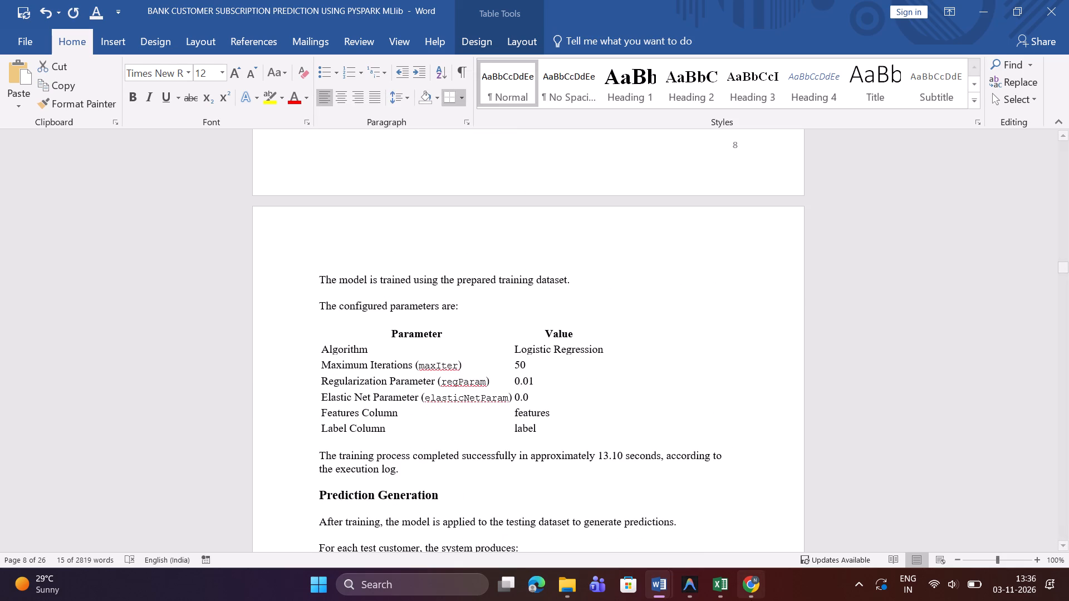
Switch to Chrome and check the Duplichecker scan's progress and the text submitted for checking.
click(748, 594)
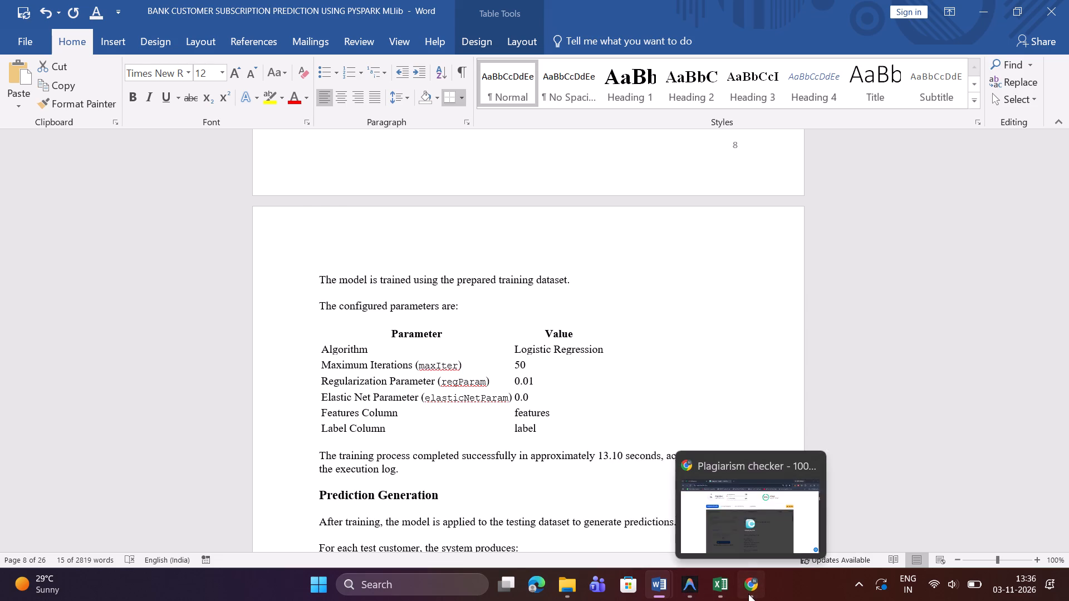
scroll(327, 328, right, 1)
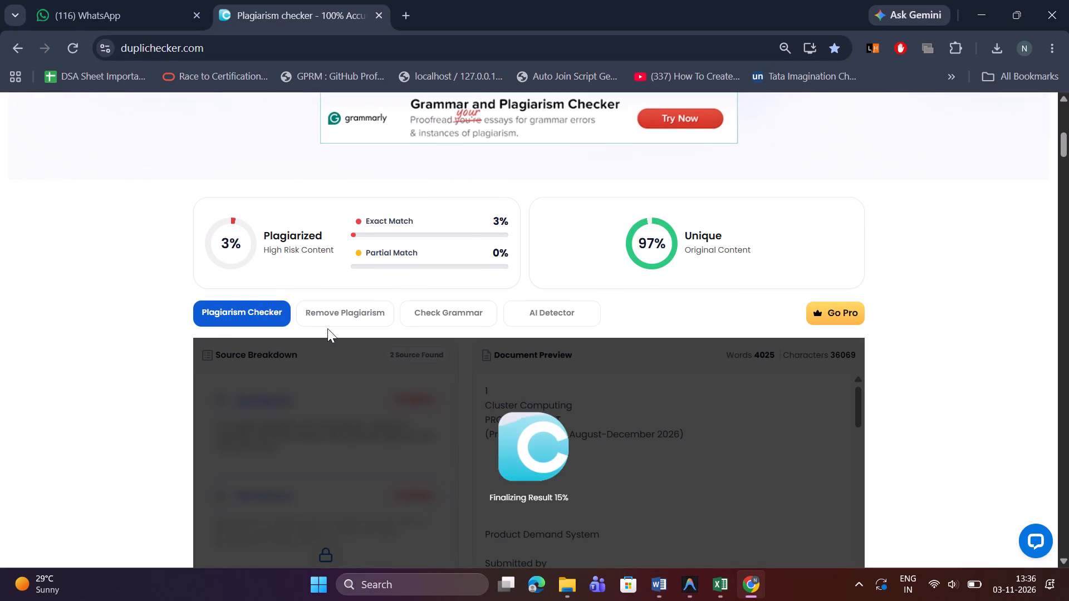
scroll(327, 328, right, 2)
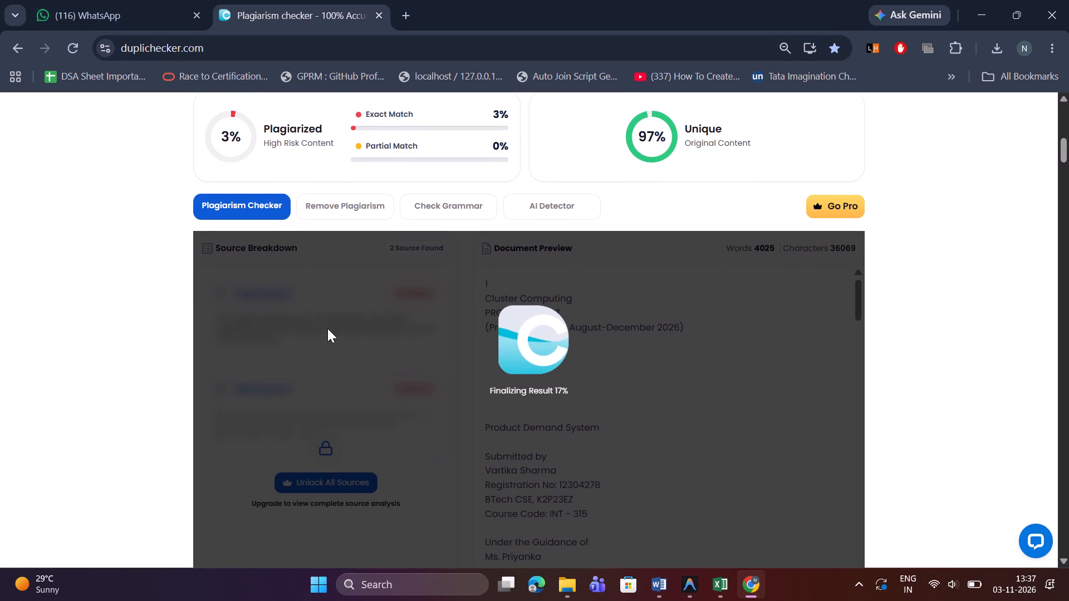
scroll(327, 328, up, 10)
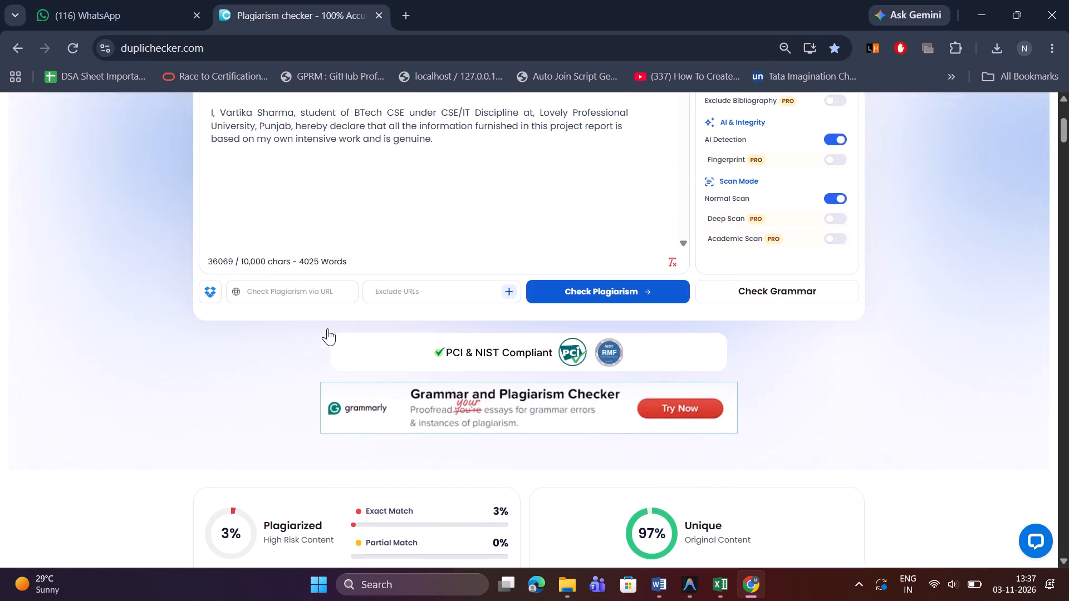
scroll(327, 328, up, 7)
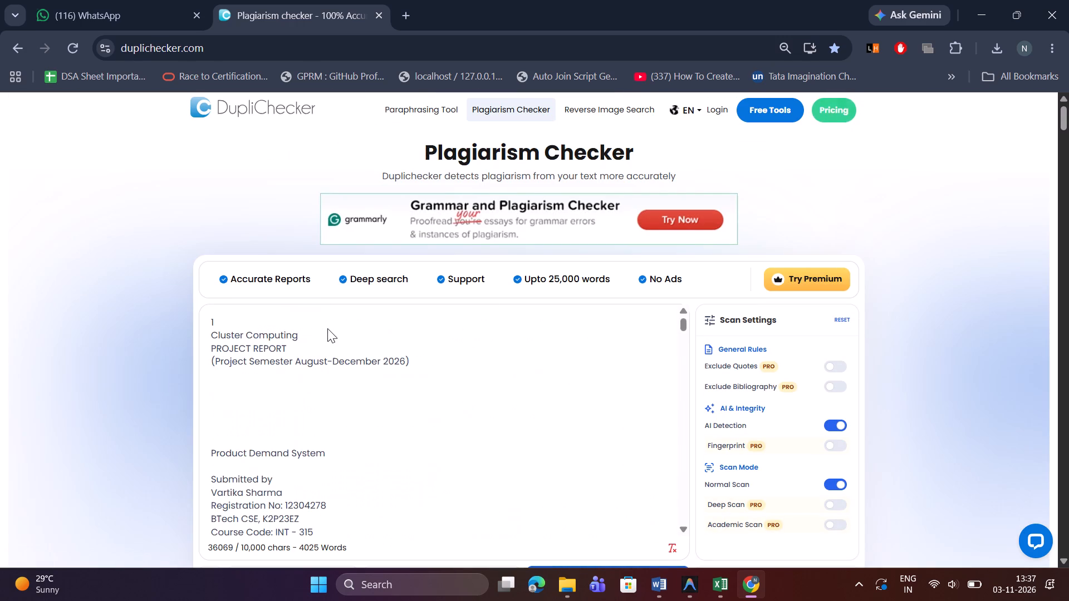
scroll(327, 328, down, 20)
scroll(327, 328, down, 1)
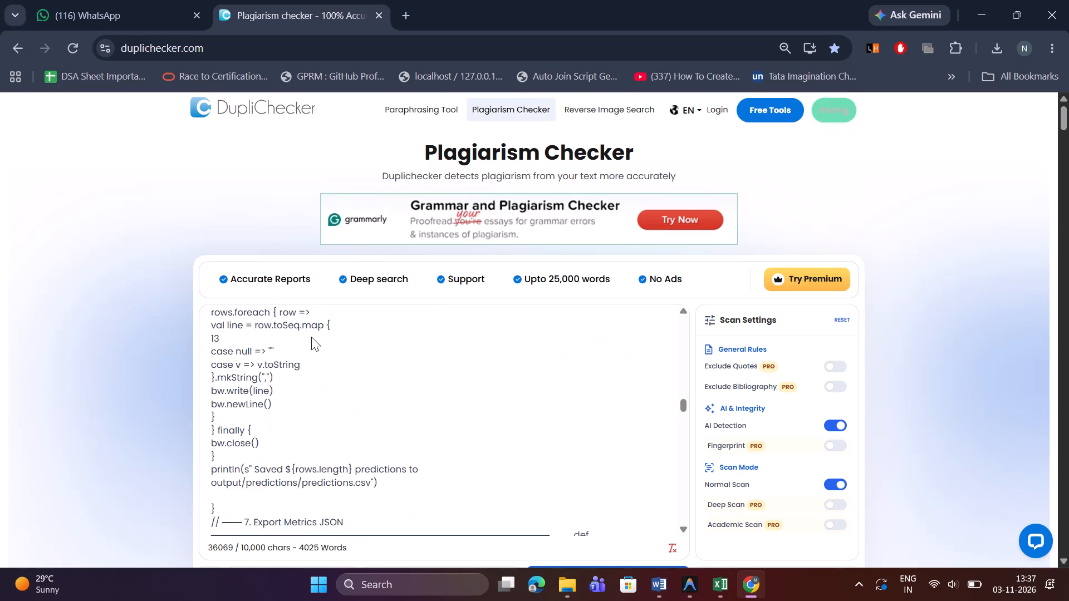
scroll(311, 337, down, 1)
scroll(171, 384, down, 7)
scroll(171, 384, up, 1)
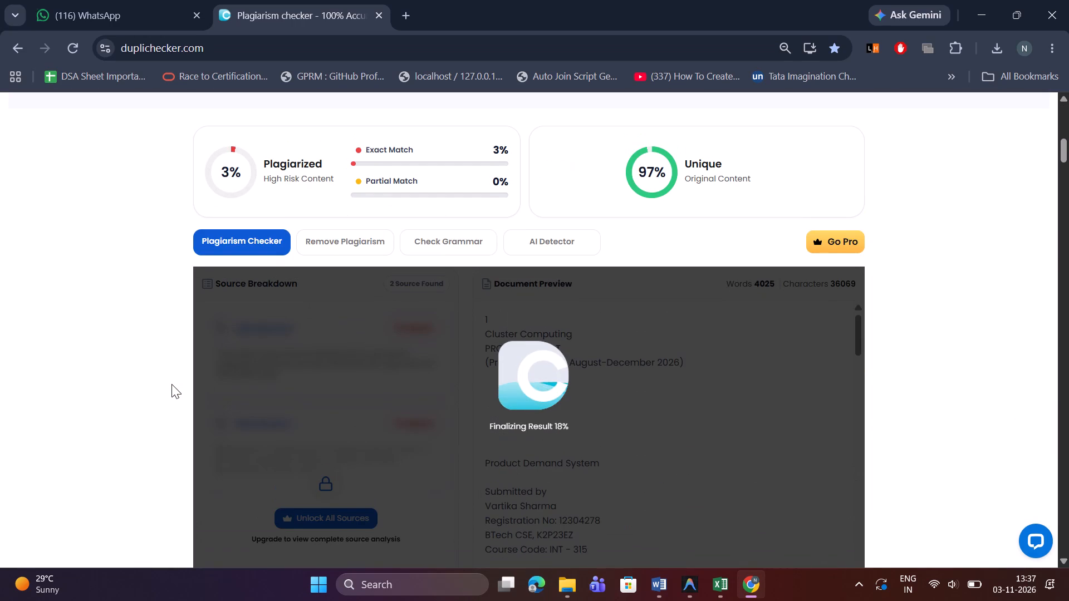
scroll(171, 384, up, 1)
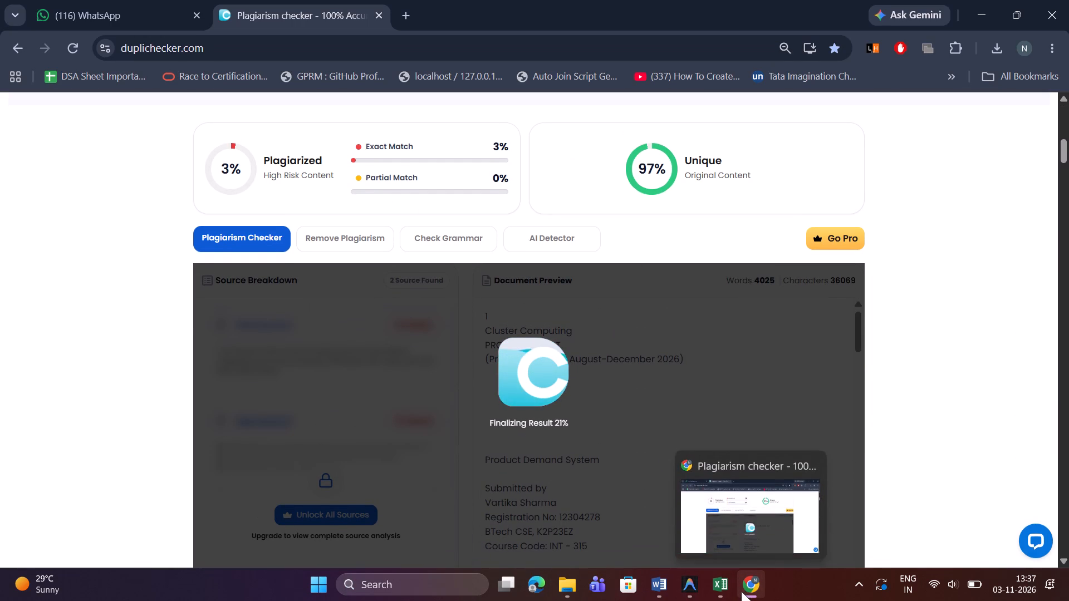
Return to the bank report in Word and enlarge the Parameter and Value table to nearly the text width, with taller rows.
click(459, 535)
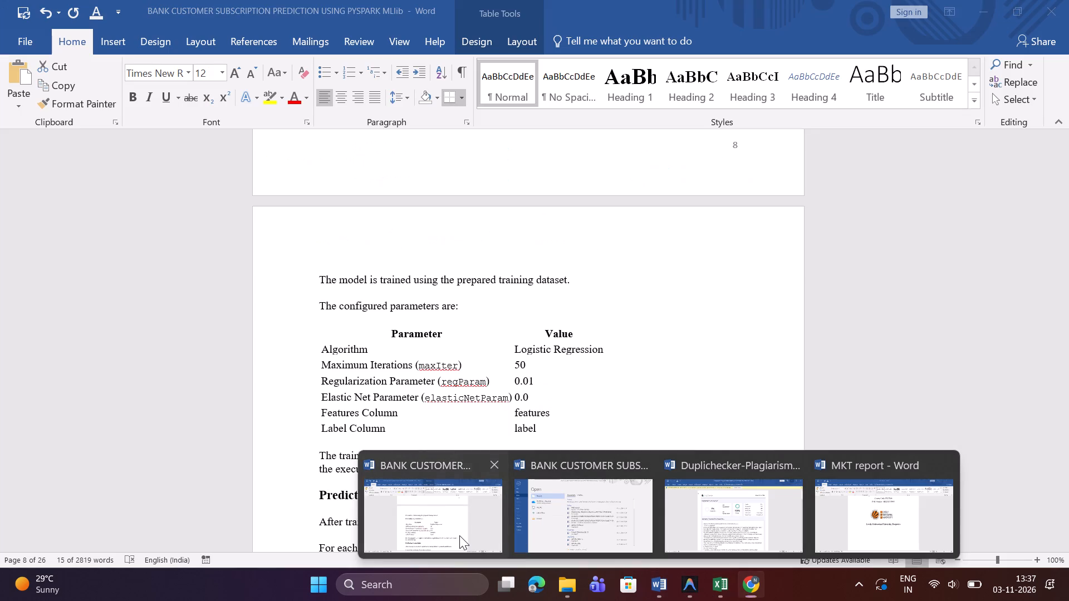
click(362, 324)
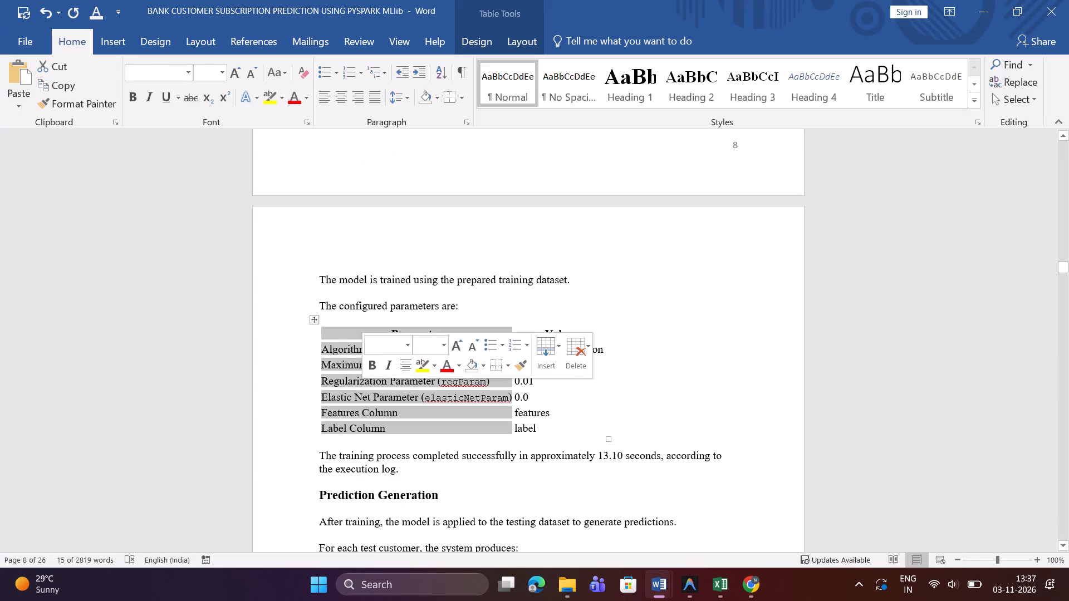
click(311, 317)
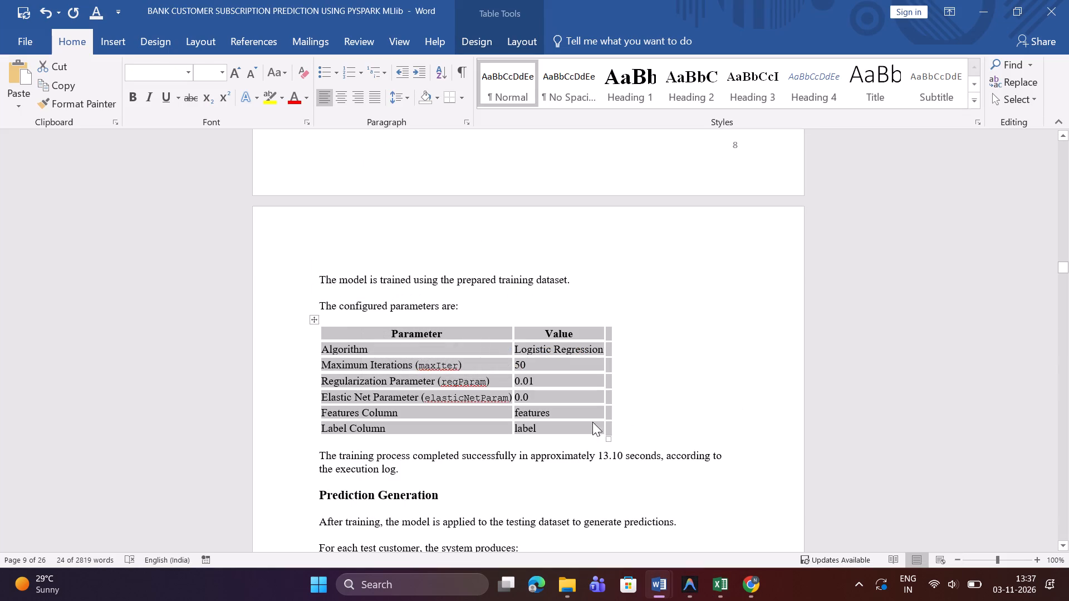
drag(609, 437, 703, 485)
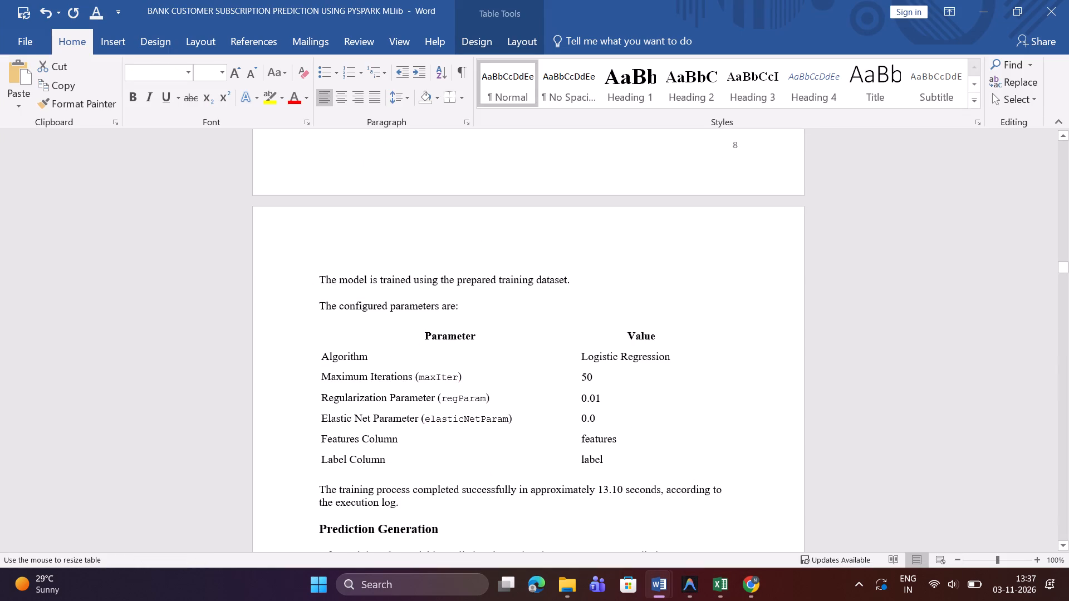
drag(703, 485, 709, 505)
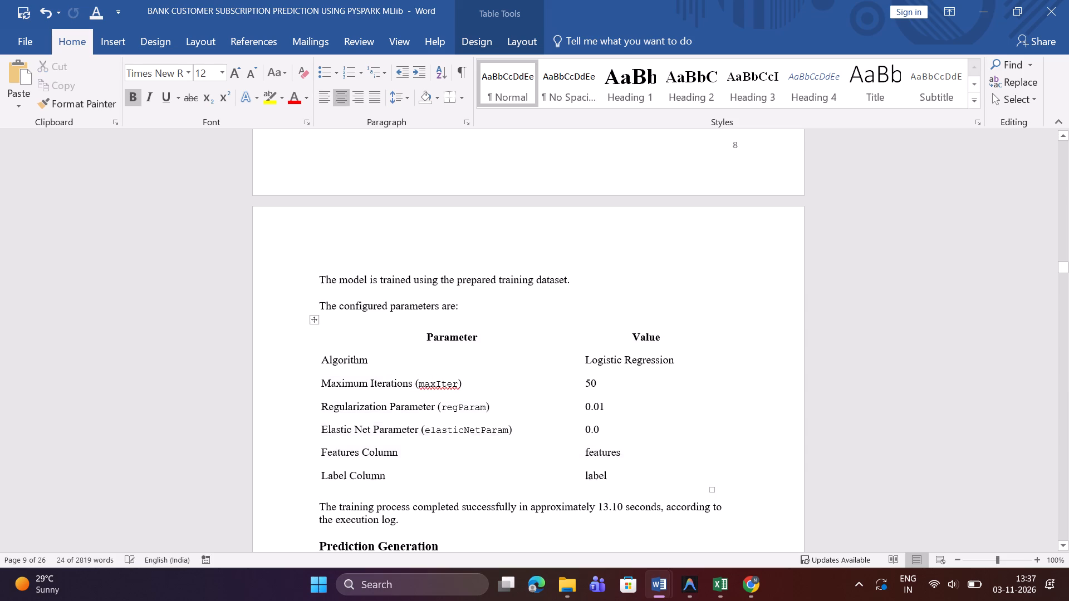
Apply all borders to the Parameter and Value table of configured model parameters.
right_click(316, 321)
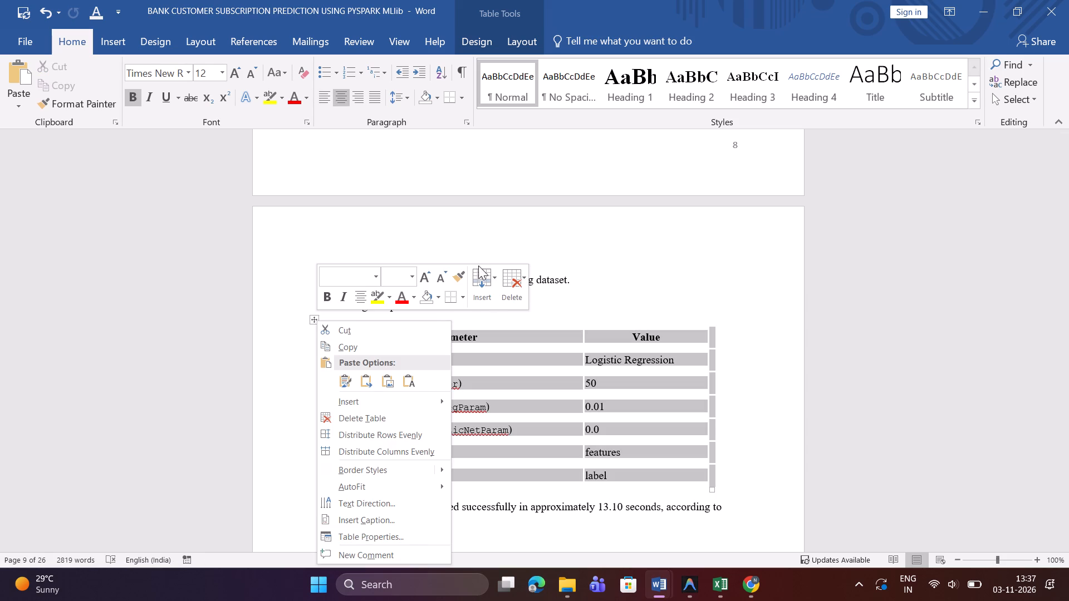
click(464, 300)
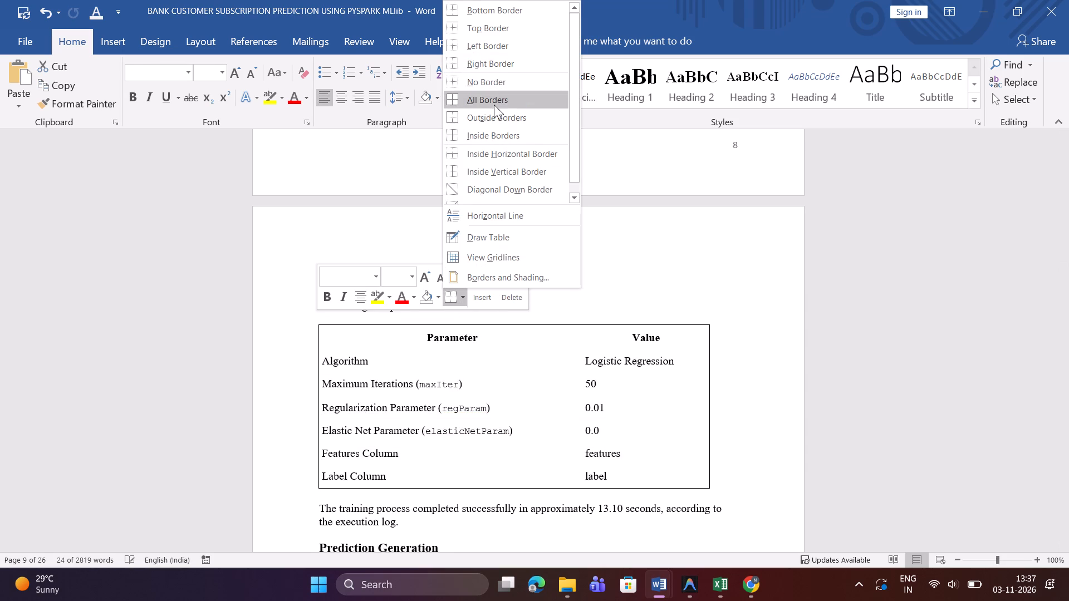
click(494, 105)
Stretch the bordered Parameter and Value table taller, keeping nearly the same width.
scroll(688, 431, down, 3)
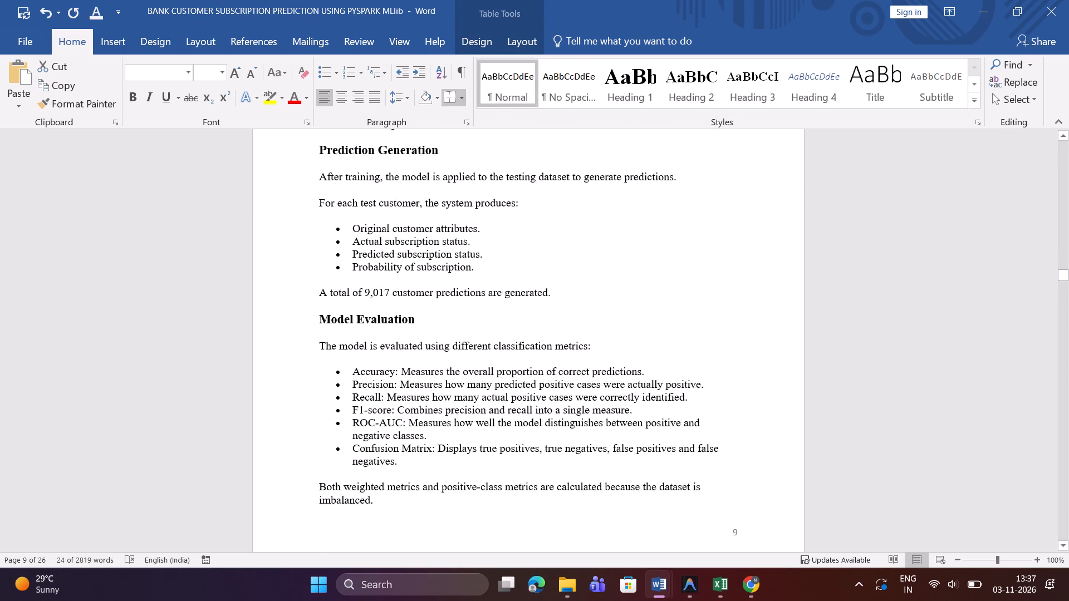
scroll(688, 431, down, 9)
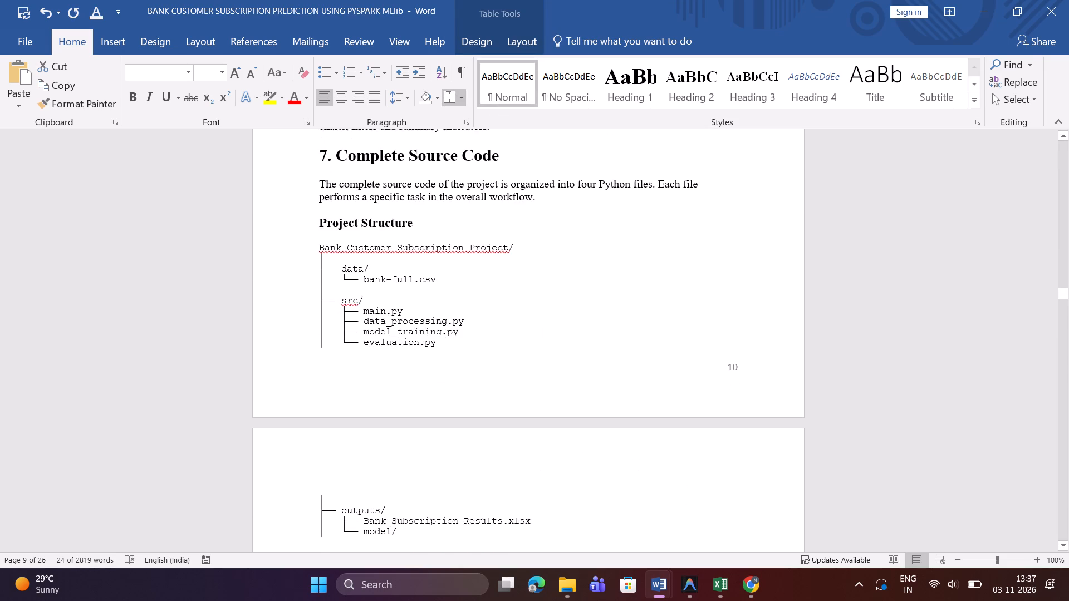
scroll(688, 431, up, 1)
scroll(688, 431, down, 1)
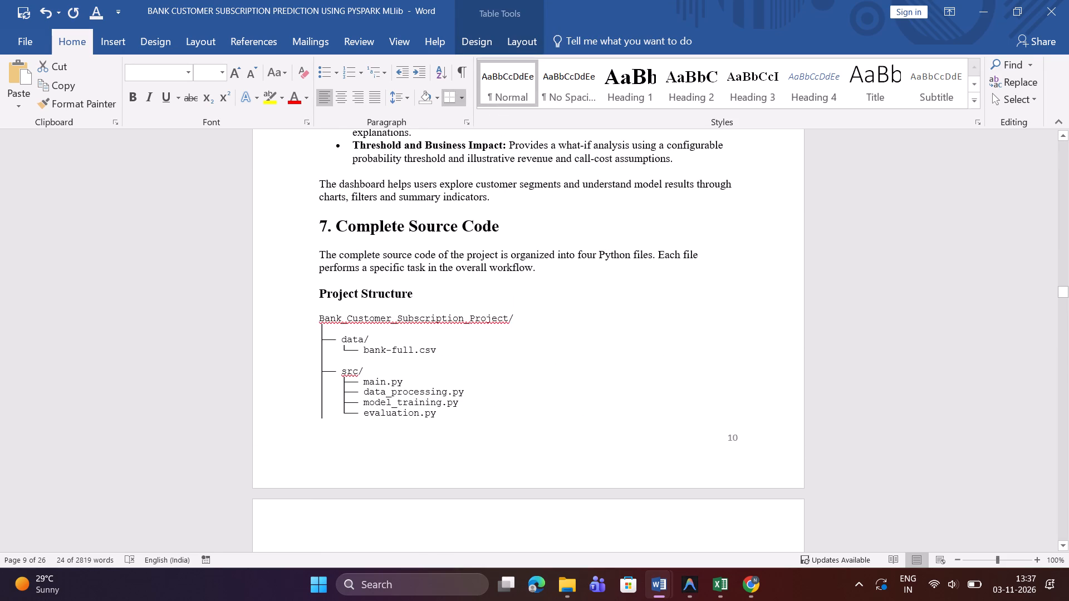
scroll(388, 360, up, 8)
scroll(388, 360, down, 1)
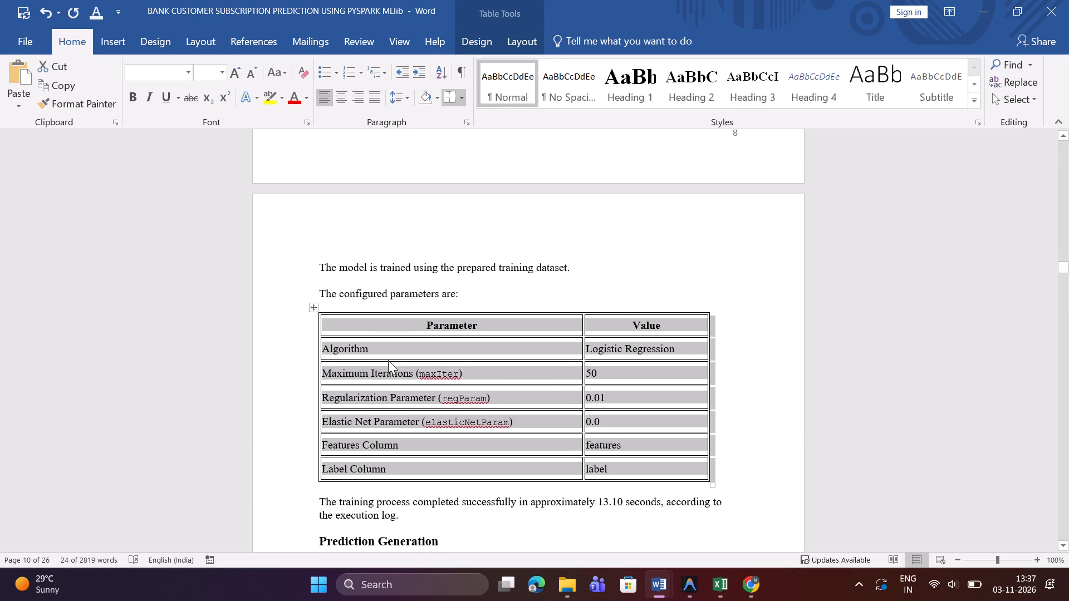
scroll(388, 360, down, 1)
drag(713, 448, 707, 497)
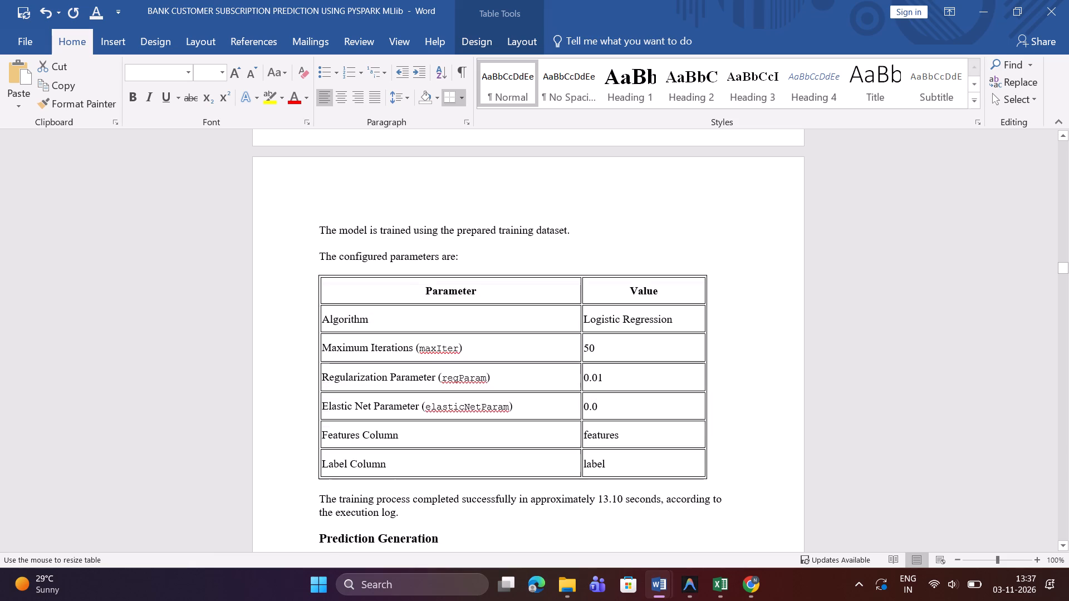
drag(707, 497, 707, 499)
Stretch the Technology and Purpose table under Tools and Technologies Used taller with roomier rows, and narrow it slightly.
scroll(707, 499, up, 4)
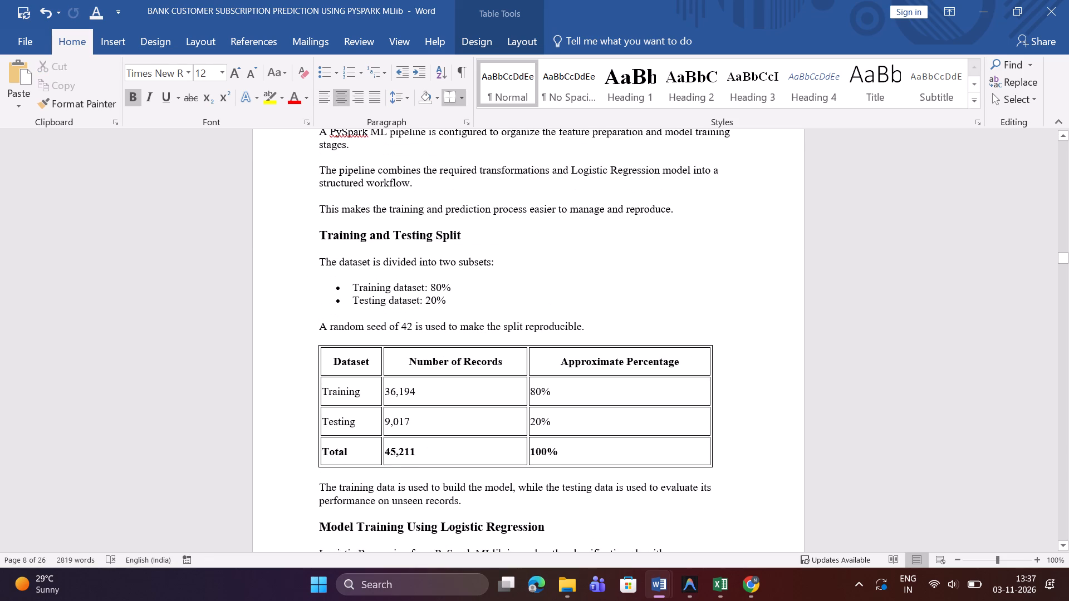
scroll(699, 459, up, 12)
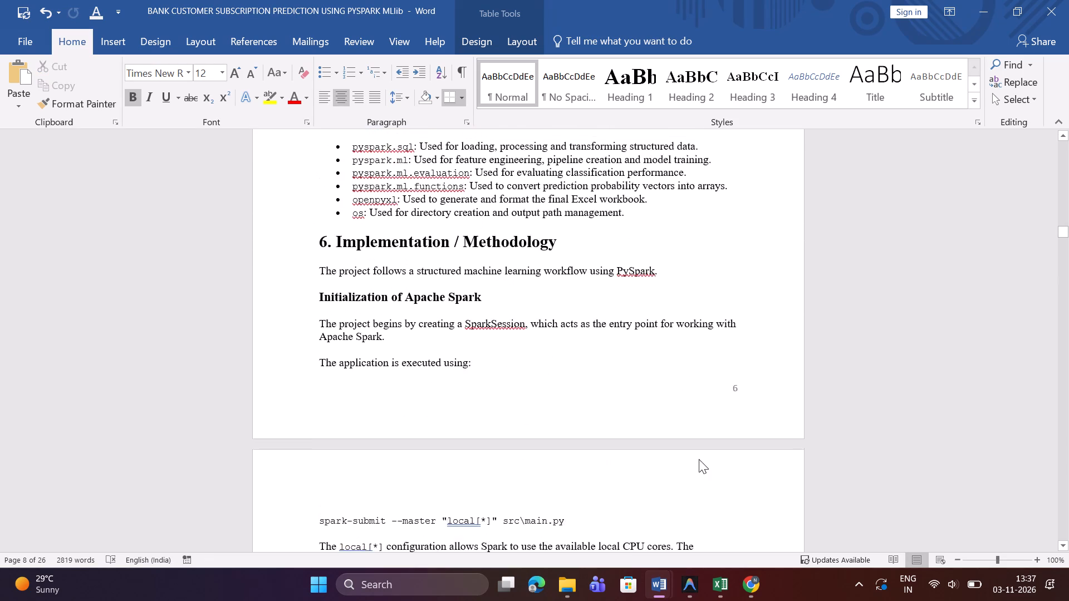
scroll(699, 459, up, 3)
scroll(698, 426, down, 2)
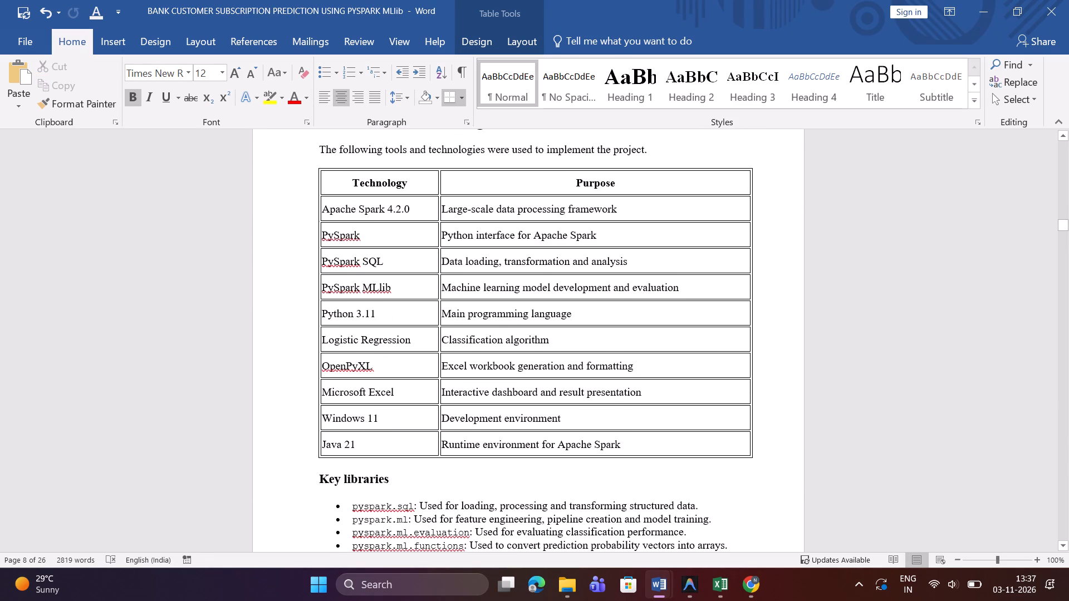
click(727, 432)
scroll(743, 453, up, 9)
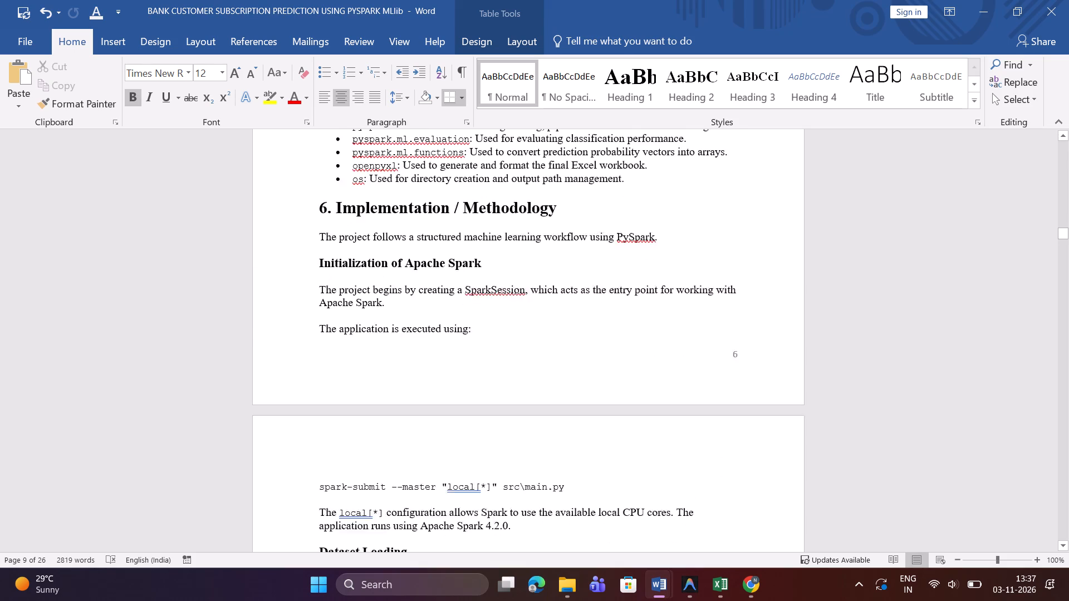
scroll(743, 453, up, 5)
scroll(327, 222, up, 1)
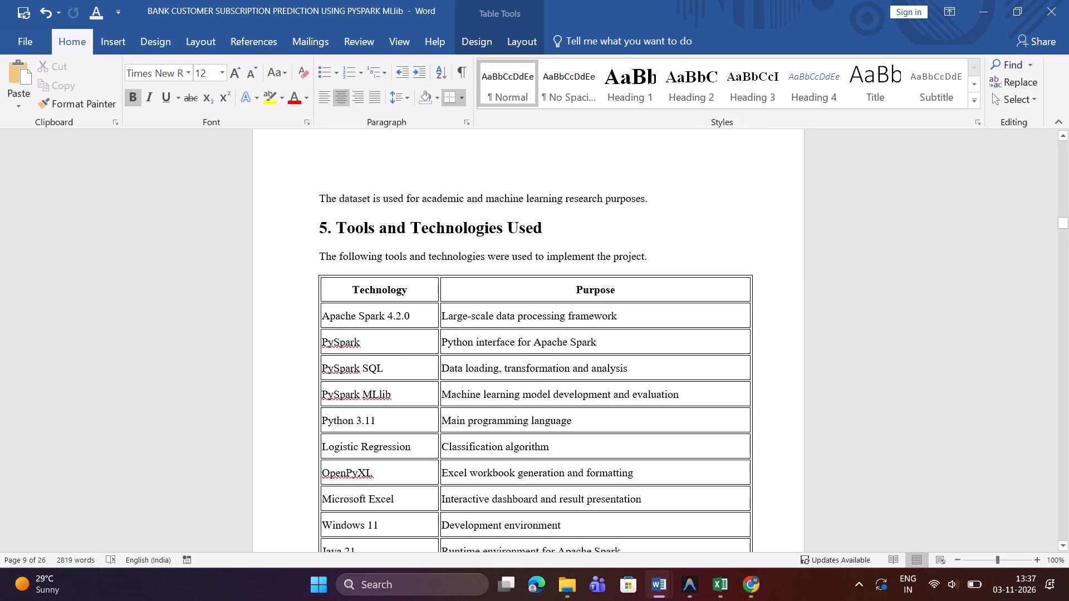
click(320, 275)
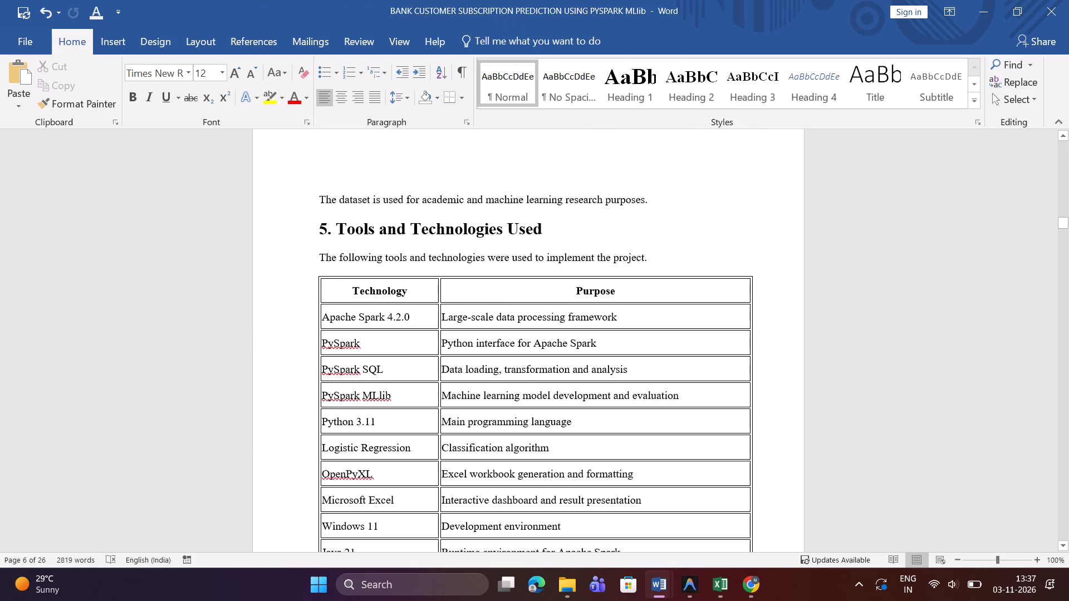
click(318, 282)
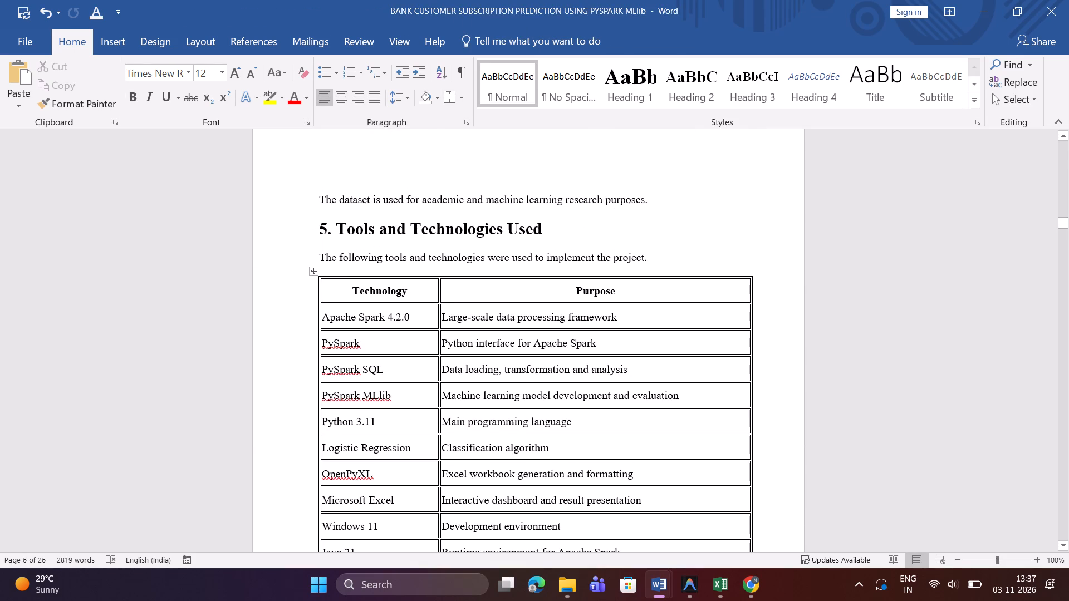
click(313, 272)
scroll(313, 272, down, 2)
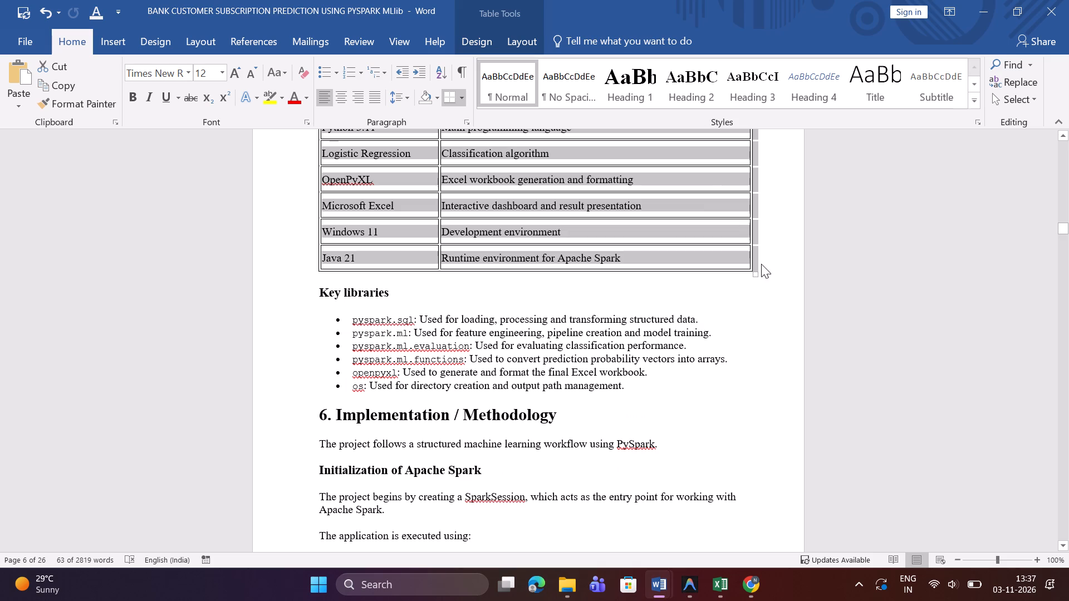
drag(755, 275, 749, 355)
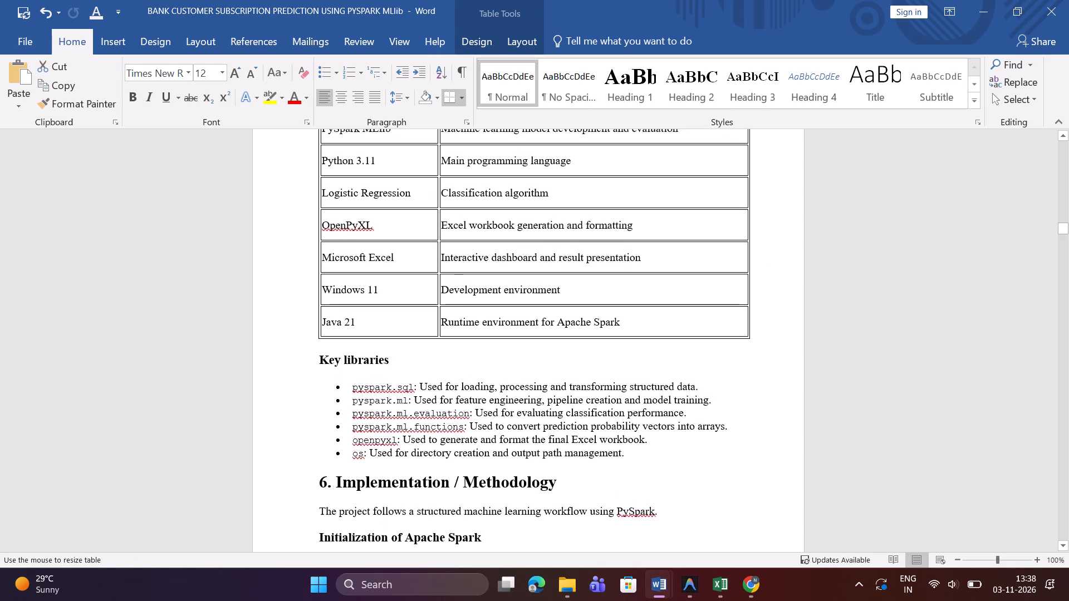
drag(749, 355, 745, 355)
Insert an empty paragraph after the introductory text of section 7, Complete Source Code, to move the Project Structure heading onto the following page.
scroll(745, 355, down, 10)
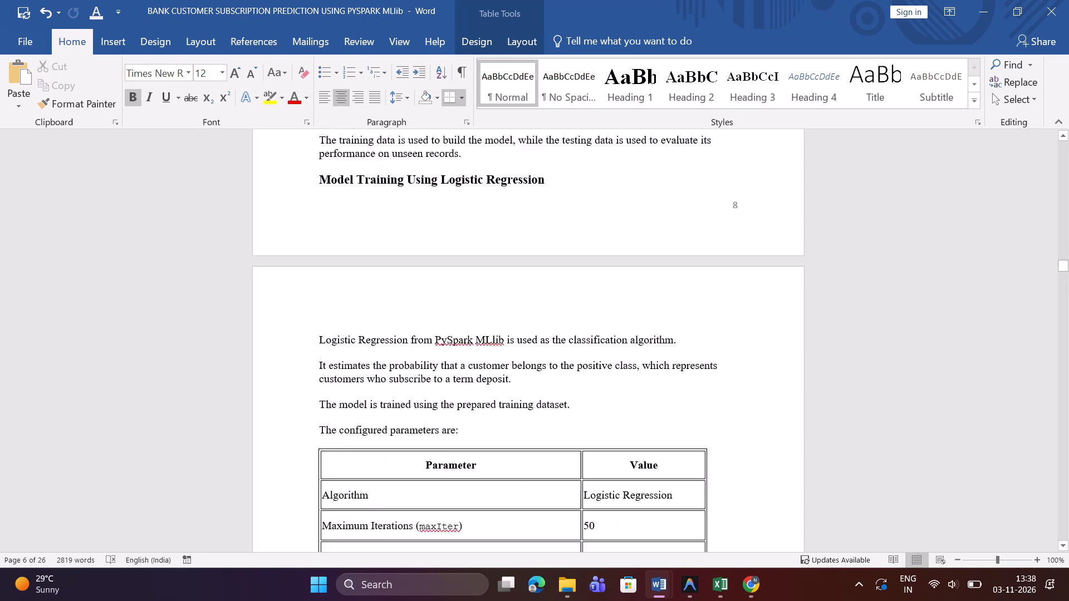
scroll(745, 355, down, 4)
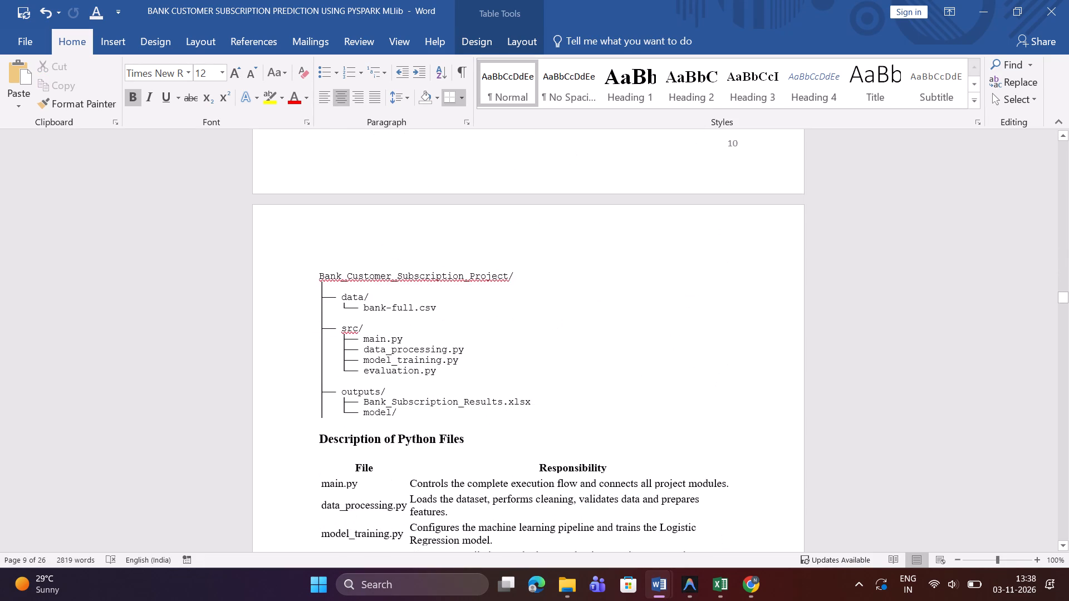
scroll(745, 355, down, 1)
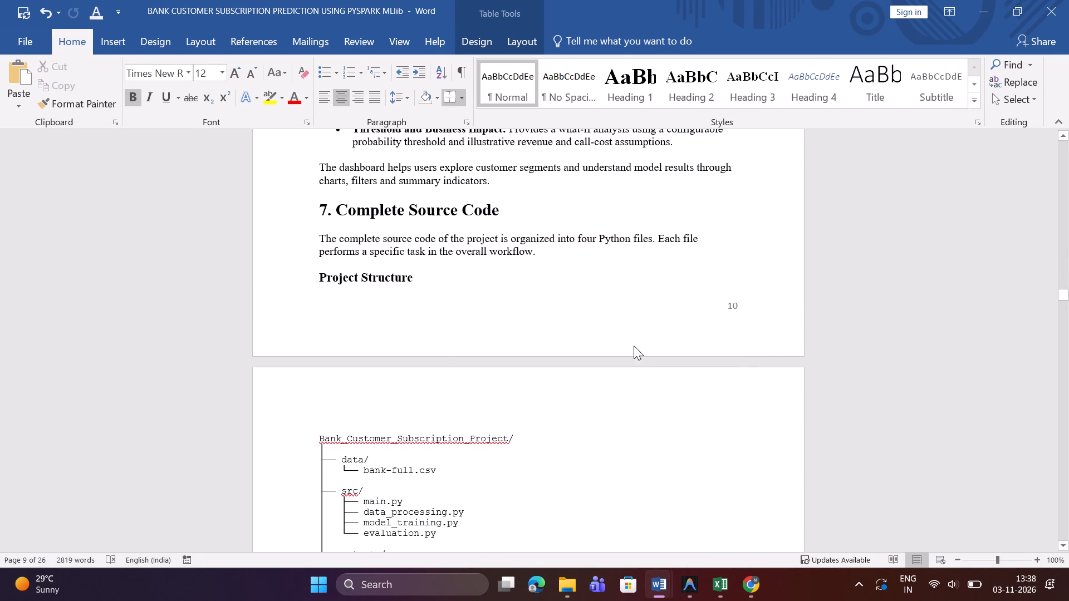
click(541, 255)
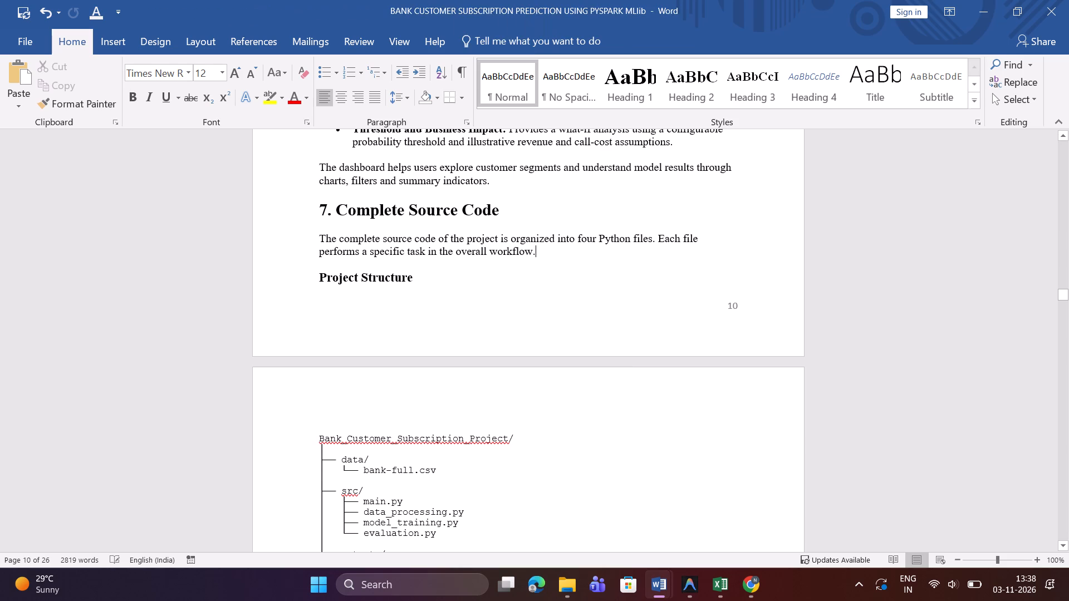
key(Return)
Enlarge the File and Responsibility table under Description of Python Files, making its rows taller and the table slightly wider.
scroll(541, 255, down, 2)
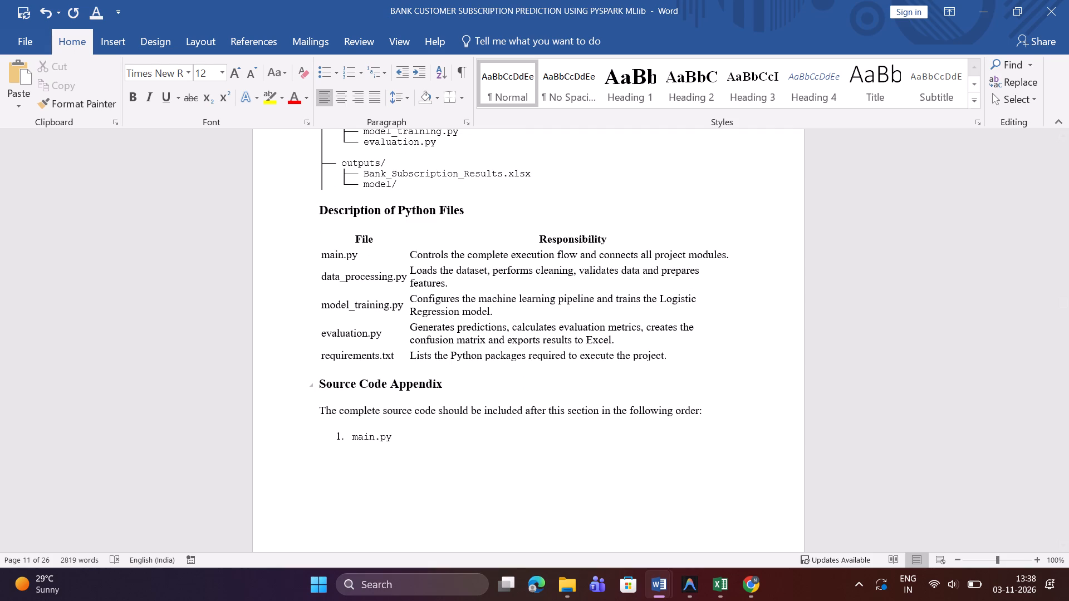
click(315, 222)
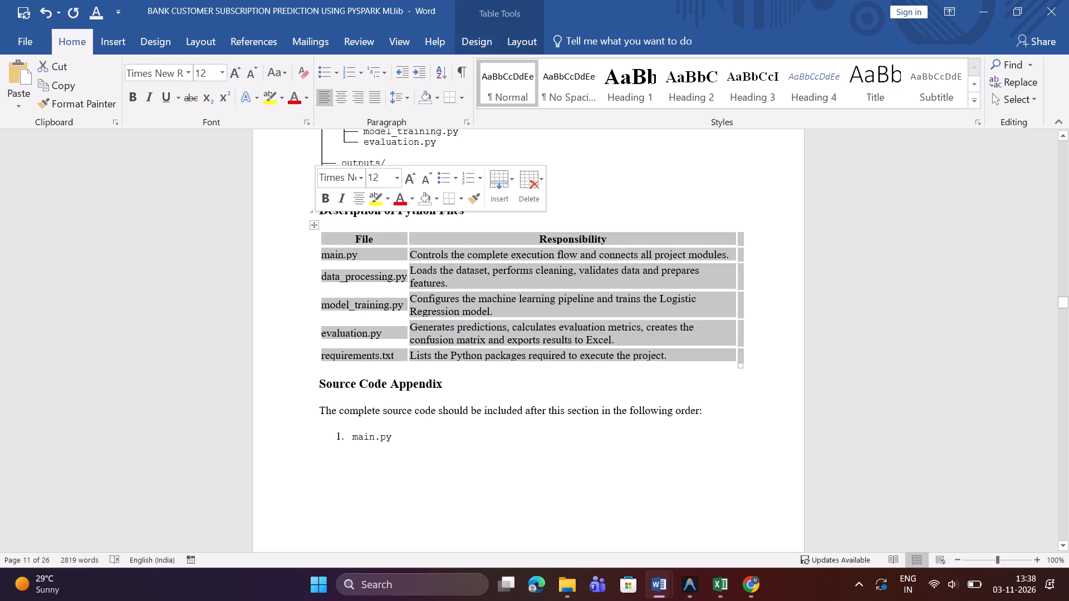
drag(739, 366, 739, 371)
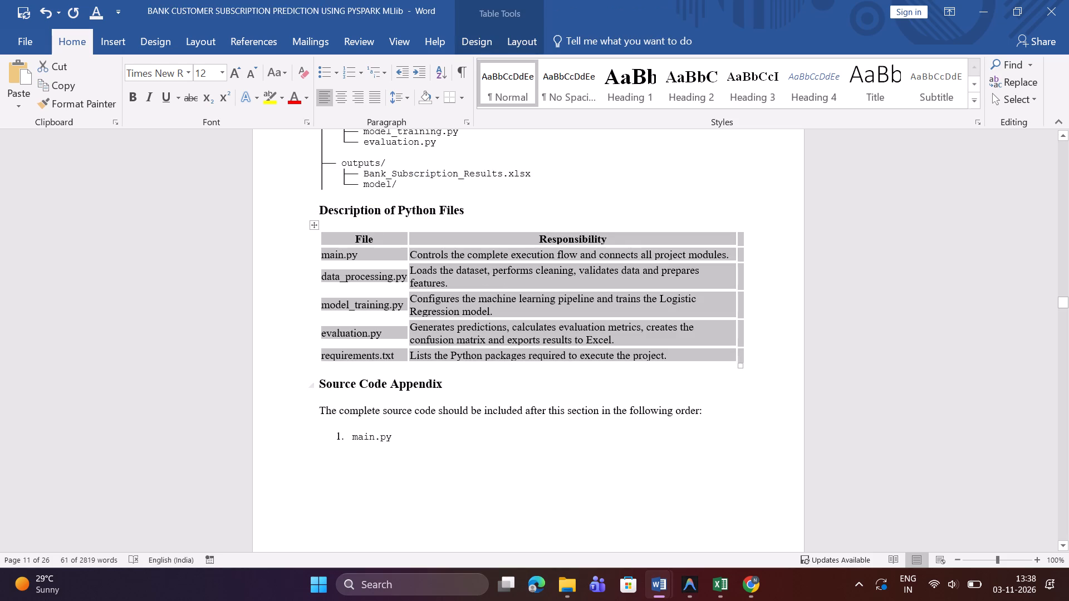
drag(739, 371, 744, 465)
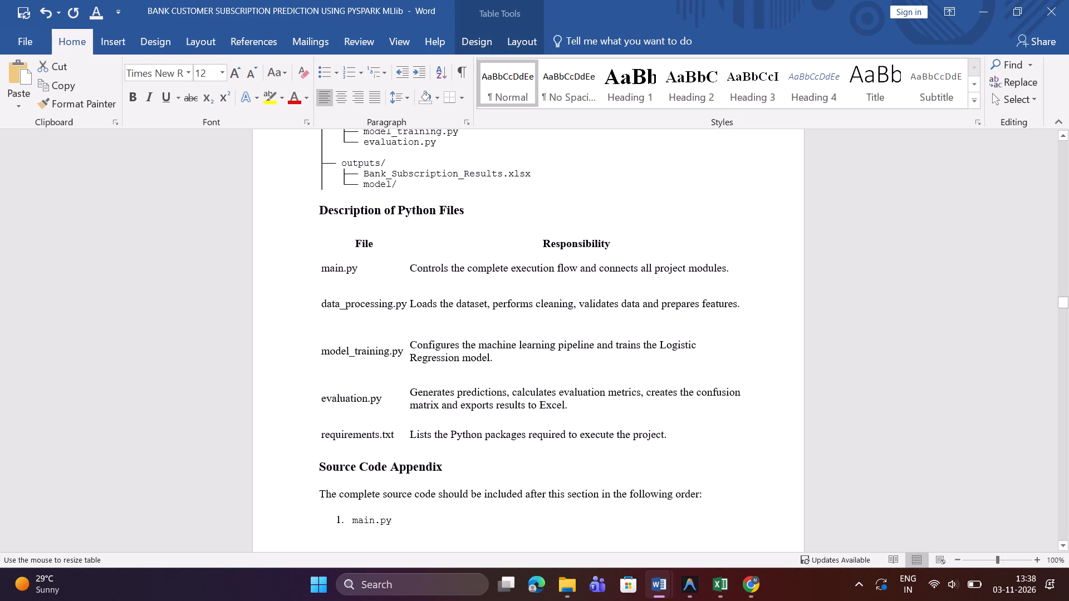
Apply all borders to the File and Responsibility table under Description of Python Files.
right_click(315, 225)
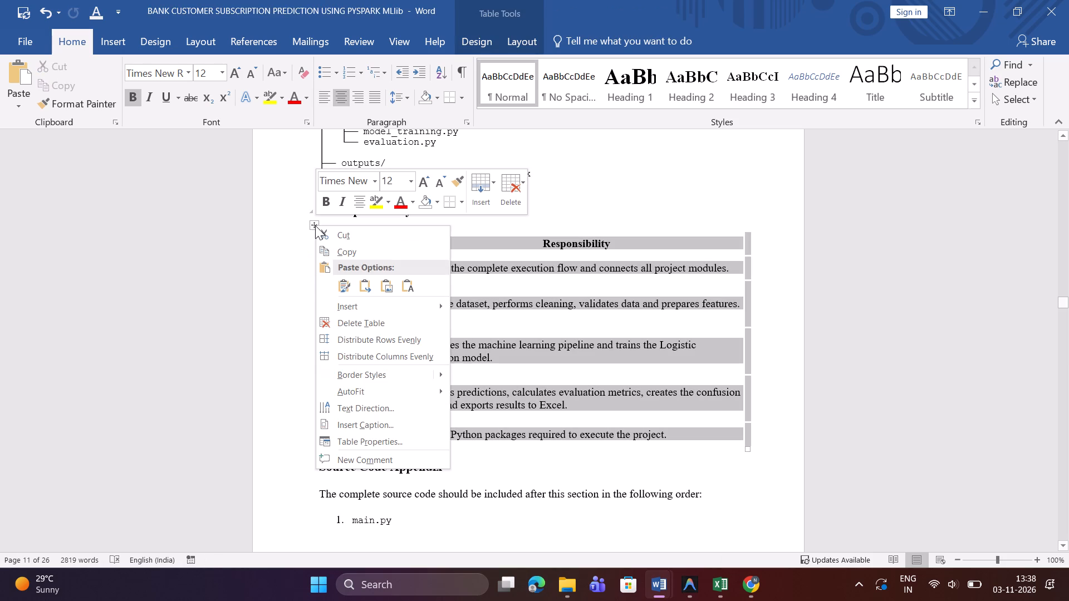
click(465, 203)
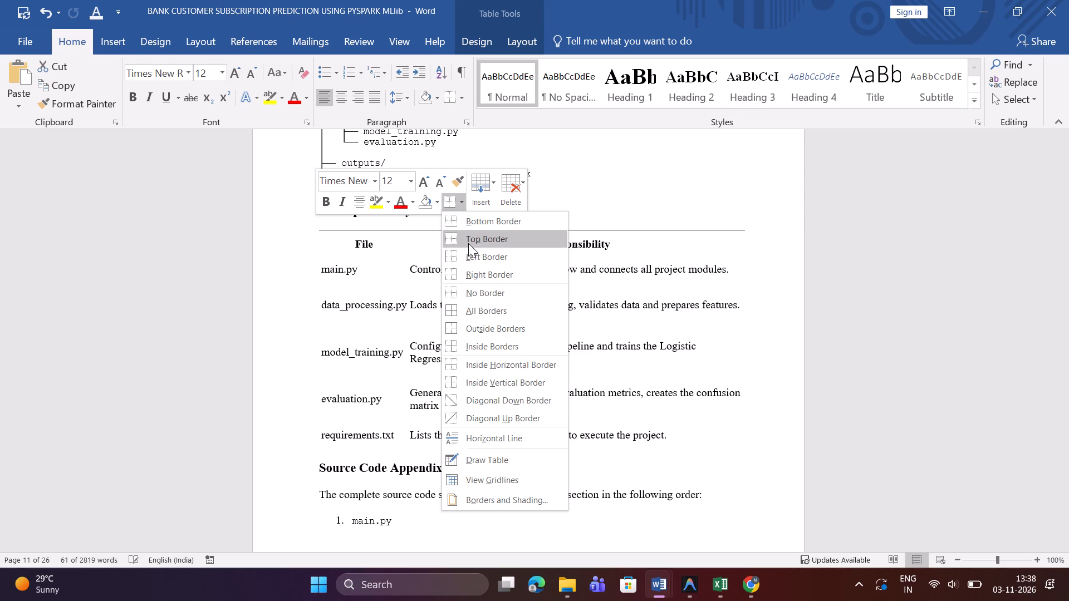
click(480, 309)
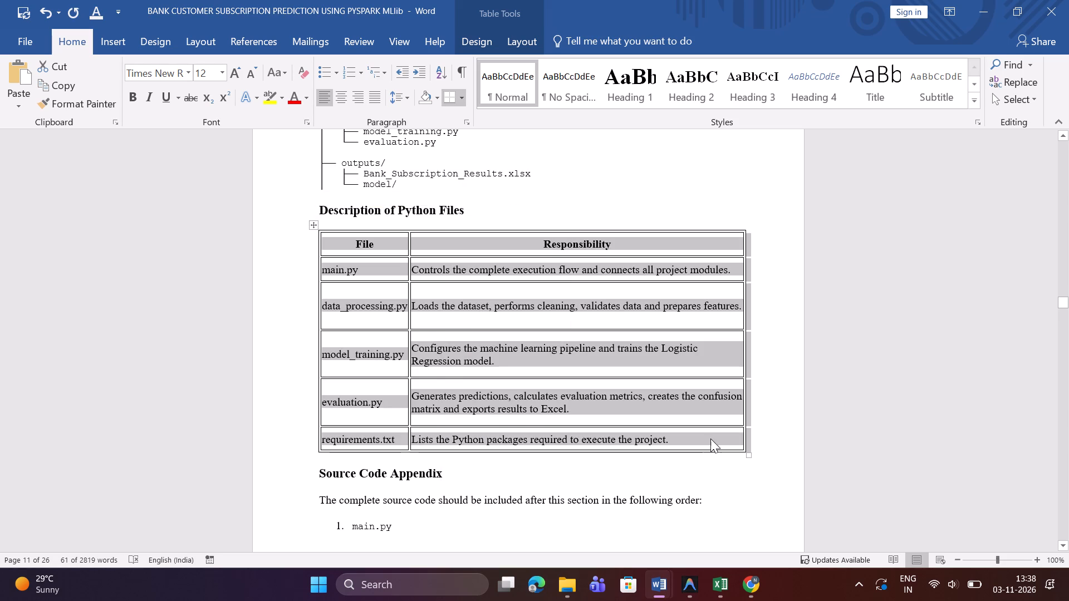
click(710, 439)
Review the layout of the Source Code Appendix pages and the preceding pages of sections 7 and 6.
scroll(710, 439, down, 2)
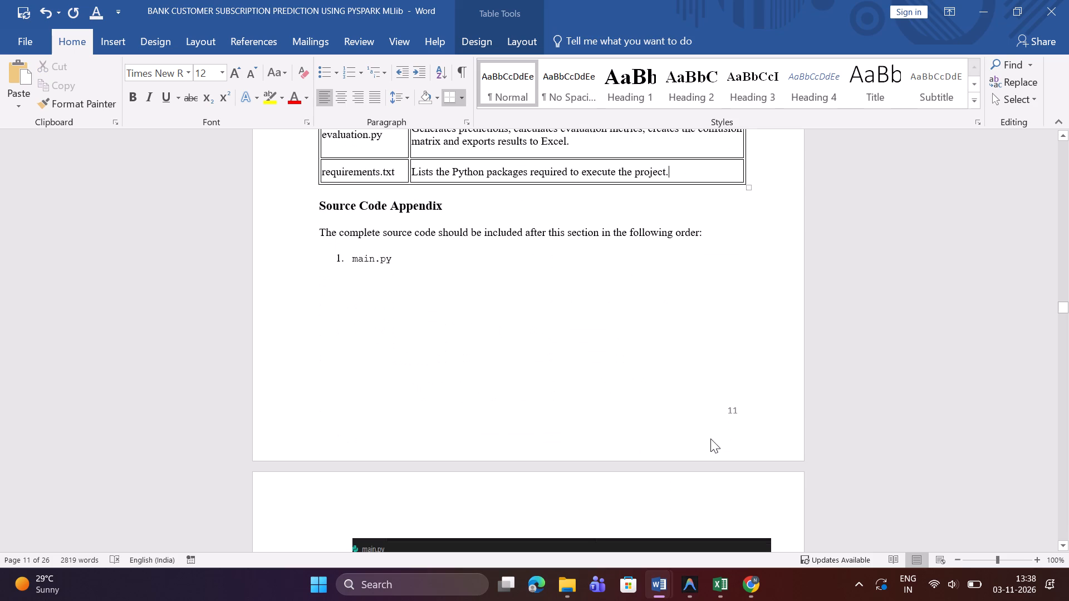
scroll(710, 439, down, 2)
scroll(710, 439, up, 2)
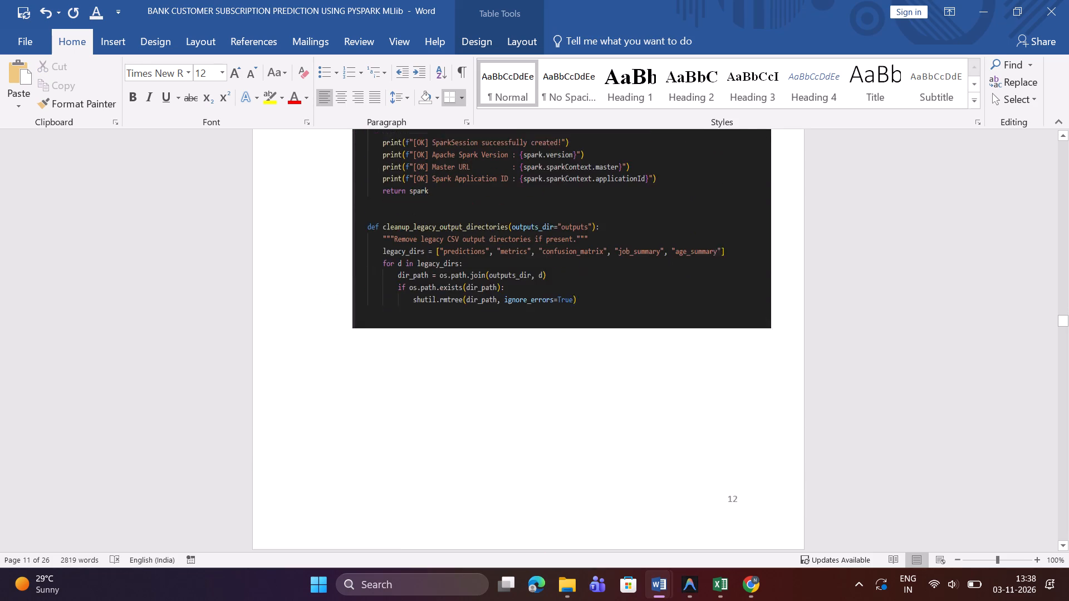
scroll(710, 439, up, 4)
scroll(710, 439, down, 1)
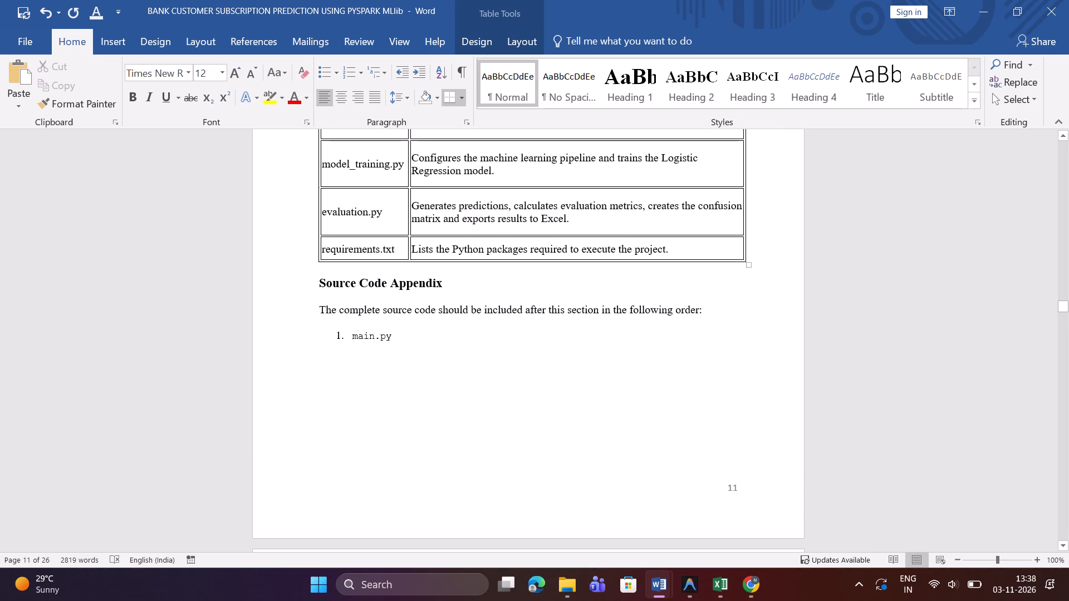
scroll(668, 390, up, 6)
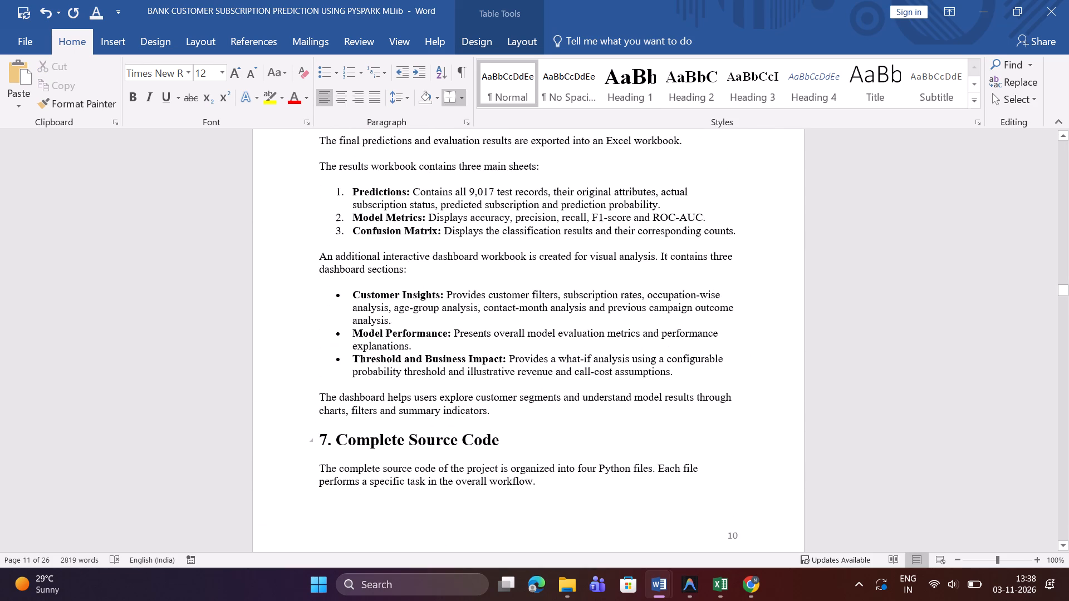
scroll(668, 390, up, 1)
Switch to Chrome and check the progress of the Duplichecker plagiarism scan.
click(758, 585)
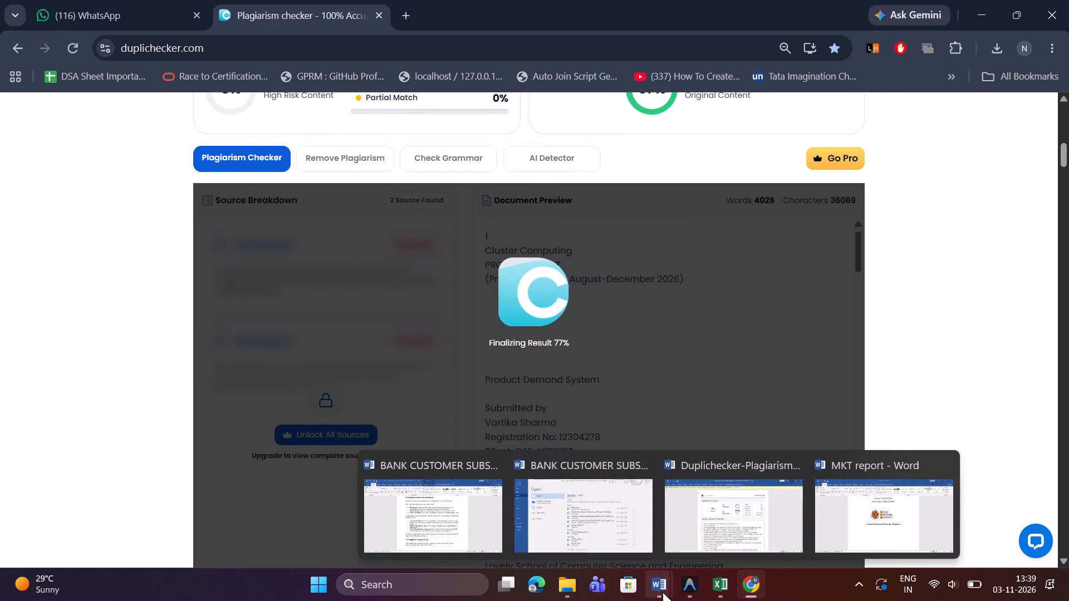
Return to the bank report in Word and insert an empty paragraph just before the Model Training Using Logistic Regression heading.
click(469, 508)
scroll(469, 508, up, 7)
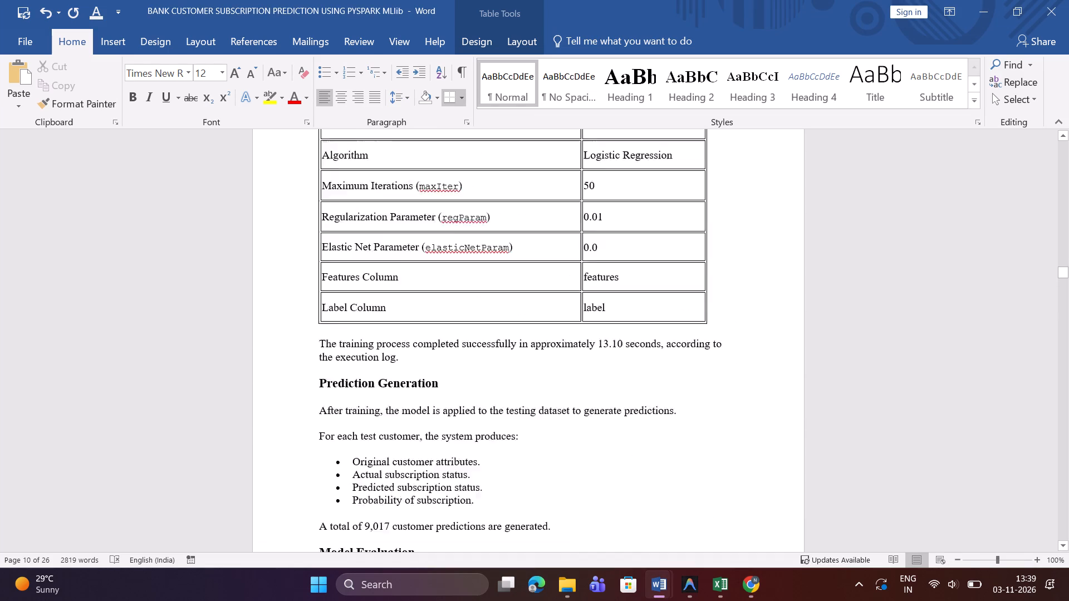
scroll(469, 508, up, 3)
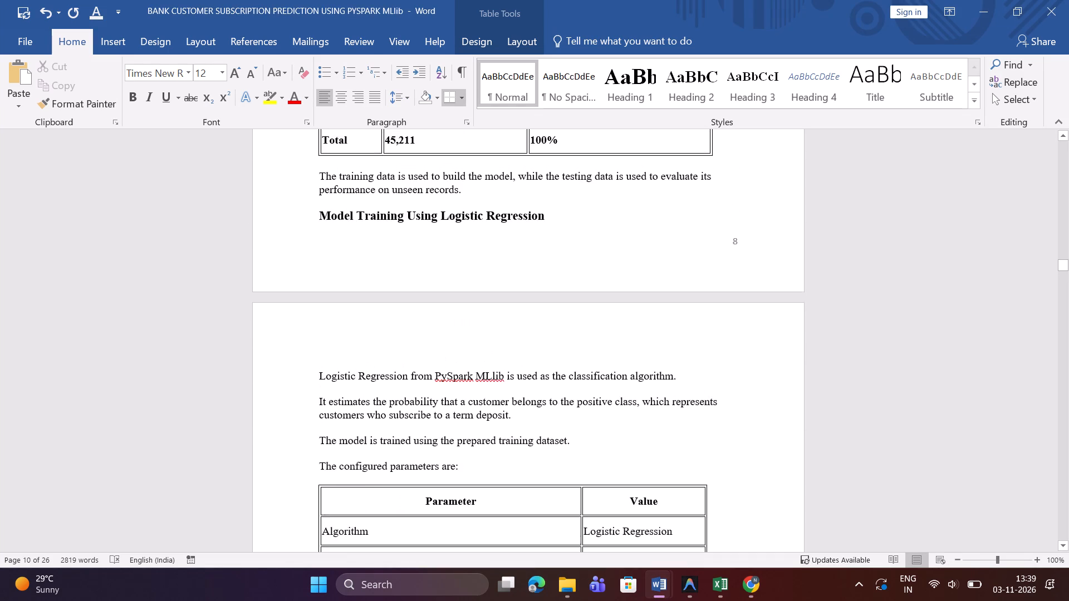
scroll(469, 508, up, 2)
click(517, 254)
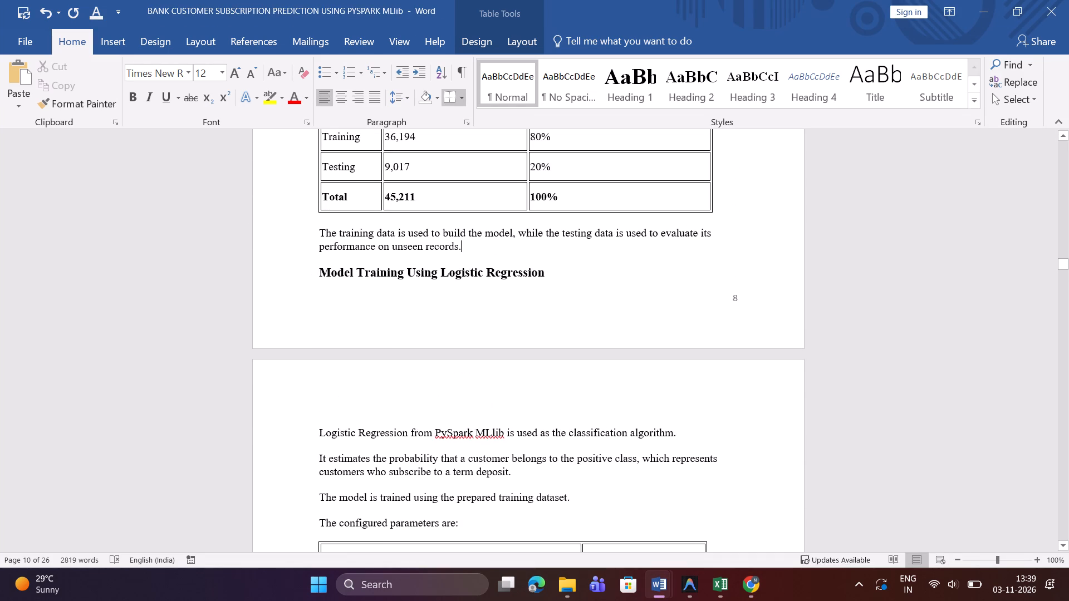
key(Return)
Review the earlier report pages from Feature Engineering back to Dataset attributes, examining table formatting and page breaks.
scroll(517, 254, up, 8)
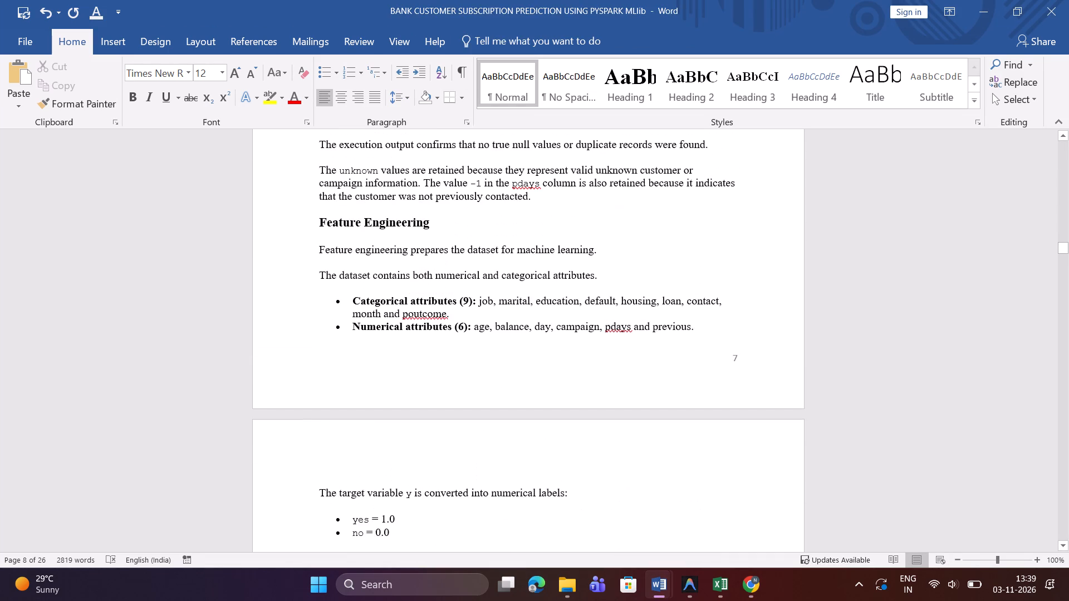
scroll(517, 254, up, 6)
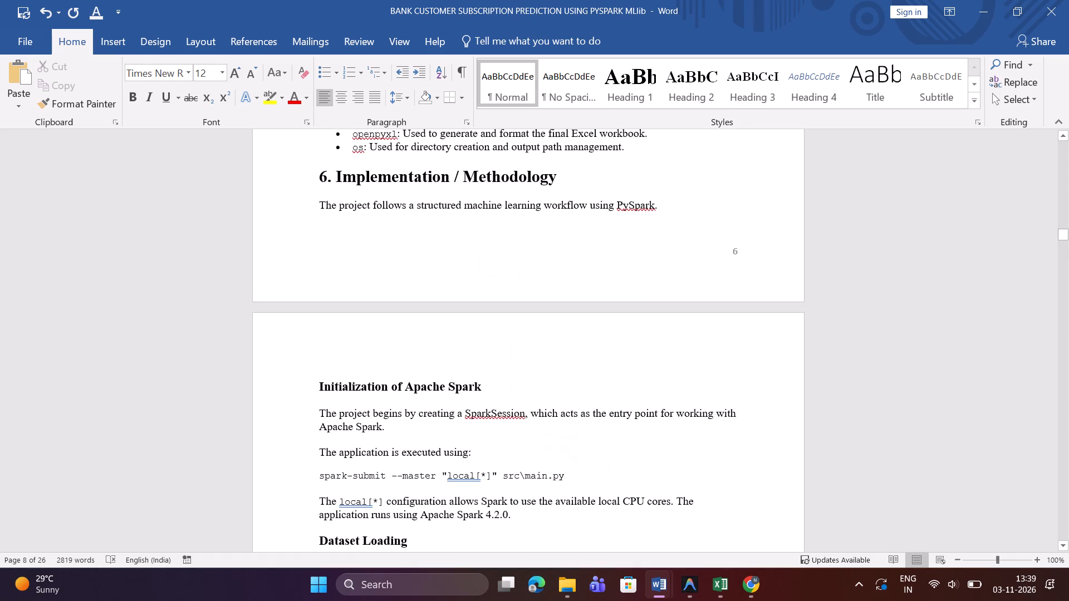
scroll(517, 254, up, 1)
scroll(643, 317, up, 1)
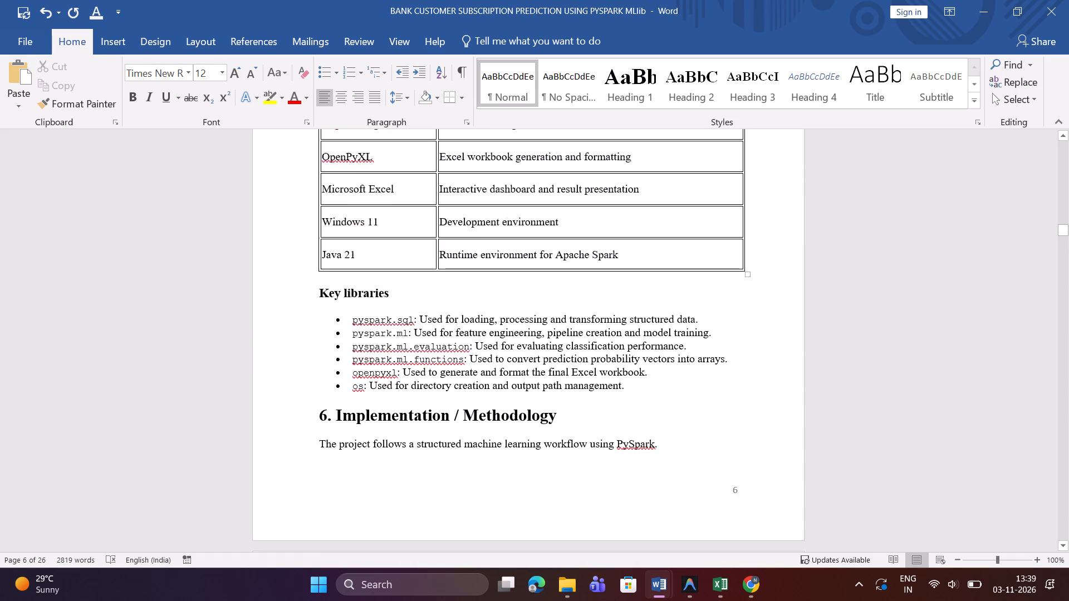
scroll(643, 317, up, 1)
scroll(714, 322, up, 4)
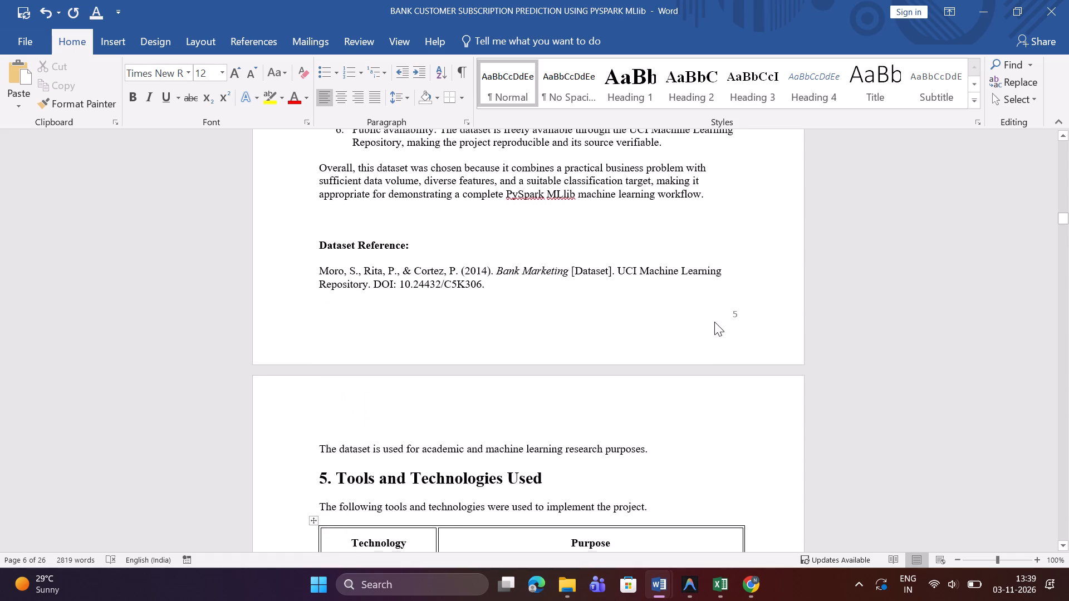
scroll(714, 322, up, 6)
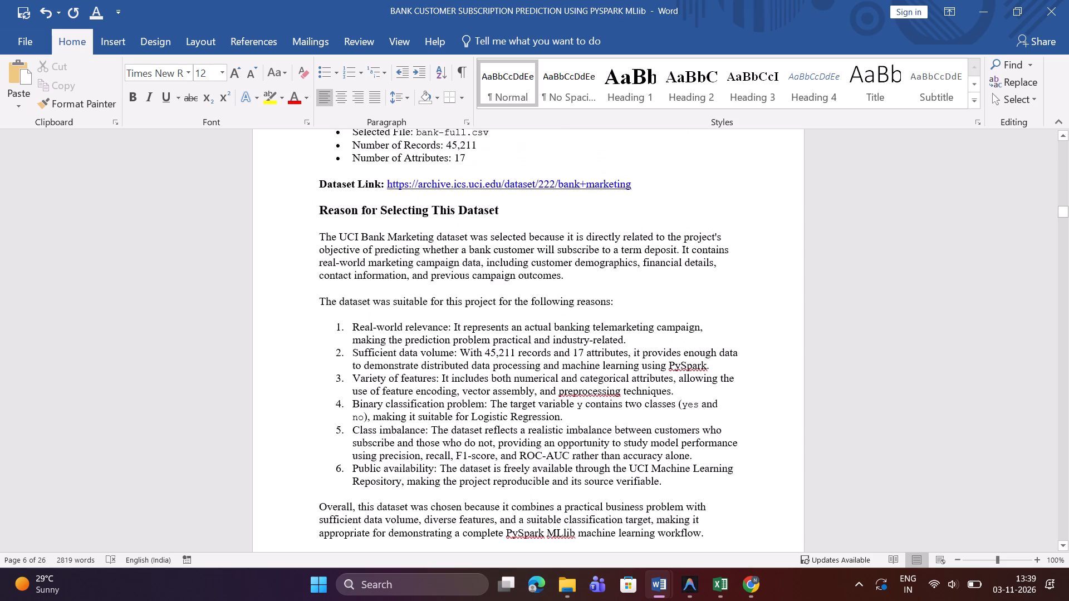
scroll(714, 322, up, 5)
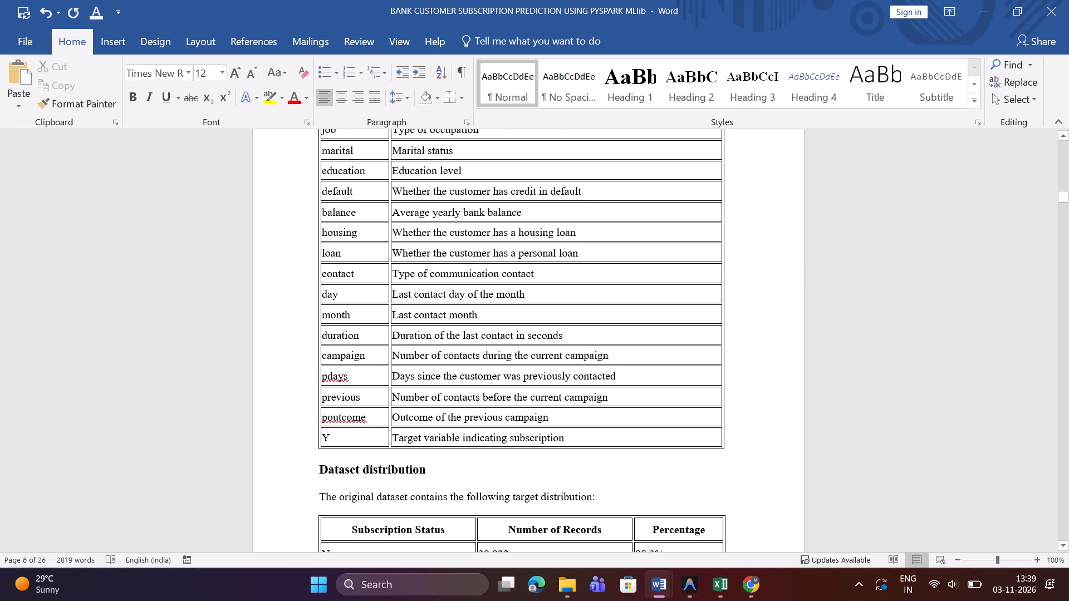
scroll(725, 399, down, 4)
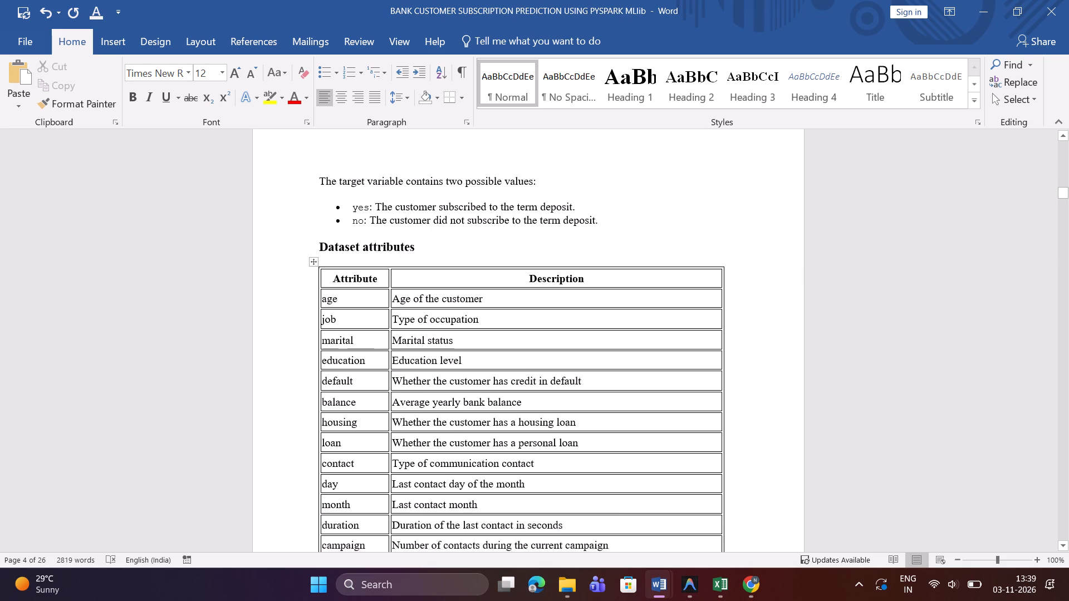
Review the report pages from the Dataset attributes table through to the Excel Report and Interactive Dashboard section.
scroll(725, 399, down, 5)
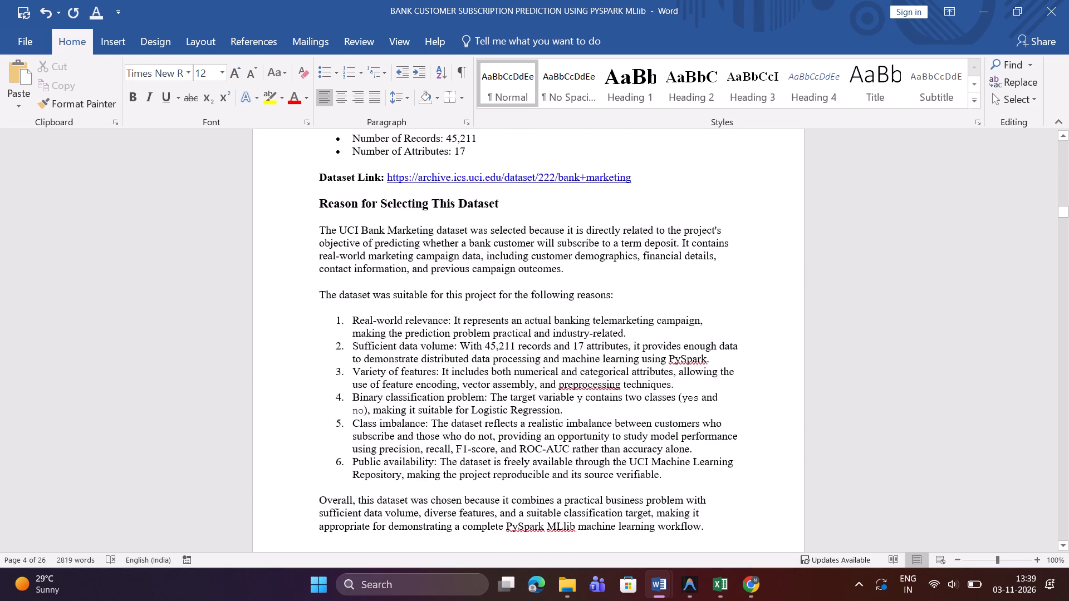
scroll(725, 399, down, 5)
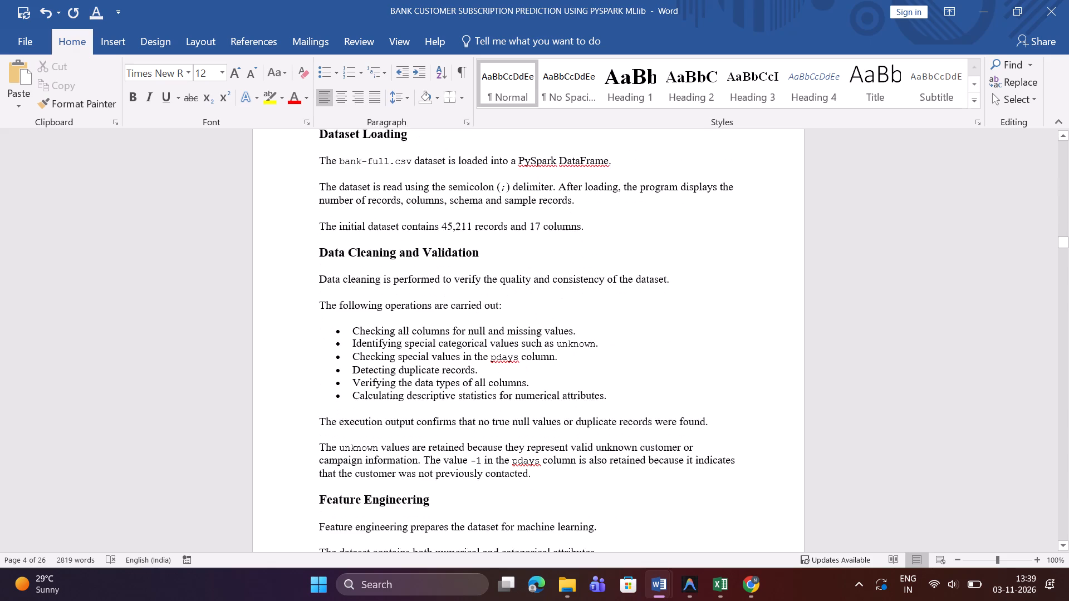
scroll(725, 399, down, 2)
scroll(725, 399, up, 1)
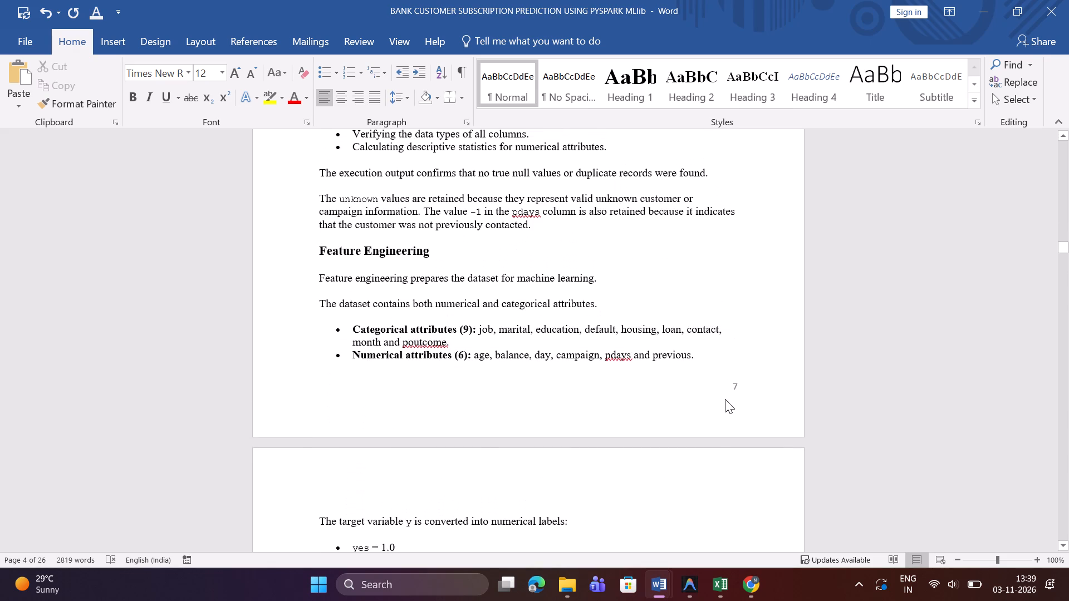
scroll(725, 399, up, 1)
scroll(556, 278, down, 5)
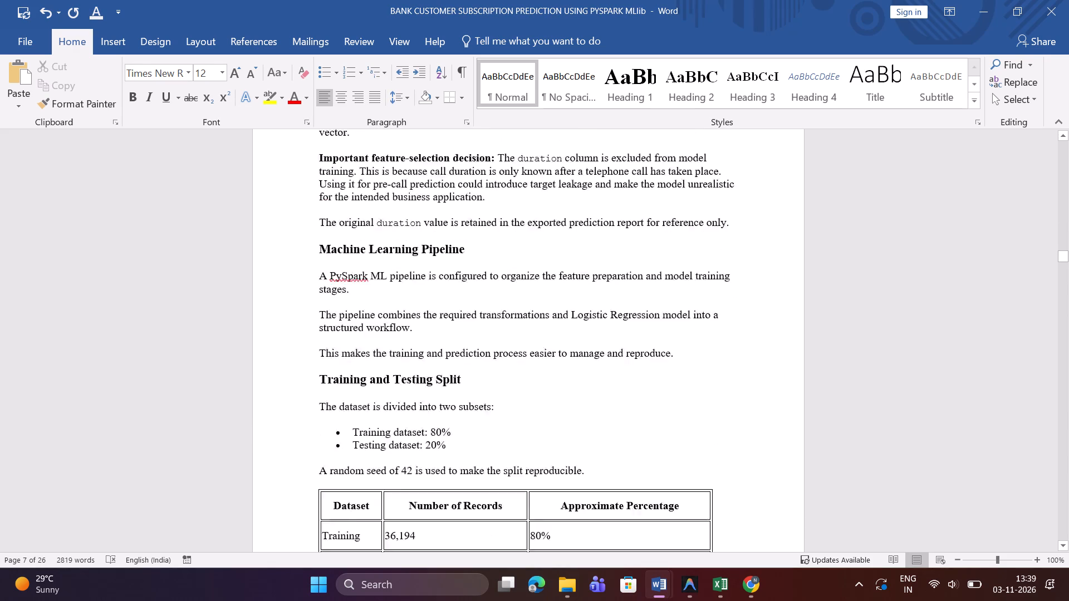
scroll(556, 278, down, 5)
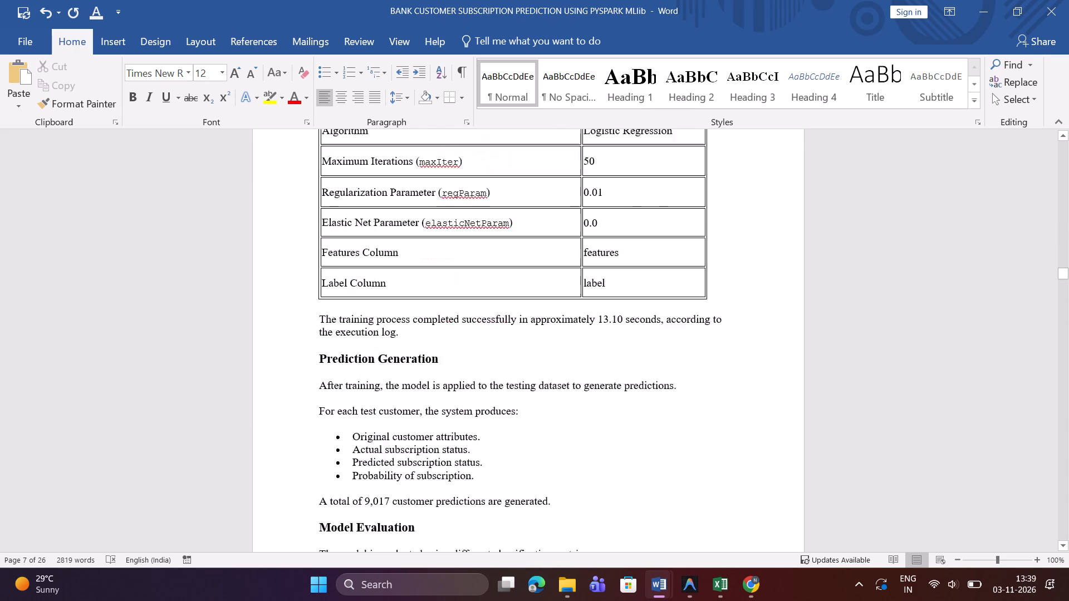
scroll(556, 278, down, 4)
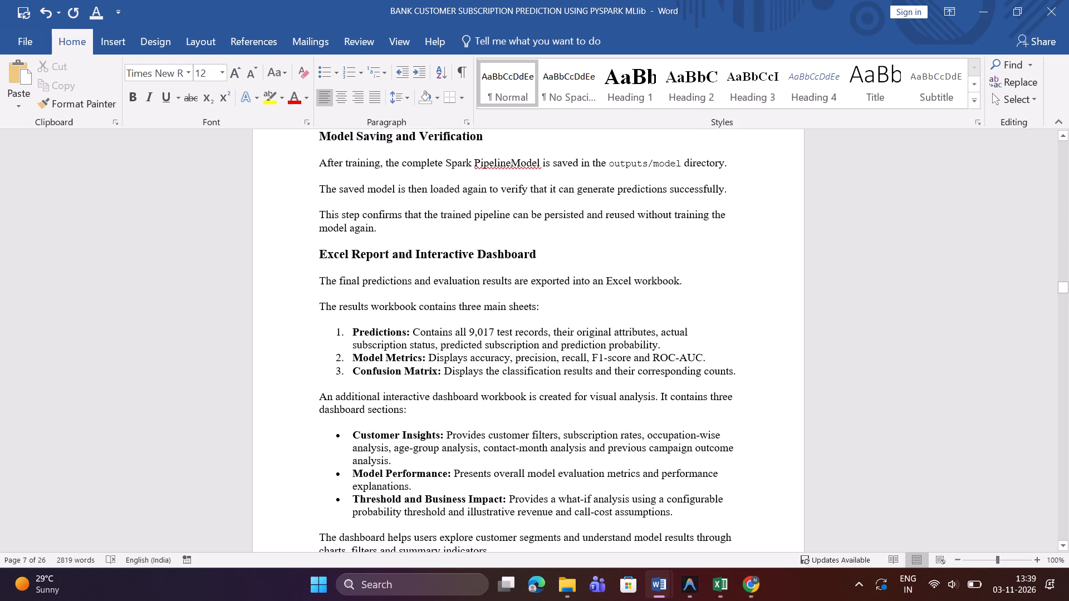
Insert two empty paragraphs after the dashboard paragraph to push the 7. Complete Source Code heading onto the next page.
scroll(556, 278, down, 3)
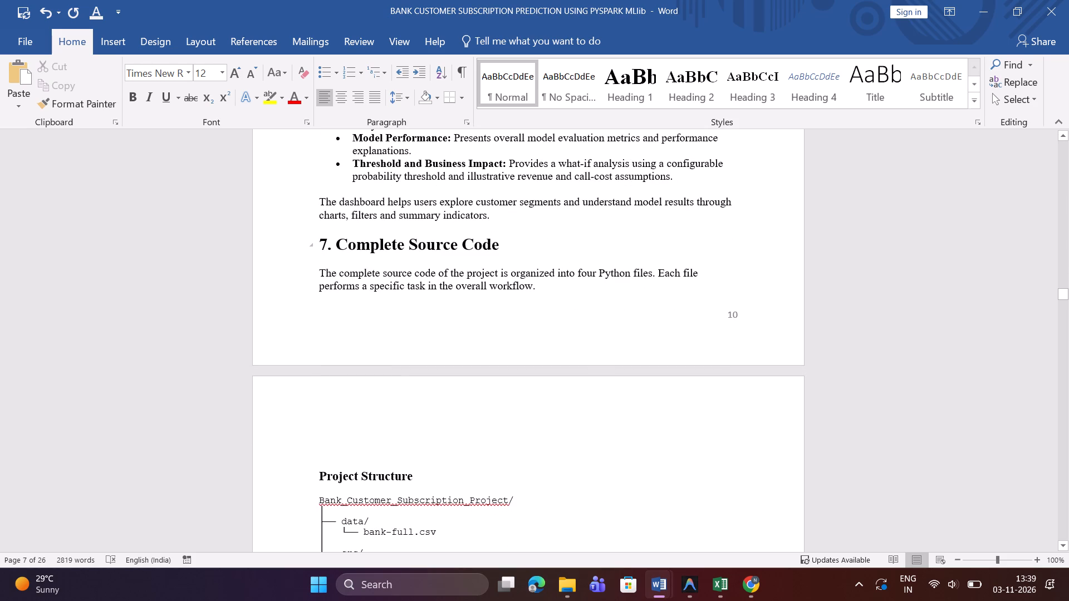
click(528, 217)
key(Return)
key(Return)
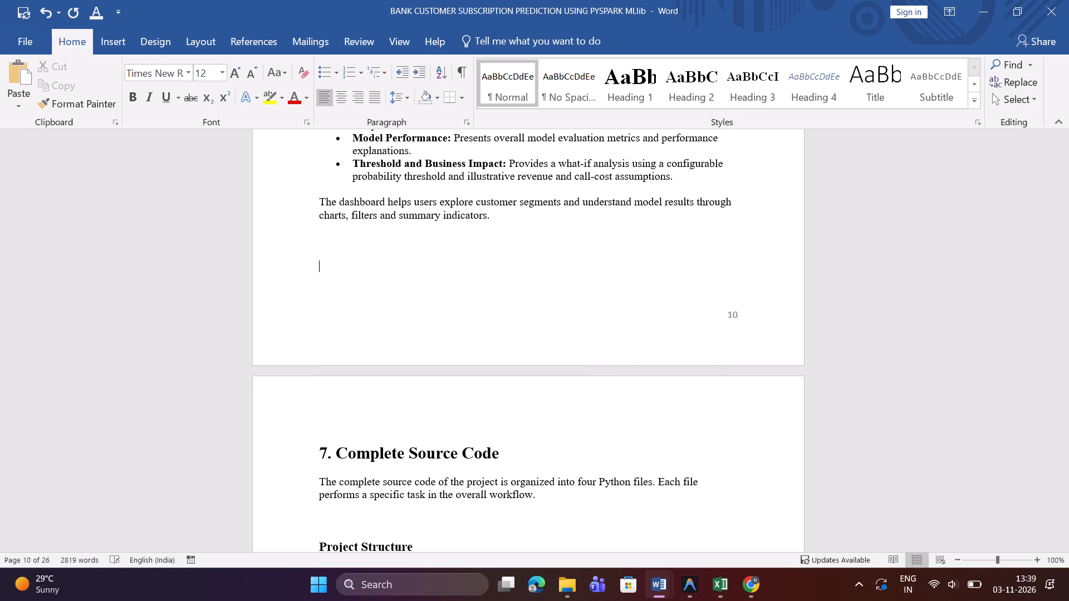
Insert four empty paragraphs before the Source Code Appendix heading to push it onto the page with its list.
scroll(528, 217, down, 6)
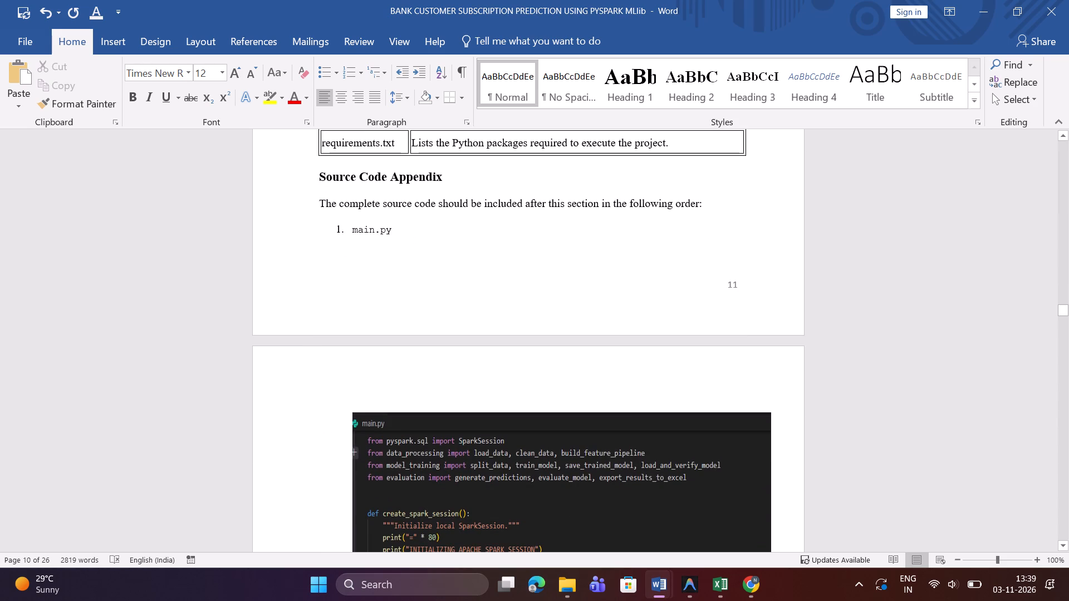
click(322, 173)
key(Return)
key(Return)
key(Return)
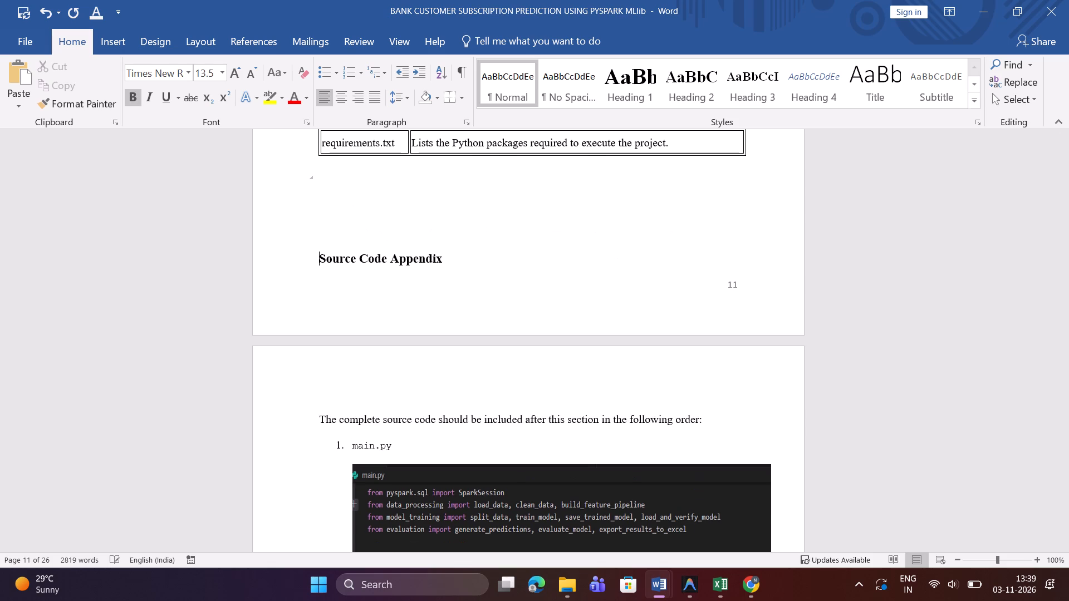
key(Return)
Review the layout of the source code image pages, from main.py through to the 8. Execution Screenshots section.
scroll(322, 173, down, 6)
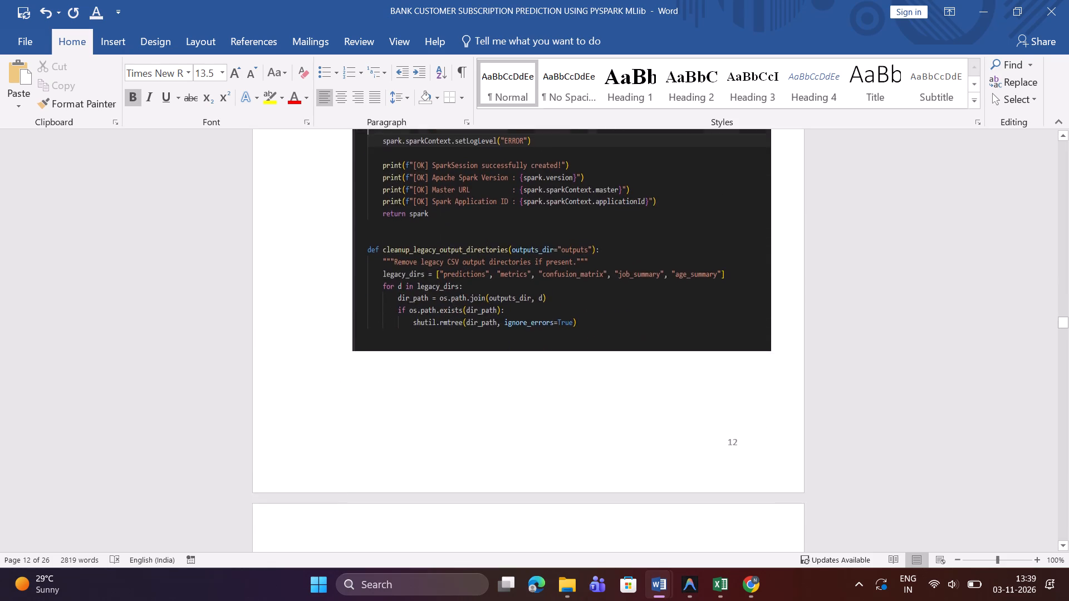
scroll(322, 173, down, 8)
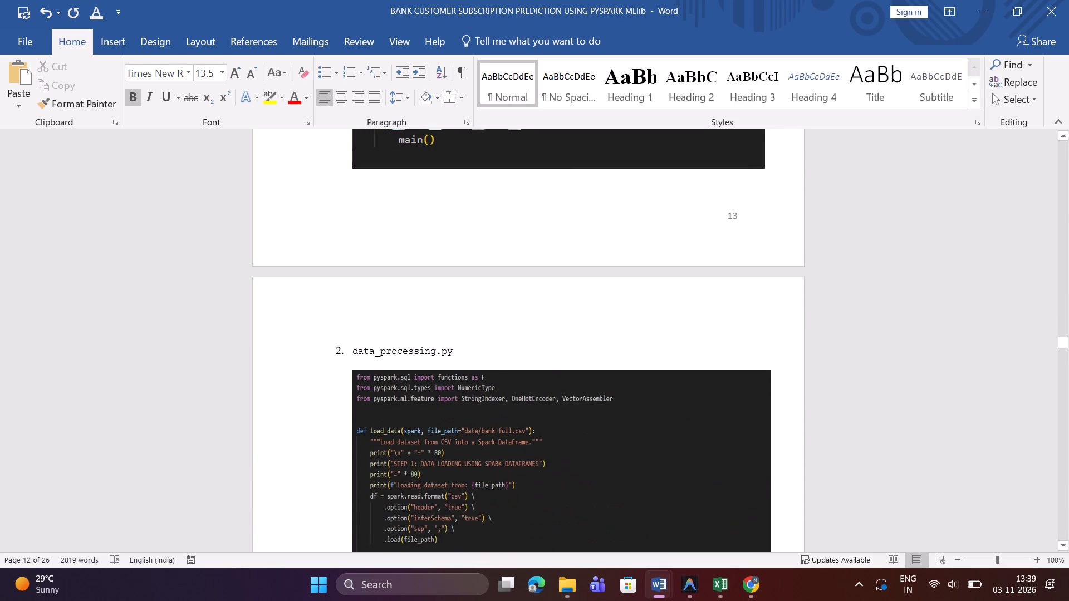
scroll(322, 173, down, 5)
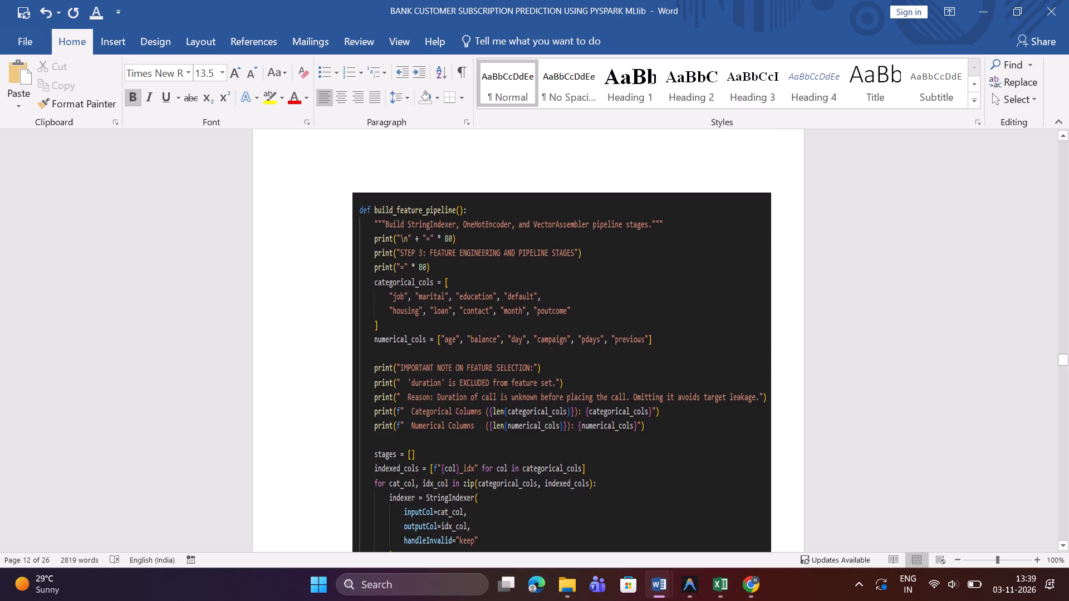
scroll(322, 173, down, 6)
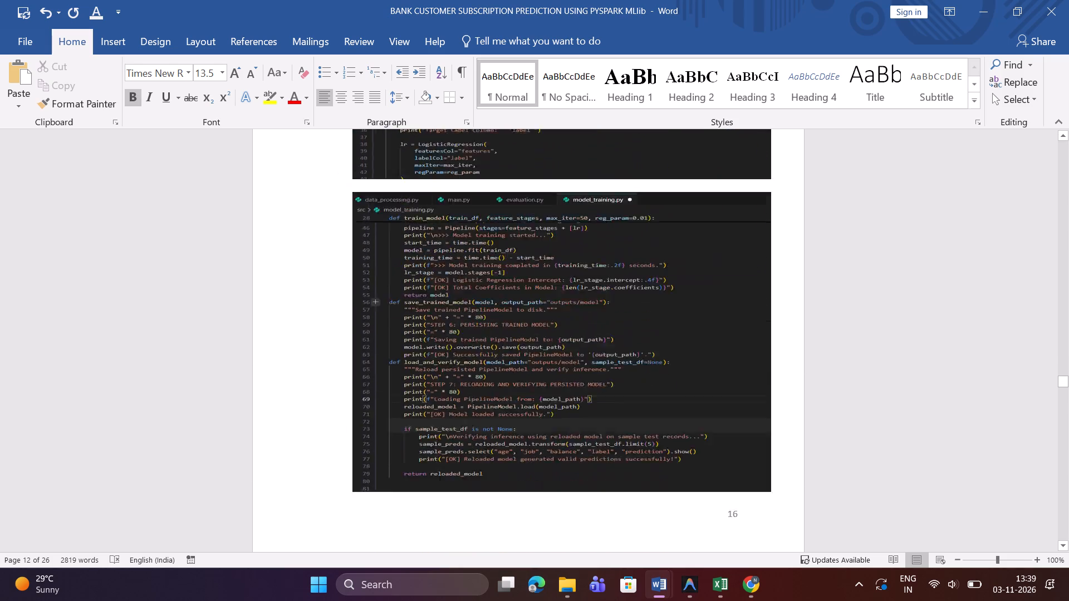
scroll(322, 173, down, 9)
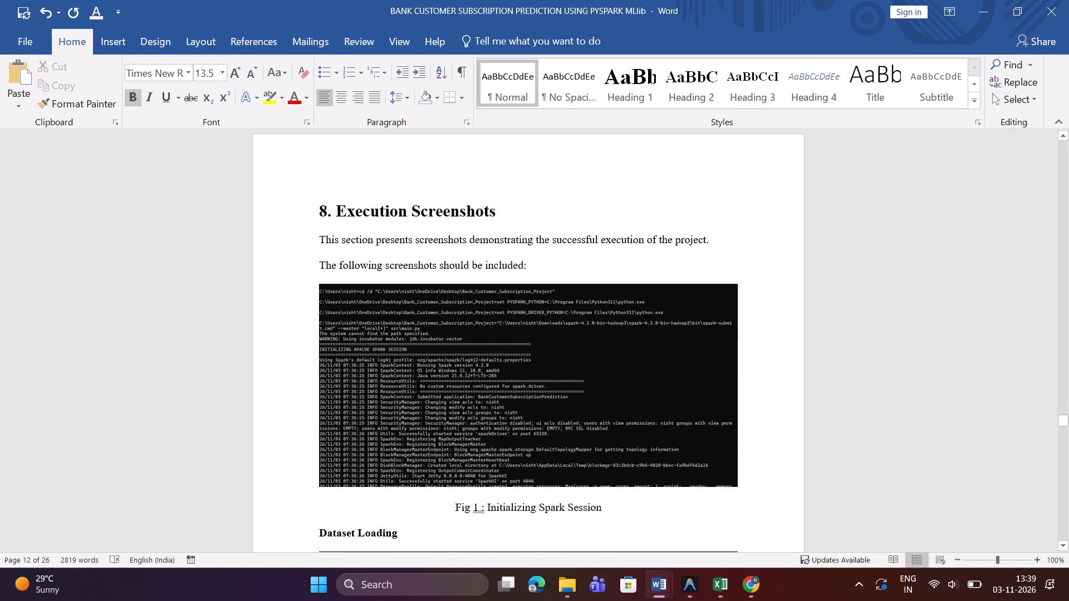
Copy the caption text "Initializing Spark Session" below the first execution screenshot and delete the entire Fig 1 caption.
scroll(322, 173, down, 3)
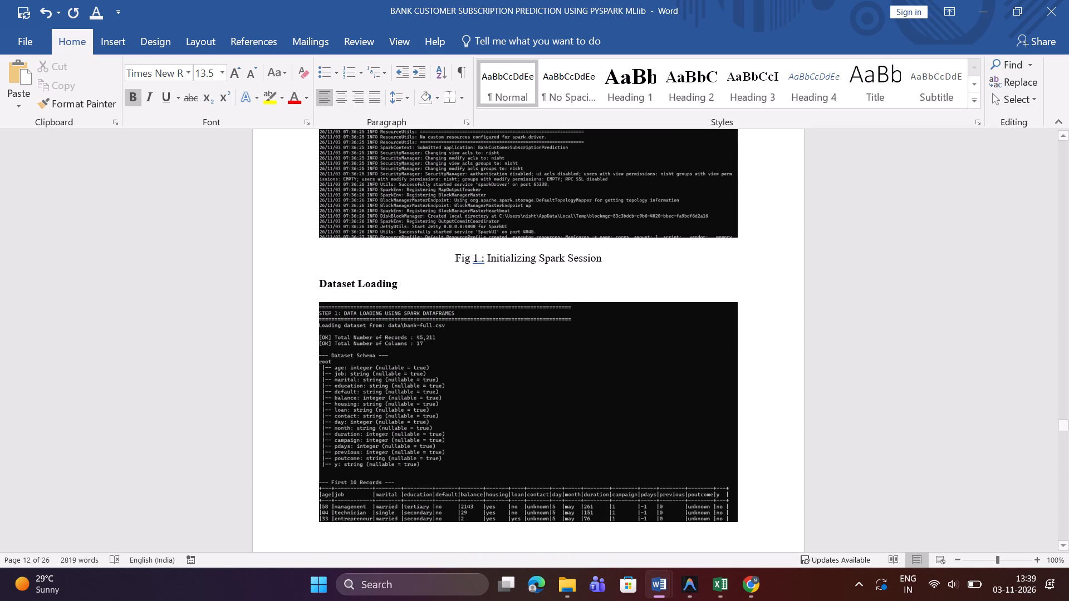
drag(606, 259, 508, 260)
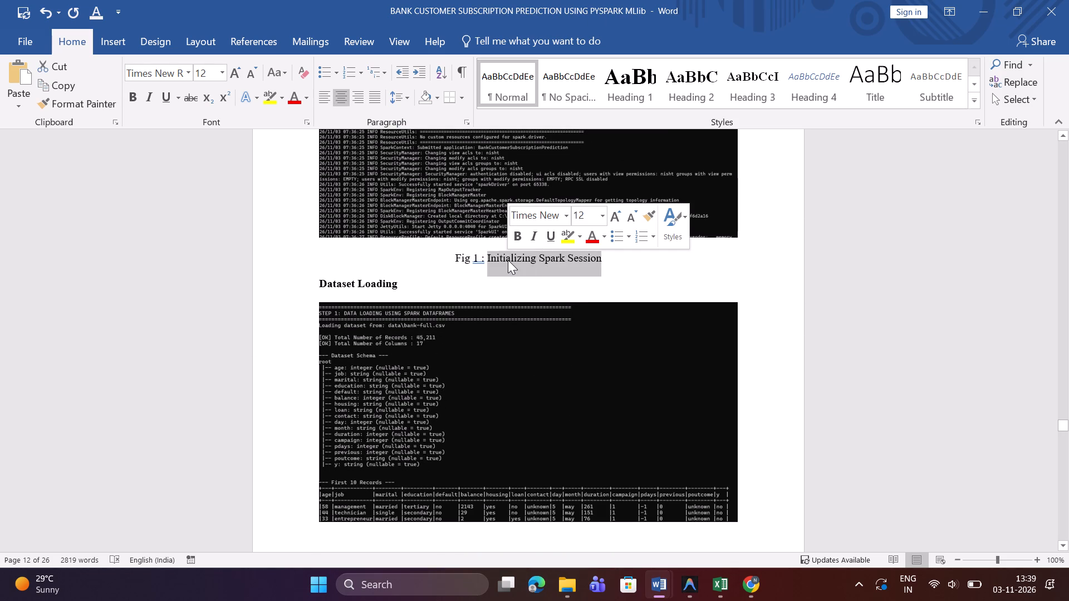
key(ctrl+c)
key(BackSpace)
key(BackSpace)
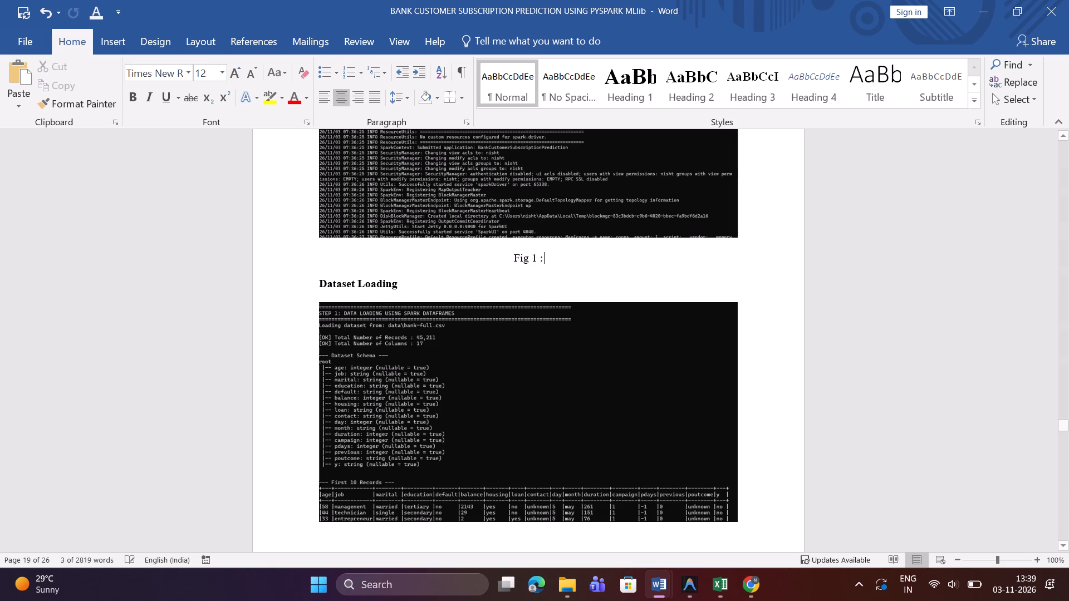
key(BackSpace)
key(BackSpace)
key(BackSpace)
key(BackSpace)
key(BackSpace)
key(BackSpace)
key(BackSpace)
Replace the two introductory sentences under 8. Execution Screenshots with the copied text "Initializing Spark Session".
scroll(508, 260, up, 2)
drag(543, 276, 324, 259)
key(ctrl+v)
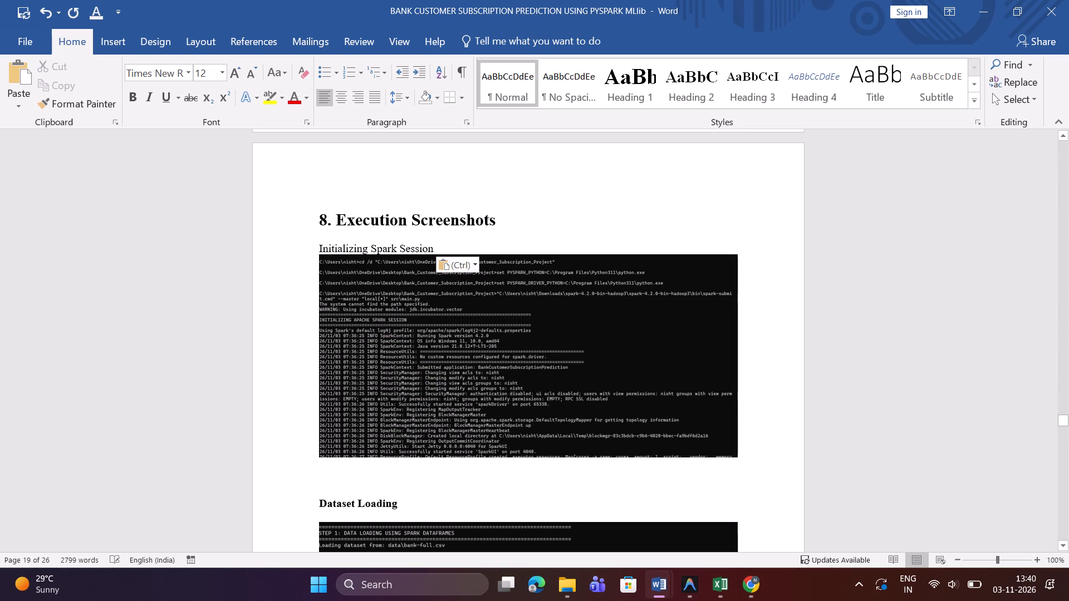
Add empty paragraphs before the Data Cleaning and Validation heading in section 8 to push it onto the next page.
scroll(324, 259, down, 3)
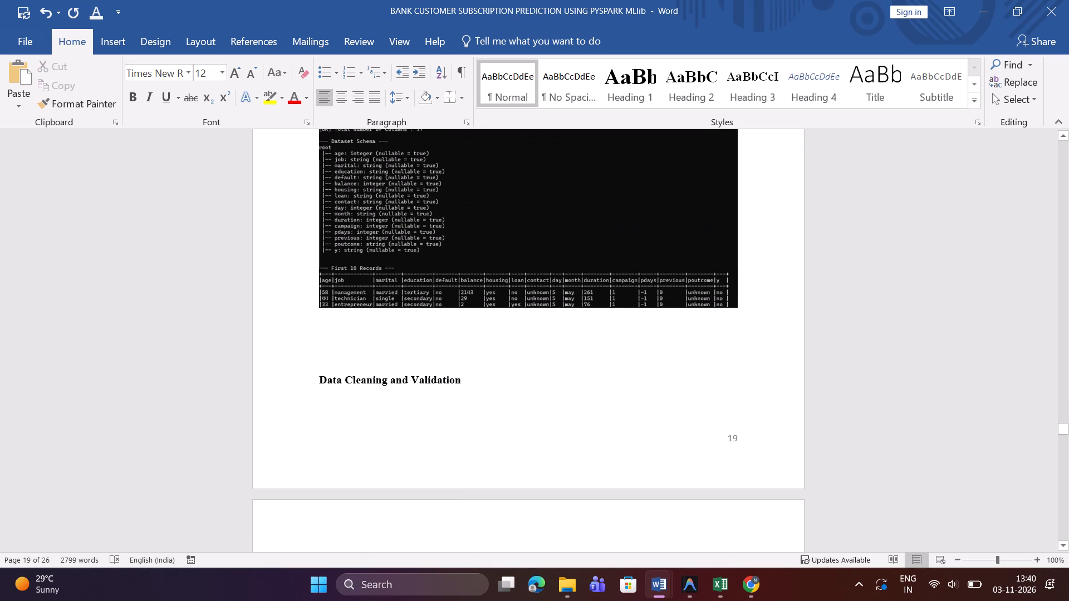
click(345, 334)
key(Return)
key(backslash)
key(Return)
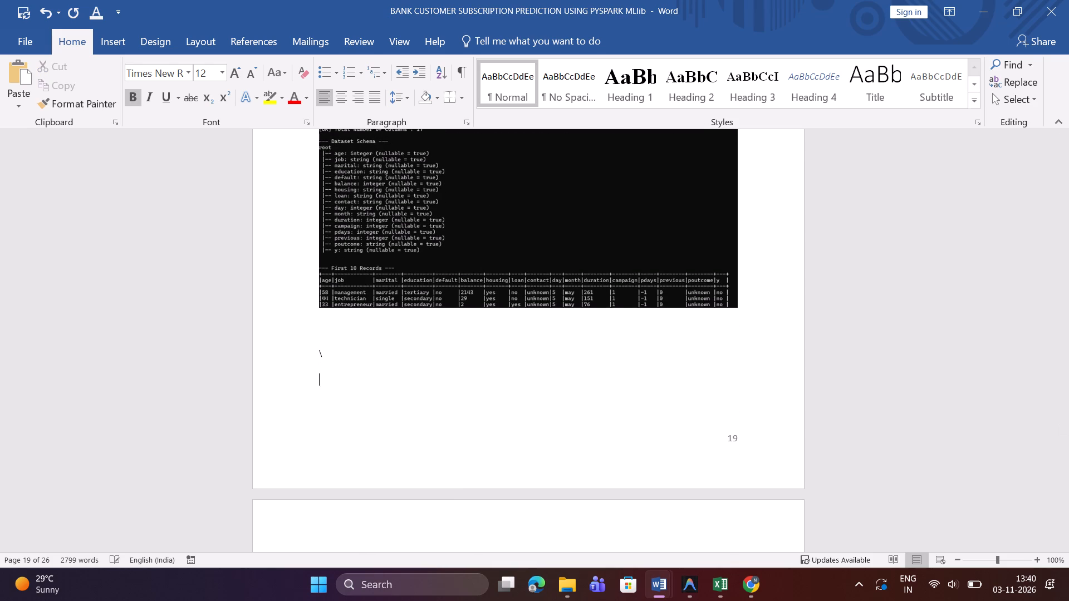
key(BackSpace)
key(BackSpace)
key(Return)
Stretch the Dataset Loading screenshot taller so it fills more of the page.
click(509, 214)
drag(531, 311, 538, 366)
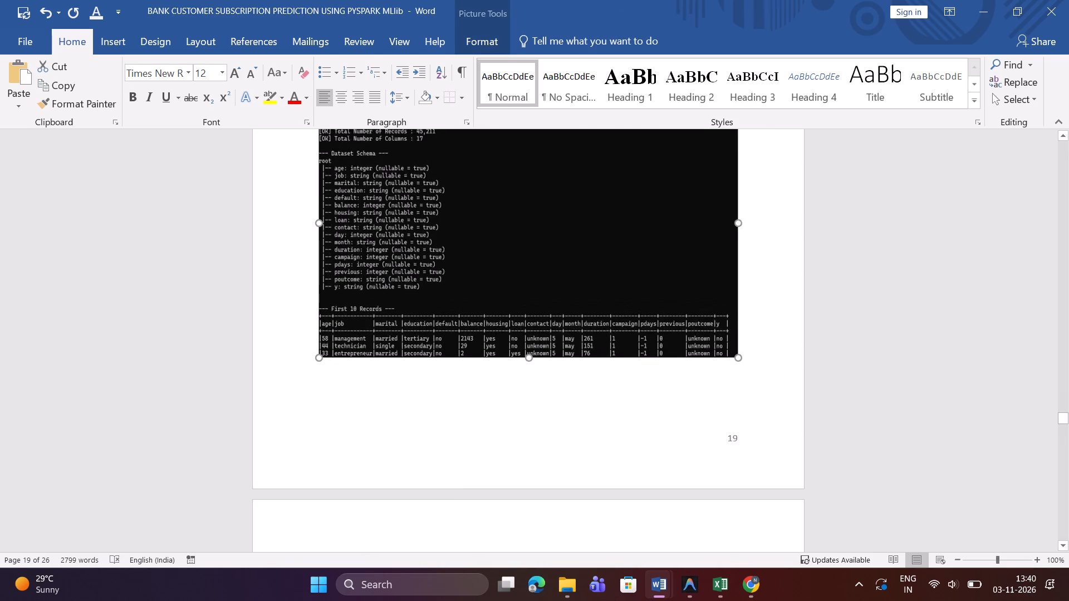
drag(538, 366, 539, 370)
Stretch the Initializing Spark Session screenshot slightly taller by extending its bottom edge.
scroll(539, 370, up, 3)
click(531, 337)
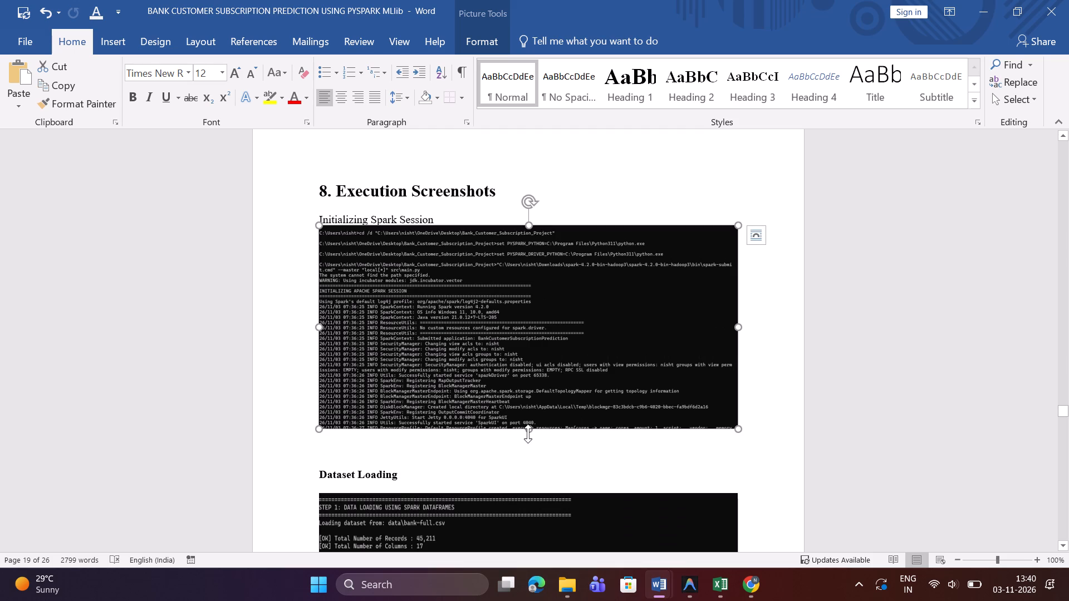
drag(528, 431, 529, 464)
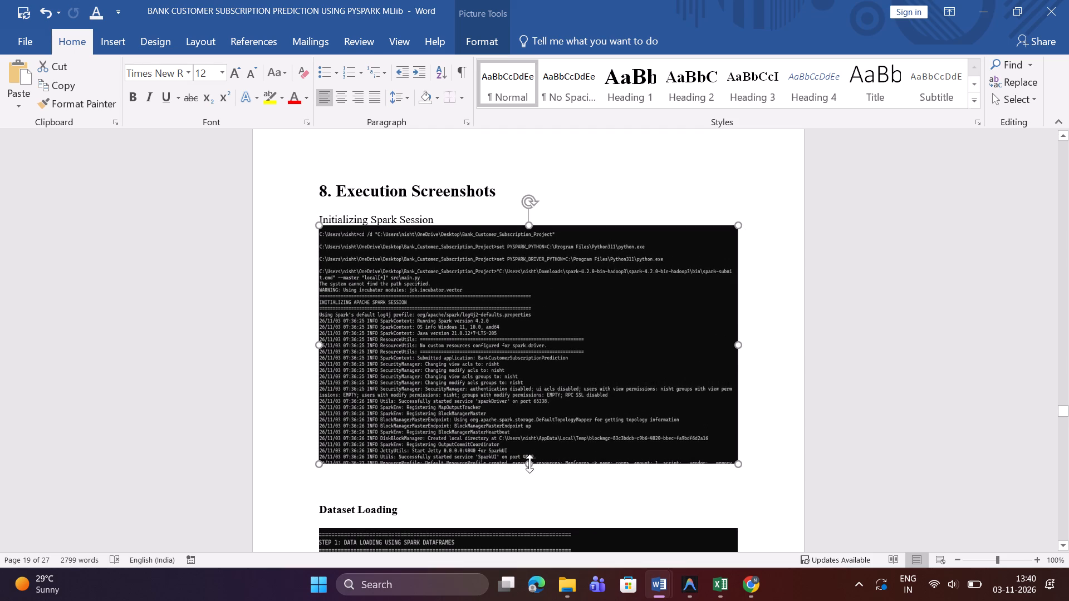
Delete the four empty paragraphs above the Data Cleaning and Validation heading in section 8.
scroll(529, 464, down, 5)
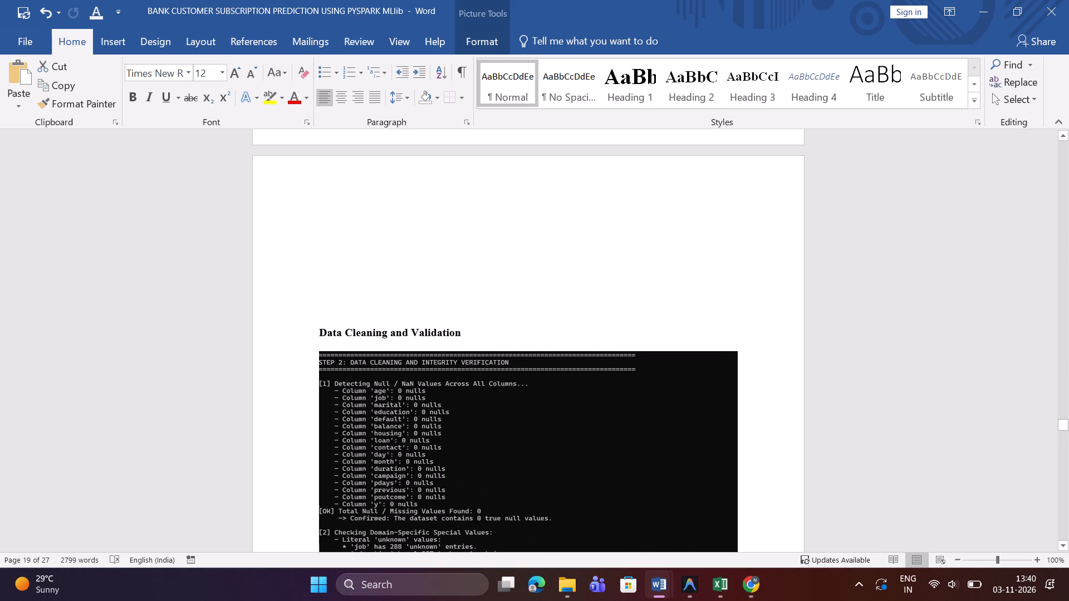
click(327, 315)
key(BackSpace)
key(BackSpace)
key(BackSpace)
key(BackSpace)
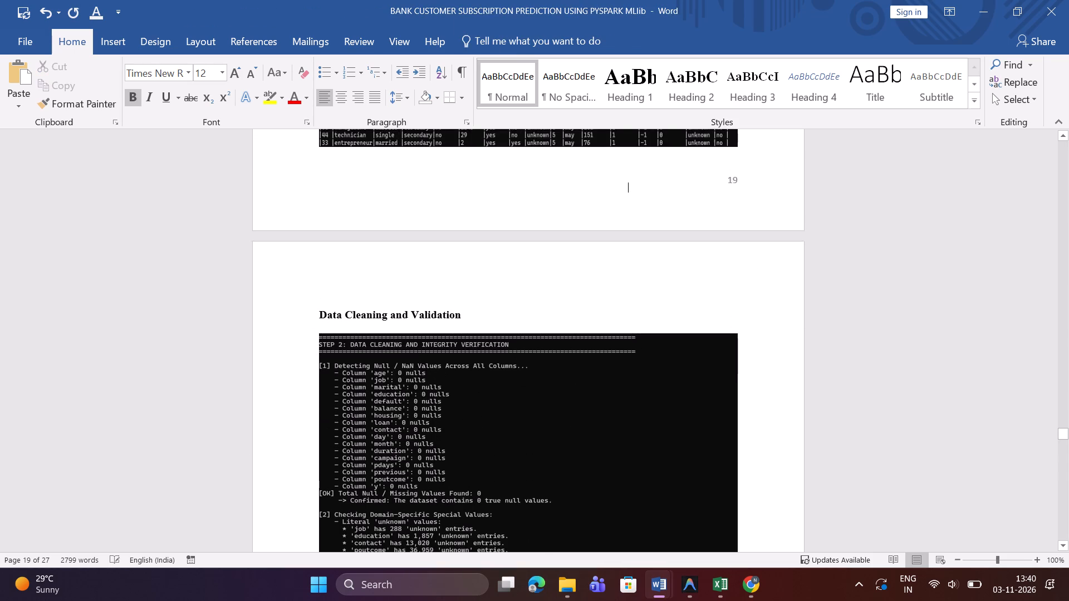
Review the pages from the Output / Result Screenshots through the Conclusion and back to the Confusion Matrix Analysis.
scroll(327, 315, down, 5)
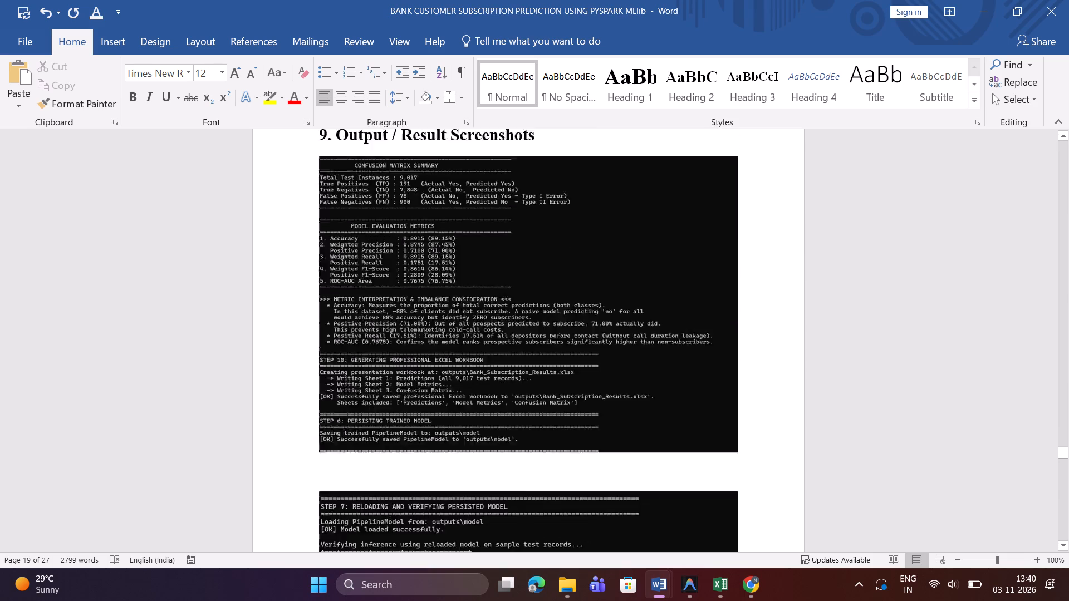
scroll(327, 315, down, 5)
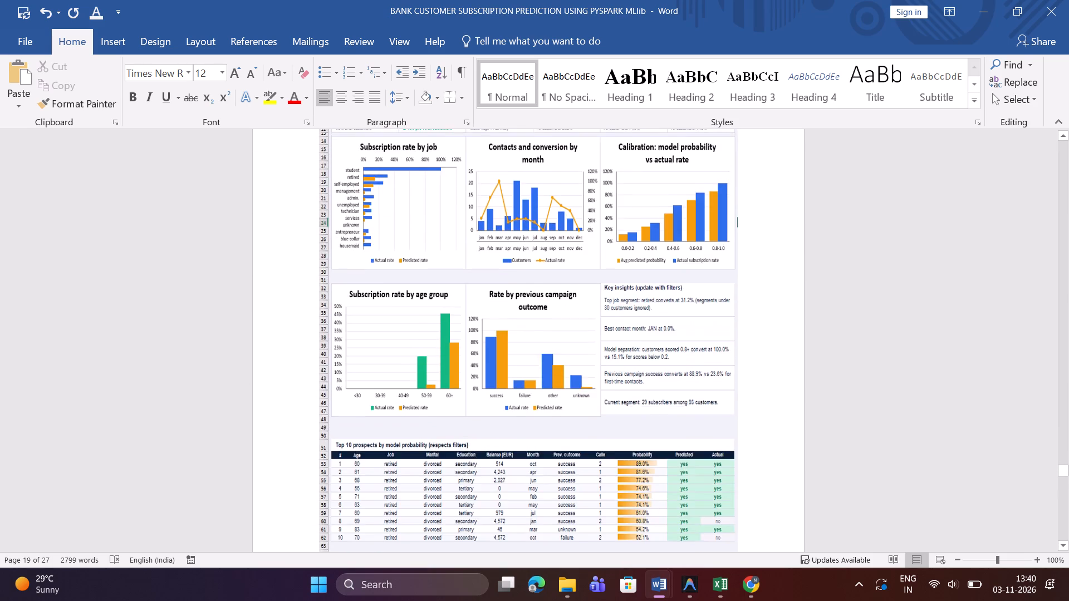
scroll(327, 315, down, 5)
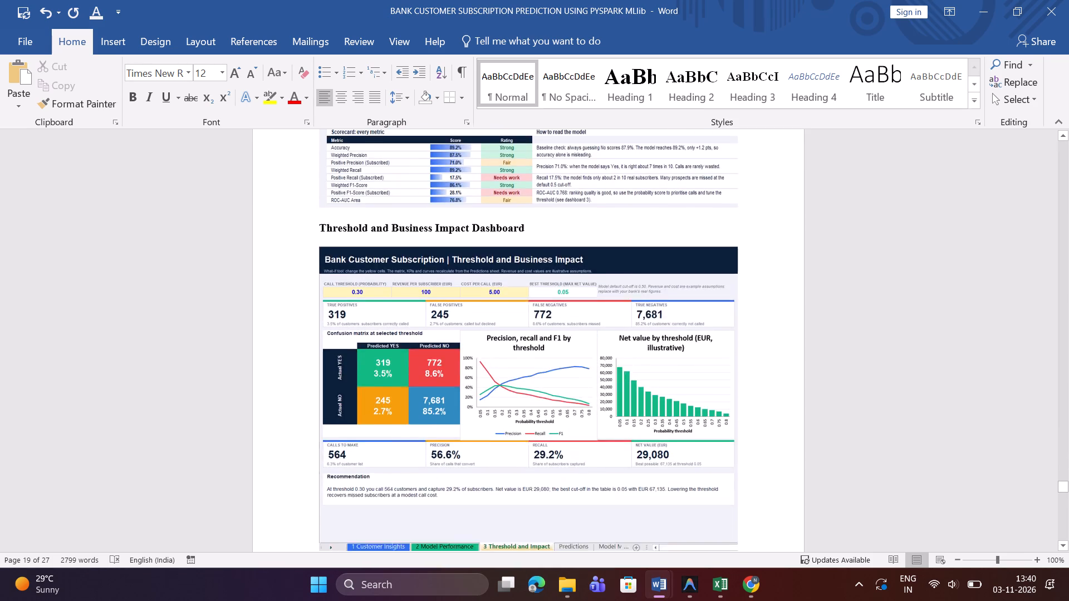
scroll(327, 315, down, 7)
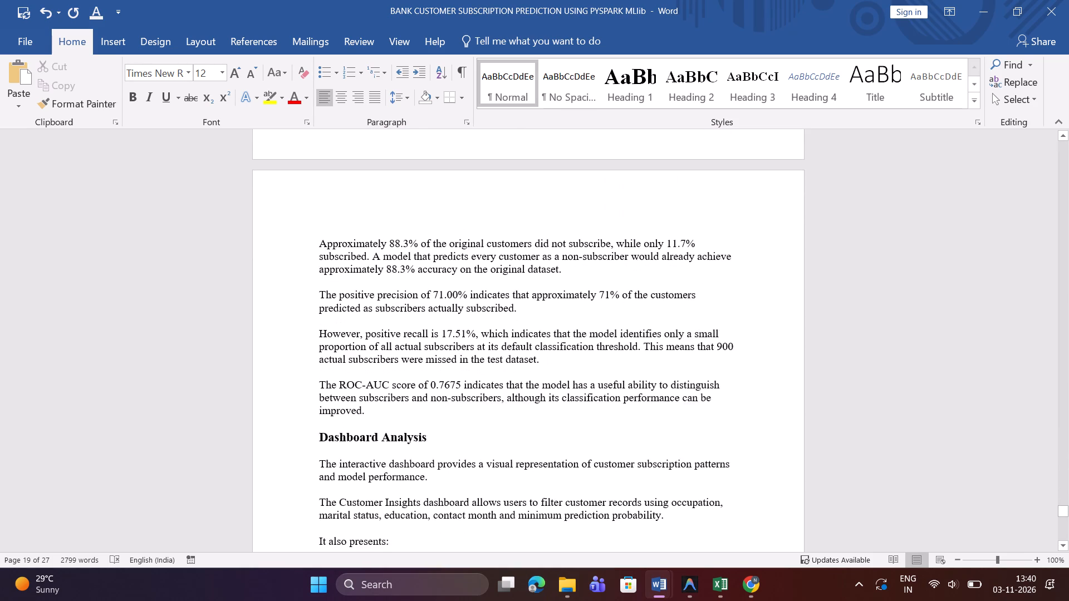
scroll(327, 315, down, 3)
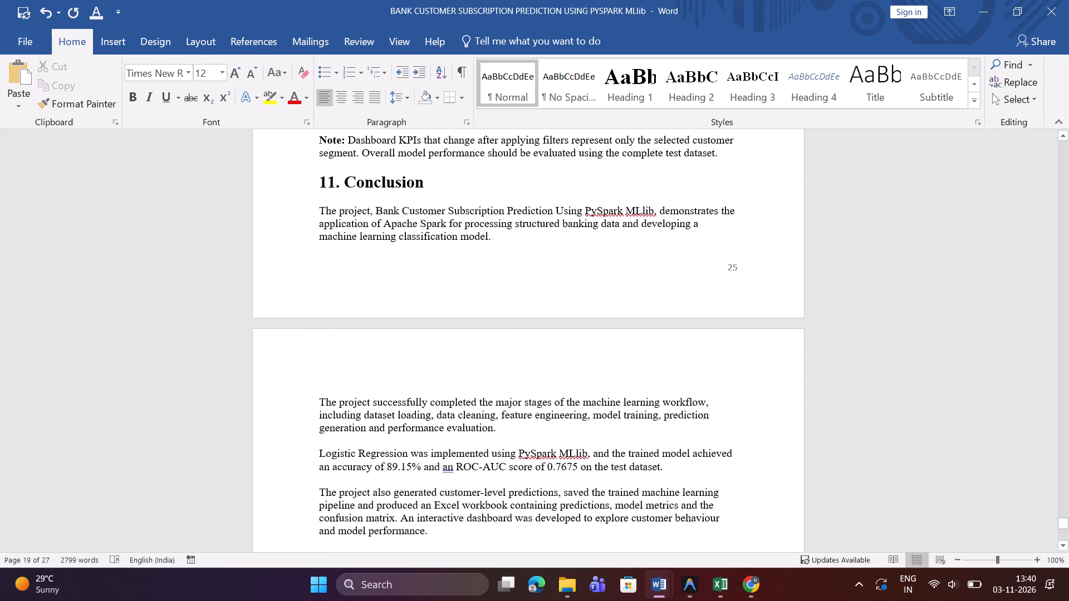
scroll(327, 315, down, 1)
scroll(327, 315, up, 2)
scroll(327, 315, down, 2)
scroll(327, 315, up, 1)
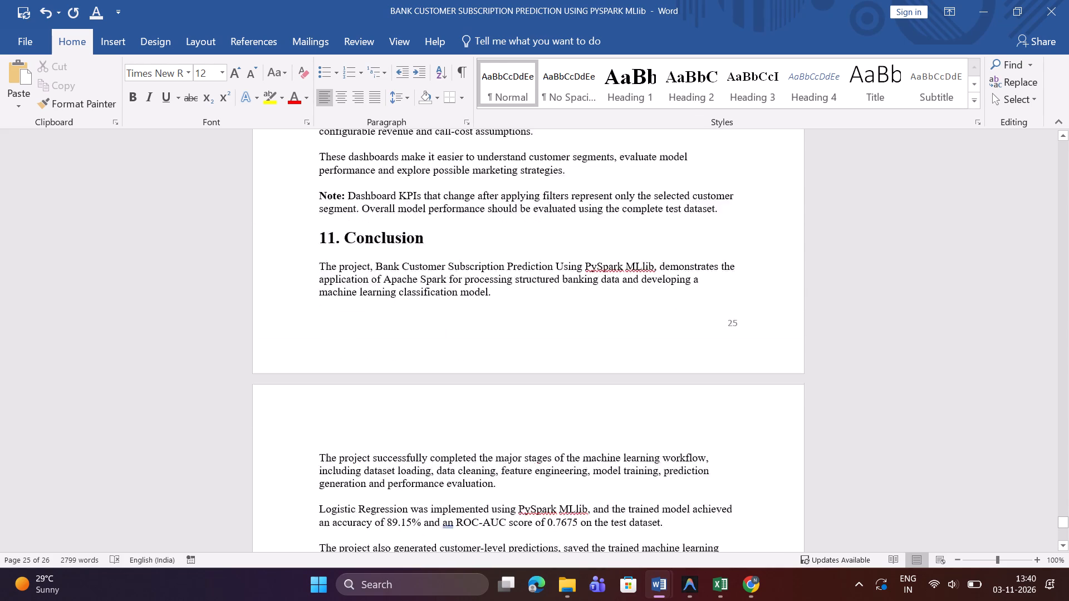
scroll(327, 315, up, 1)
scroll(713, 278, up, 5)
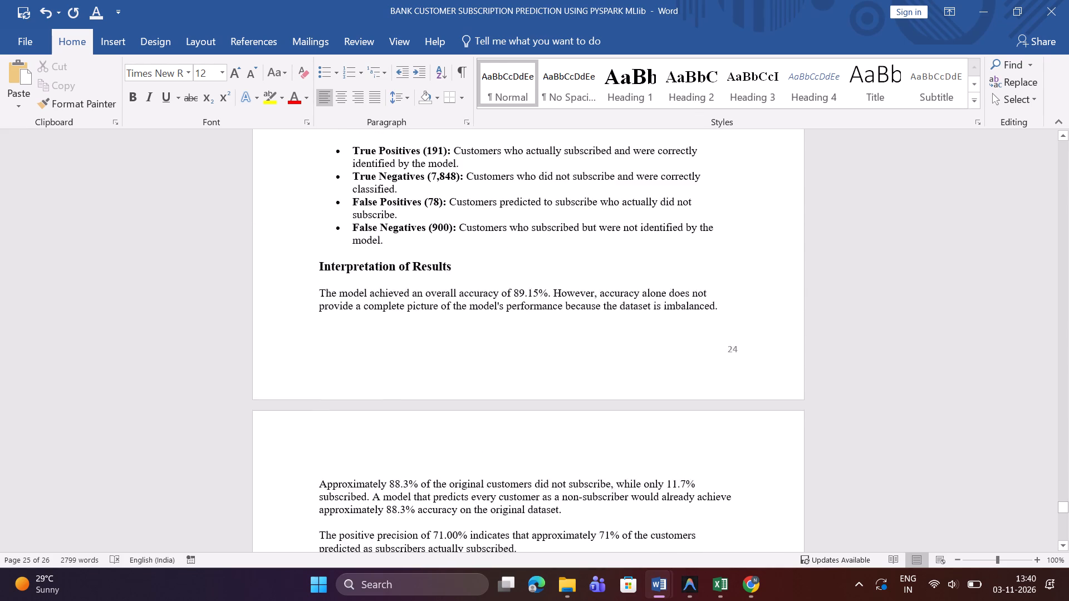
scroll(713, 278, up, 1)
Switch to Chrome and check the Duplichecker plagiarism results for the project report.
click(745, 585)
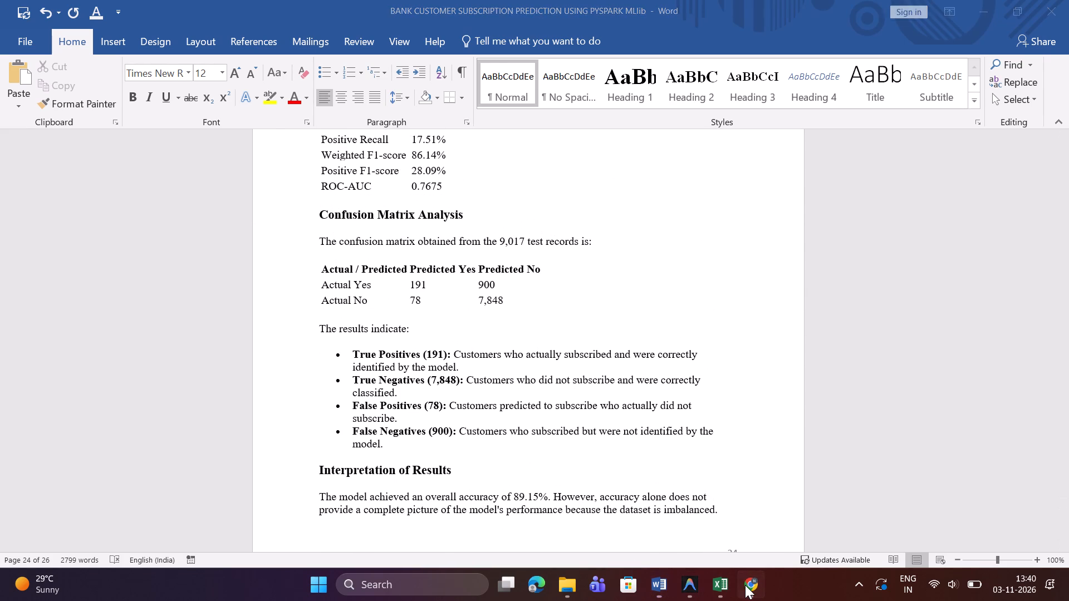
scroll(556, 392, up, 1)
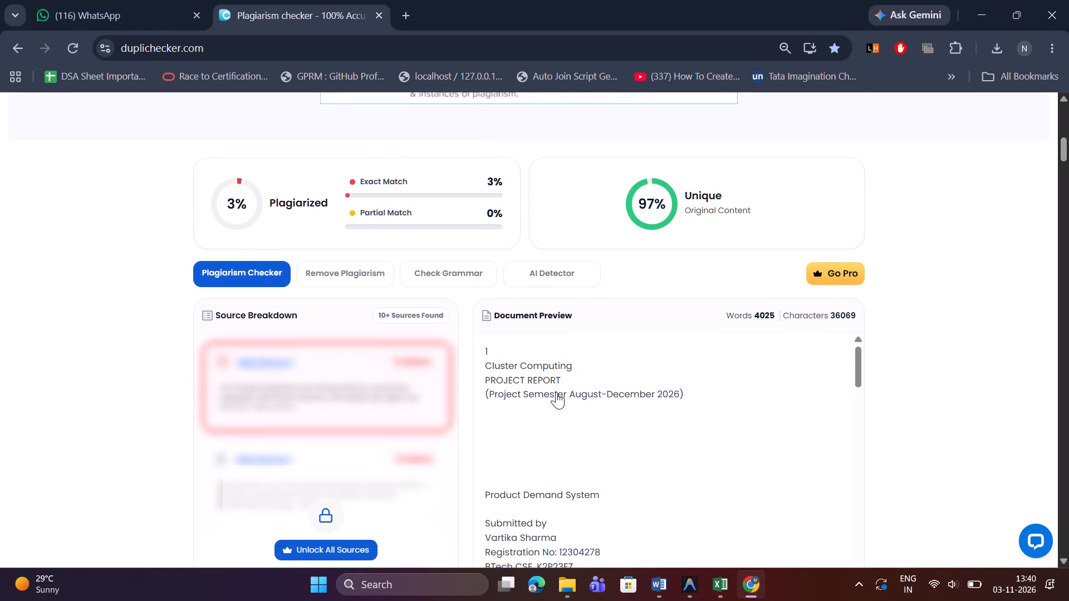
scroll(556, 392, up, 1)
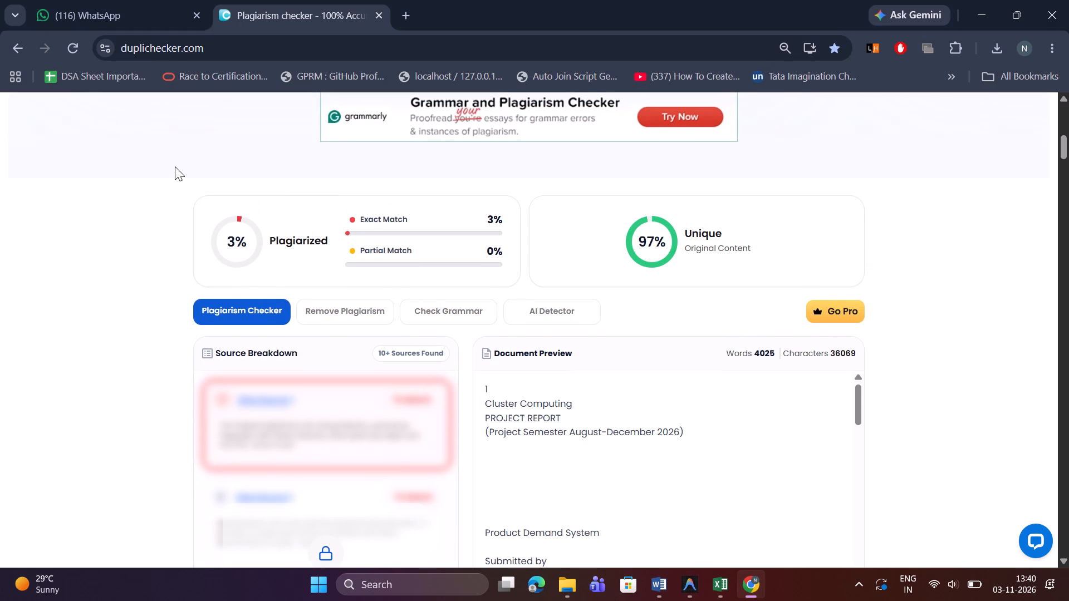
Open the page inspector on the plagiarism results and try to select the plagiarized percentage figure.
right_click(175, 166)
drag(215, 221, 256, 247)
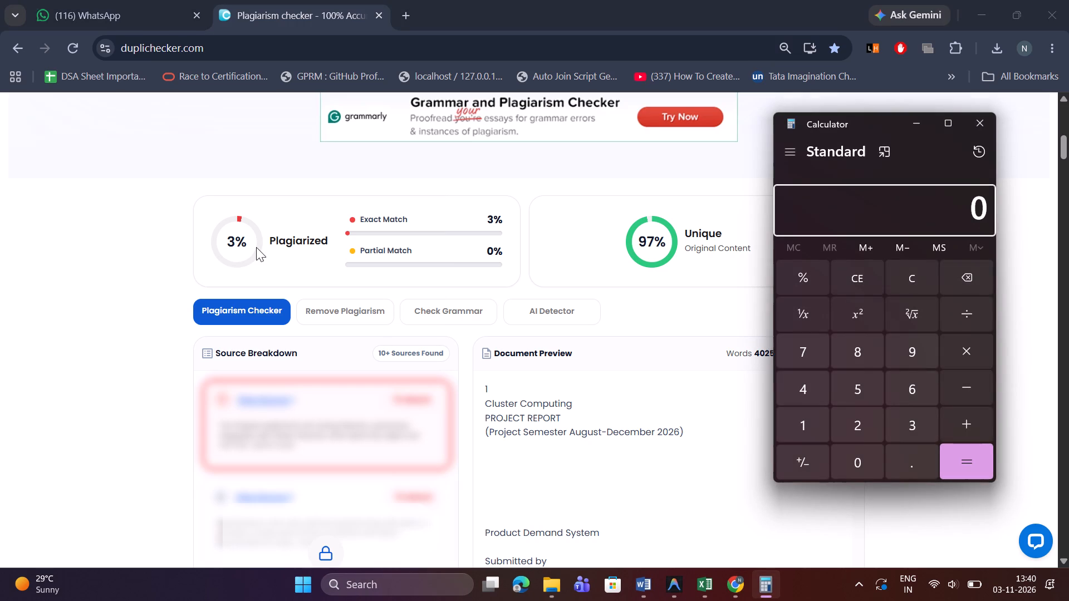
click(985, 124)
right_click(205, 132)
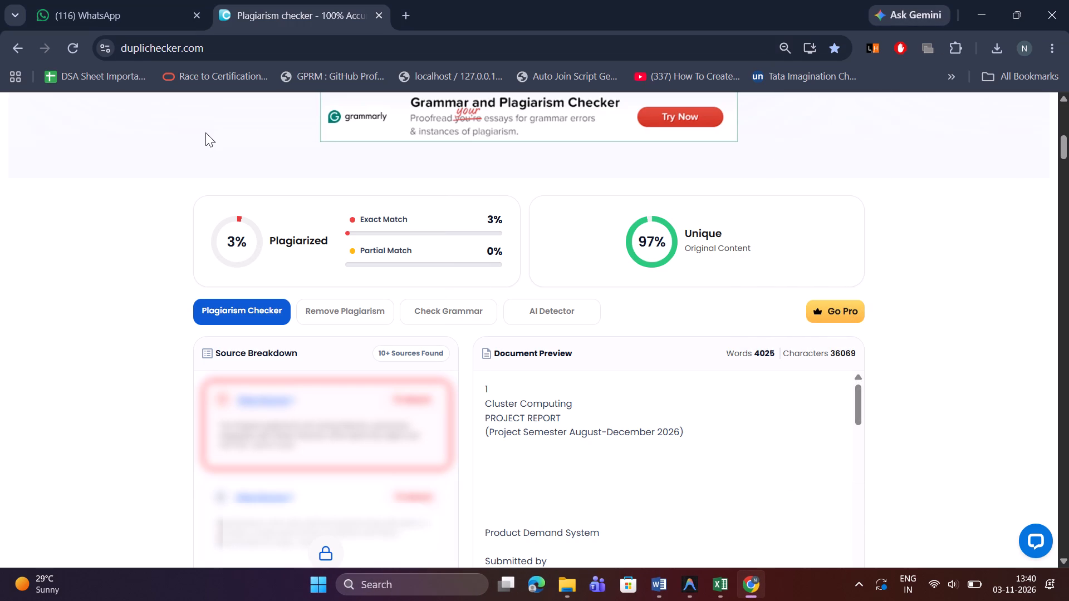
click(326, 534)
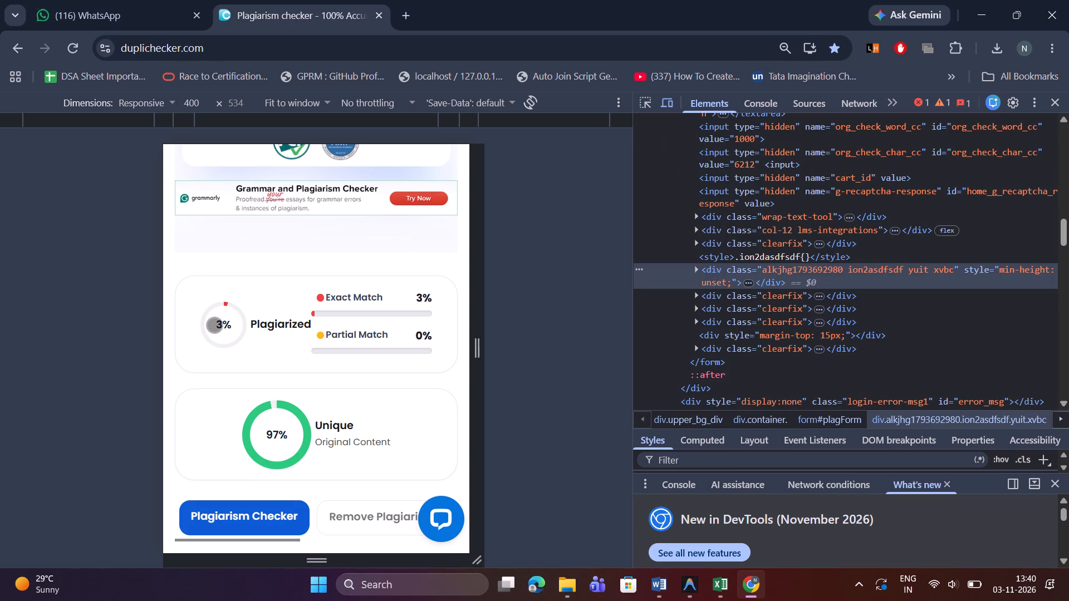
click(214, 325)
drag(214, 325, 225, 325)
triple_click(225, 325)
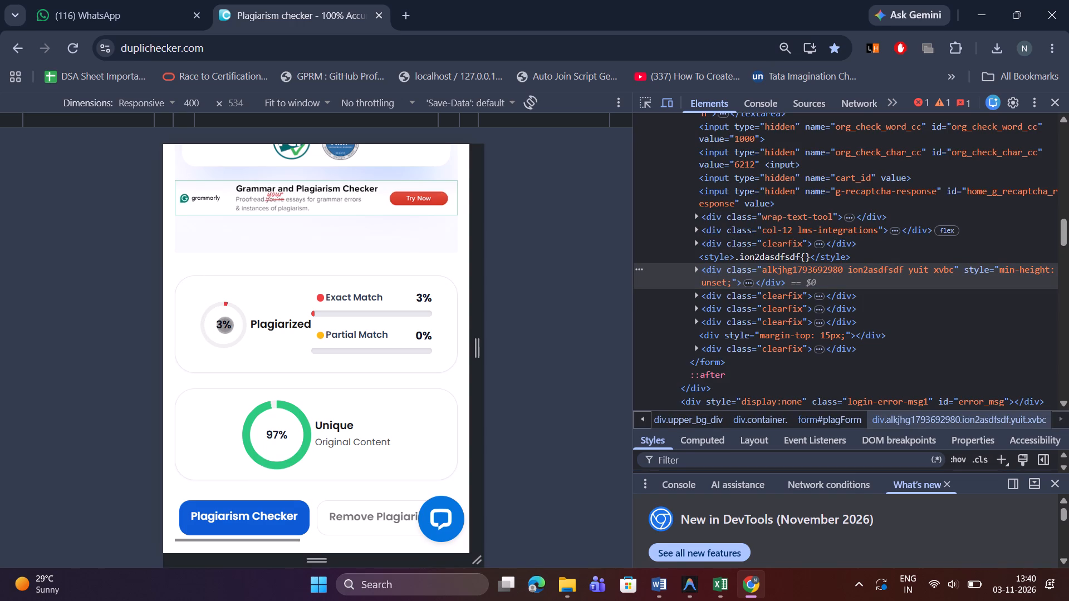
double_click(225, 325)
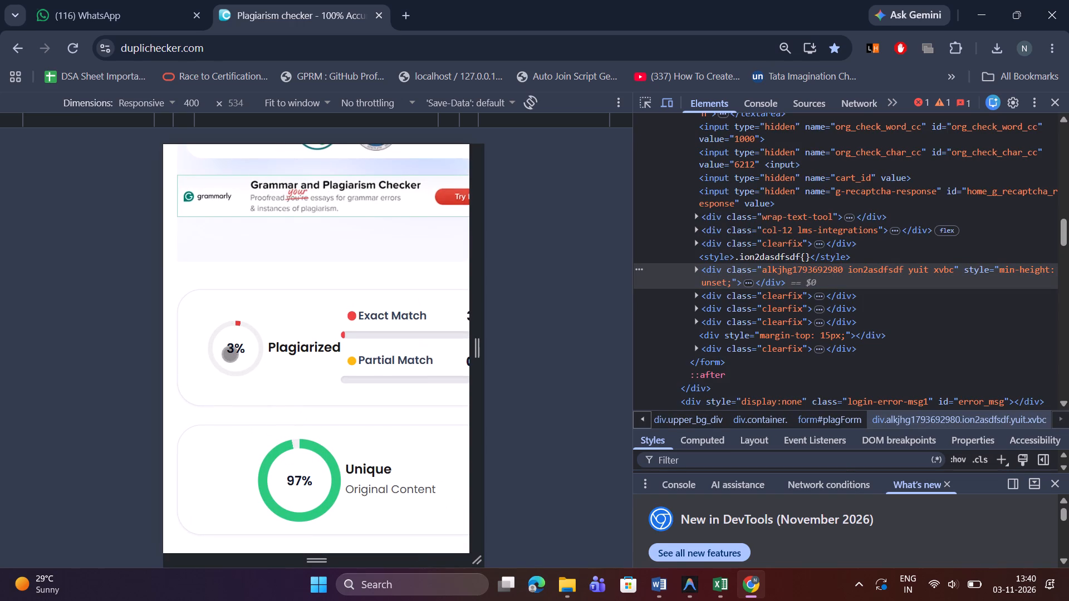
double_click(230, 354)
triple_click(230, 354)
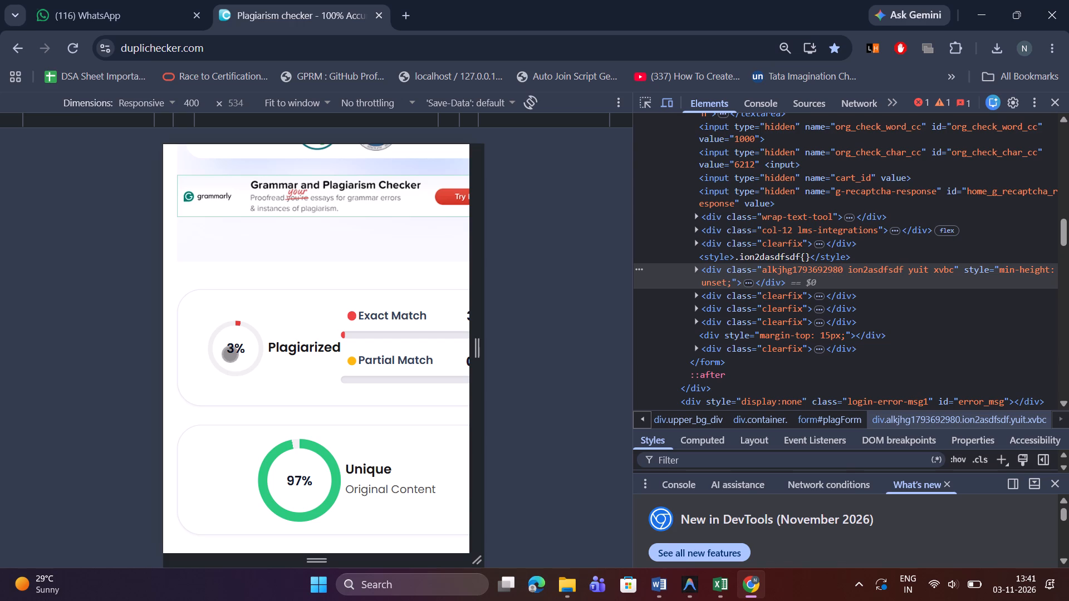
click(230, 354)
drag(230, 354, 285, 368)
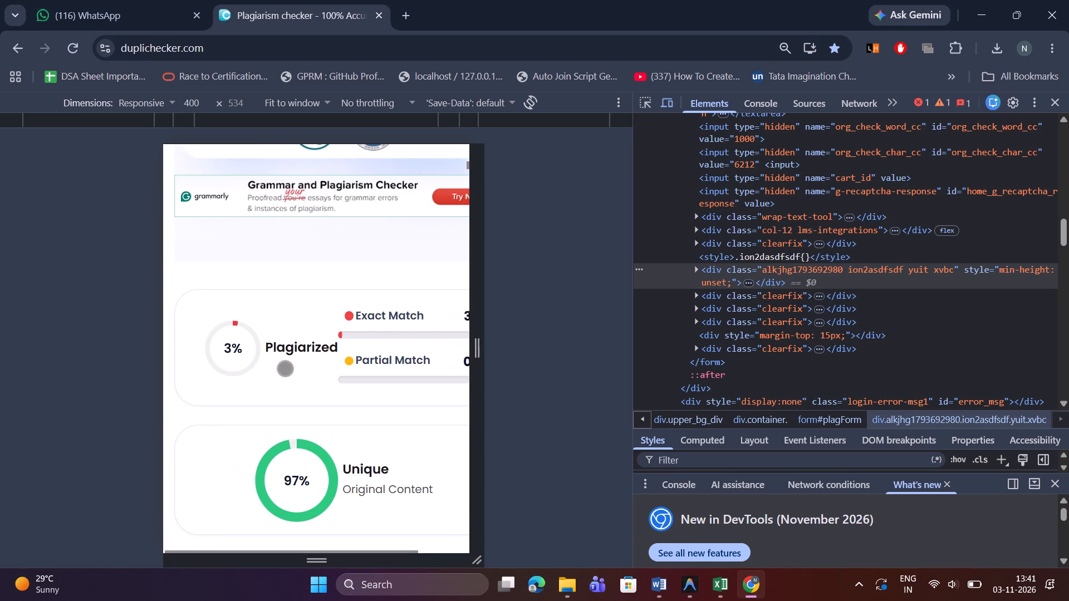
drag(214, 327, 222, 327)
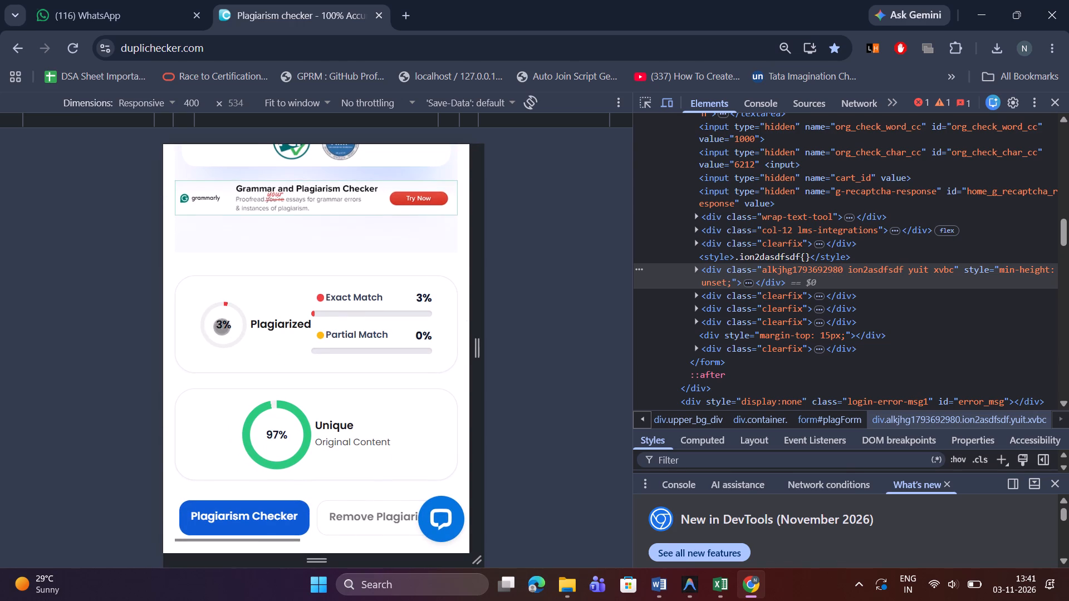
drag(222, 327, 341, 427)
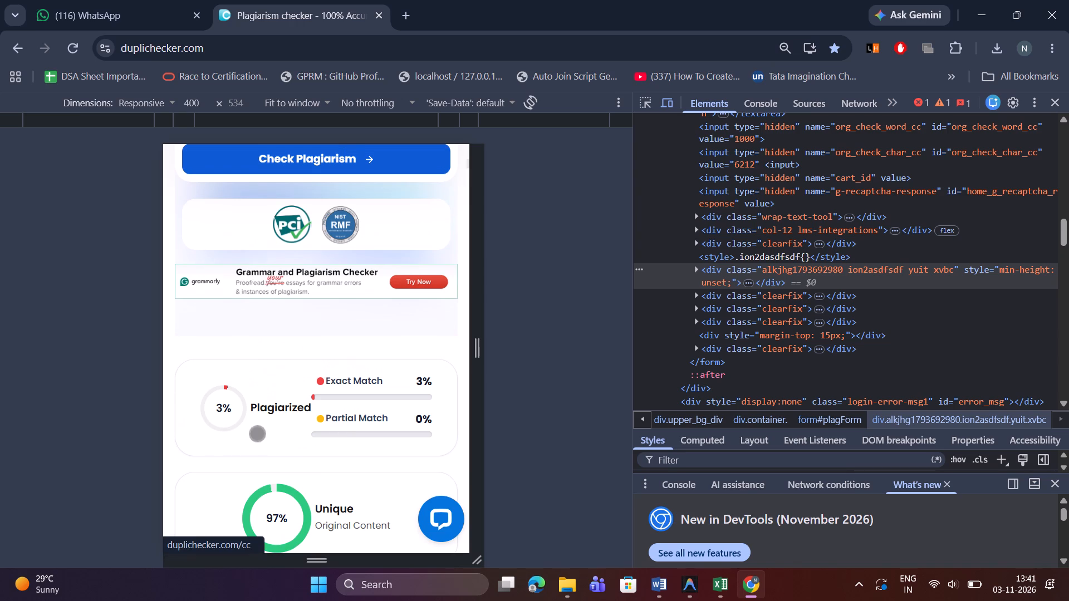
Go back to the previous checker page, close the page inspector and look over the submitted report text.
click(17, 46)
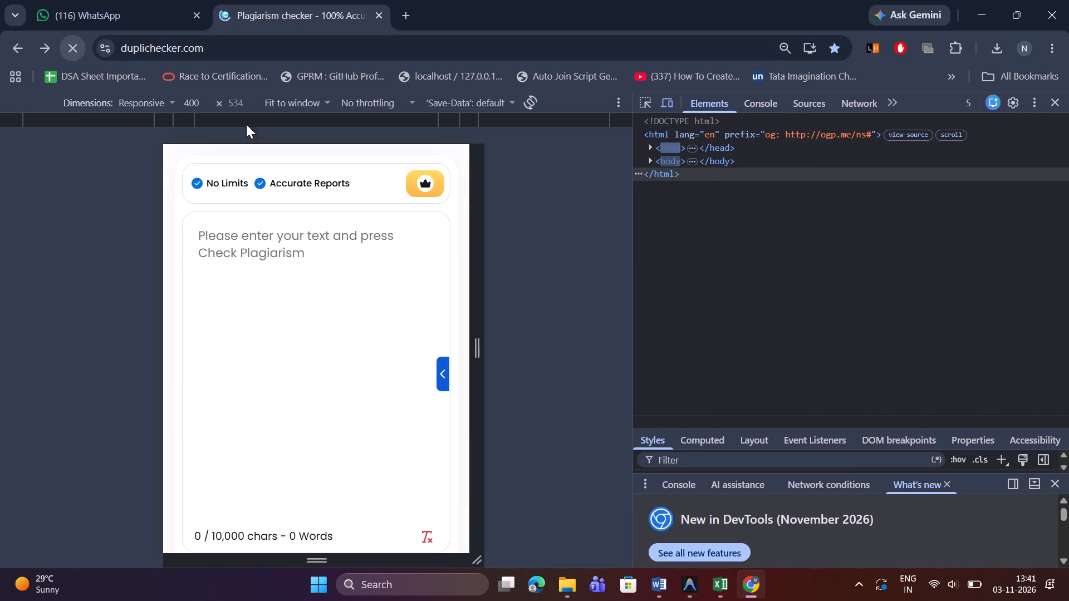
click(1055, 105)
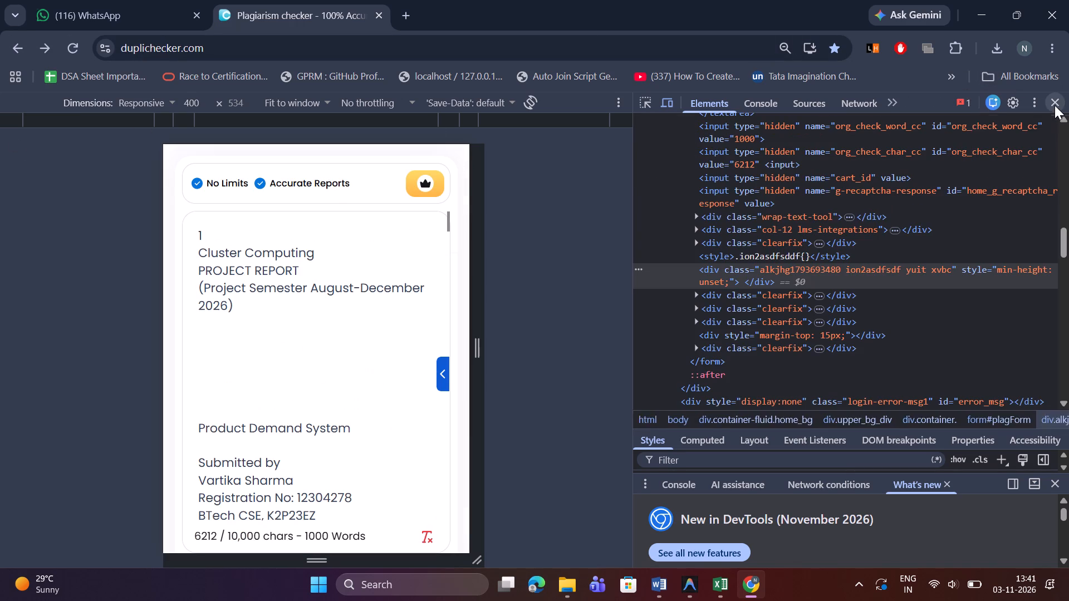
scroll(450, 327, up, 1)
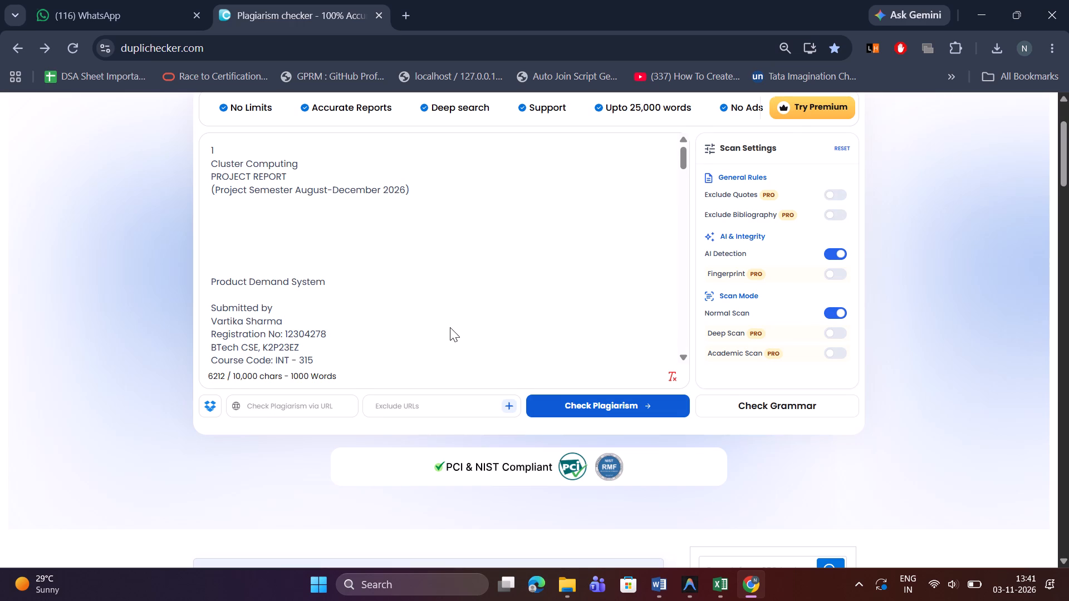
scroll(450, 327, up, 5)
scroll(450, 327, down, 10)
scroll(450, 327, left, 1)
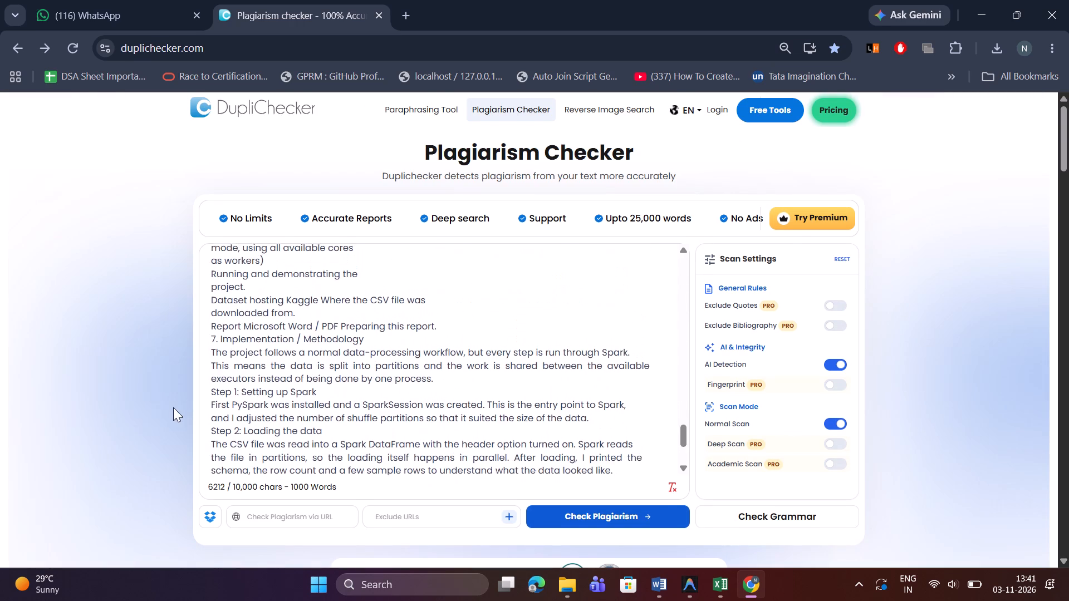
scroll(173, 407, down, 7)
scroll(173, 407, up, 3)
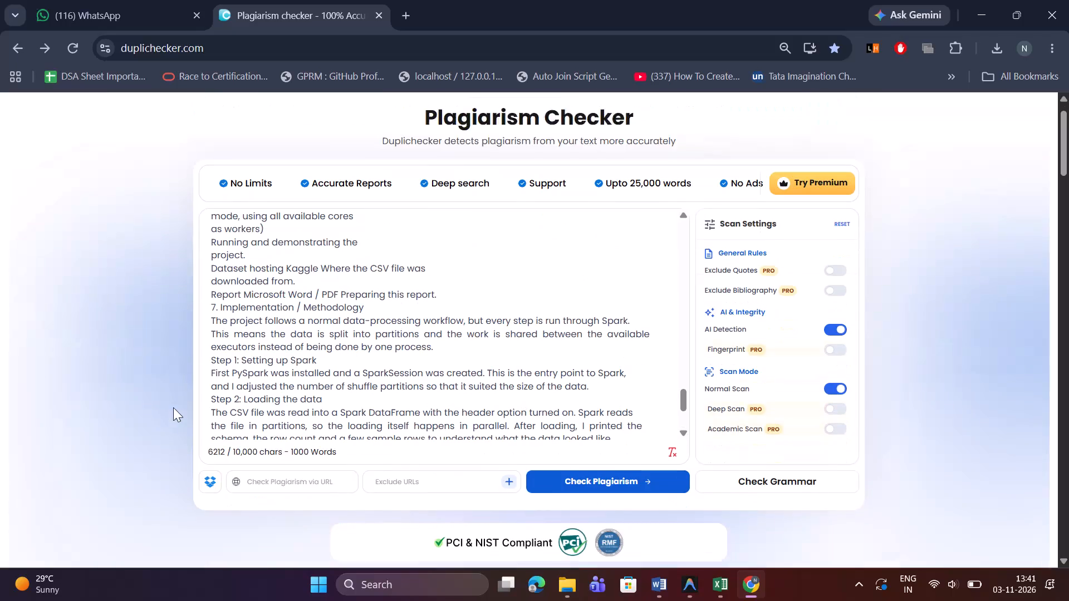
scroll(173, 407, up, 2)
scroll(173, 407, down, 3)
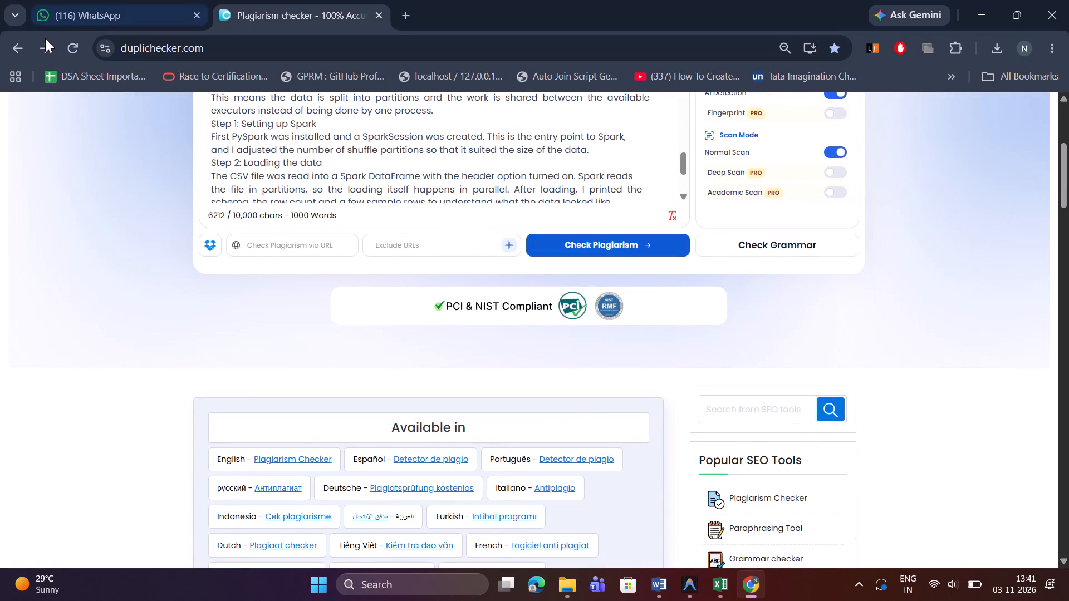
Go forward to the empty checker form and upload the INT315 project report PDF from Downloads.
click(46, 41)
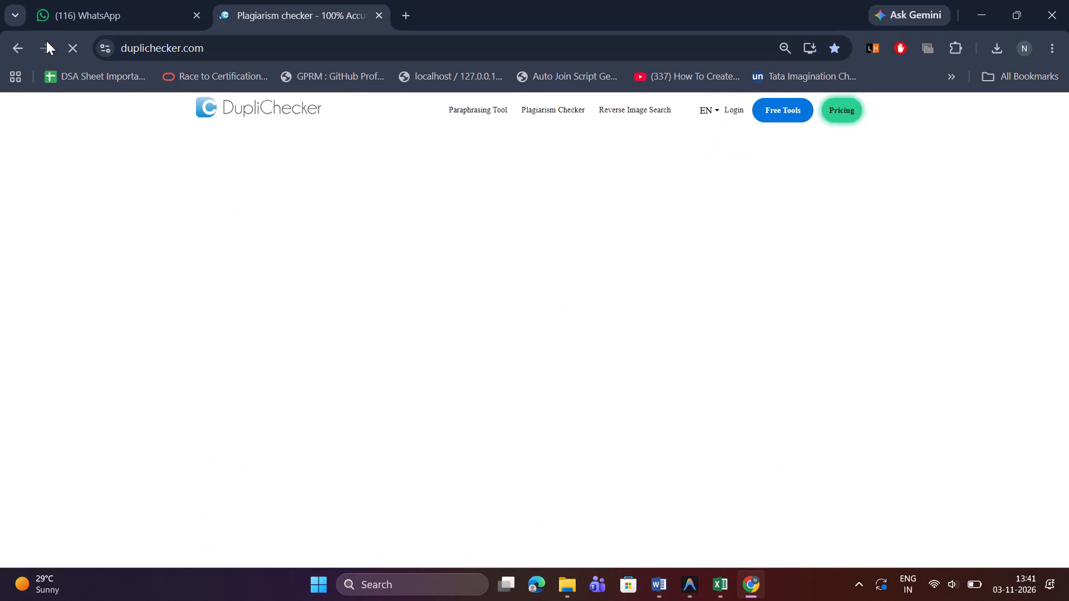
scroll(132, 354, up, 4)
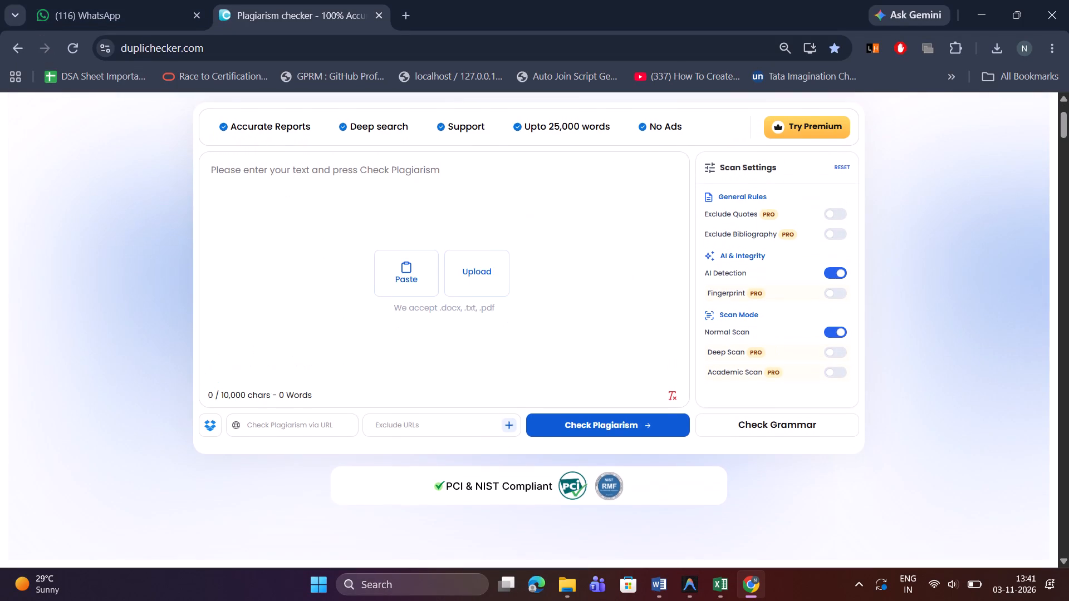
click(480, 328)
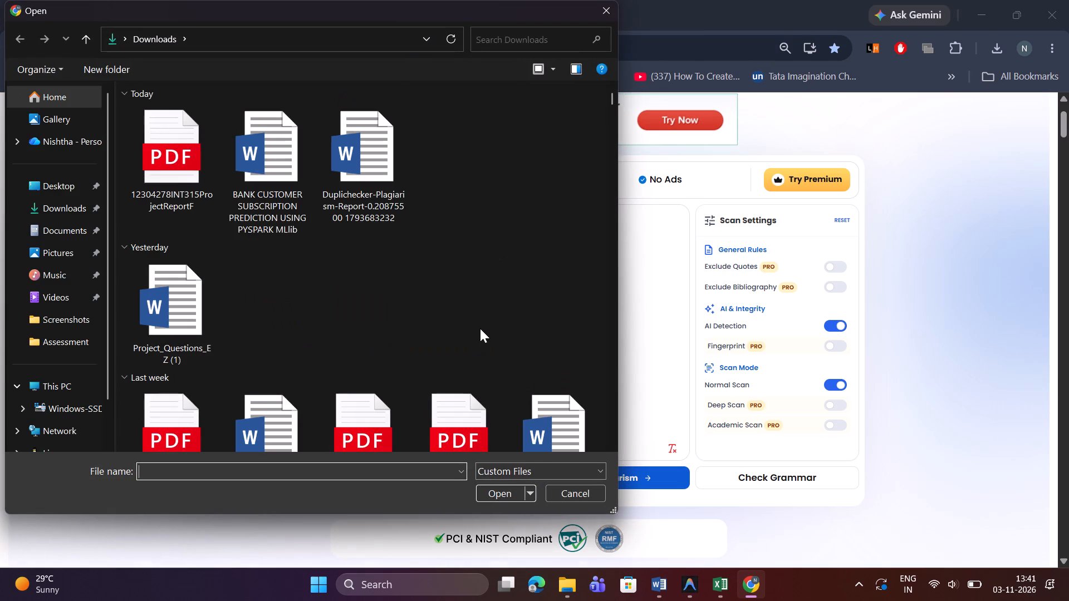
double_click(194, 185)
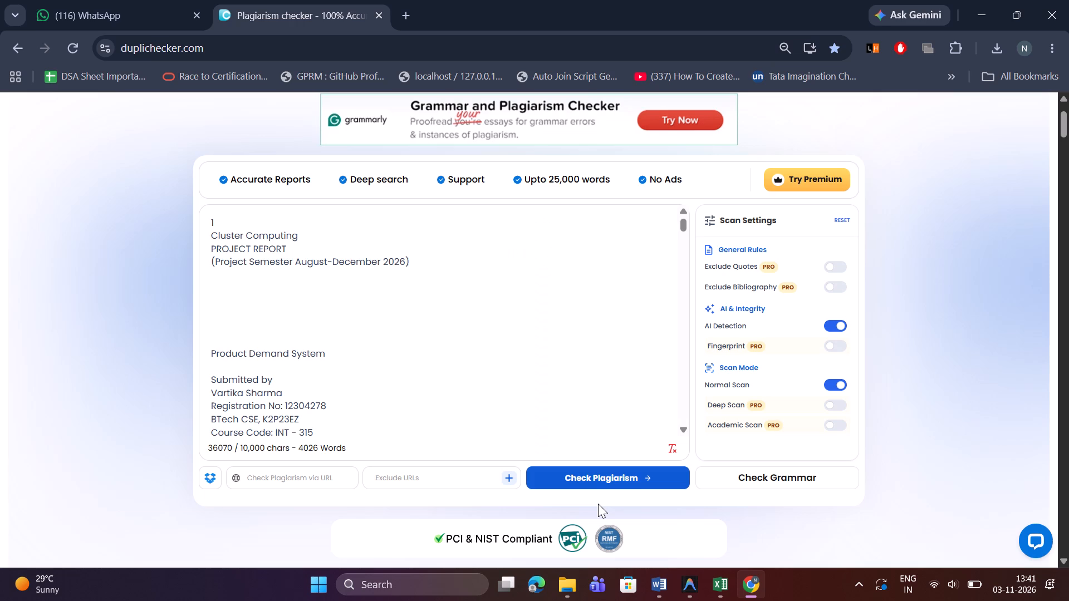
Start the plagiarism check on the uploaded report, completing the human verification.
click(613, 476)
scroll(618, 486, down, 1)
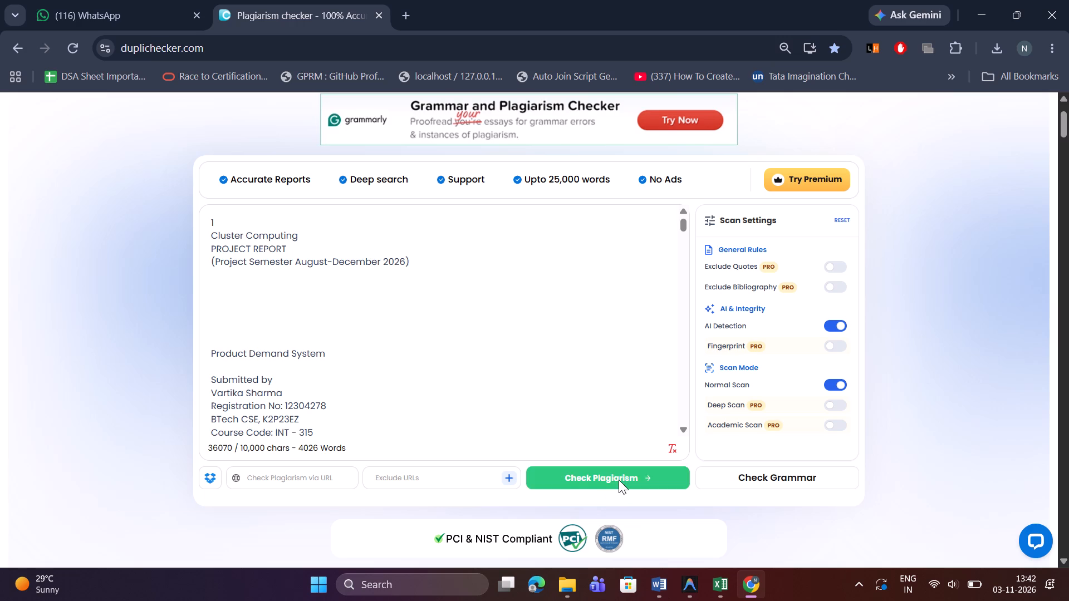
click(459, 339)
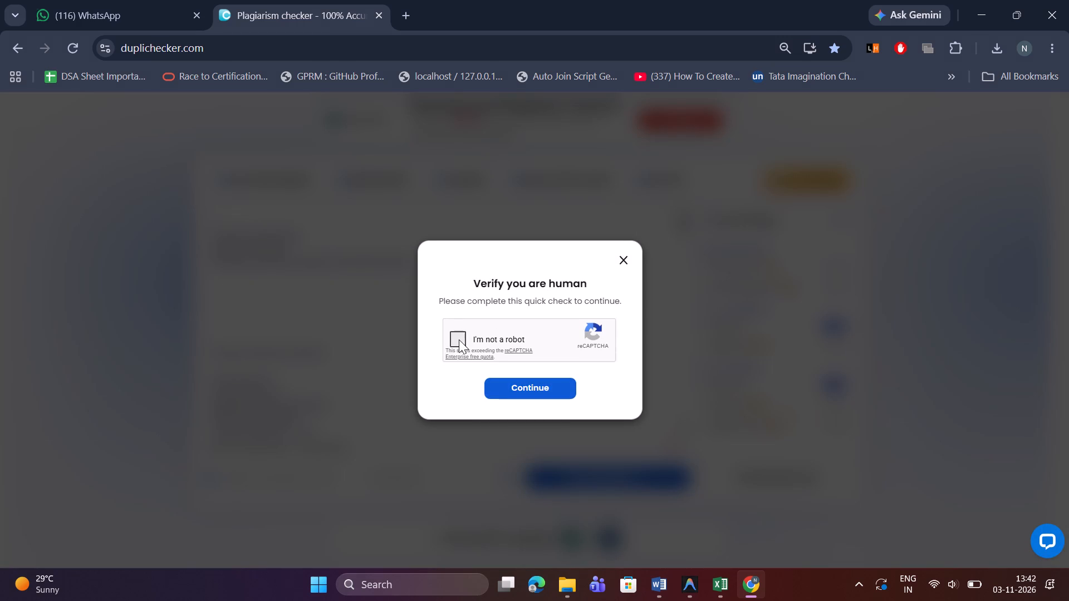
click(520, 385)
scroll(586, 475, down, 6)
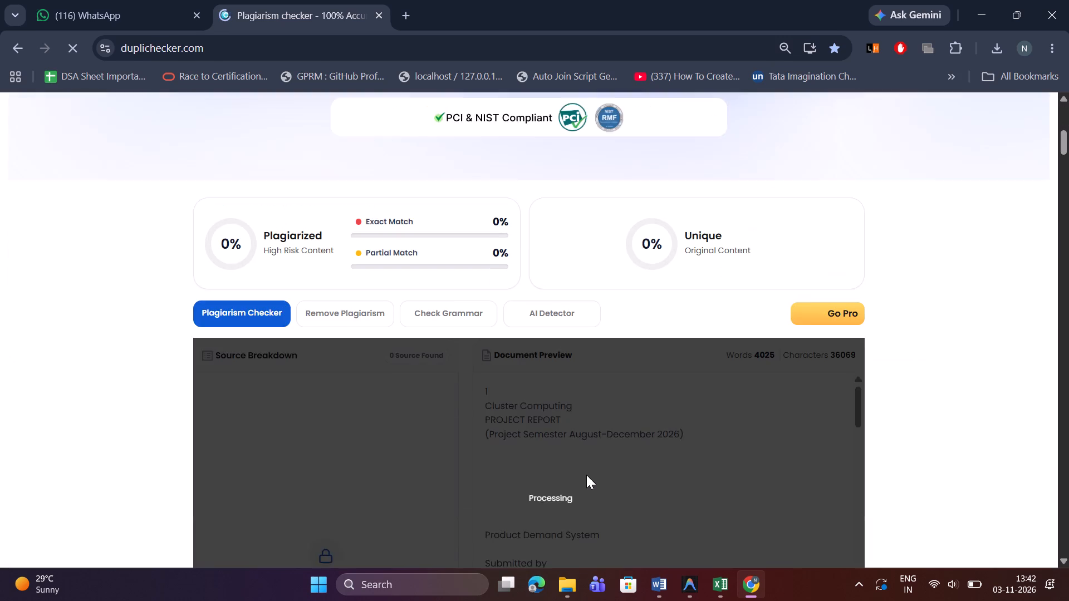
scroll(586, 475, down, 1)
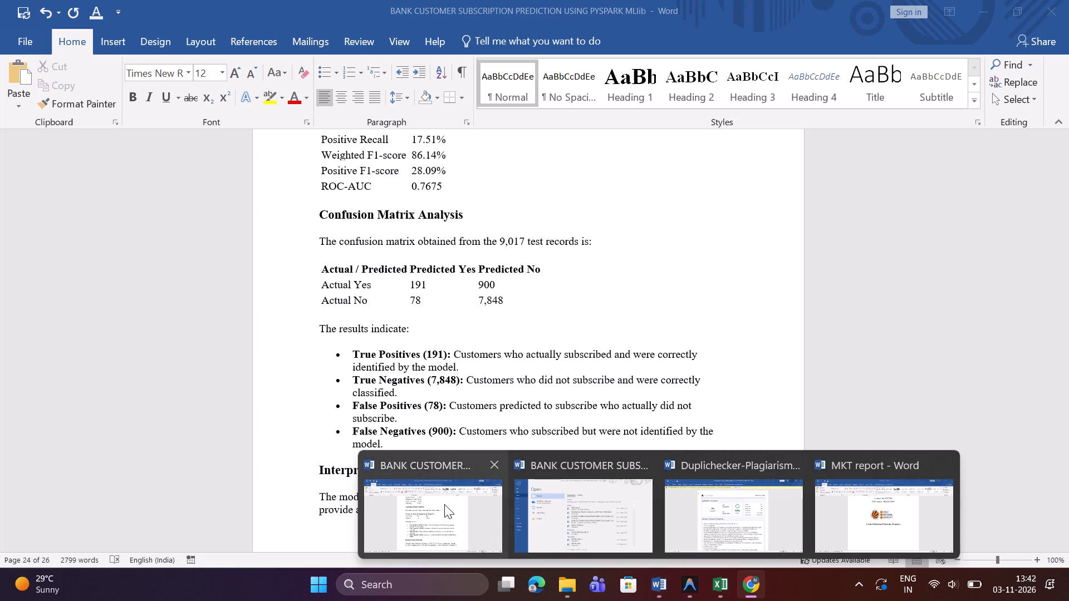
Switch to the bank customer subscription report in Word and look through its sections, code, screenshots and result tables.
click(444, 504)
scroll(447, 426, up, 3)
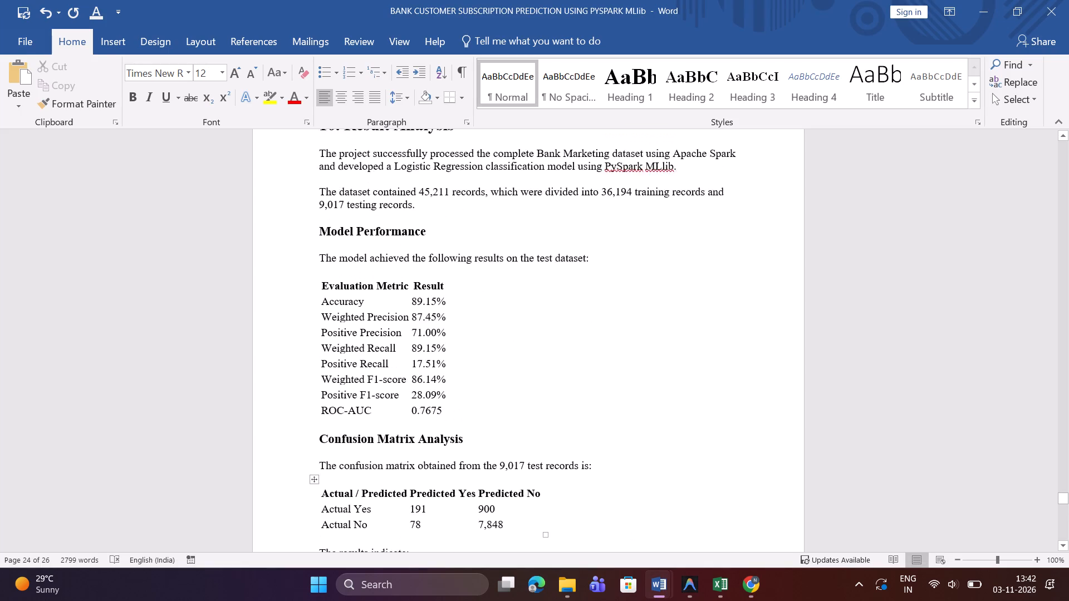
scroll(447, 426, up, 5)
scroll(447, 426, up, 20)
scroll(447, 426, up, 20)
scroll(447, 426, up, 20)
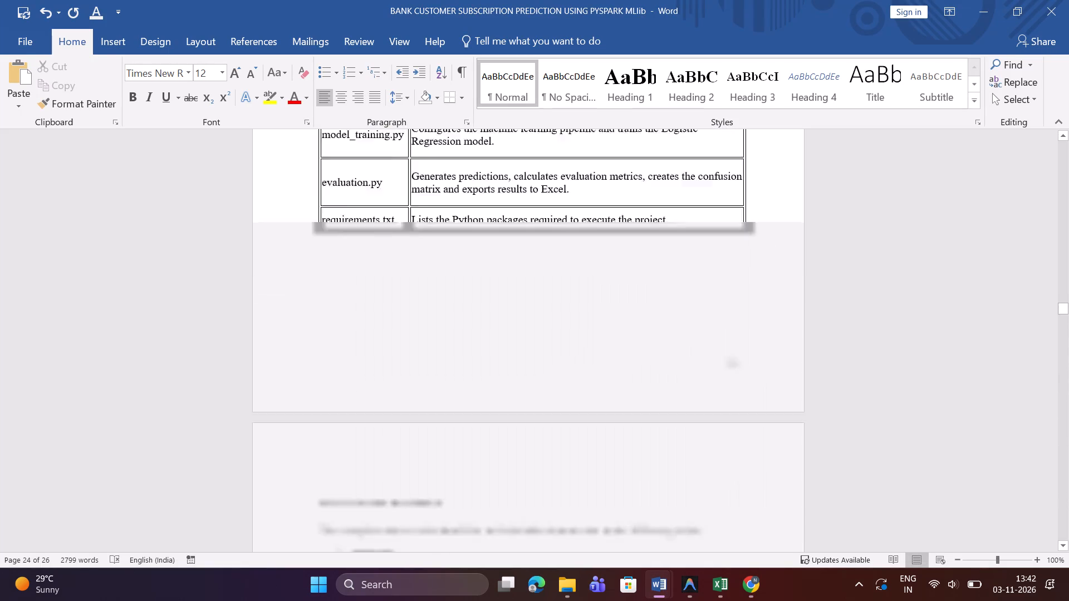
scroll(447, 426, up, 20)
scroll(447, 426, up, 20)
scroll(447, 426, up, 20)
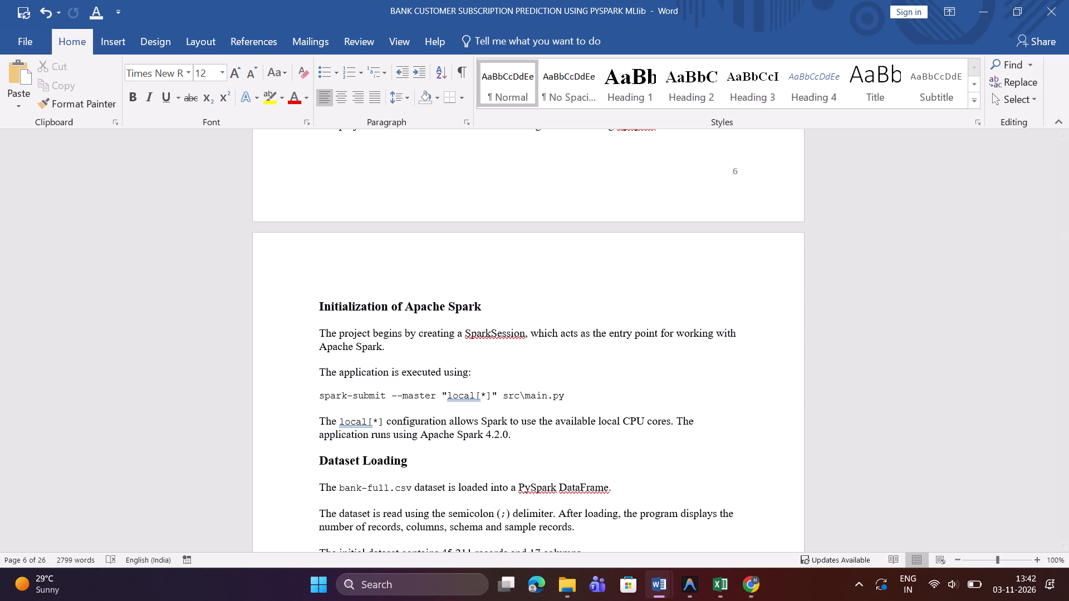
scroll(447, 426, down, 4)
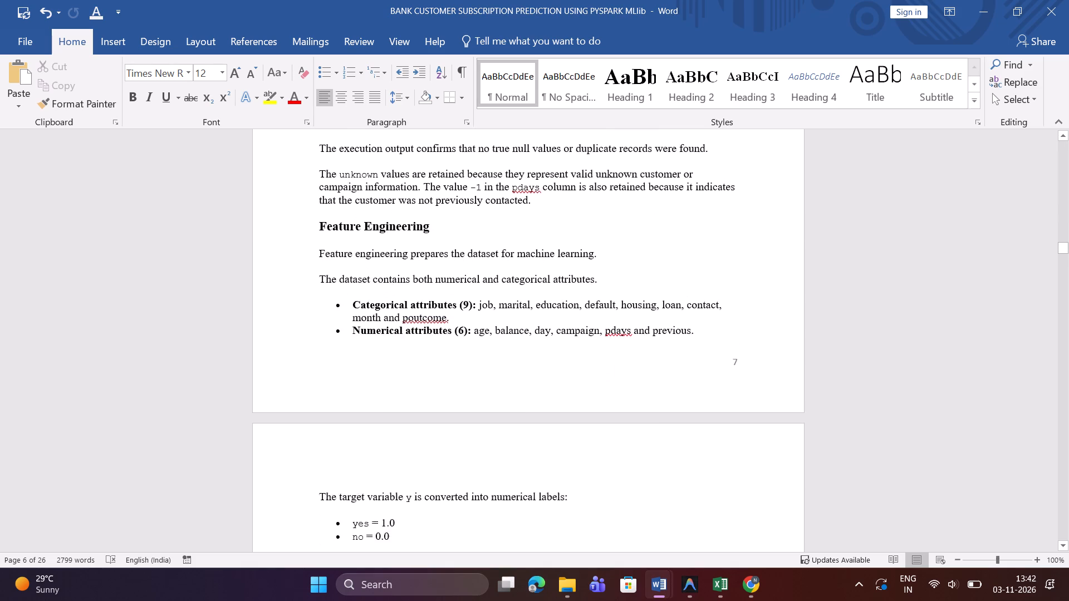
scroll(447, 426, down, 12)
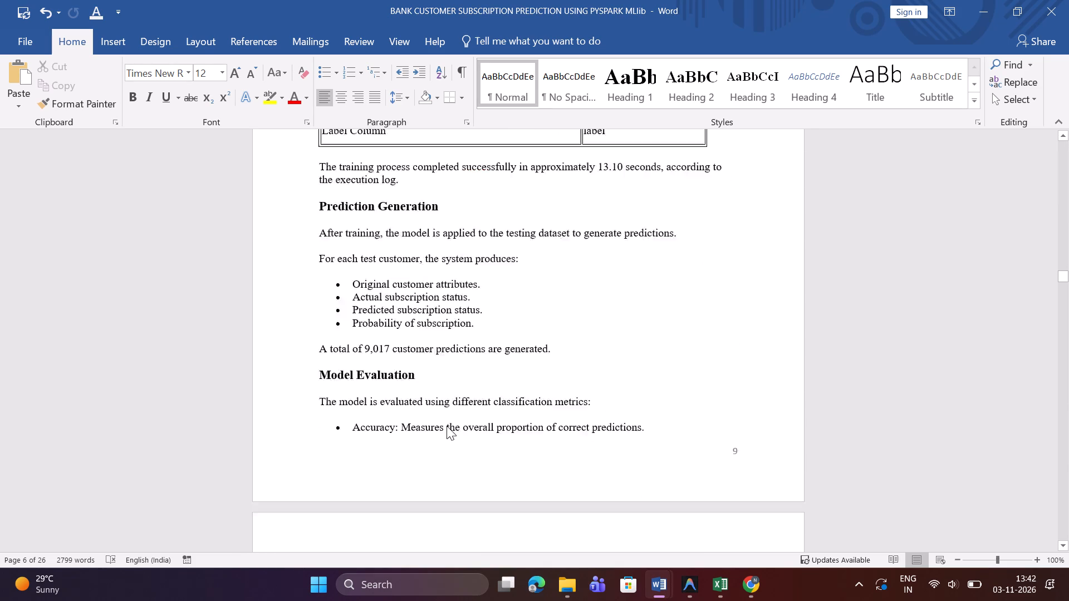
scroll(447, 426, down, 12)
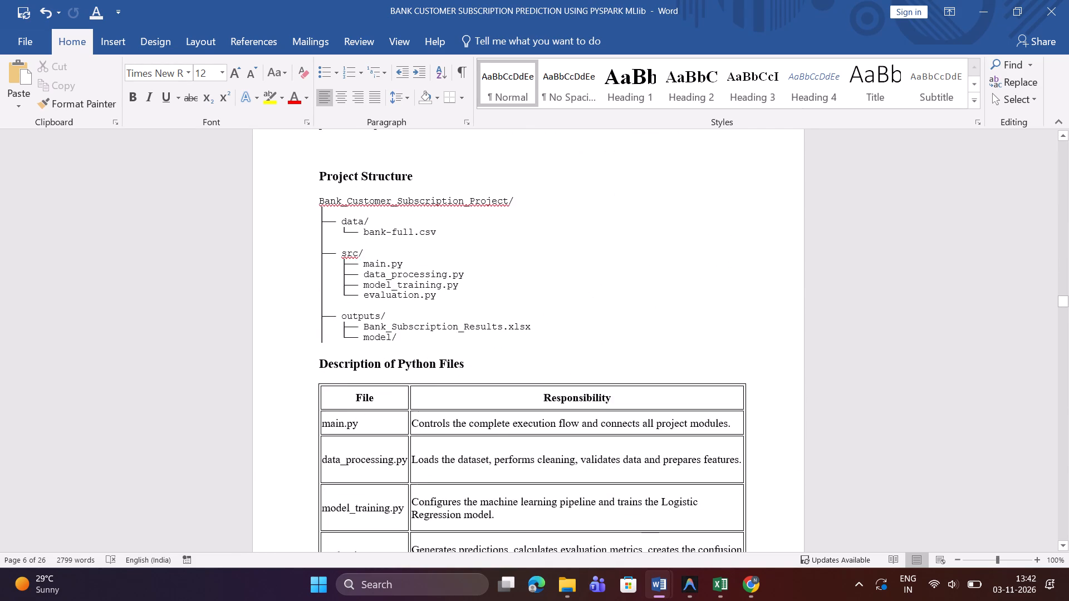
scroll(447, 426, down, 11)
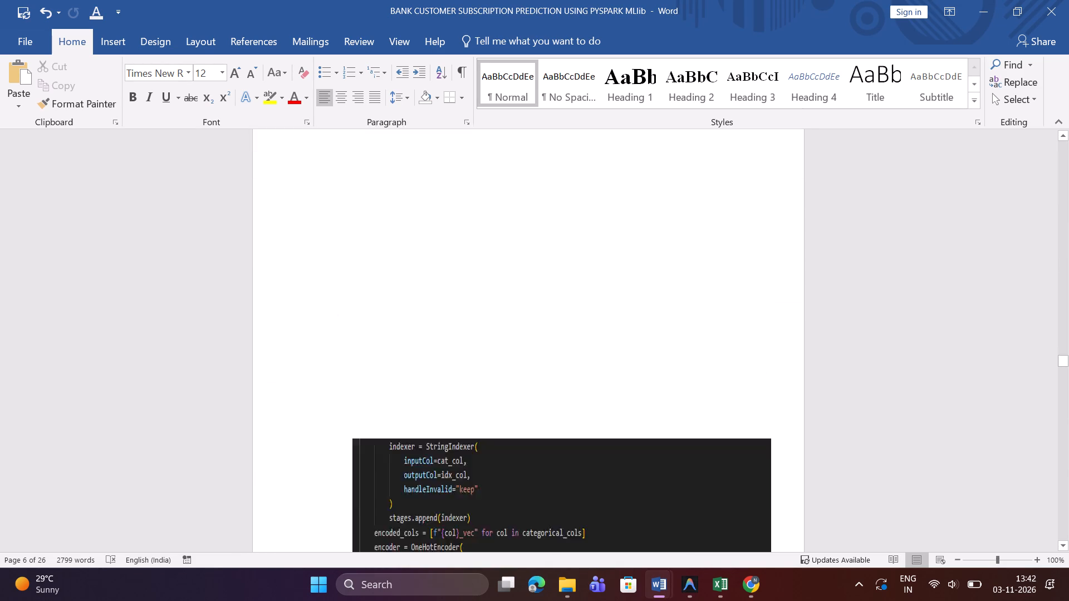
scroll(447, 426, down, 11)
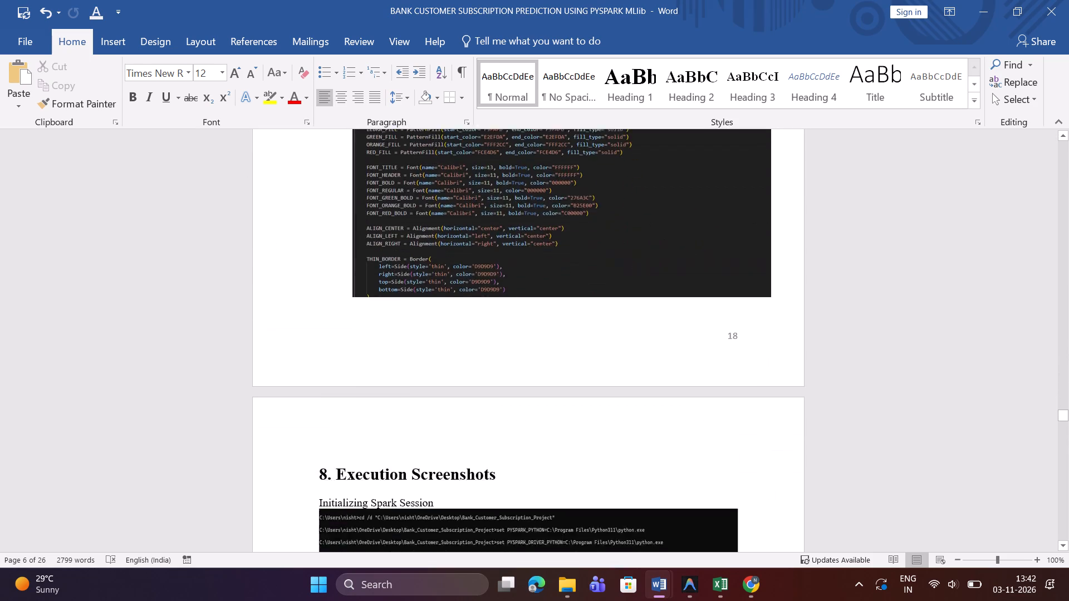
scroll(447, 426, down, 9)
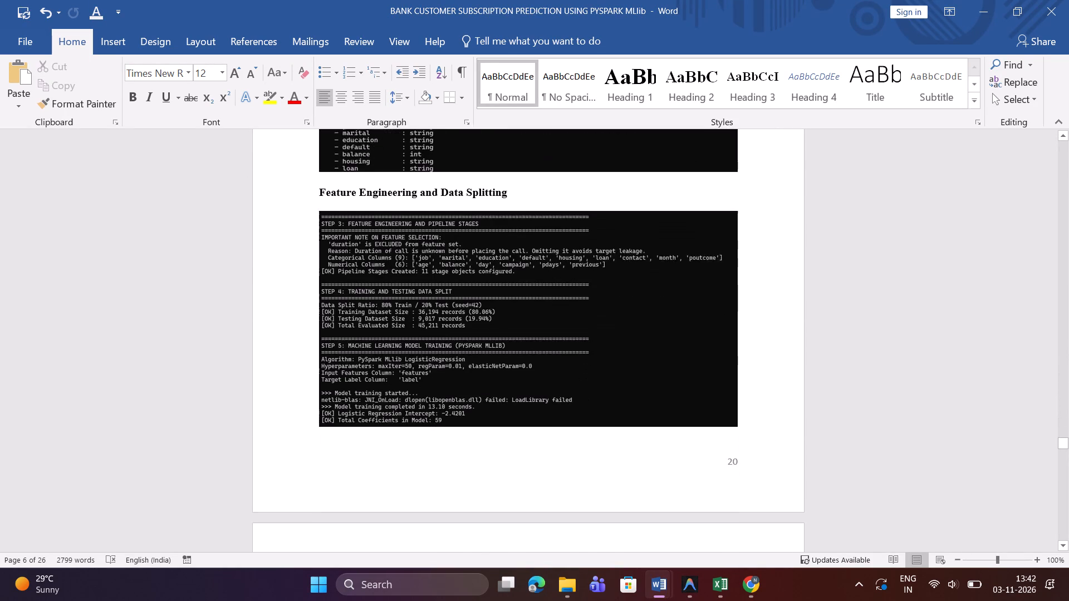
scroll(447, 426, down, 10)
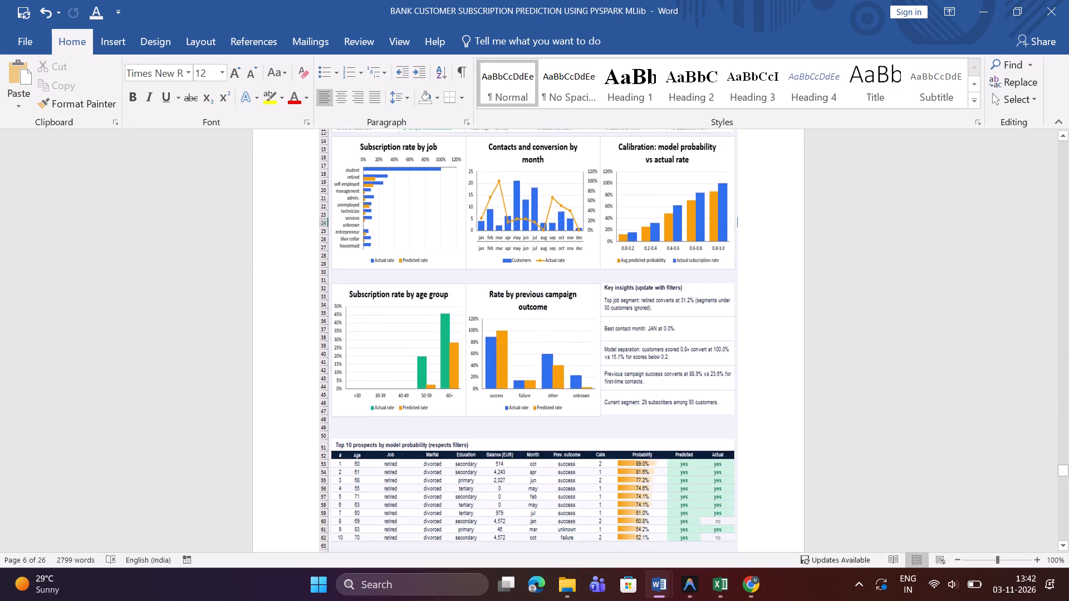
scroll(447, 426, down, 6)
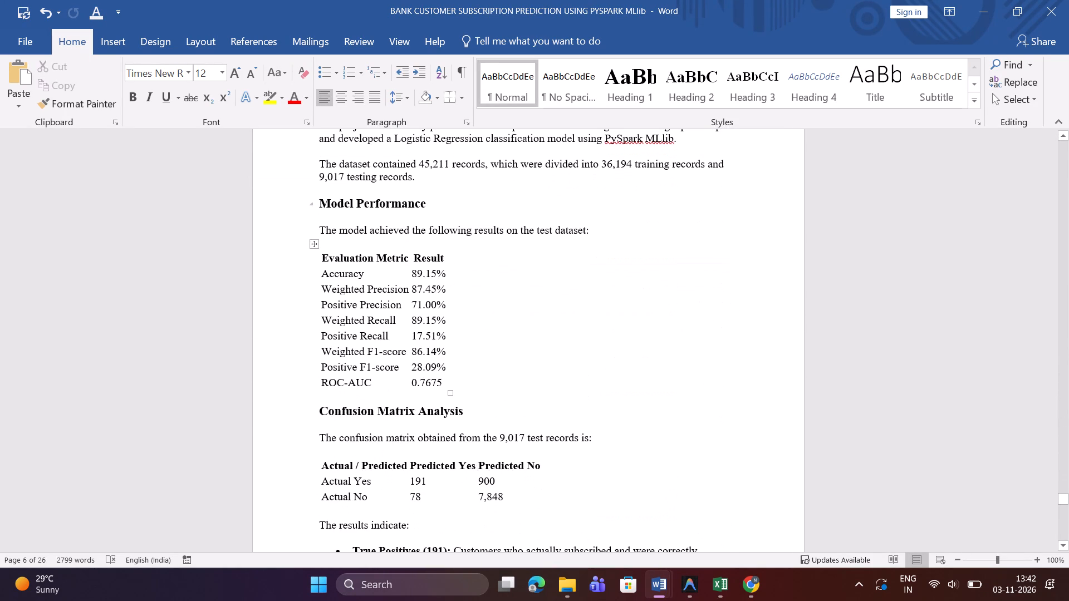
Apply all borders to the evaluation metrics table under Model Performance and enlarge it to most of the text width.
click(313, 243)
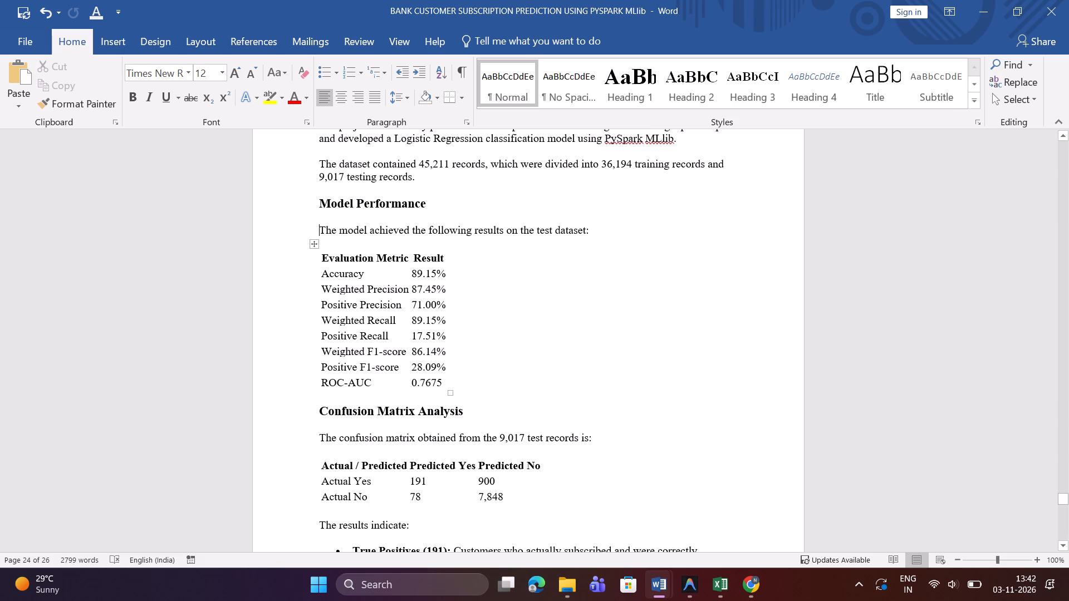
right_click(317, 242)
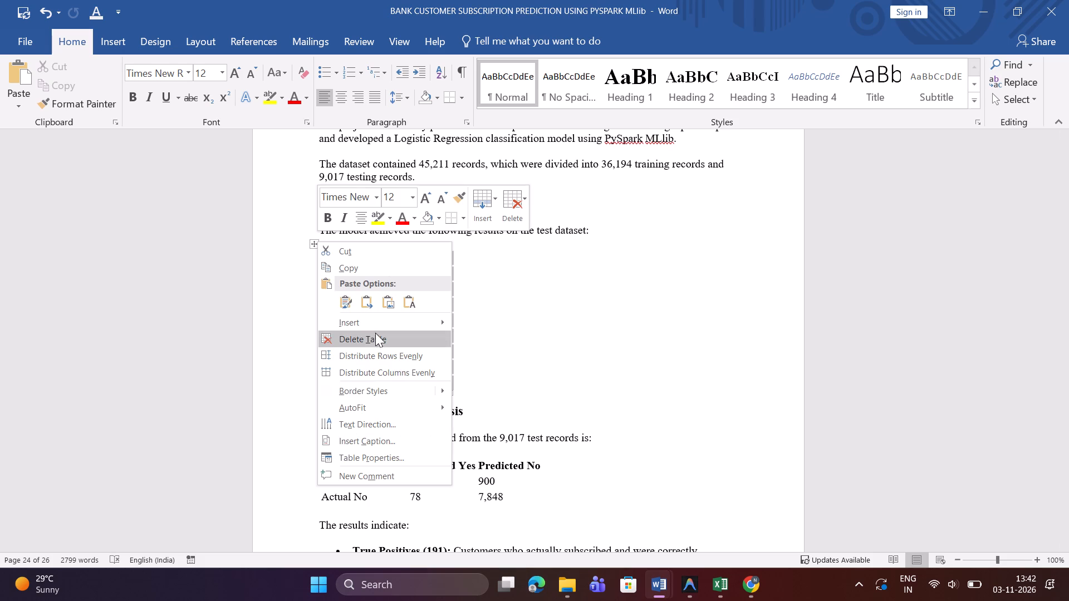
click(463, 223)
click(496, 332)
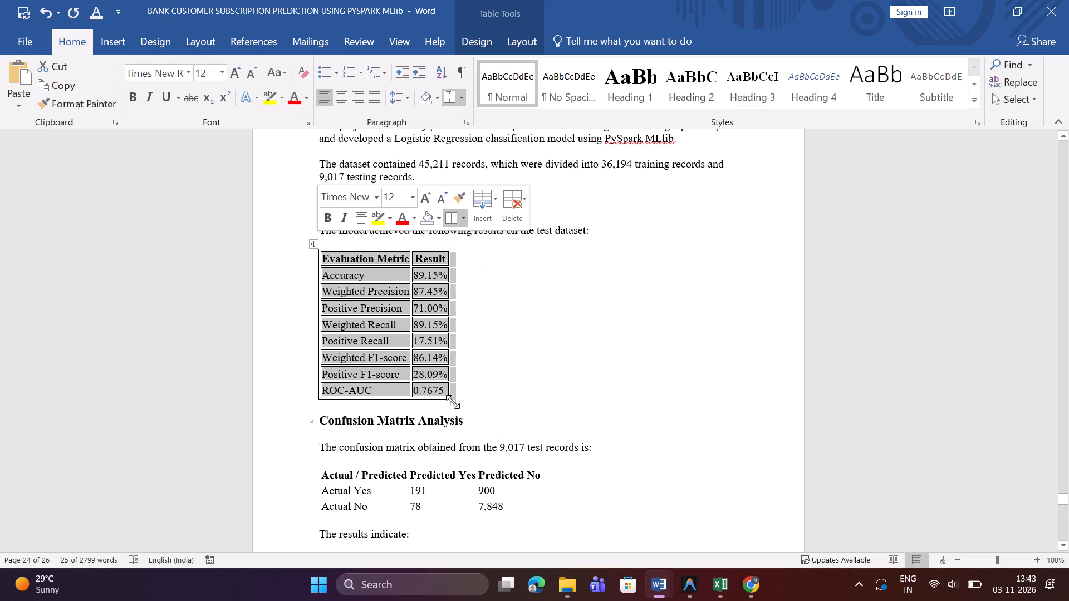
drag(453, 402, 645, 501)
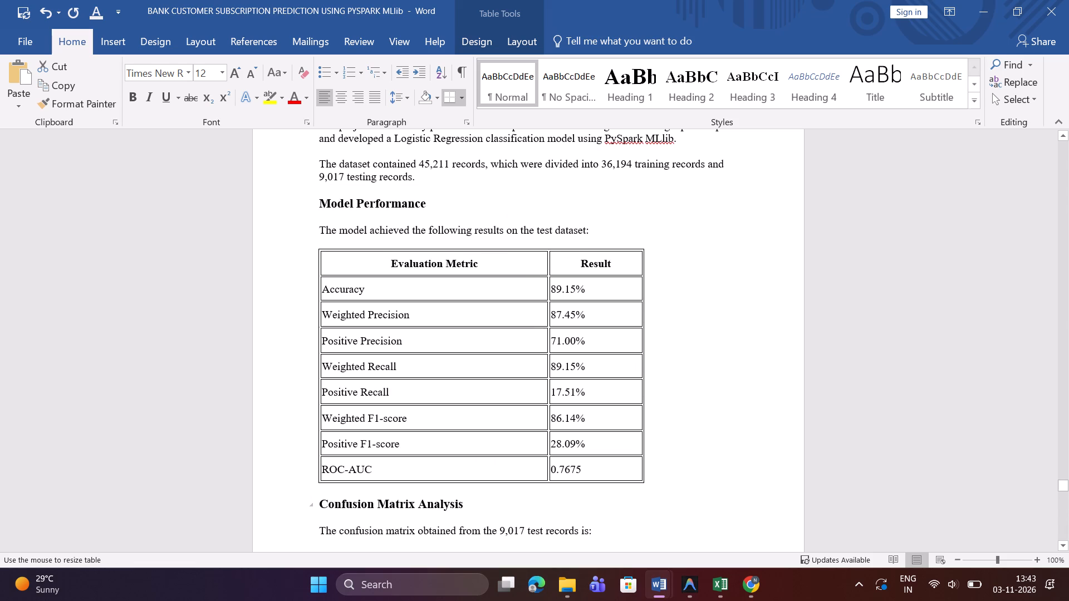
drag(645, 501, 680, 507)
Enlarge the Actual / Predicted table under Confusion Matrix Analysis to most of the text width and apply all borders.
scroll(680, 507, down, 1)
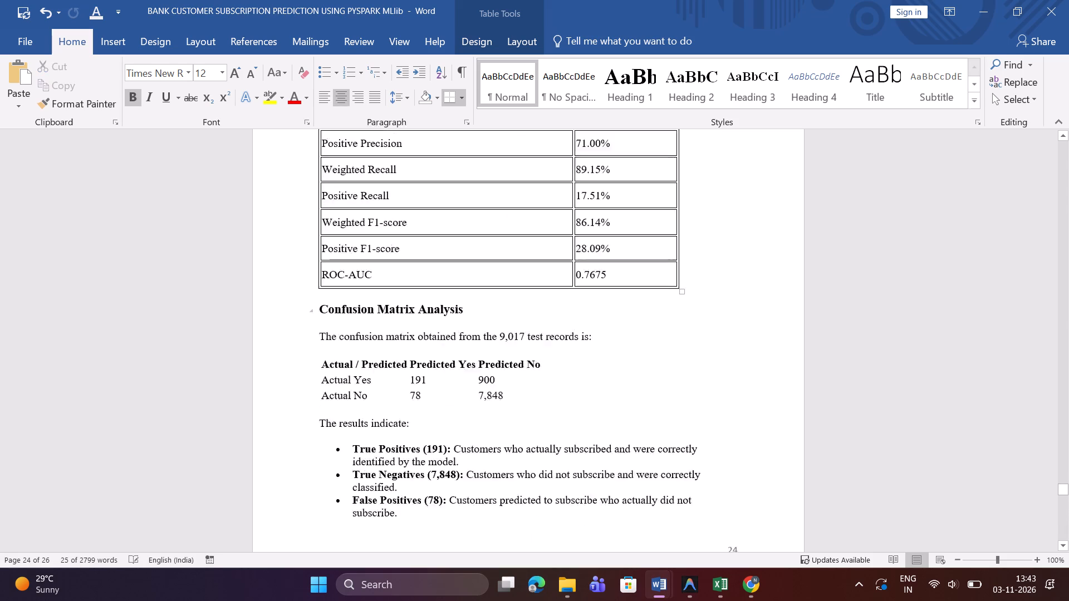
scroll(680, 507, down, 1)
click(322, 218)
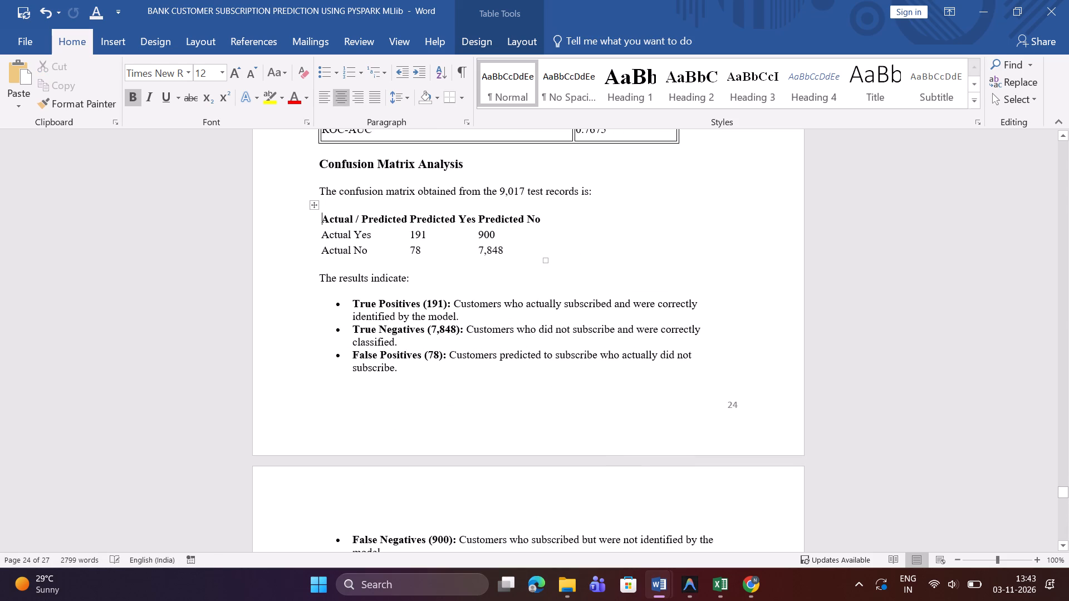
click(315, 203)
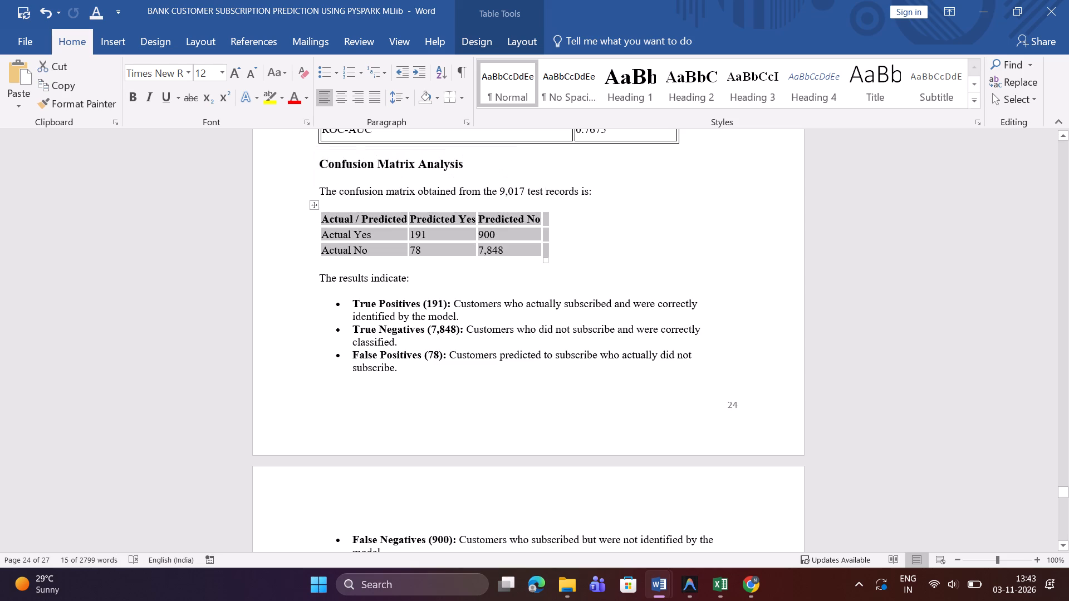
drag(542, 263, 656, 332)
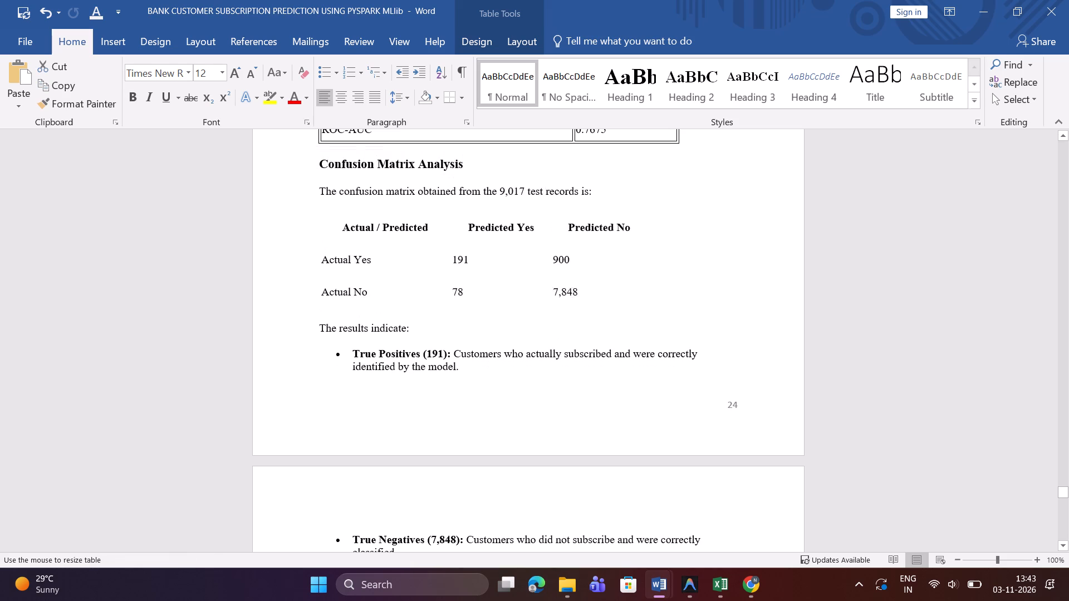
drag(656, 332, 673, 338)
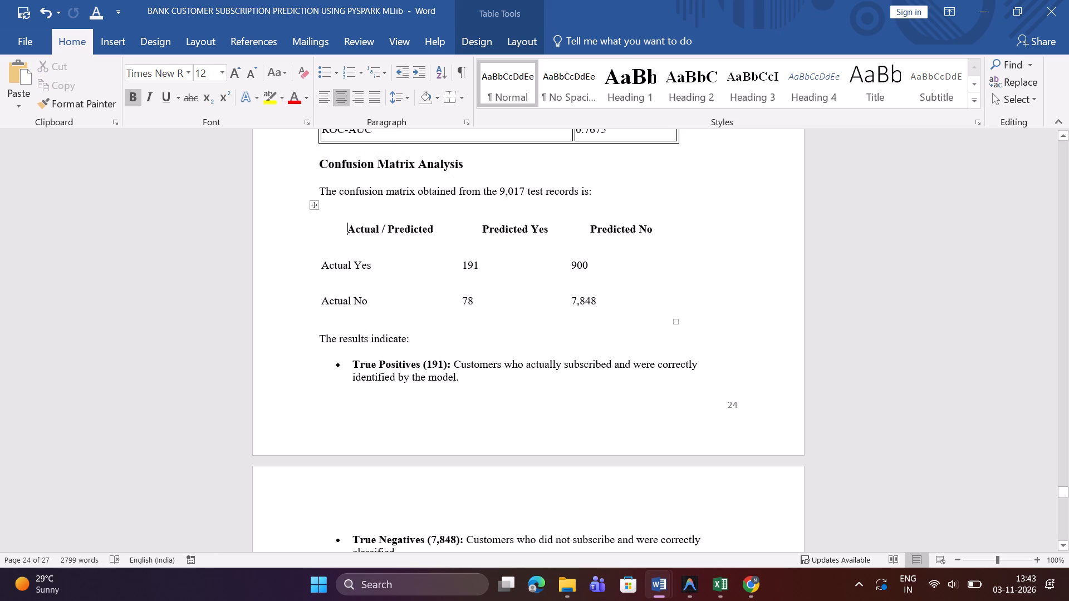
right_click(317, 207)
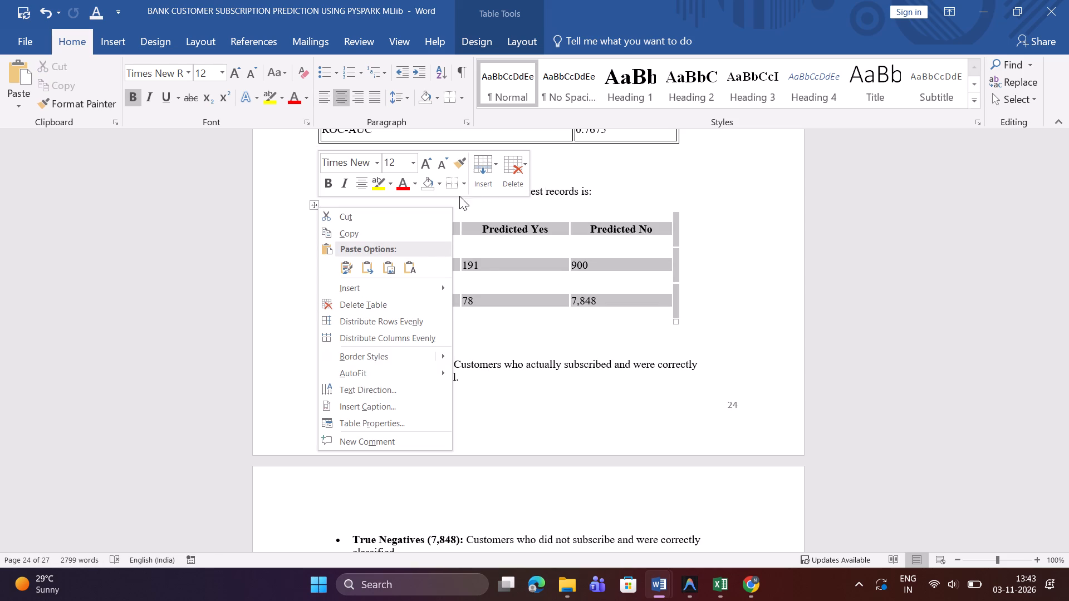
click(462, 186)
click(489, 295)
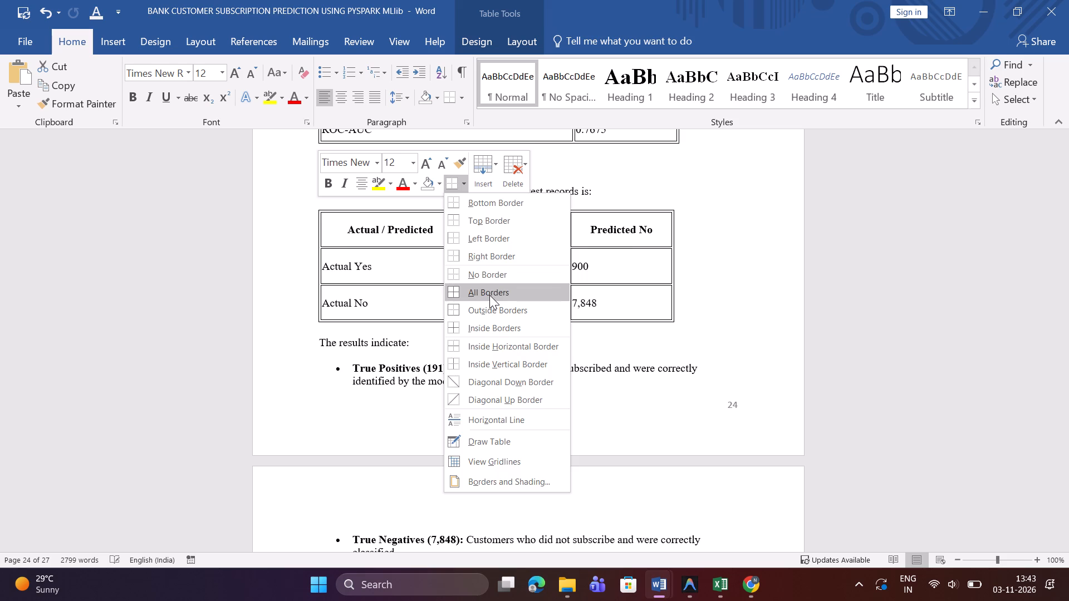
Look over the report's conclusion, plagiarism and references sections, the cover page and the page numbers in the table of contents.
scroll(489, 295, down, 11)
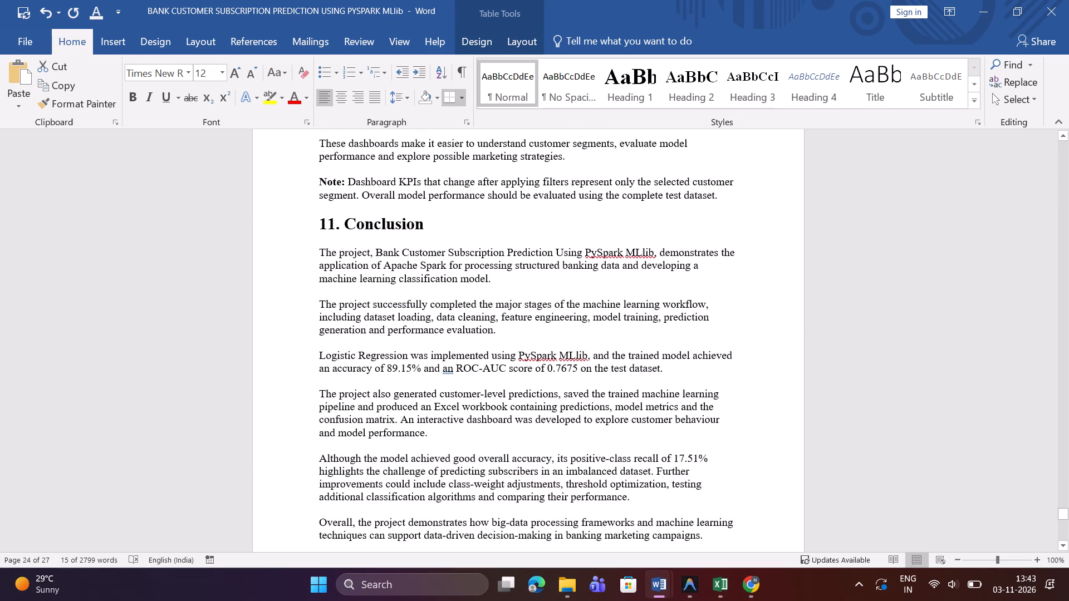
scroll(489, 295, down, 2)
scroll(489, 295, up, 1)
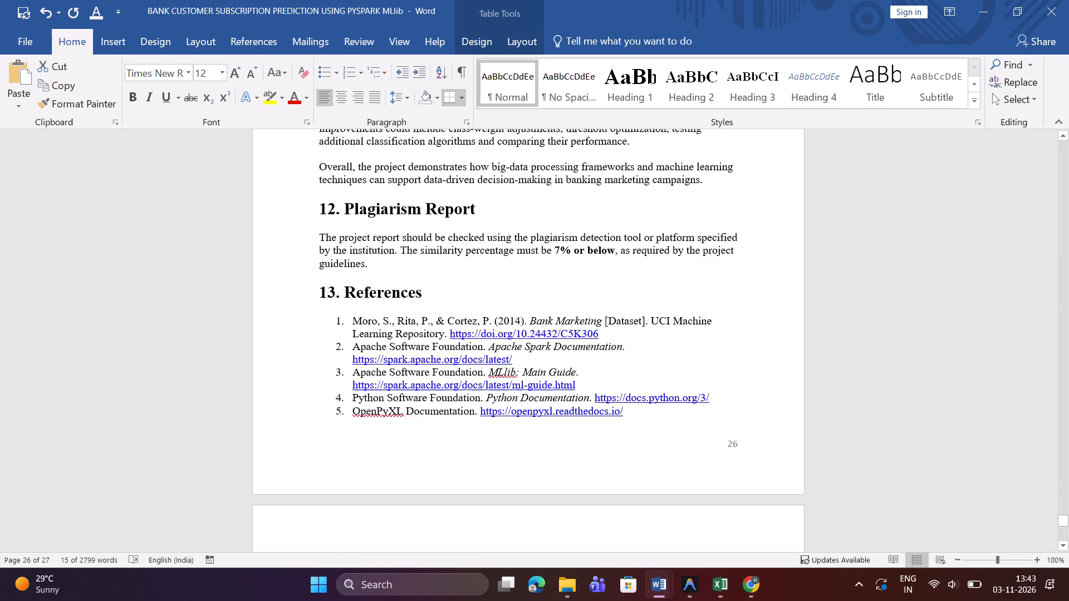
scroll(489, 295, up, 1)
scroll(437, 367, right, 1)
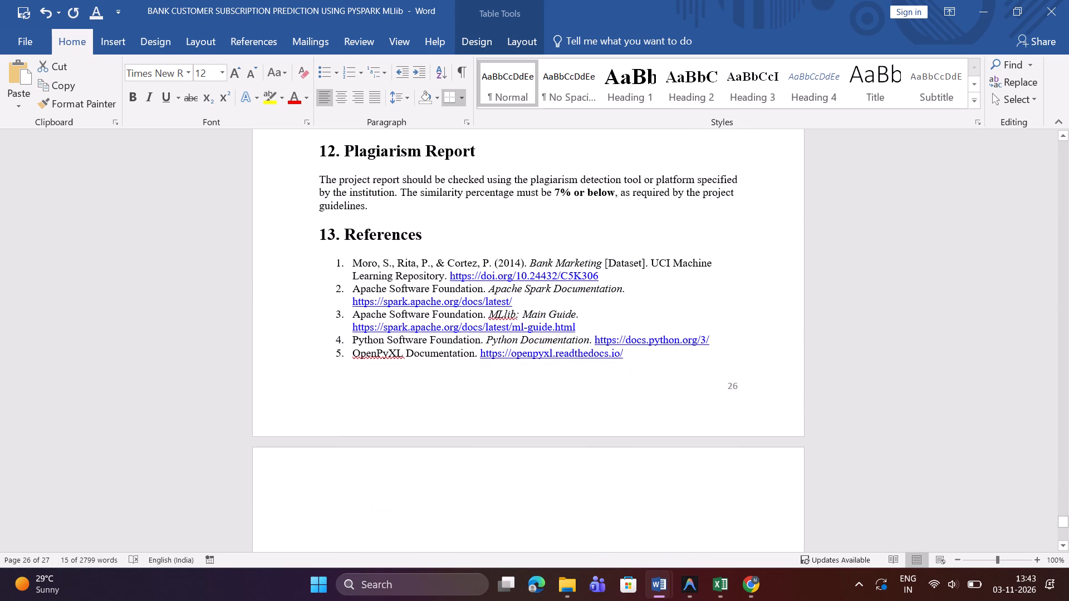
scroll(437, 367, right, 1)
scroll(538, 433, up, 17)
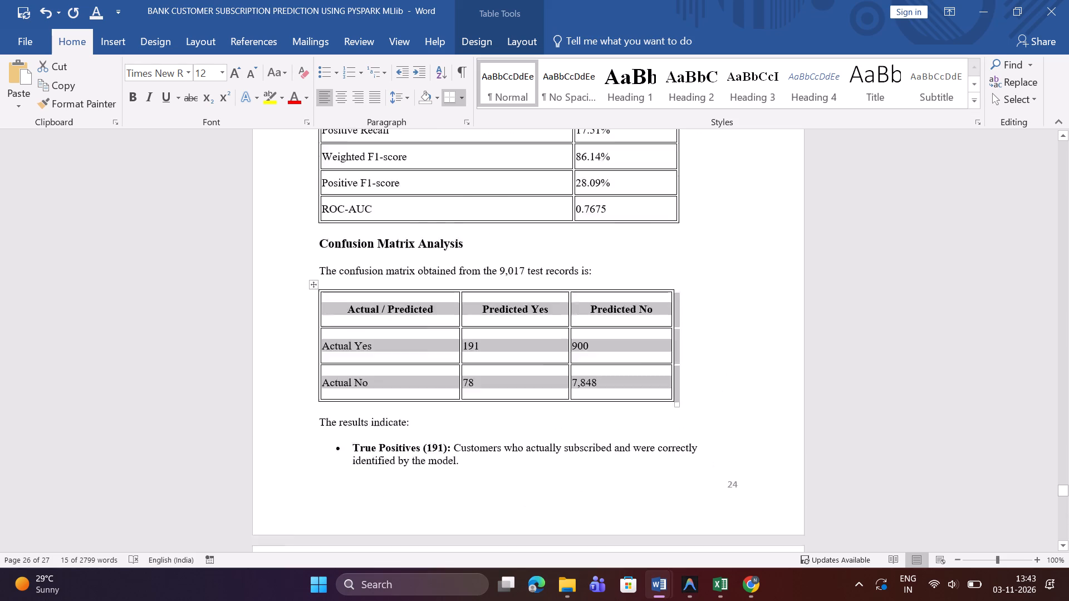
scroll(538, 433, up, 20)
scroll(538, 433, down, 2)
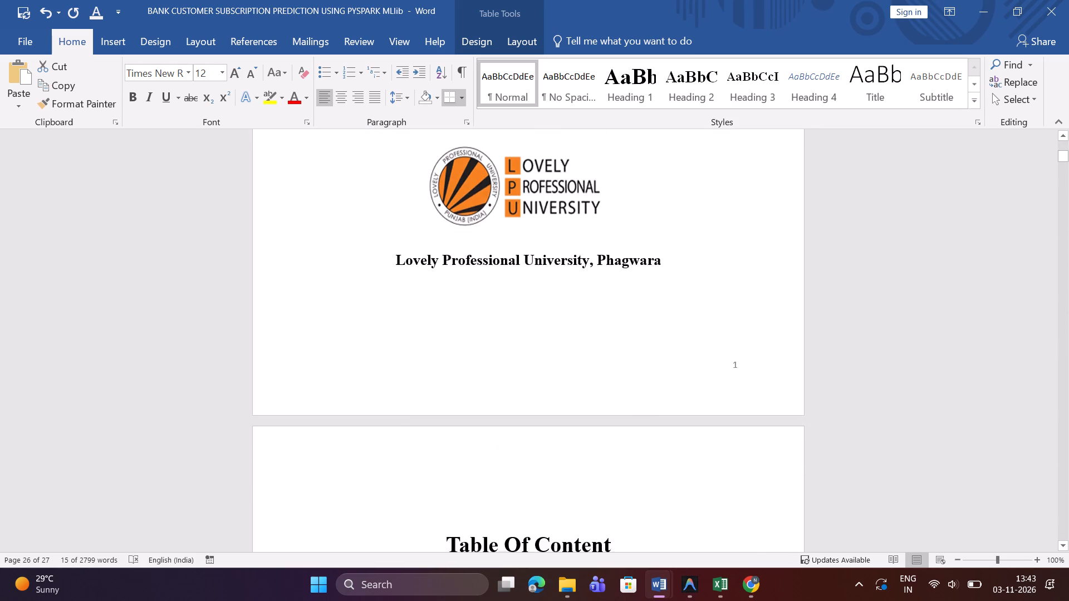
scroll(538, 433, down, 4)
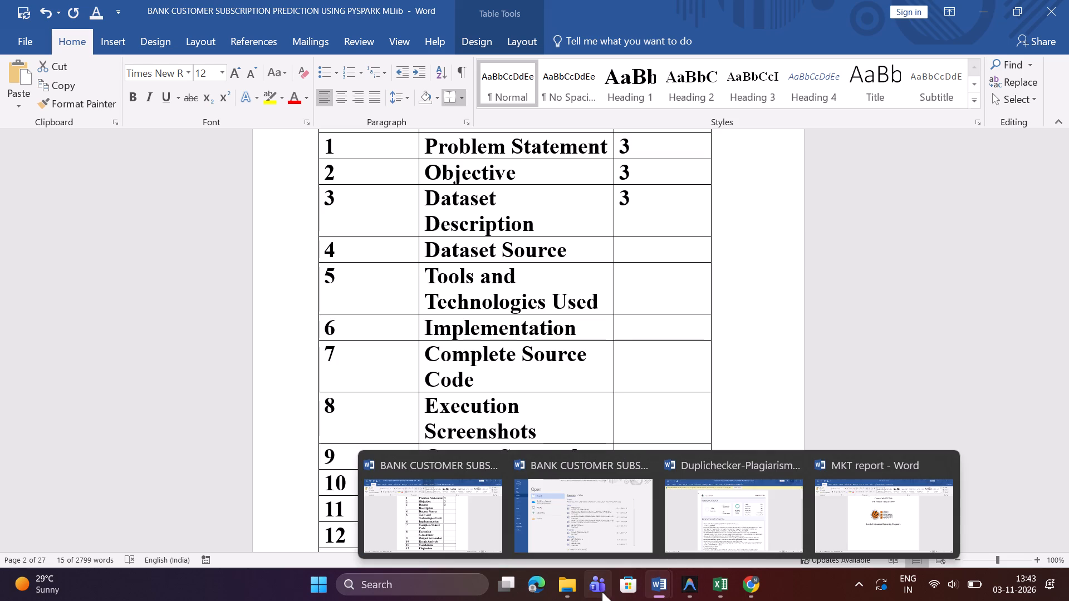
Switch to Chrome, review the Duplichecker results and try to download the DOC report, dismissing the pricing offer.
click(754, 584)
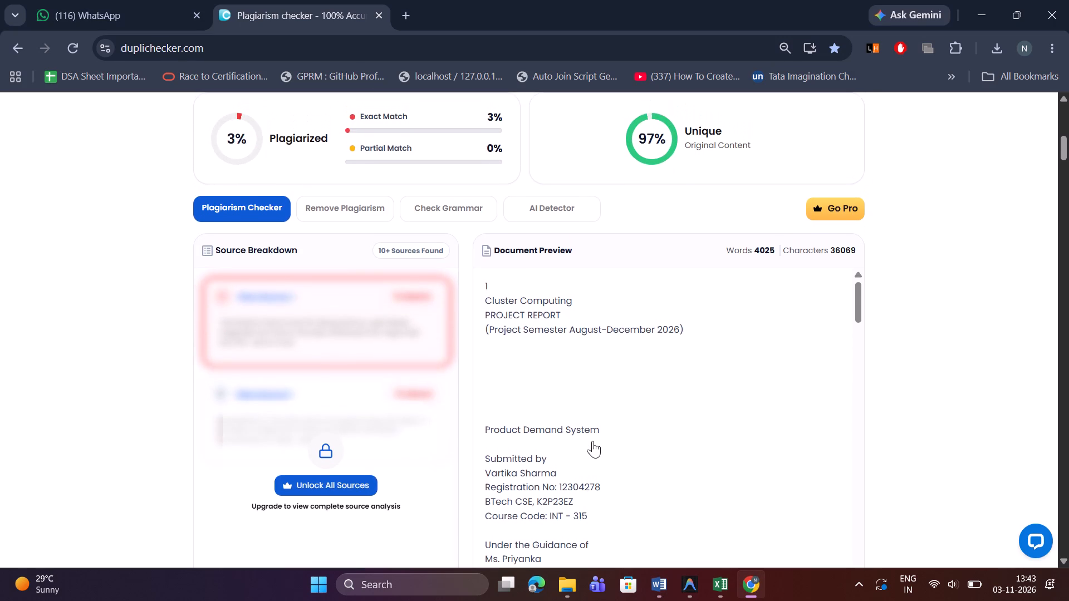
scroll(592, 441, up, 5)
scroll(592, 441, down, 2)
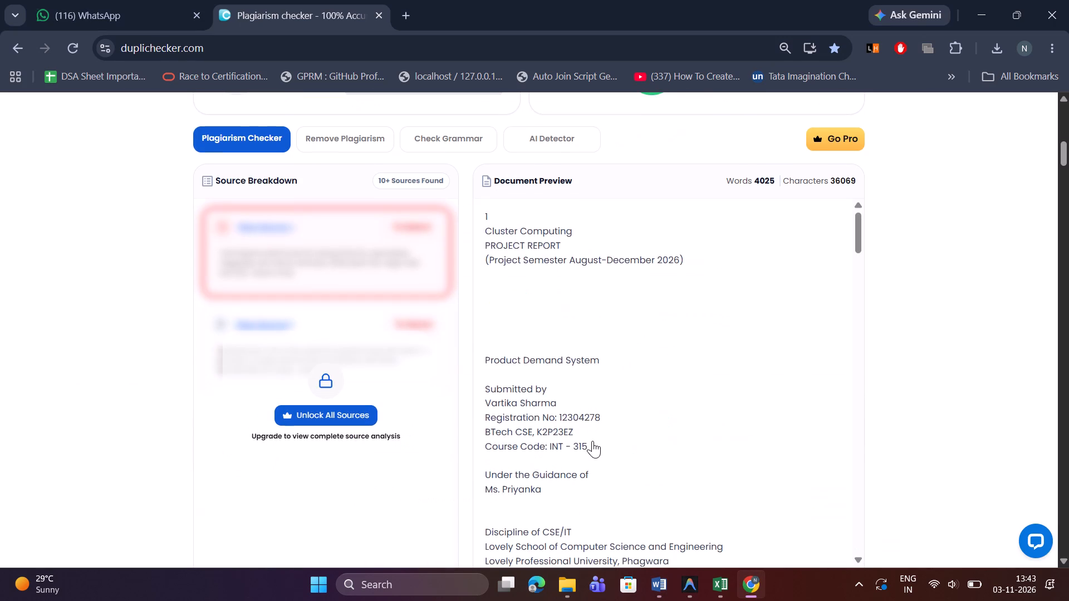
scroll(592, 441, down, 1)
scroll(904, 426, down, 2)
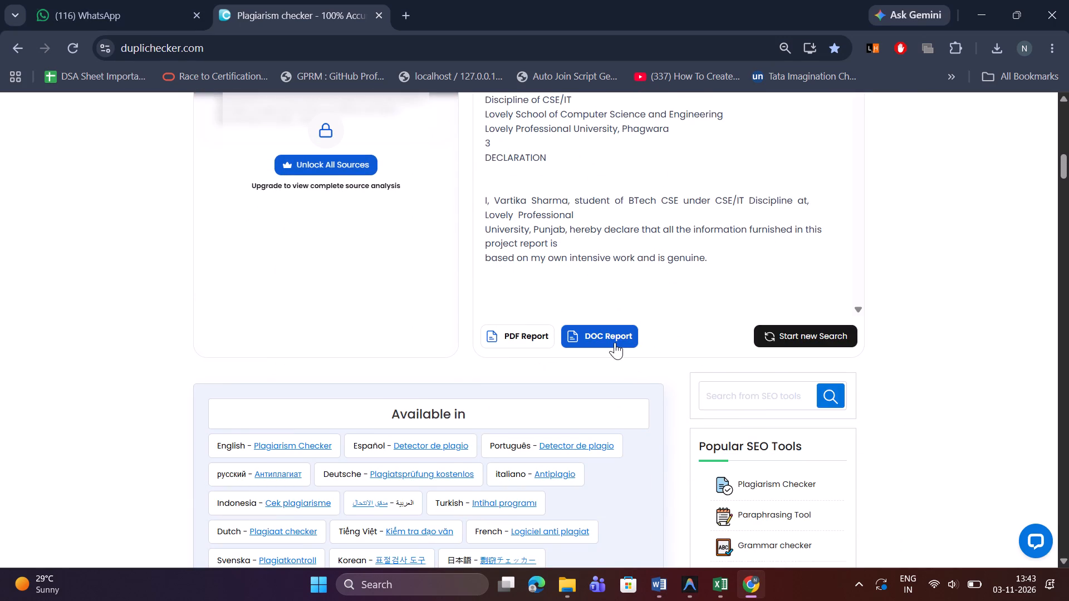
click(615, 342)
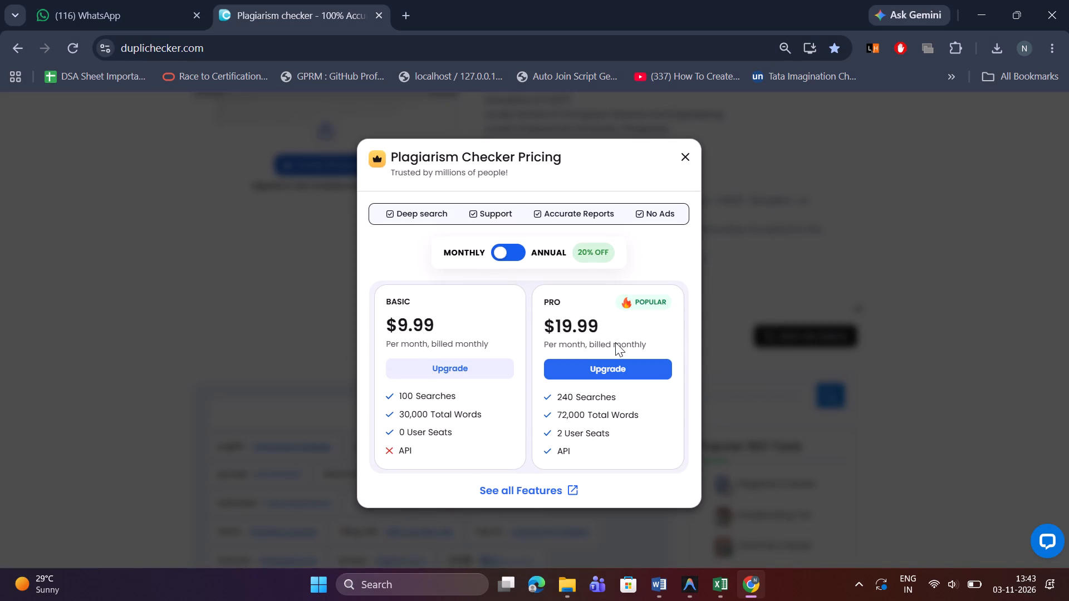
click(681, 149)
scroll(523, 386, up, 1)
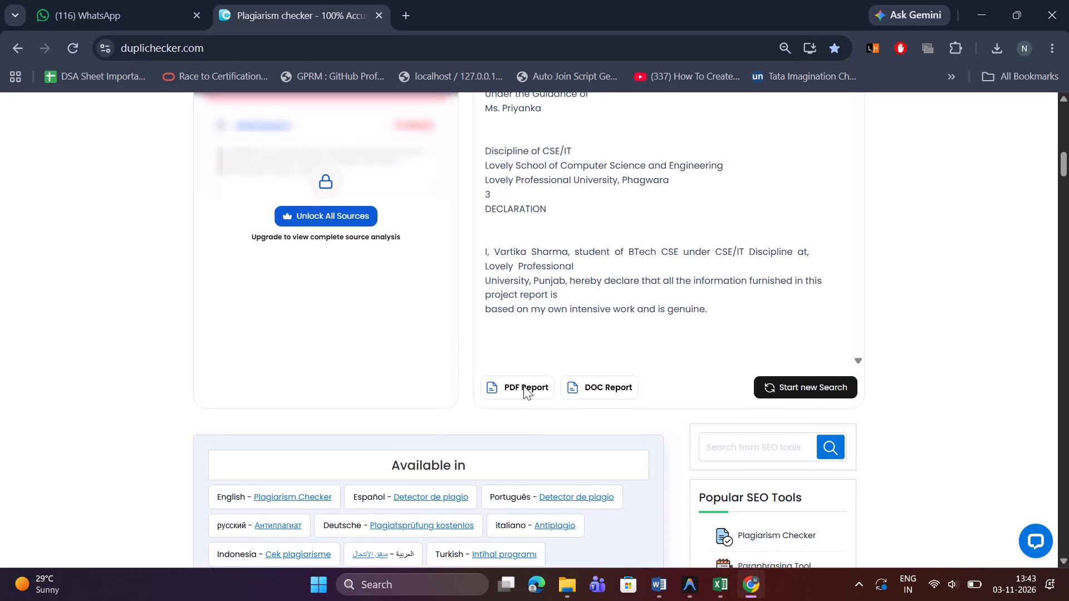
scroll(523, 386, up, 1)
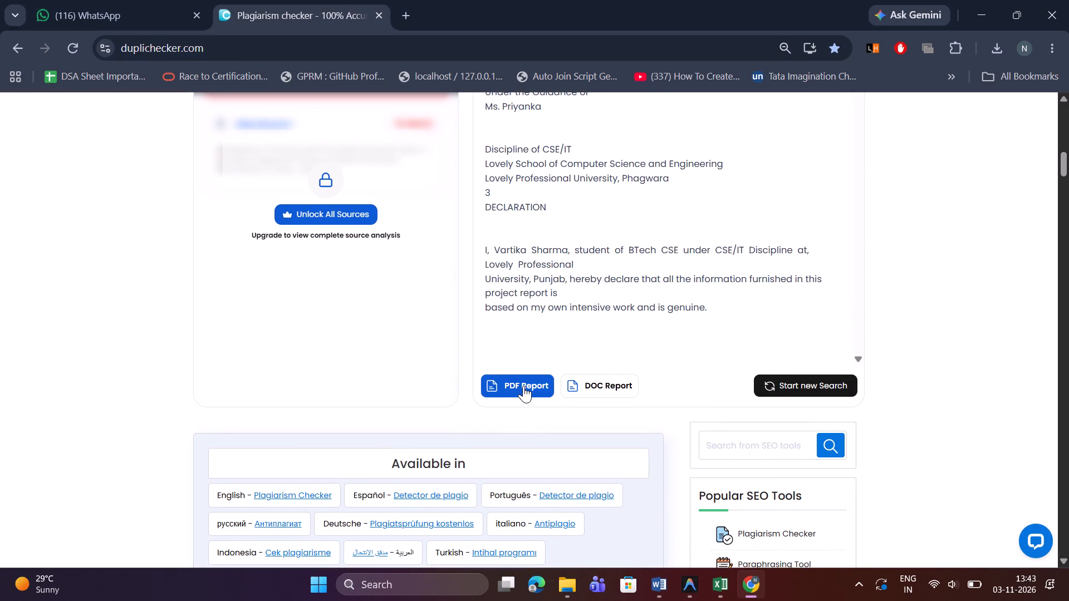
Open a new Chrome window under another user profile, search for "plagrism checker" and open the Duplichecker site.
scroll(523, 386, up, 2)
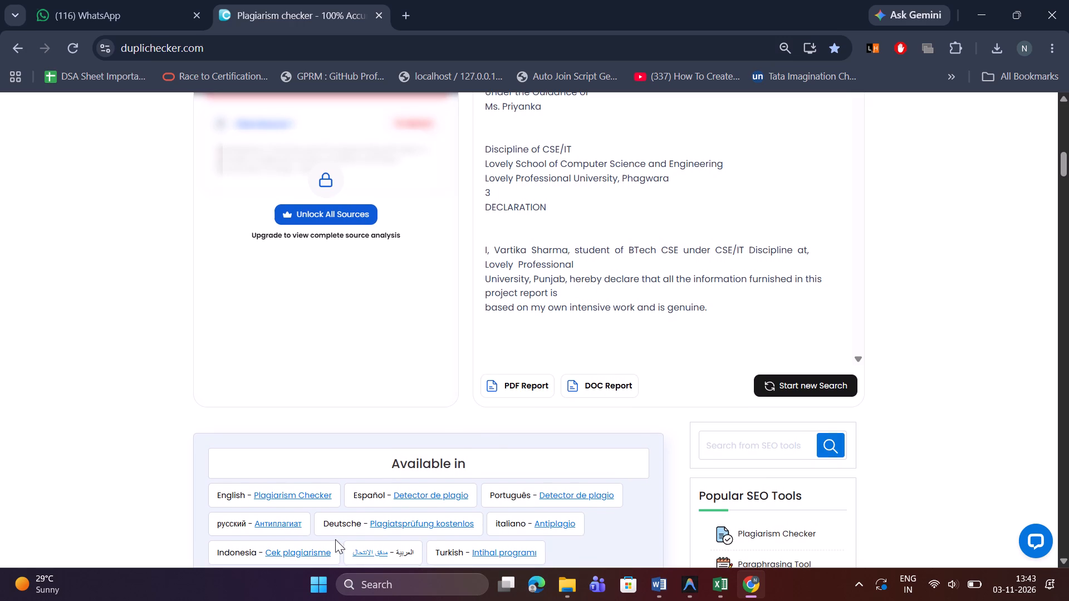
click(392, 582)
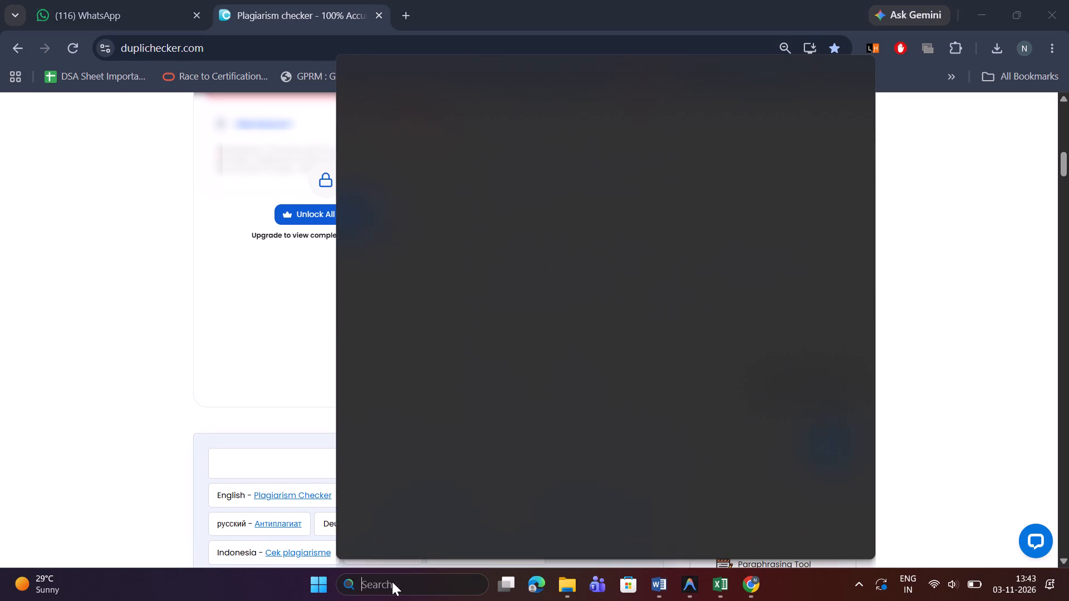
click(444, 125)
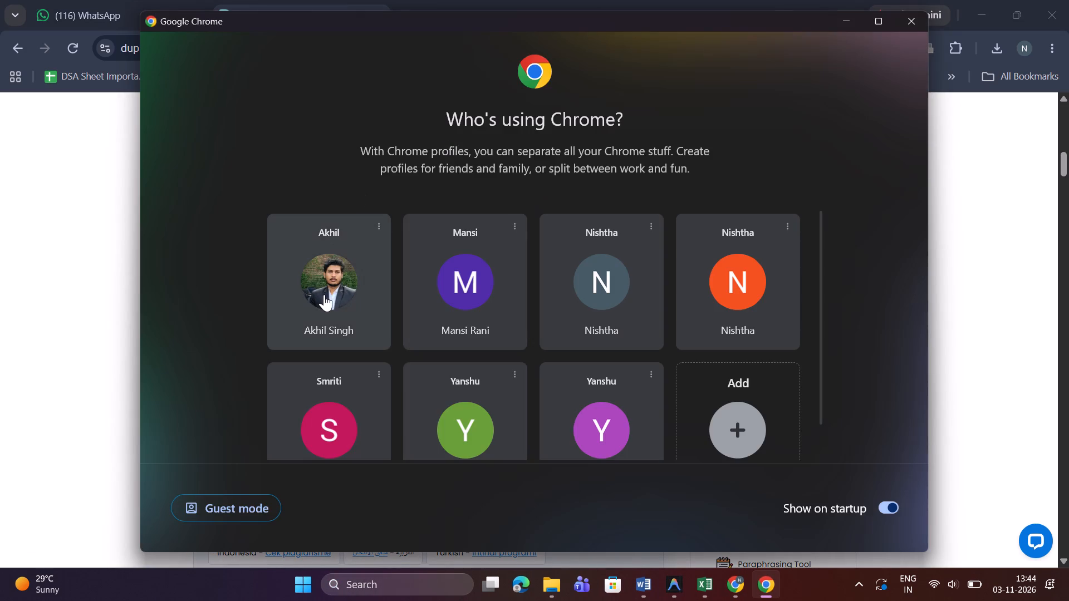
click(324, 294)
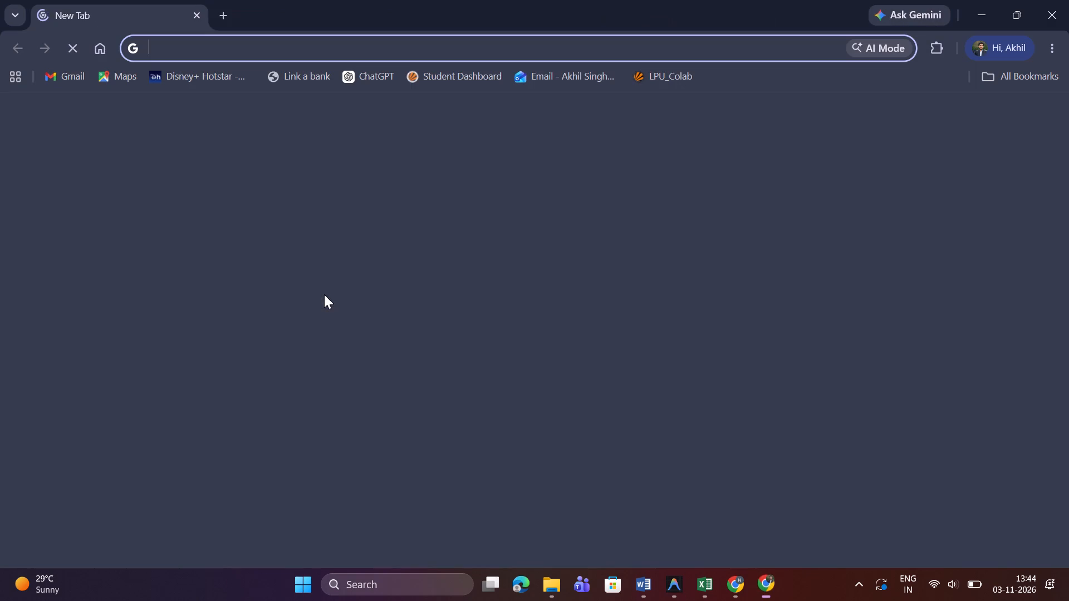
click(215, 57)
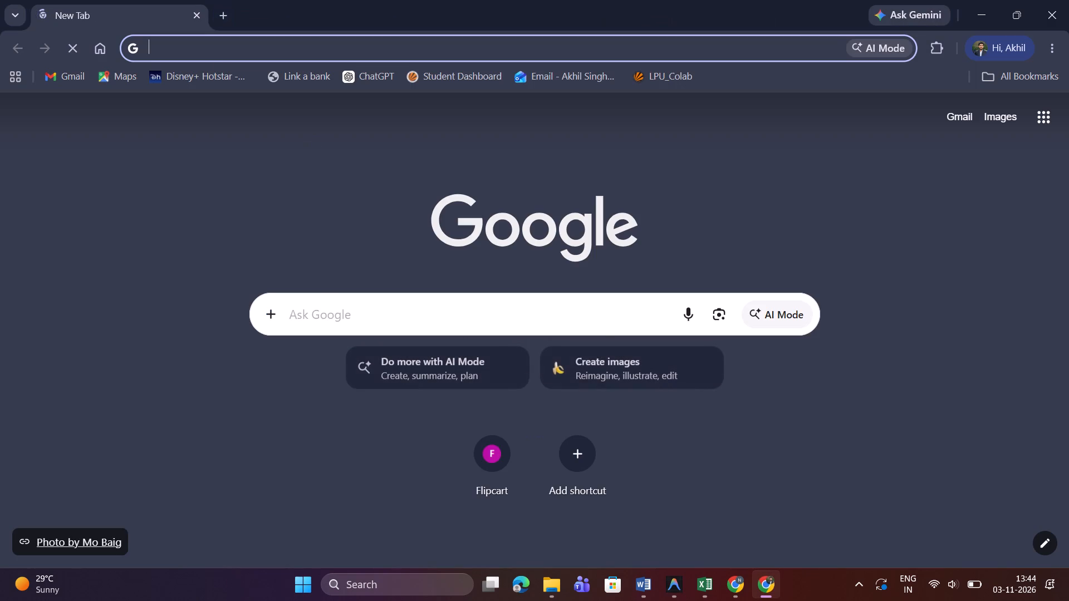
text(plagrism checker)
key(Return)
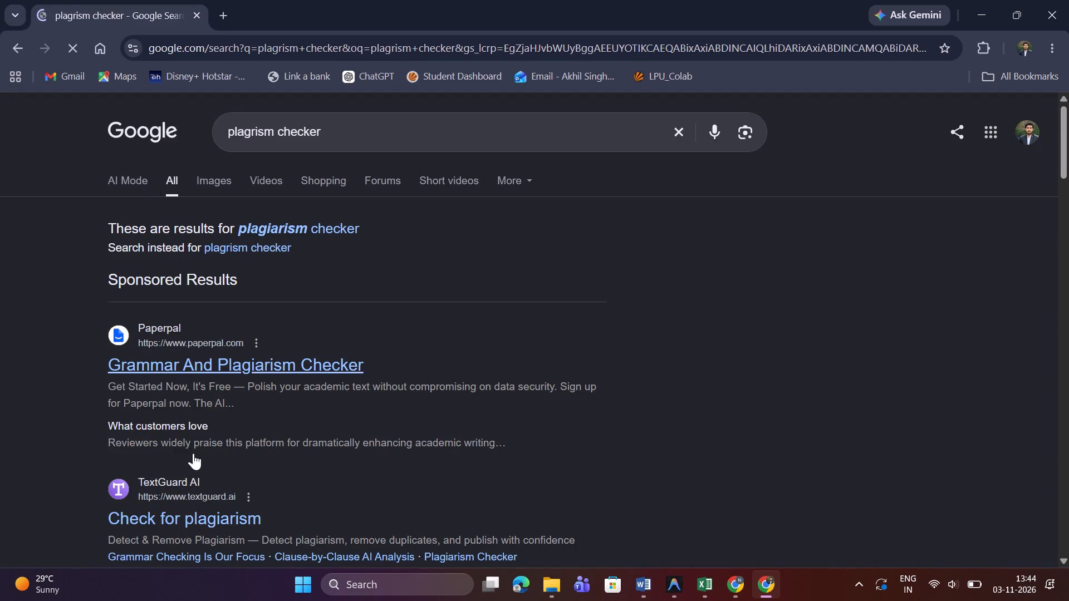
scroll(190, 460, down, 3)
click(198, 454)
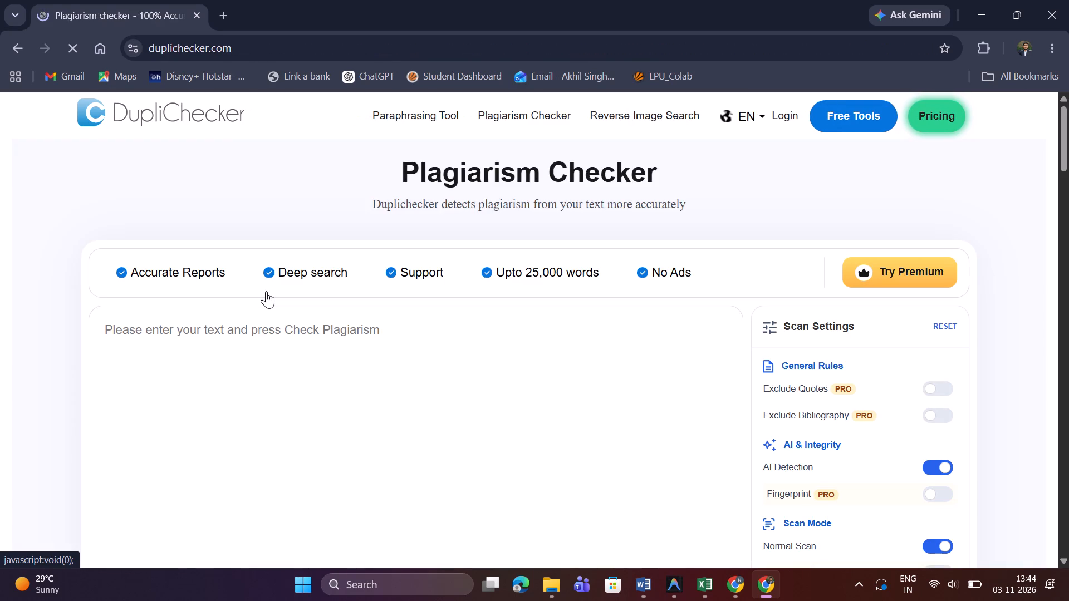
Upload the INT315 project report PDF from the Downloads folder to the Duplichecker plagiarism checker.
scroll(236, 293, down, 1)
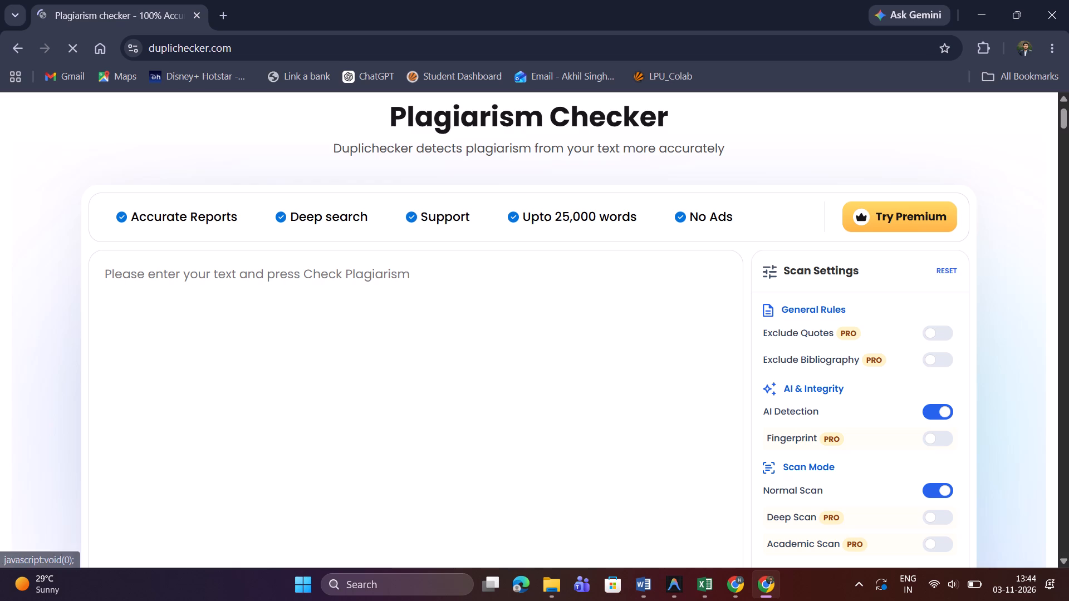
click(459, 416)
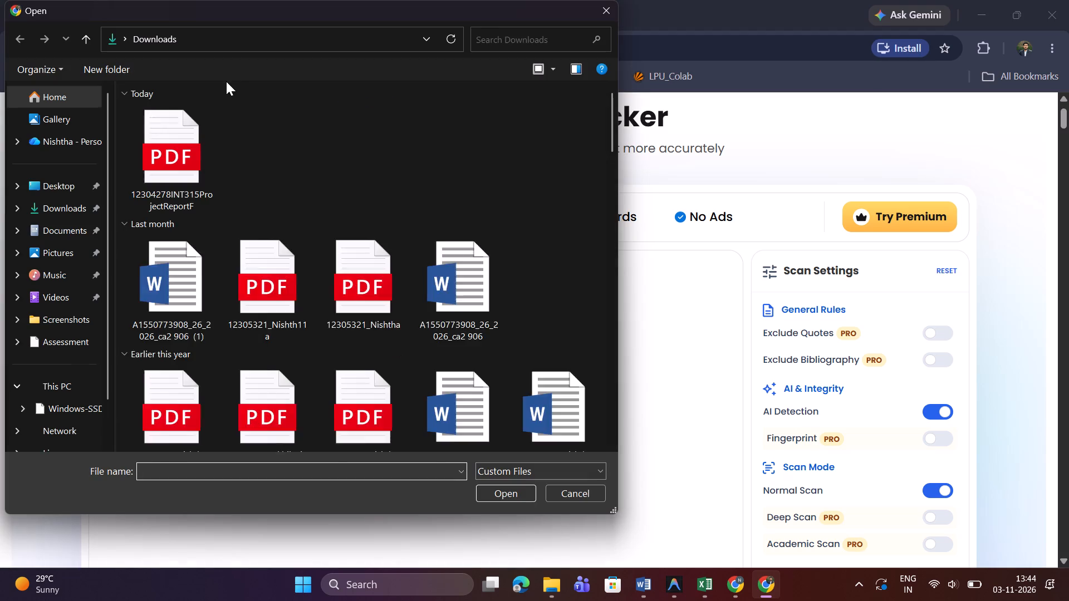
double_click(170, 135)
scroll(320, 349, down, 1)
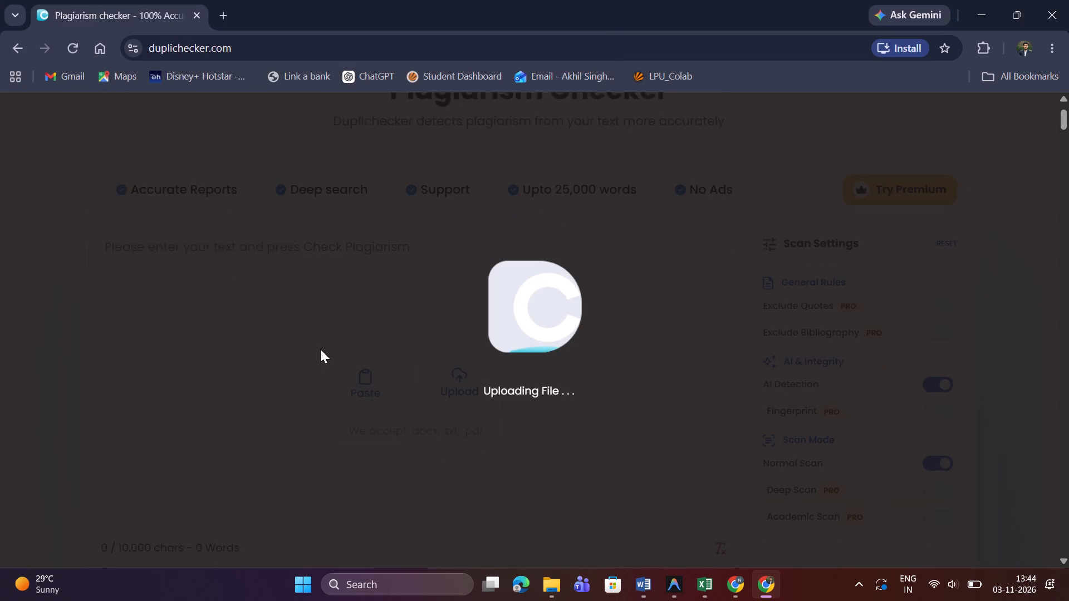
scroll(320, 349, down, 2)
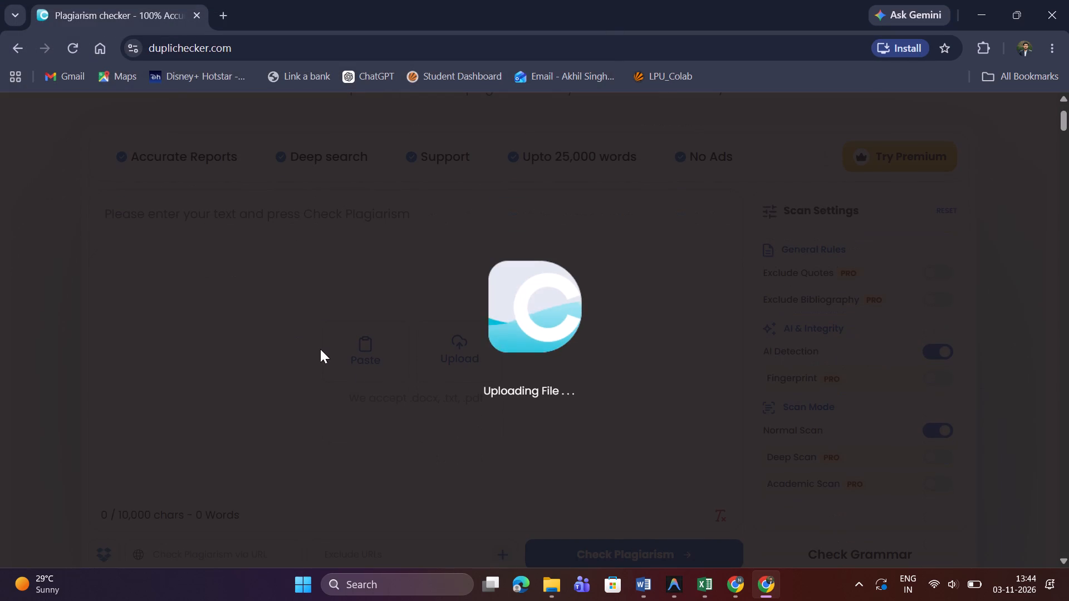
scroll(320, 349, down, 1)
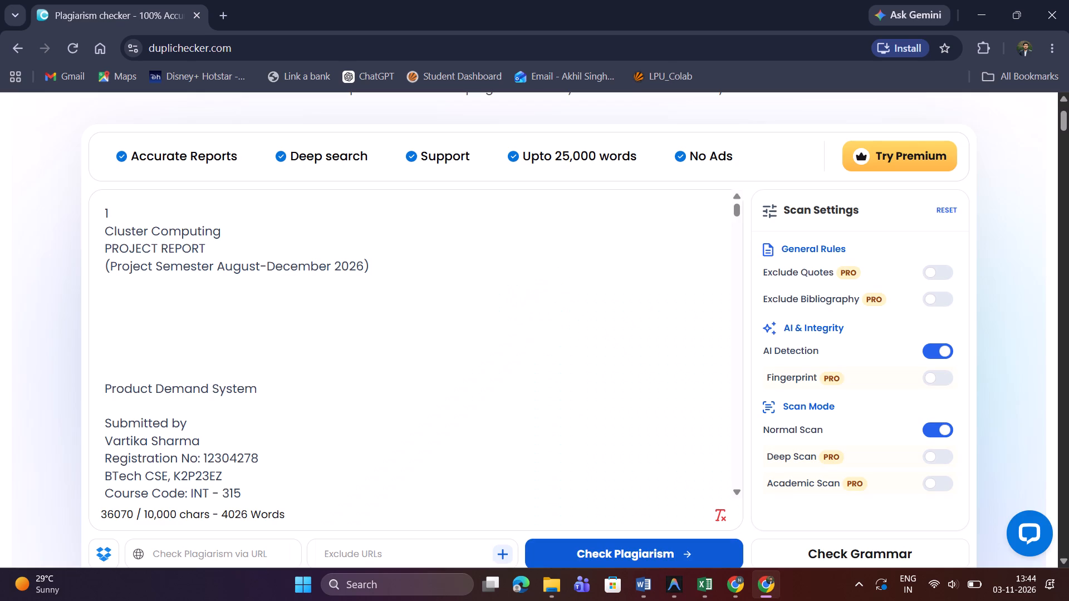
Start the plagiarism check on the uploaded report and complete the human verification.
scroll(320, 349, down, 1)
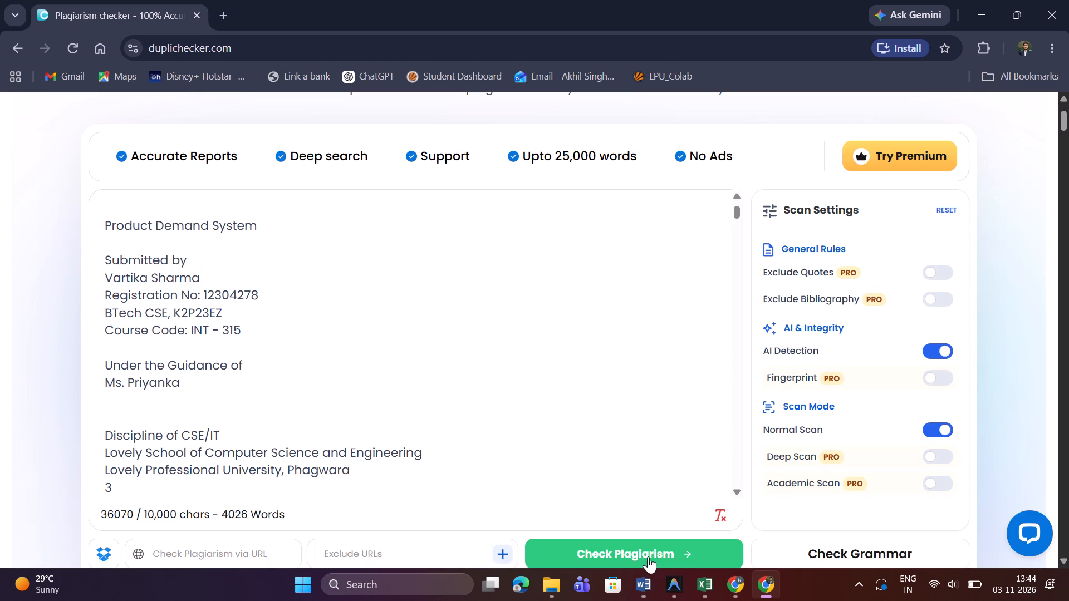
click(648, 556)
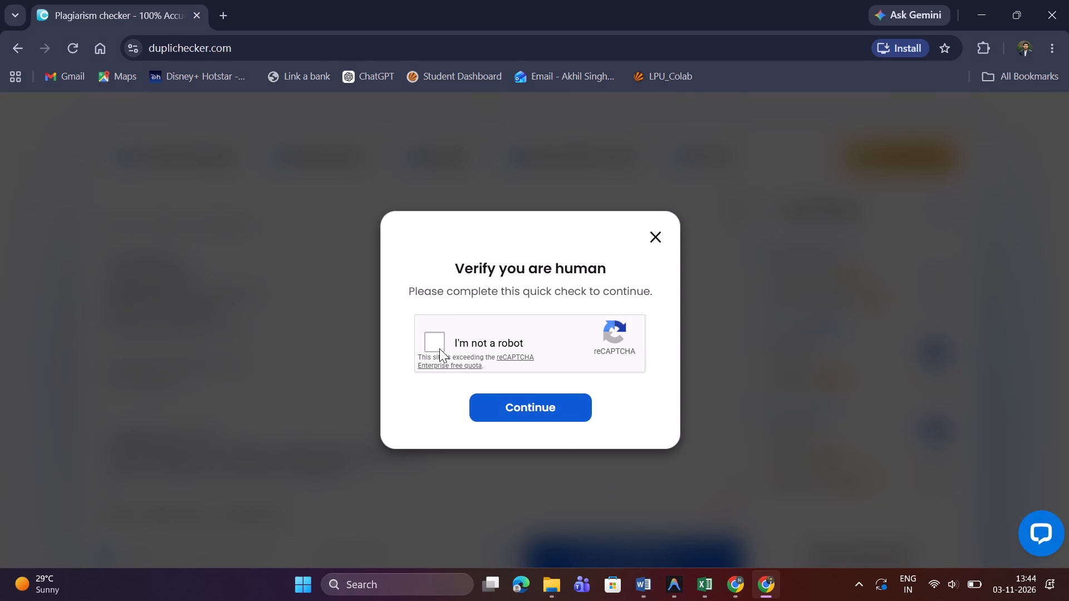
click(439, 348)
click(516, 402)
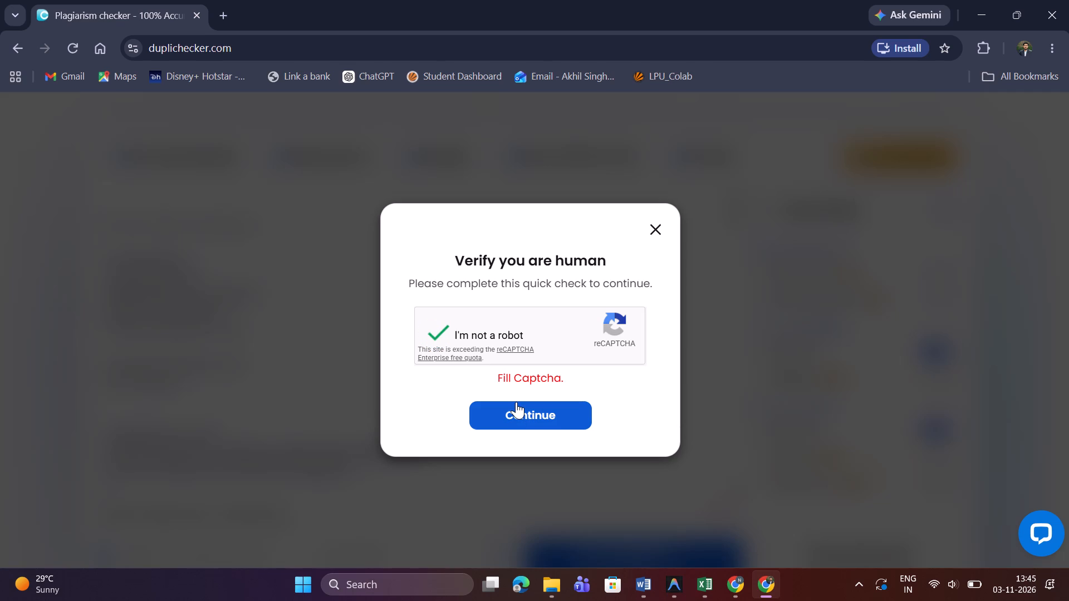
click(523, 413)
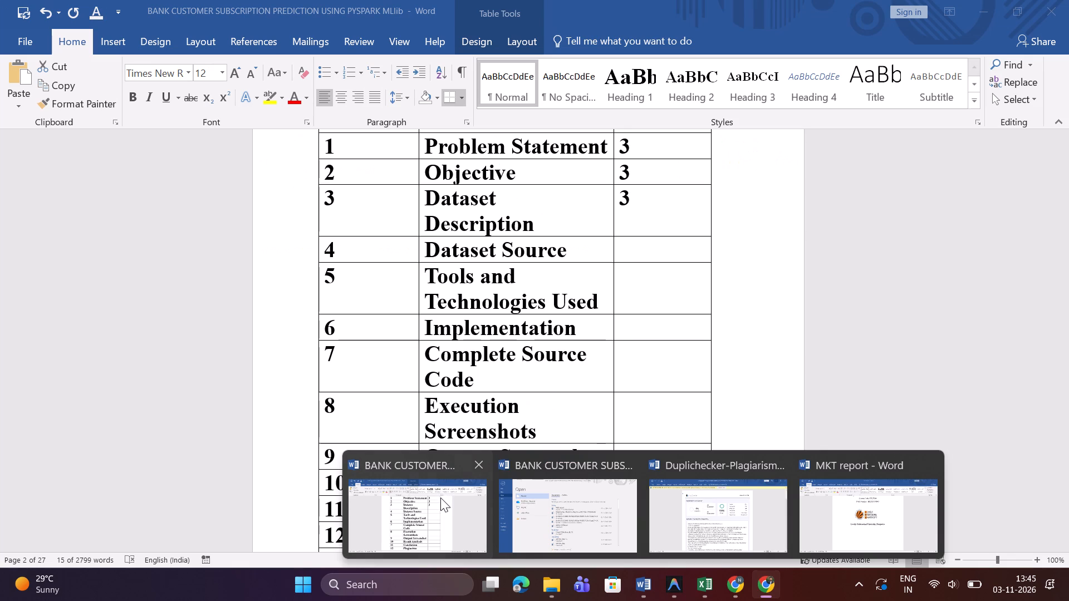
Switch to the bank customer report in Word and enter page numbers 5 for Dataset Source and 6 for Tools and Technologies Used in the contents table.
click(440, 497)
ctrl+scroll(459, 392, down, 2)
scroll(459, 392, down, 1)
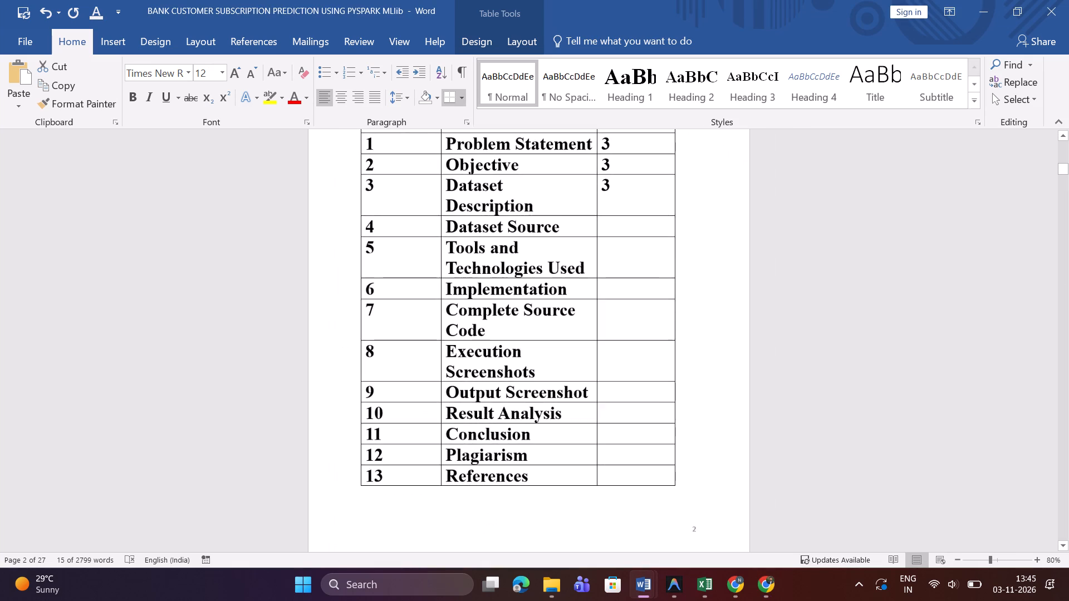
scroll(459, 392, down, 8)
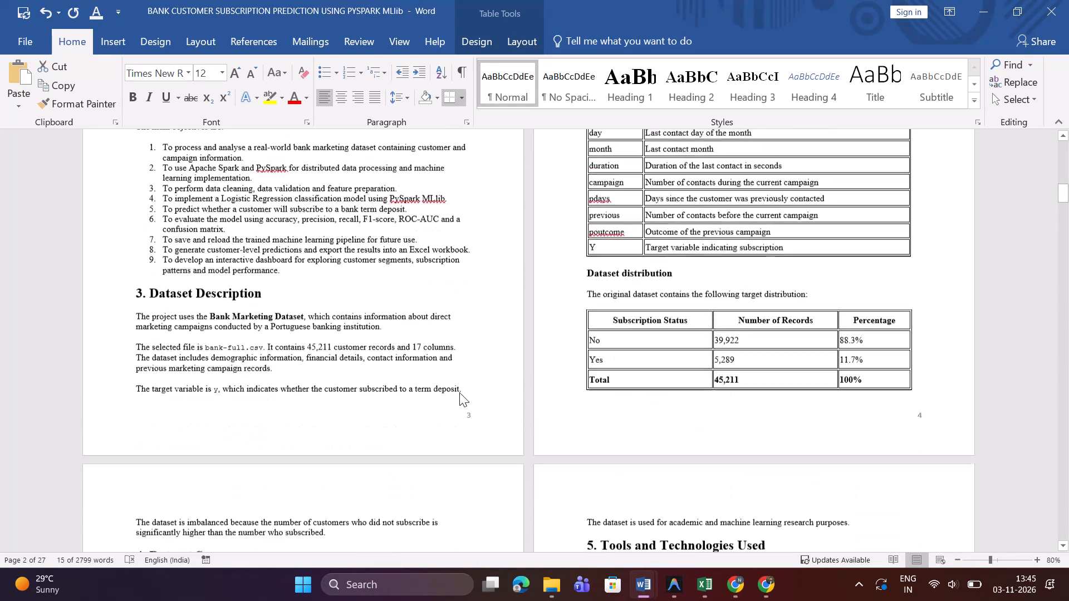
scroll(459, 392, down, 6)
scroll(459, 392, up, 1)
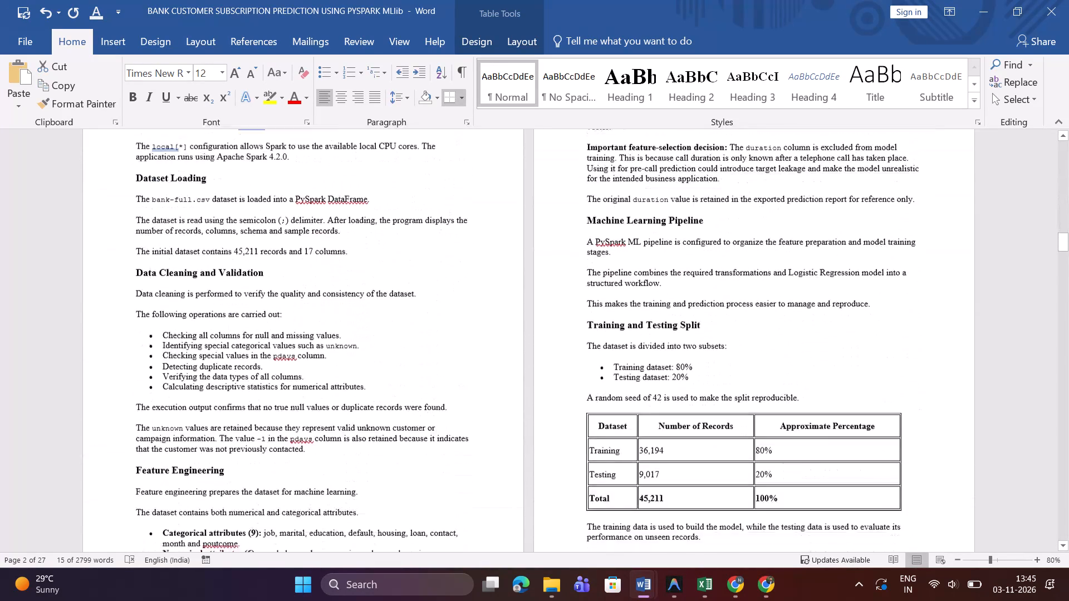
scroll(459, 392, up, 2)
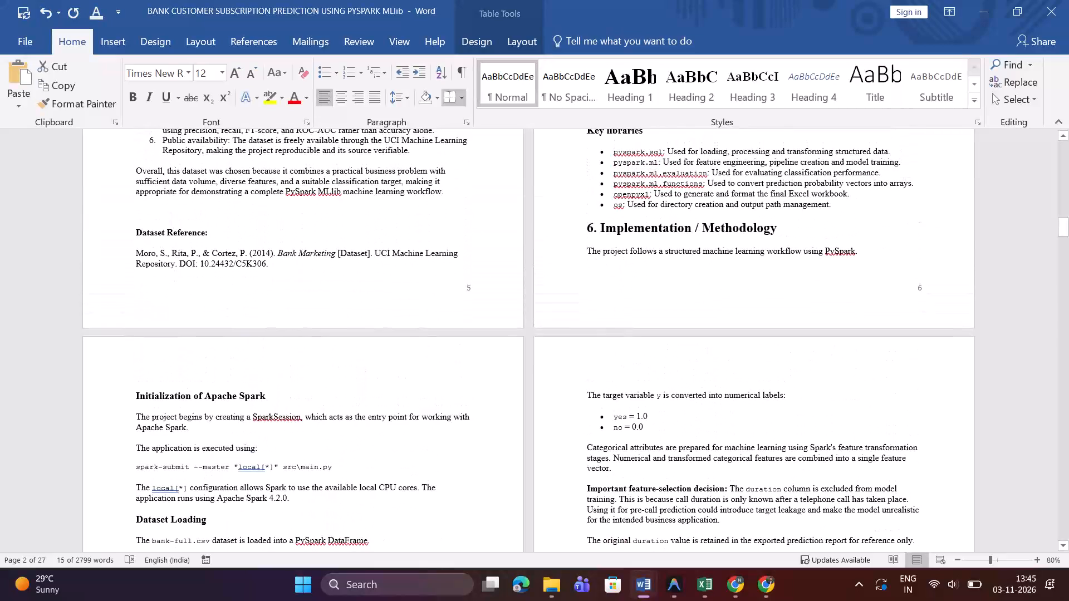
scroll(459, 392, down, 1)
scroll(459, 392, up, 5)
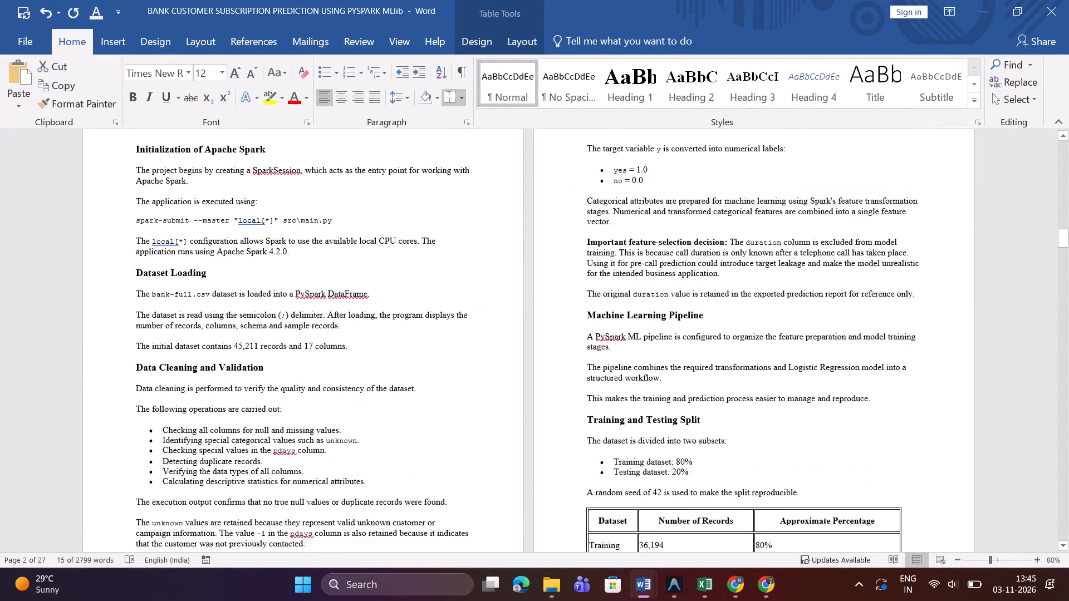
scroll(459, 392, up, 8)
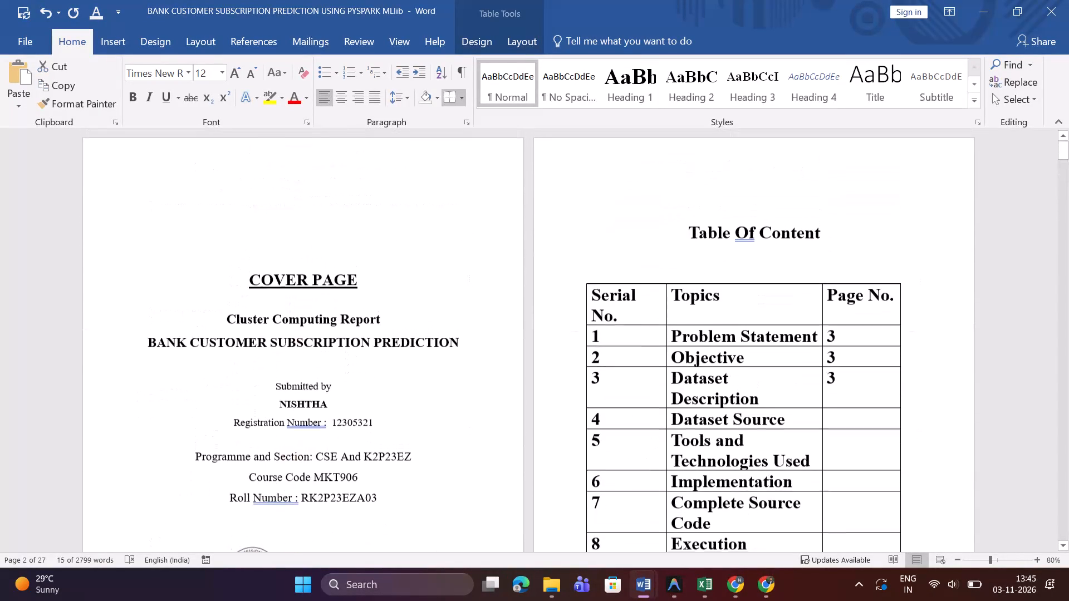
scroll(459, 392, up, 2)
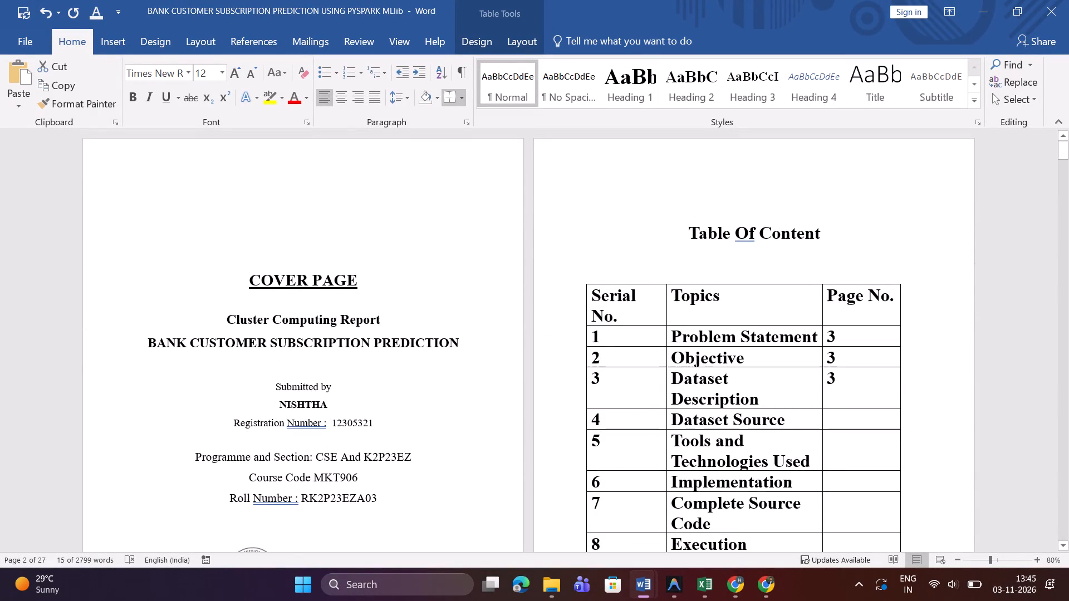
click(835, 423)
key(5)
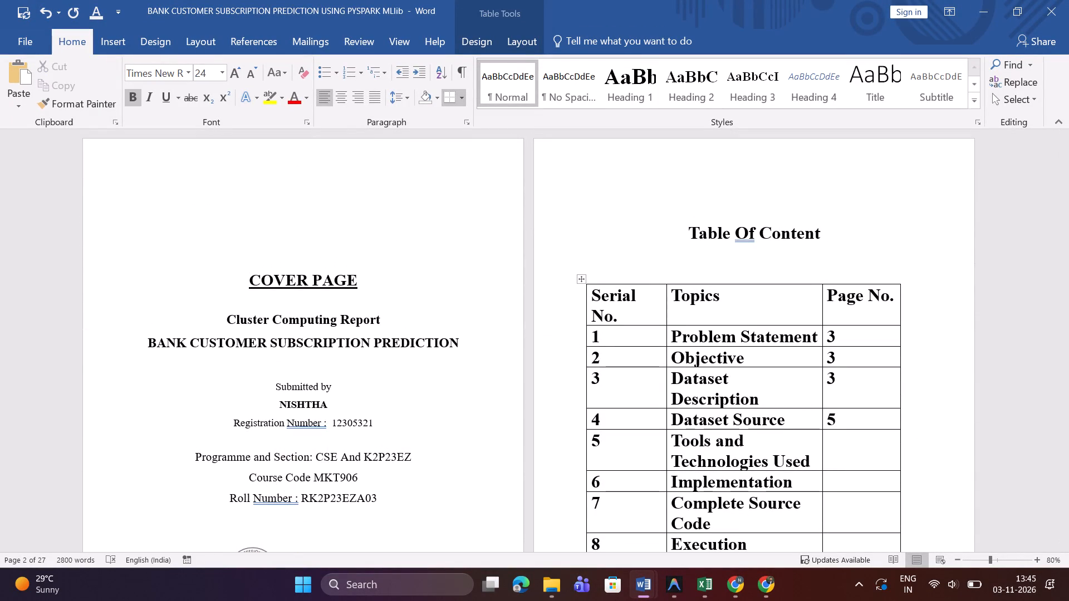
key(Down)
key(6)
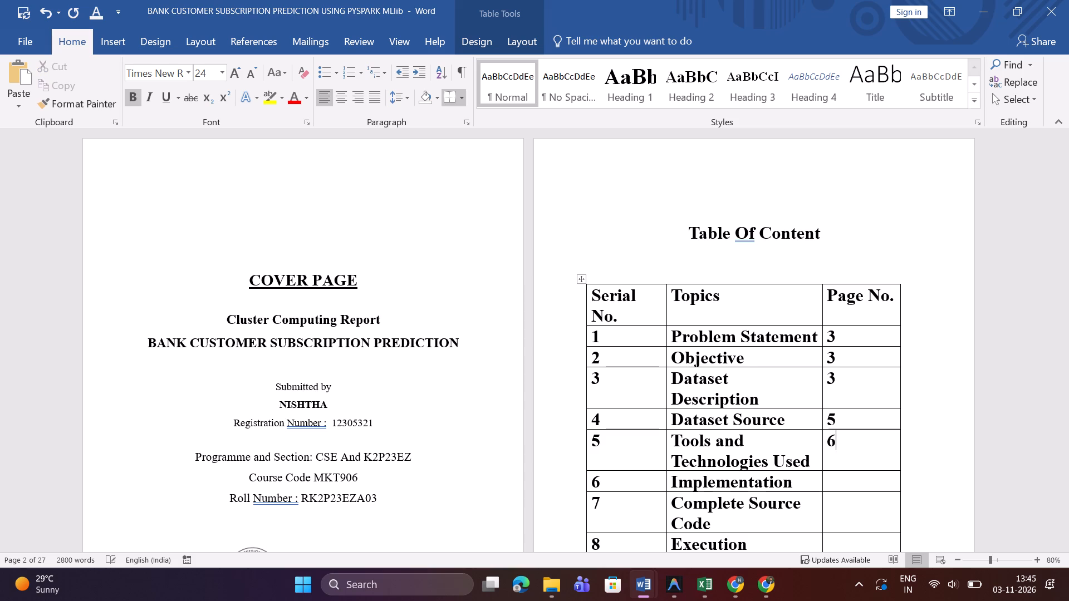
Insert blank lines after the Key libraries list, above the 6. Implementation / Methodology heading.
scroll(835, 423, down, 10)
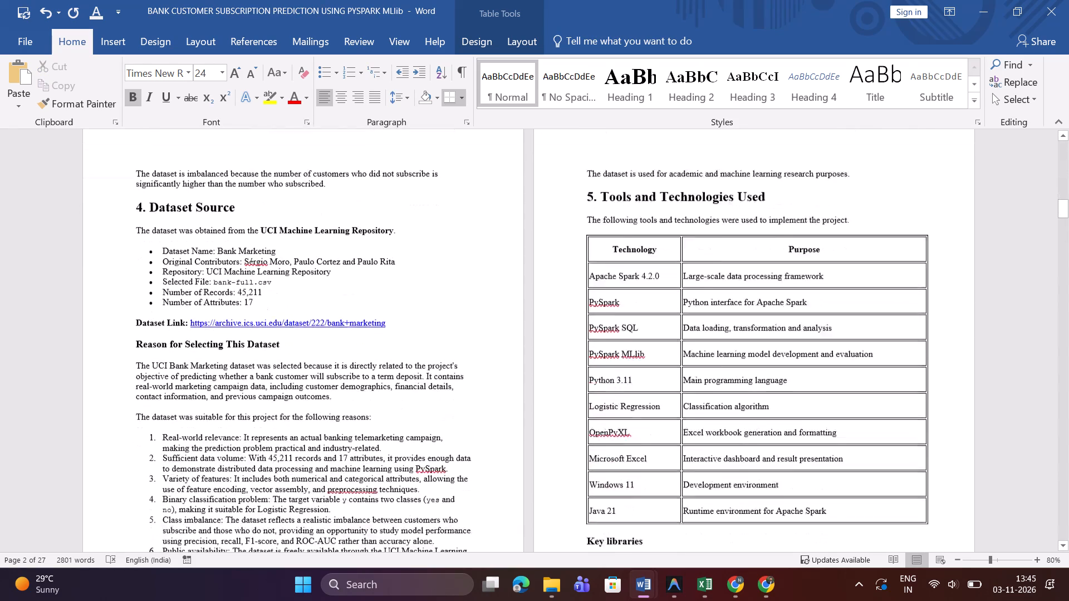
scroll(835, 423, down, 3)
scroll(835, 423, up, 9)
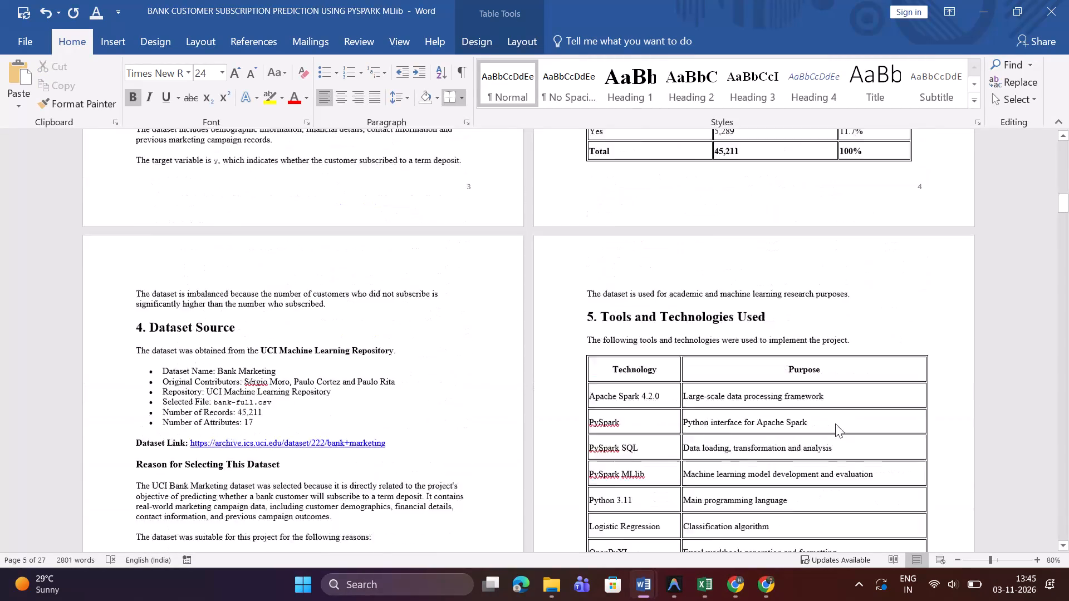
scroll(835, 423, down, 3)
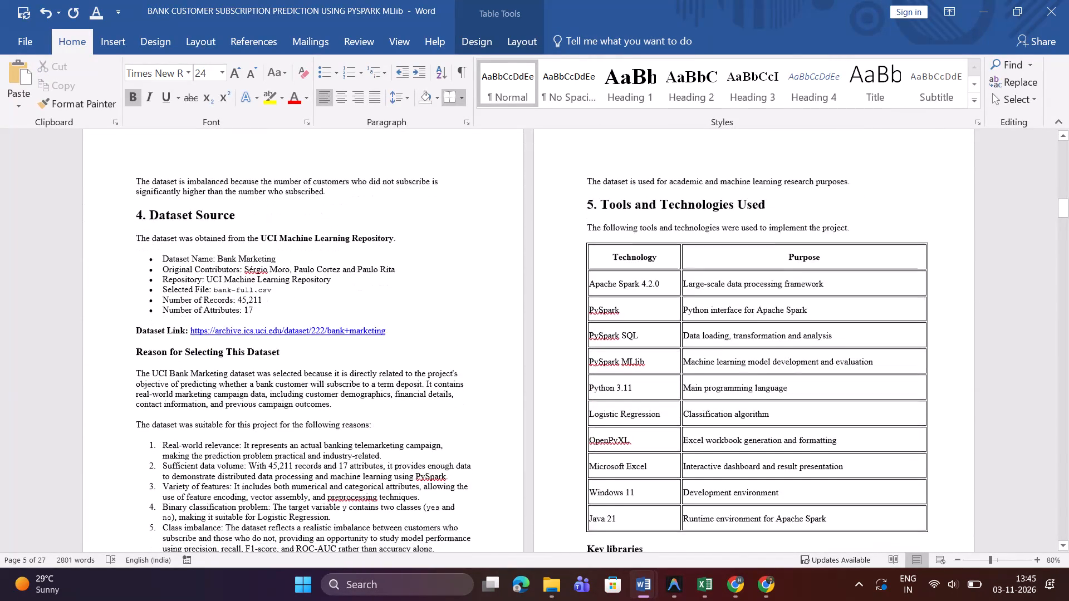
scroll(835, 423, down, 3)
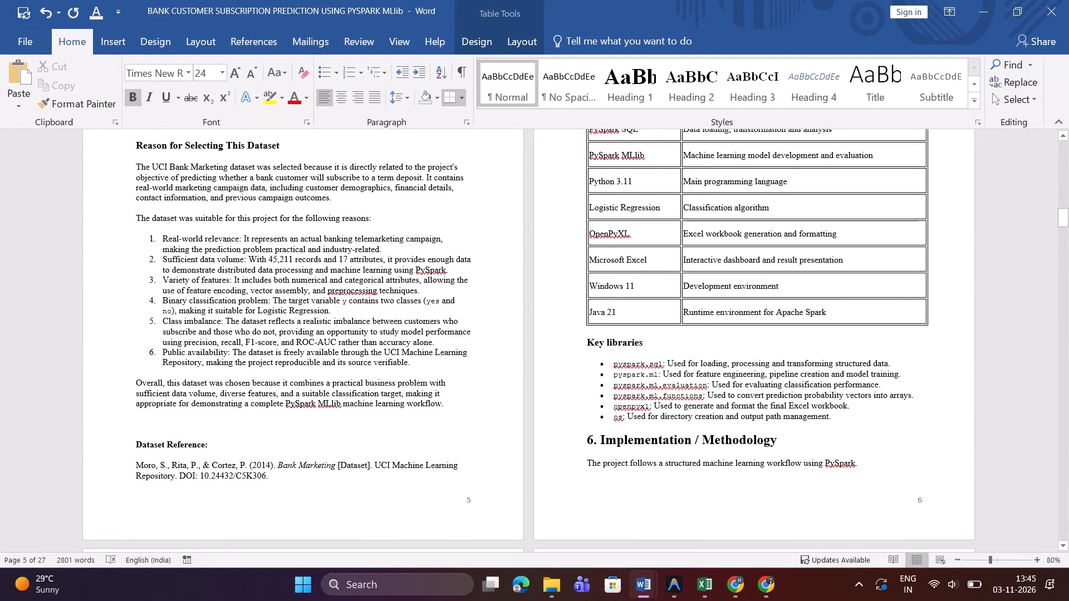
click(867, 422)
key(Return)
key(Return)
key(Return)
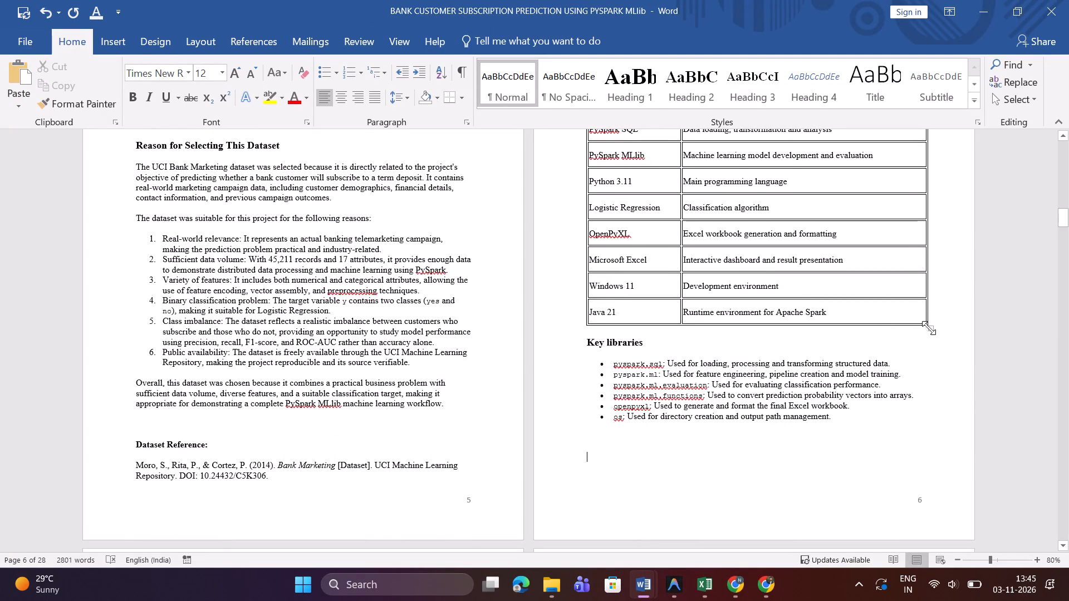
Shrink the Technology / Purpose table under Tools and Technologies Used slightly.
drag(931, 329, 924, 323)
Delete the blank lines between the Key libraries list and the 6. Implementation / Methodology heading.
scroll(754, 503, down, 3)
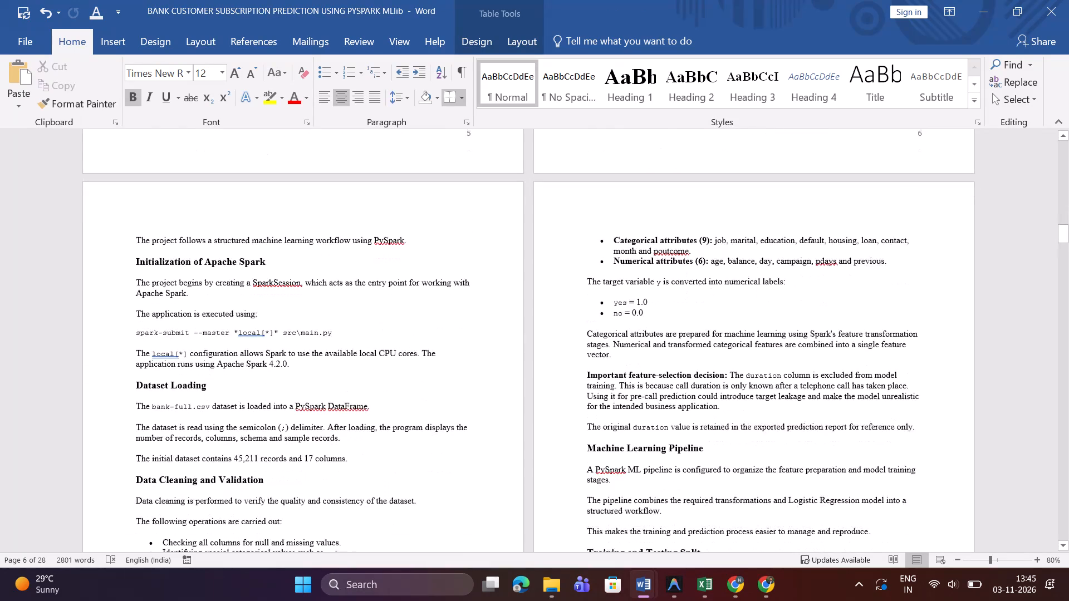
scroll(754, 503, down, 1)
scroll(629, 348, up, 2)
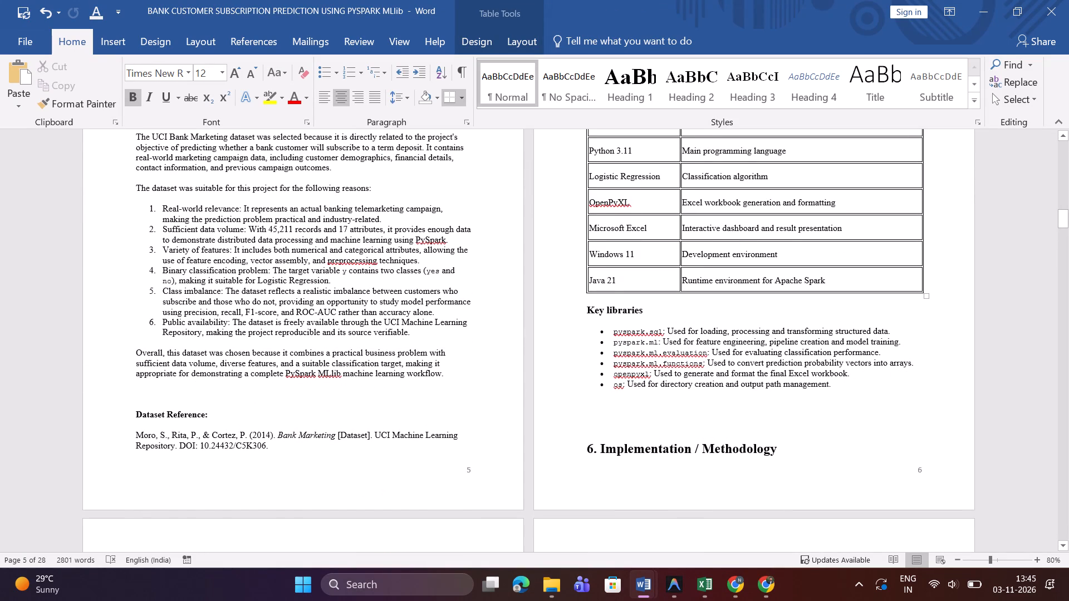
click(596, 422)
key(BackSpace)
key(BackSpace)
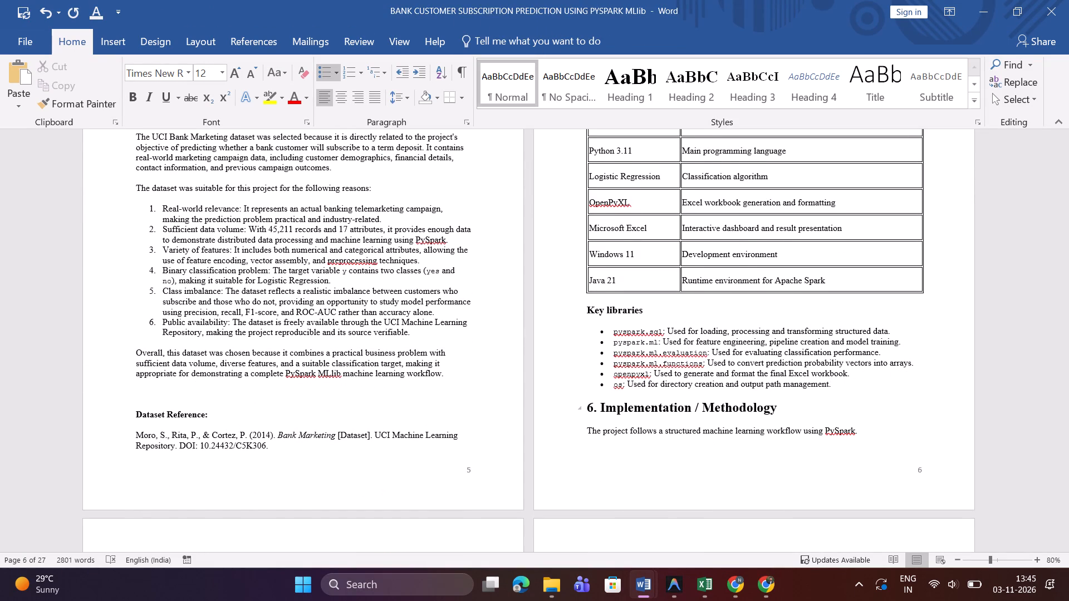
Enter page number 6 for Implementation in the Table Of Content page's table.
scroll(596, 422, up, 6)
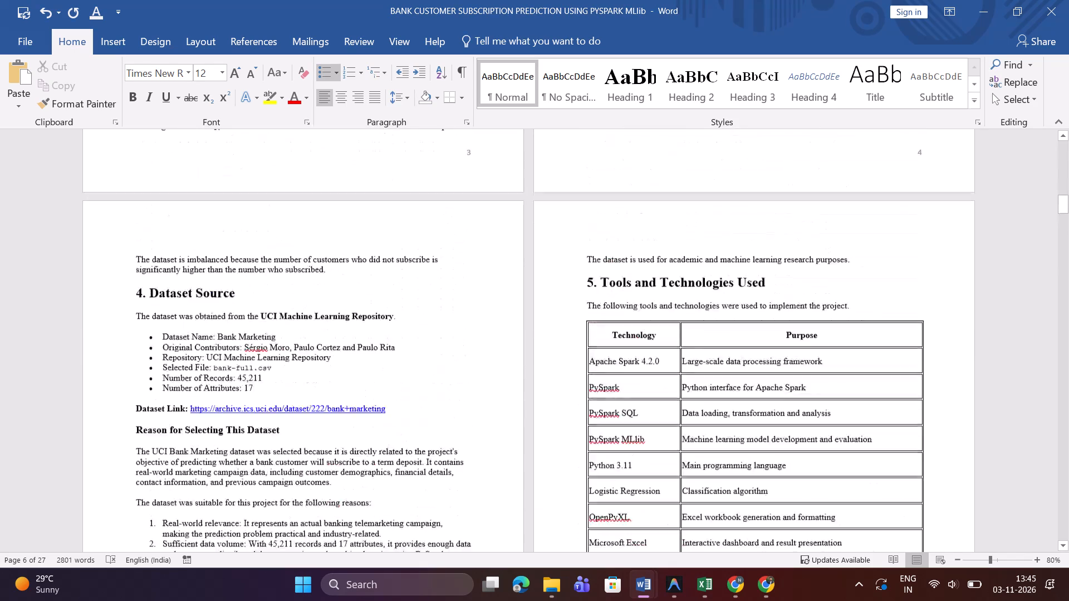
scroll(596, 422, up, 4)
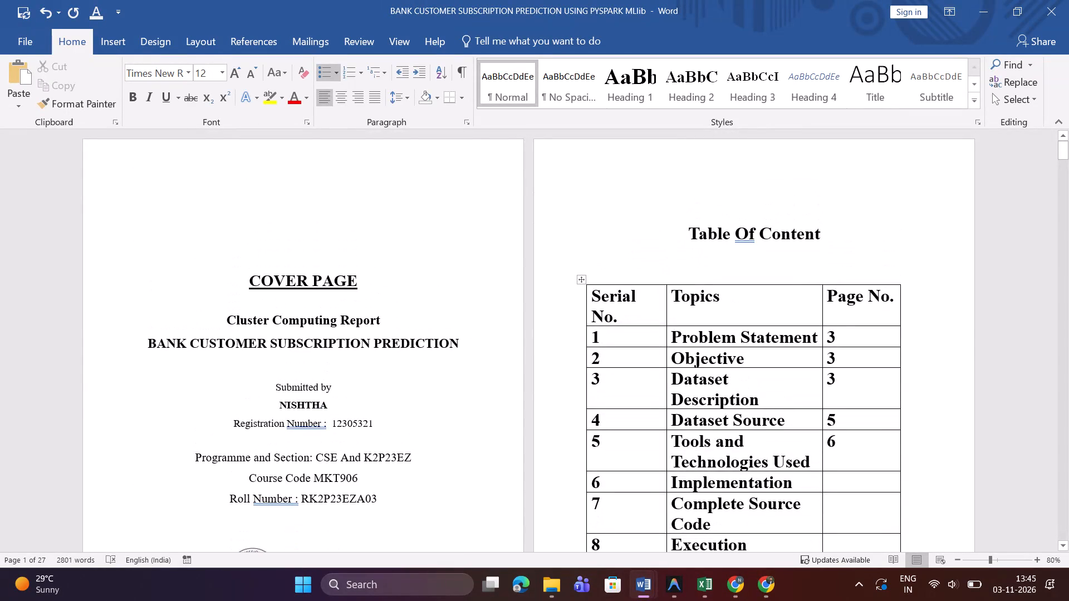
click(859, 484)
key(6)
Enter page numbers 11 for Complete Source Code, 19 for Execution Screenshots, 21 for Output Screenshot and 24 for Result Analysis in the contents table.
scroll(859, 484, down, 4)
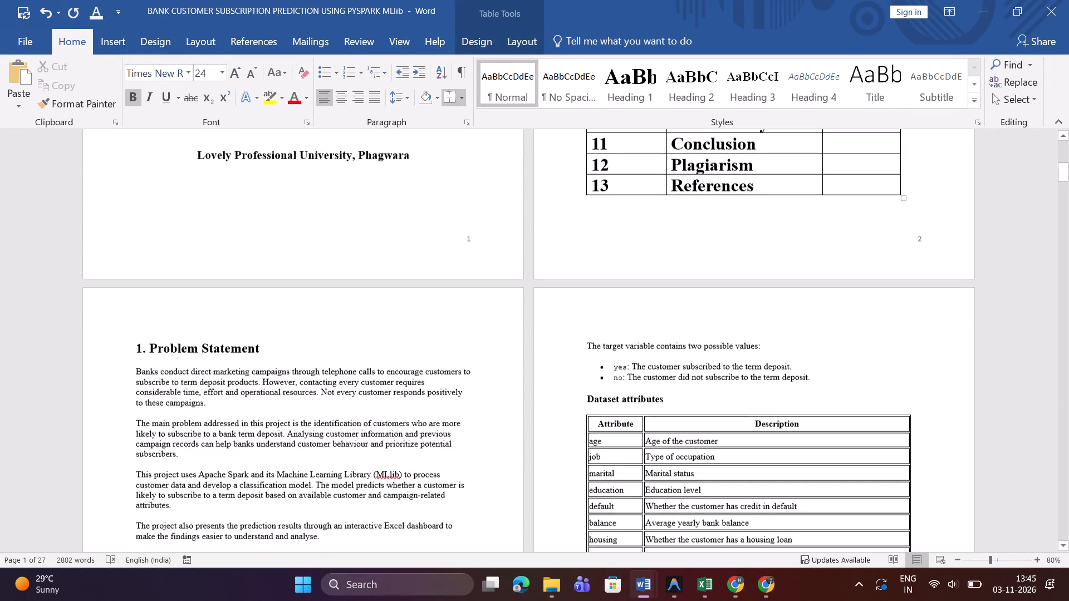
scroll(859, 484, down, 9)
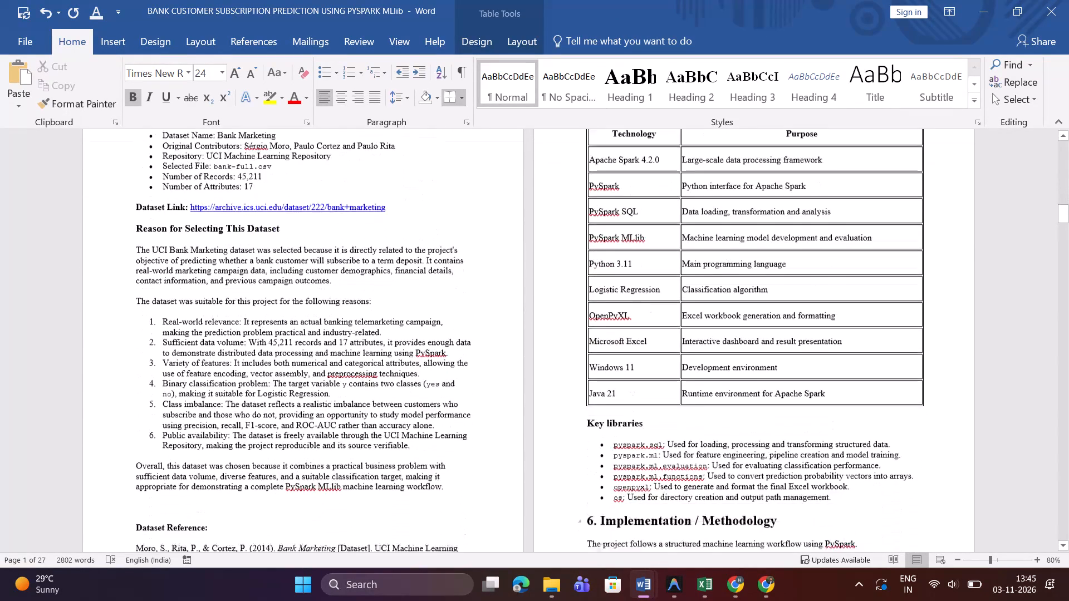
scroll(859, 484, down, 9)
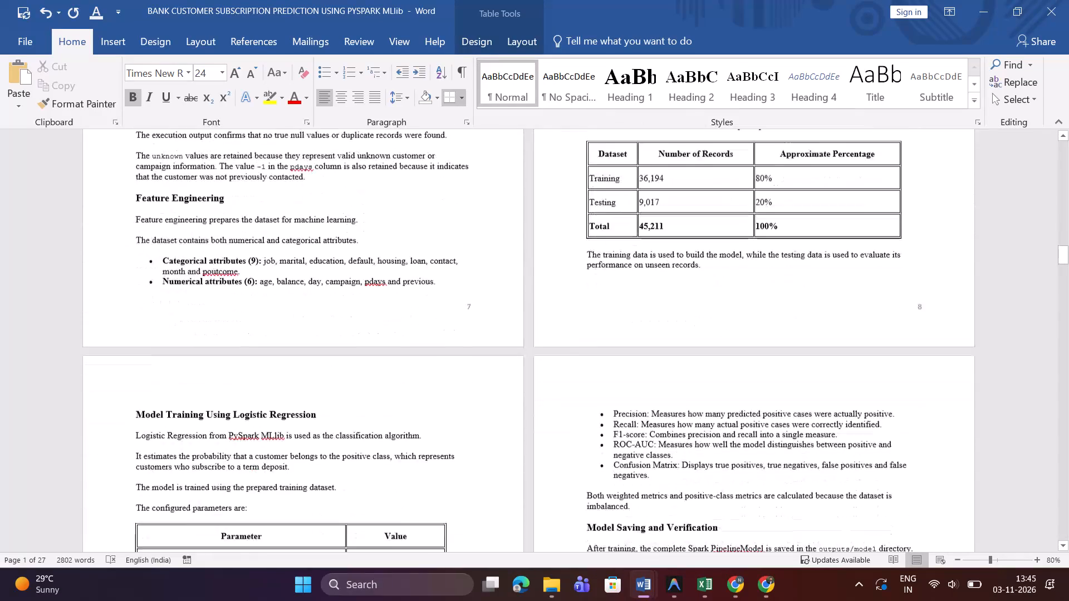
scroll(859, 484, down, 6)
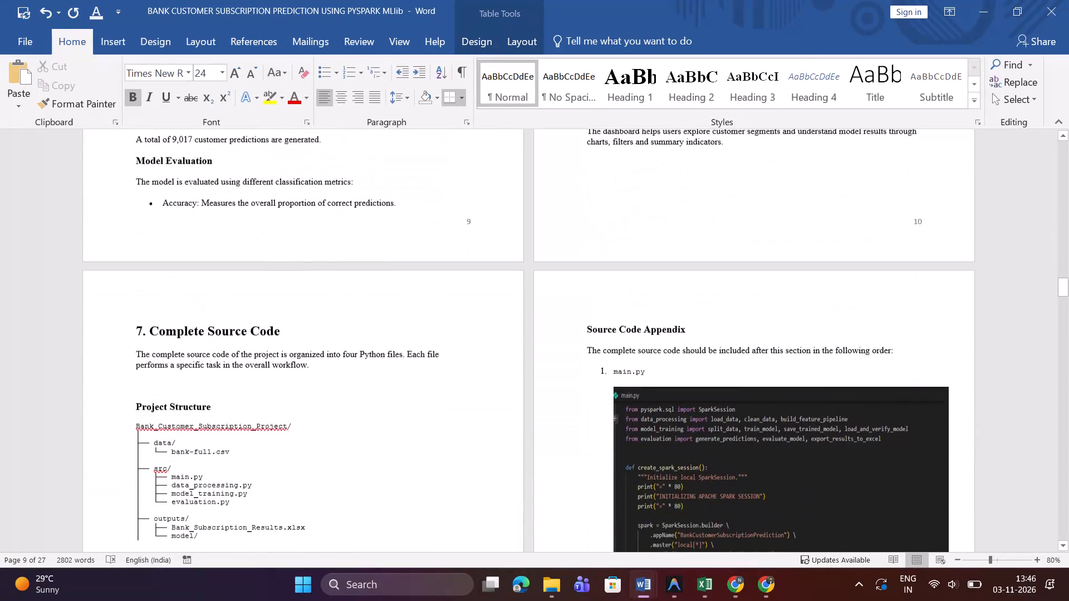
scroll(859, 484, down, 4)
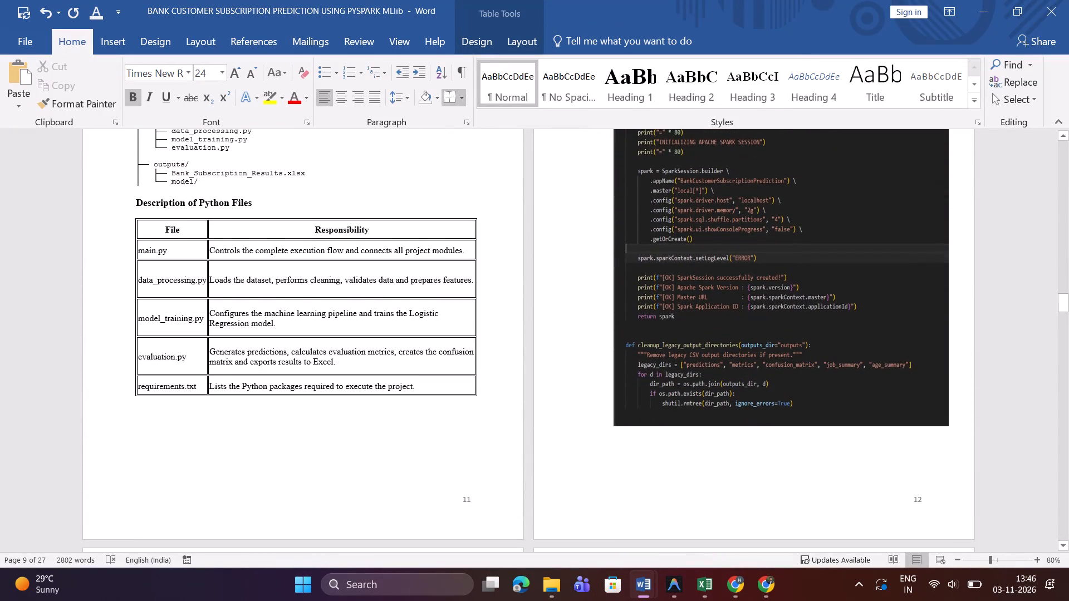
scroll(859, 484, down, 6)
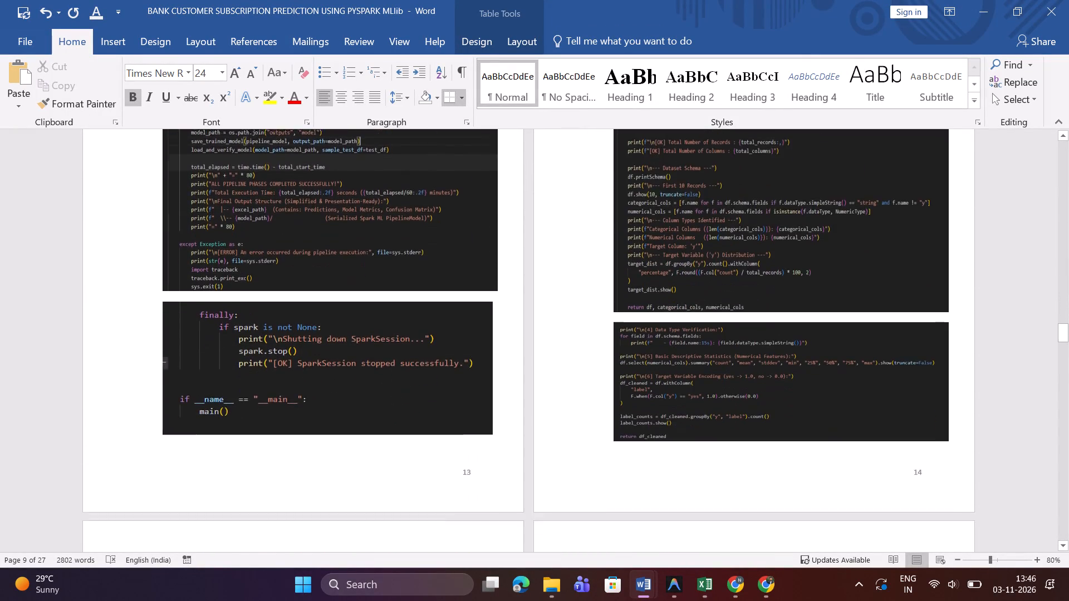
scroll(859, 484, down, 7)
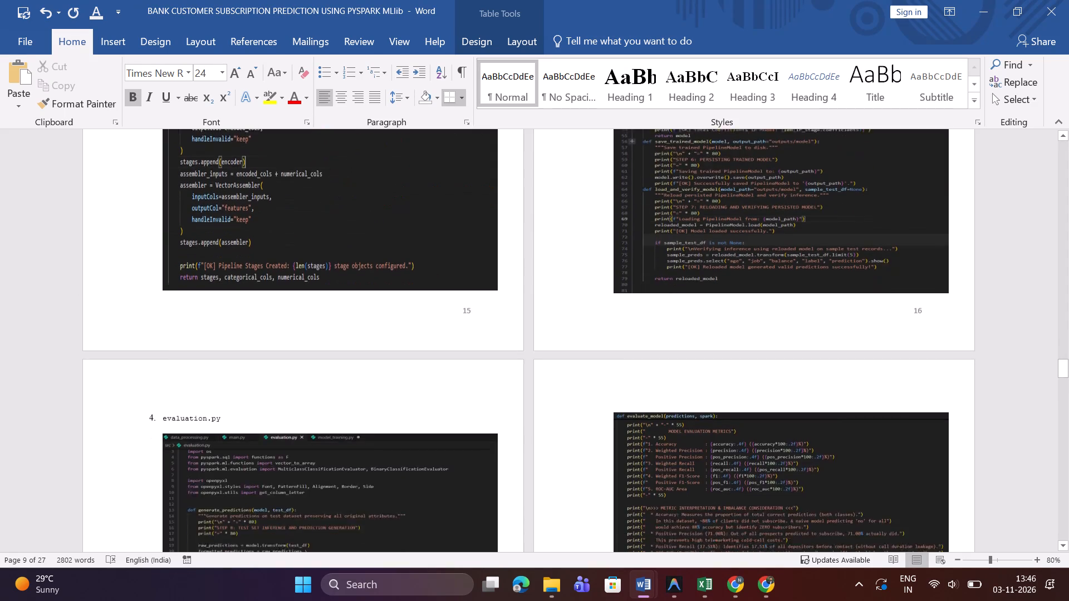
scroll(859, 484, down, 10)
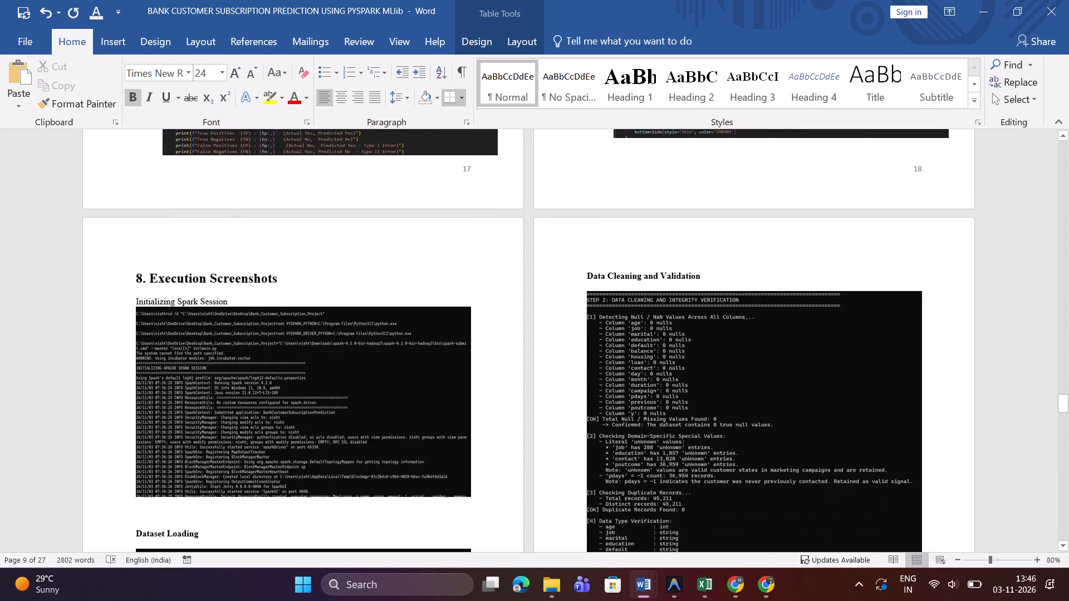
scroll(859, 484, down, 4)
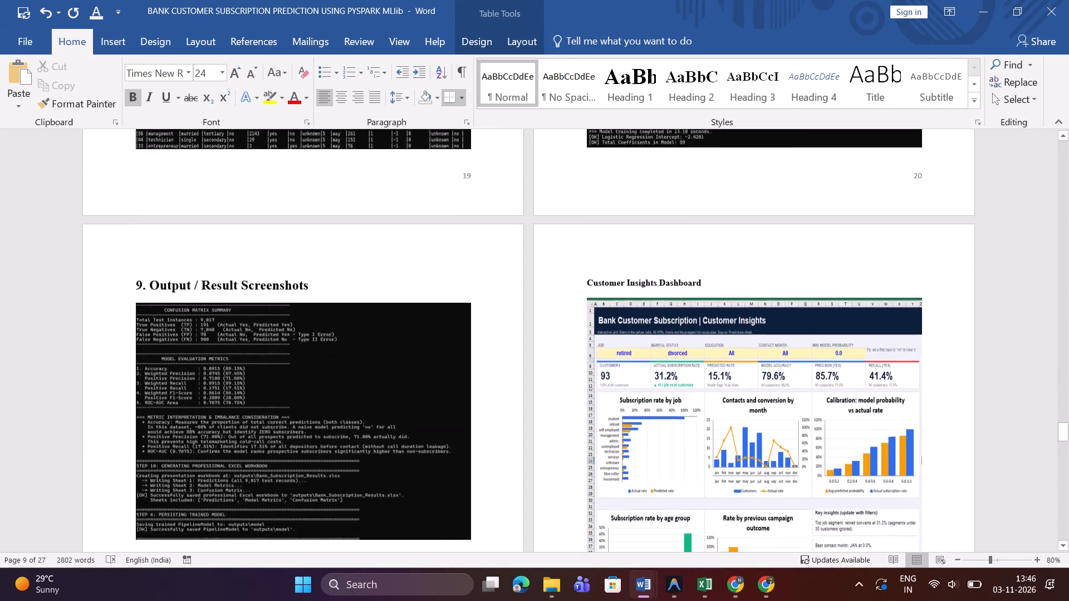
scroll(859, 484, down, 6)
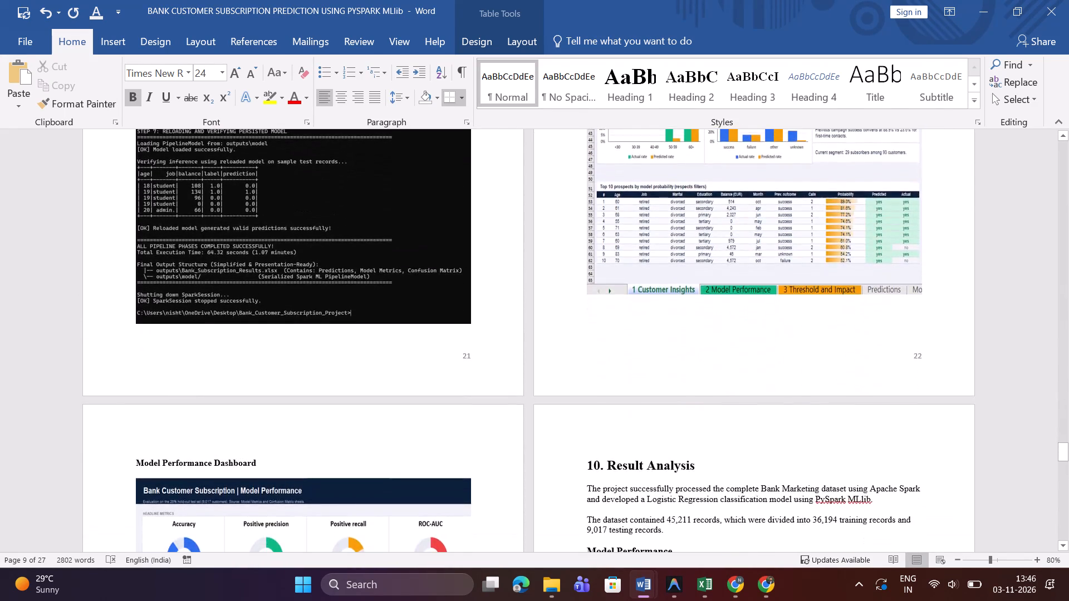
scroll(859, 484, down, 4)
scroll(859, 484, up, 1)
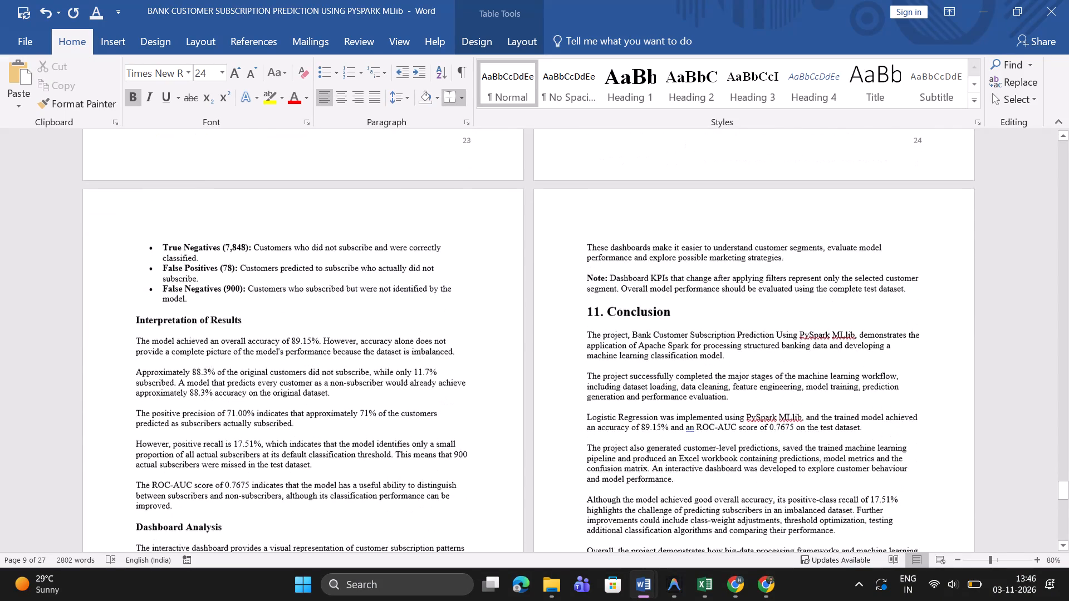
scroll(859, 484, up, 1)
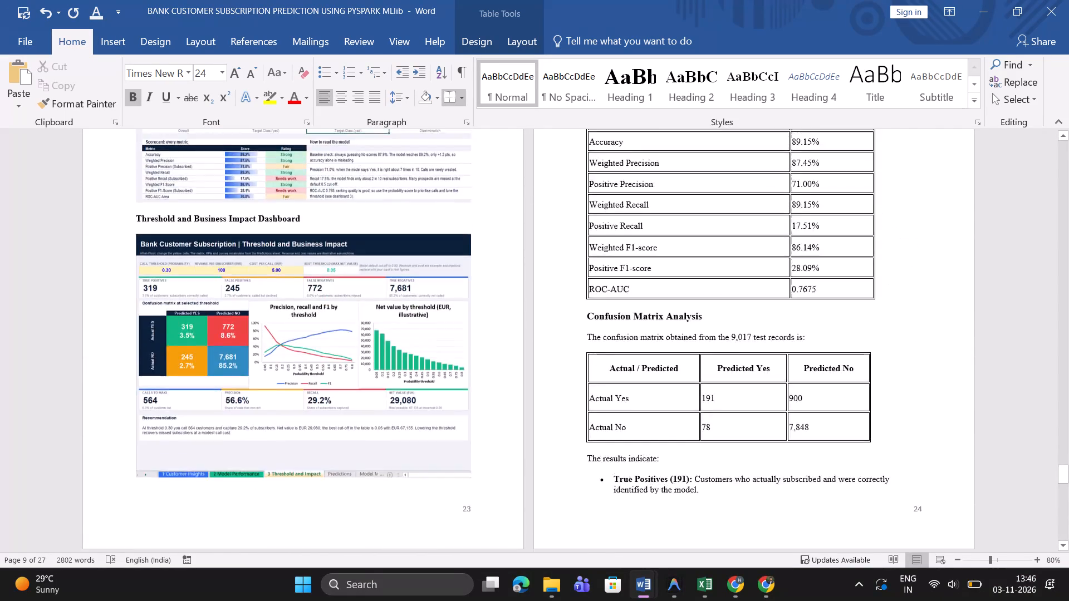
scroll(859, 484, up, 4)
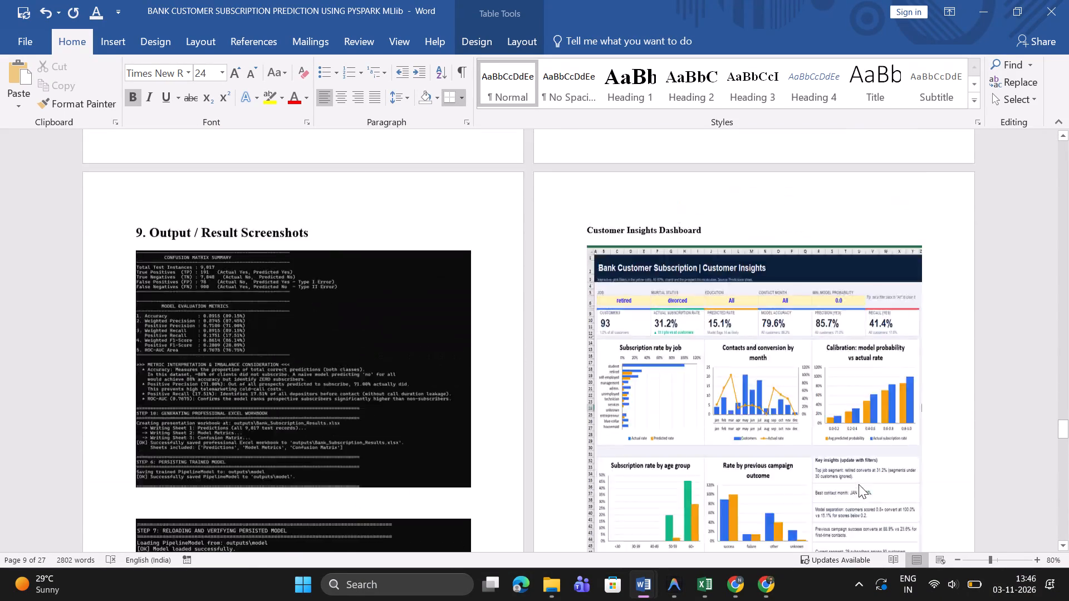
scroll(859, 484, up, 20)
scroll(859, 484, up, 11)
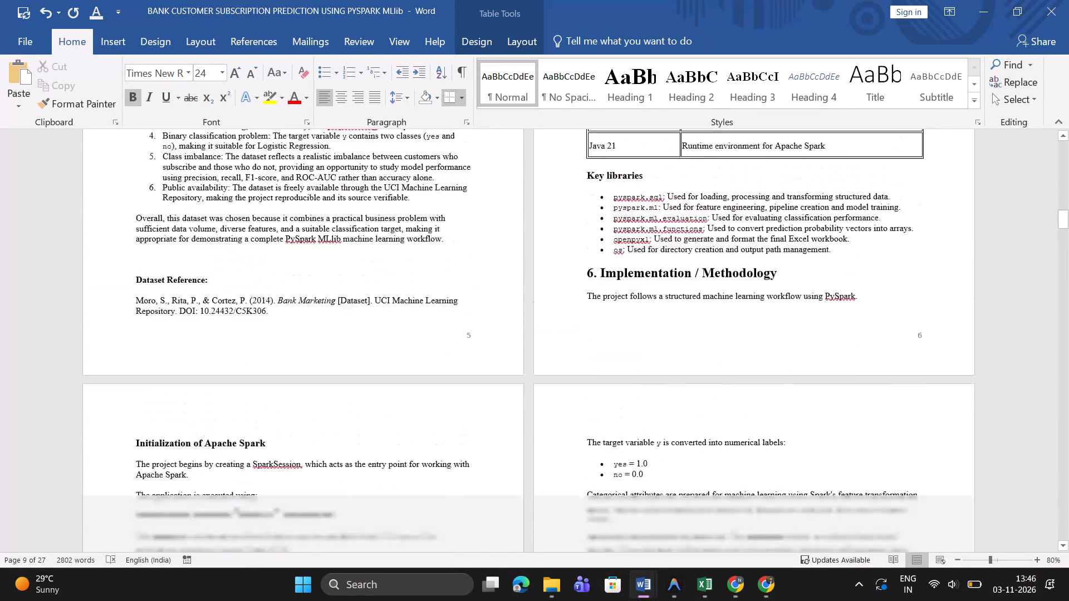
scroll(859, 484, up, 20)
scroll(859, 484, up, 3)
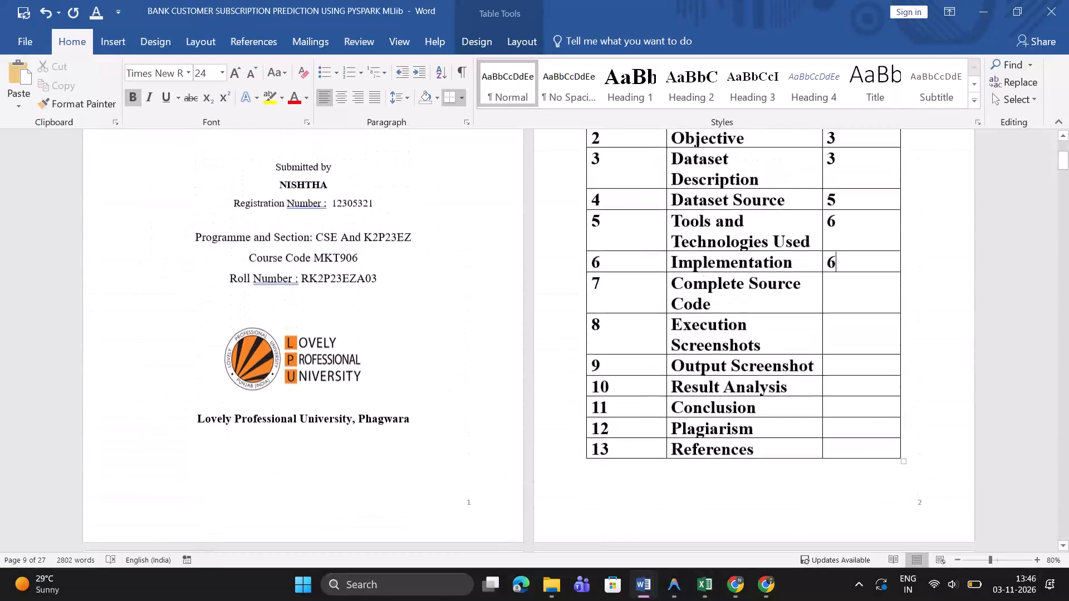
click(850, 301)
text(11)
key(Down)
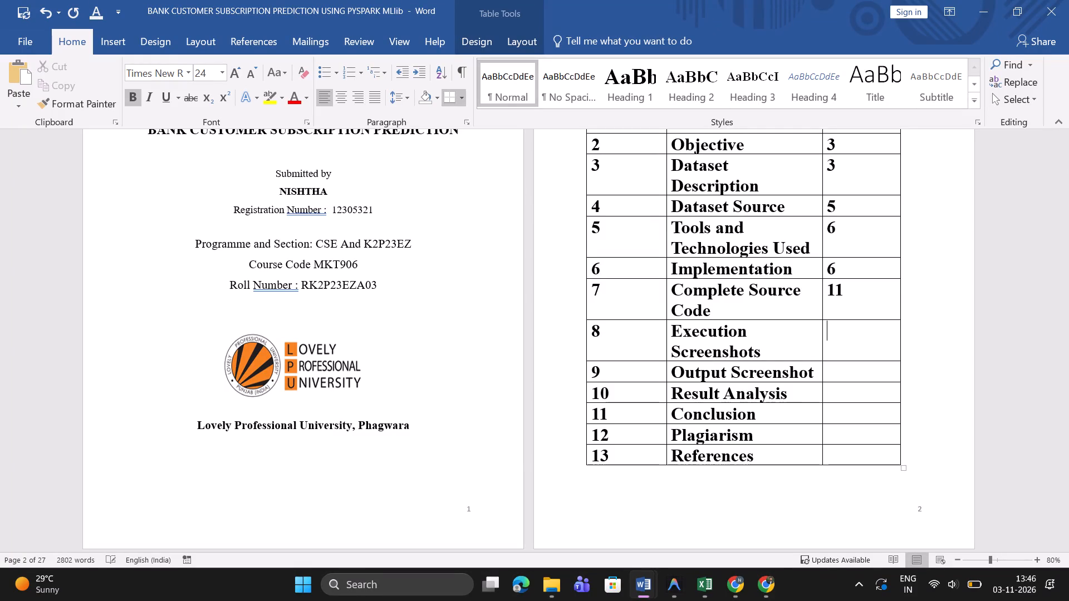
text(19)
key(Down)
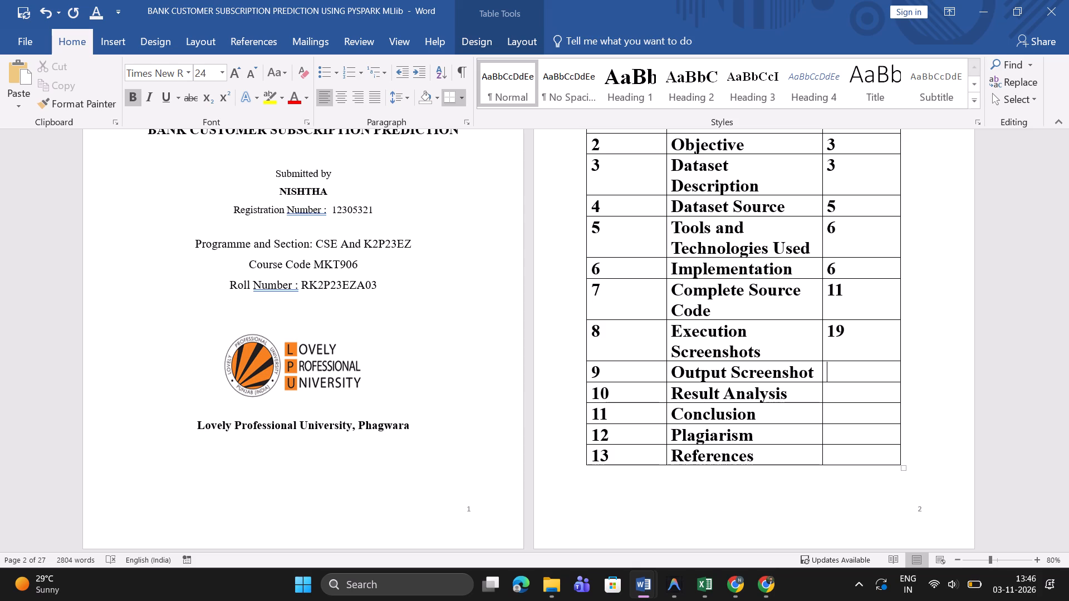
text(21)
key(Down)
text(24)
Check the final pages of the report for where the Conclusion, Plagiarism Report and References sections start.
ctrl+scroll(638, 419, down, 5)
scroll(638, 419, down, 20)
scroll(638, 419, down, 20)
scroll(638, 419, down, 4)
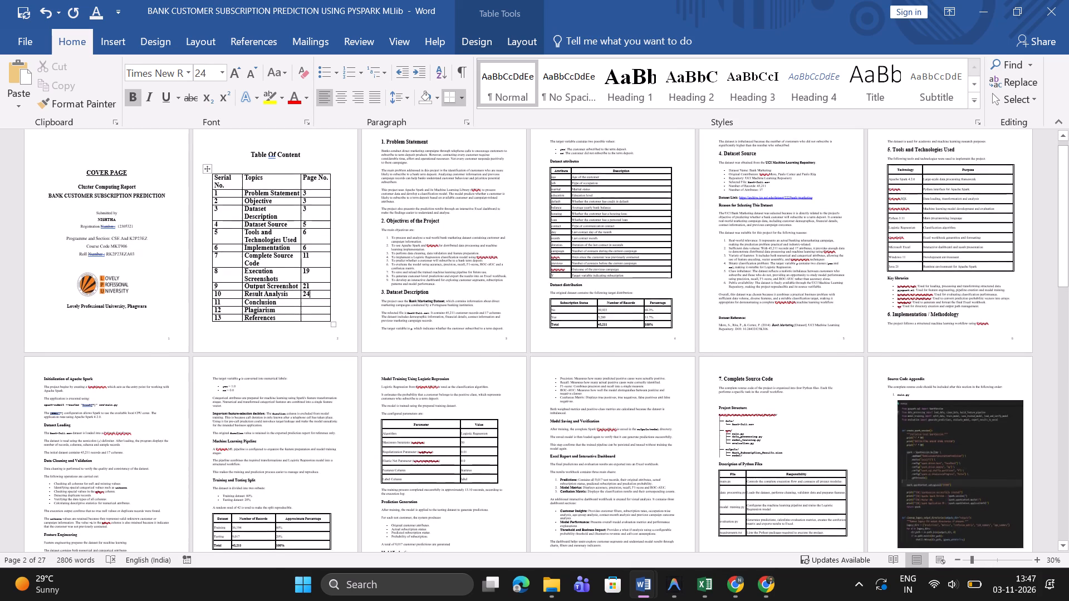
scroll(638, 419, down, 20)
scroll(638, 419, down, 20)
scroll(638, 419, down, 3)
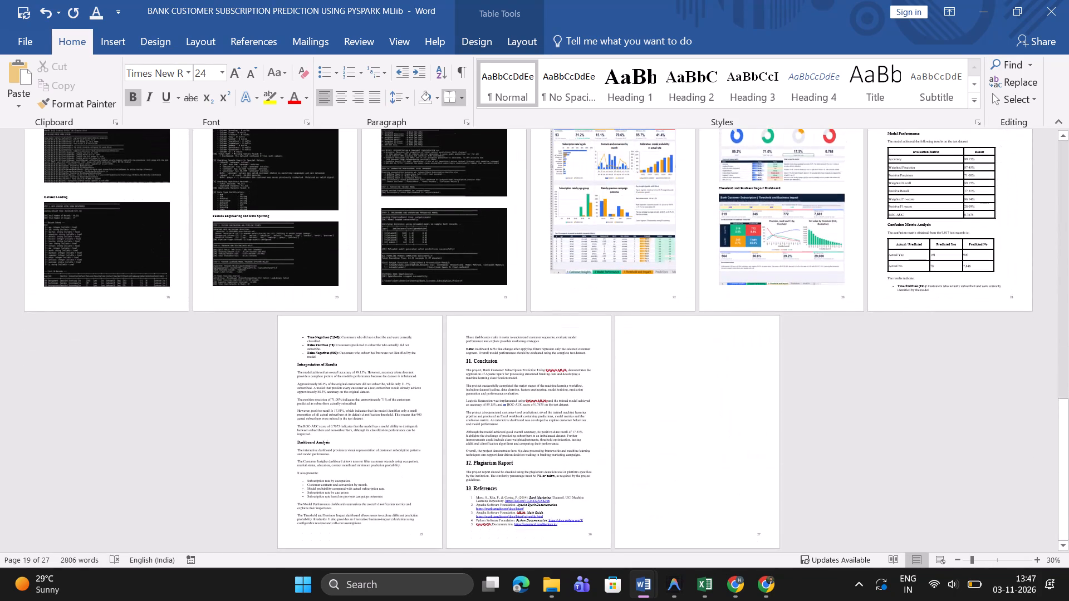
ctrl+scroll(376, 462, up, 5)
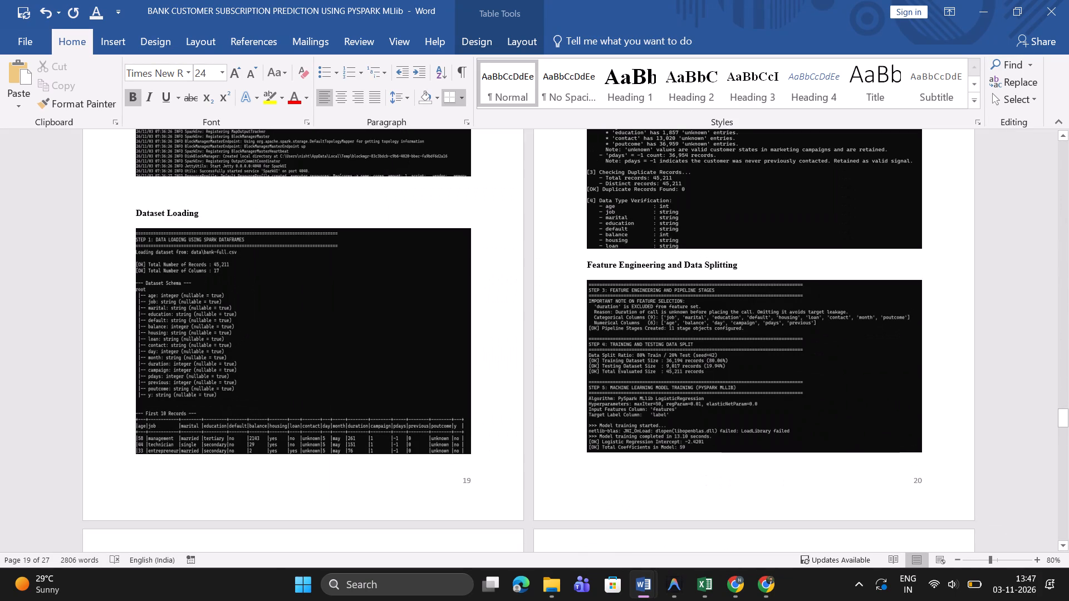
scroll(376, 462, down, 13)
scroll(376, 462, up, 3)
scroll(376, 462, down, 20)
scroll(376, 462, down, 10)
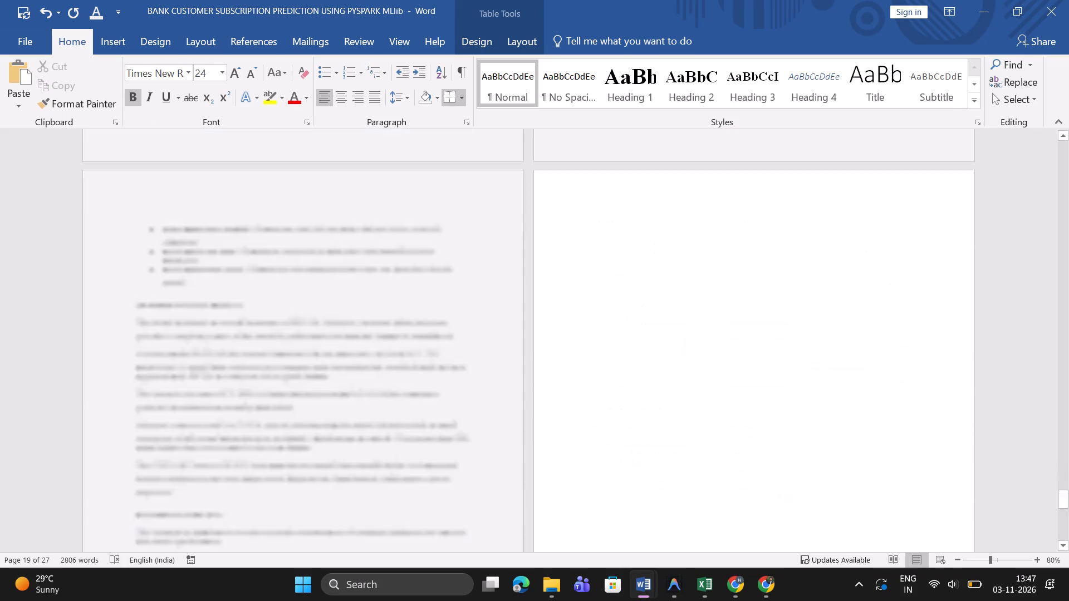
scroll(376, 462, up, 4)
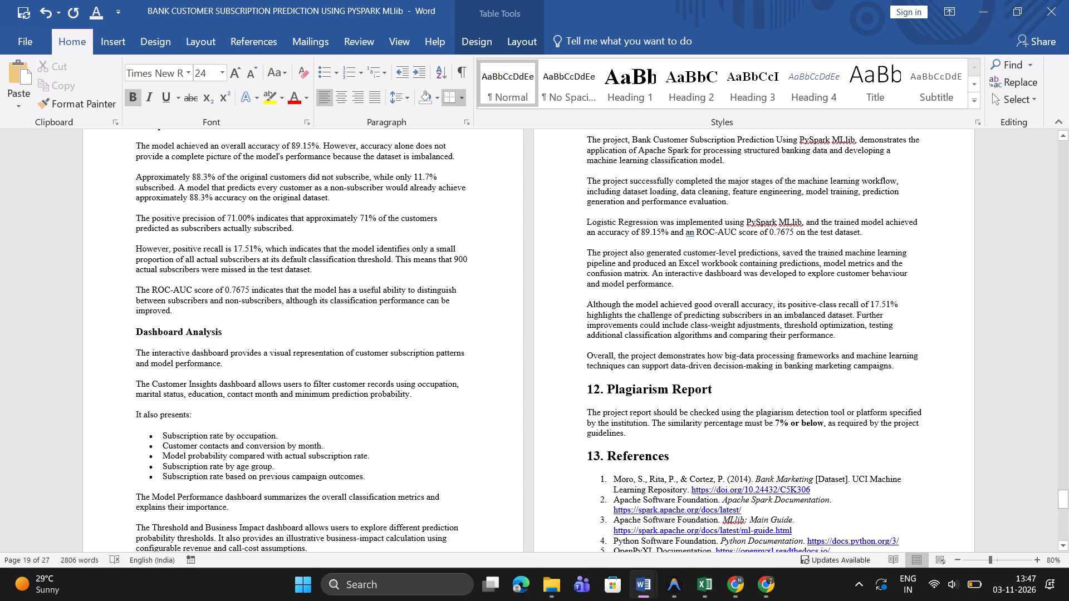
Switch to Chrome and review the Duplichecker plagiarism results for the Product Demand System project report.
click(736, 595)
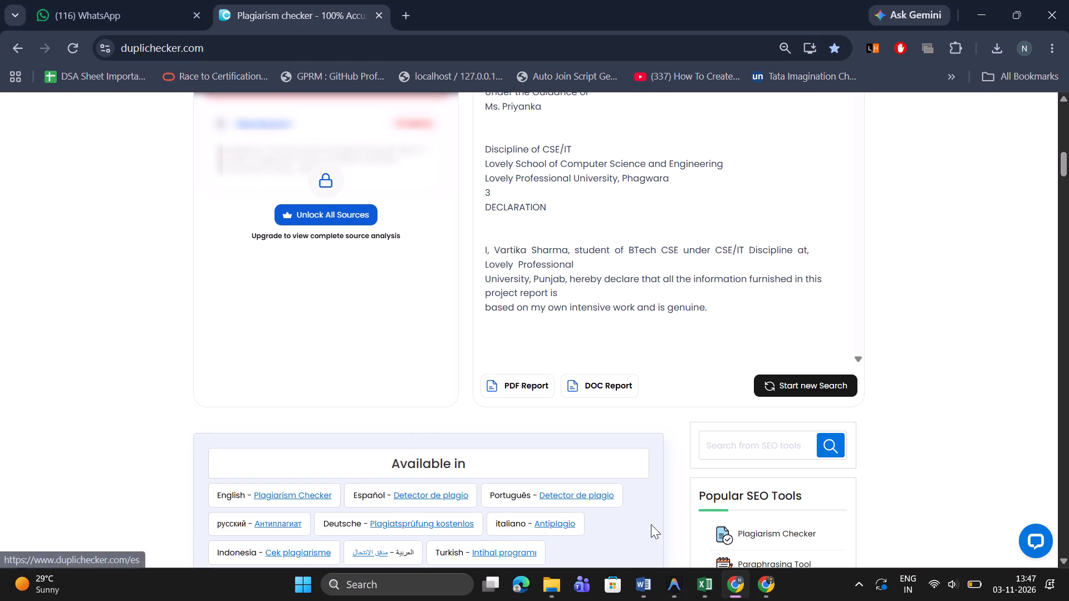
click(764, 574)
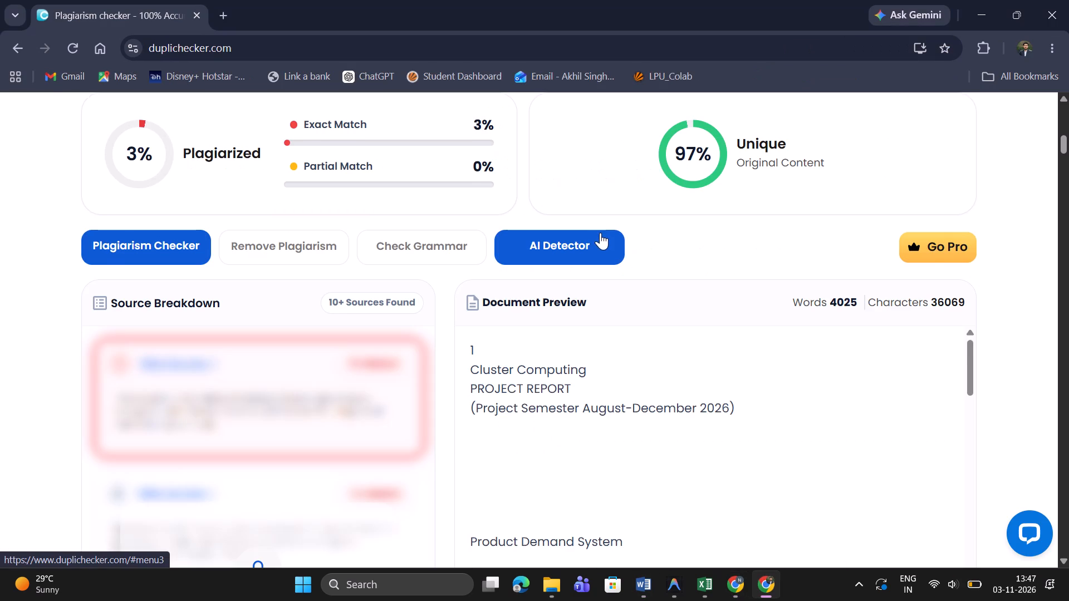
scroll(600, 233, up, 1)
scroll(496, 294, down, 2)
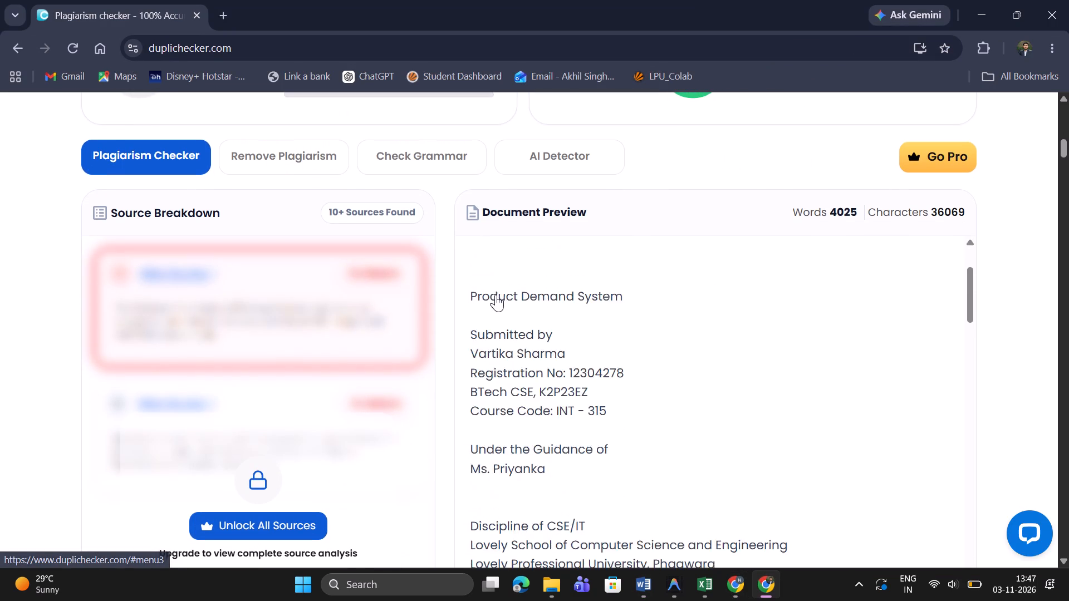
scroll(496, 294, down, 2)
scroll(369, 349, down, 6)
scroll(369, 349, up, 3)
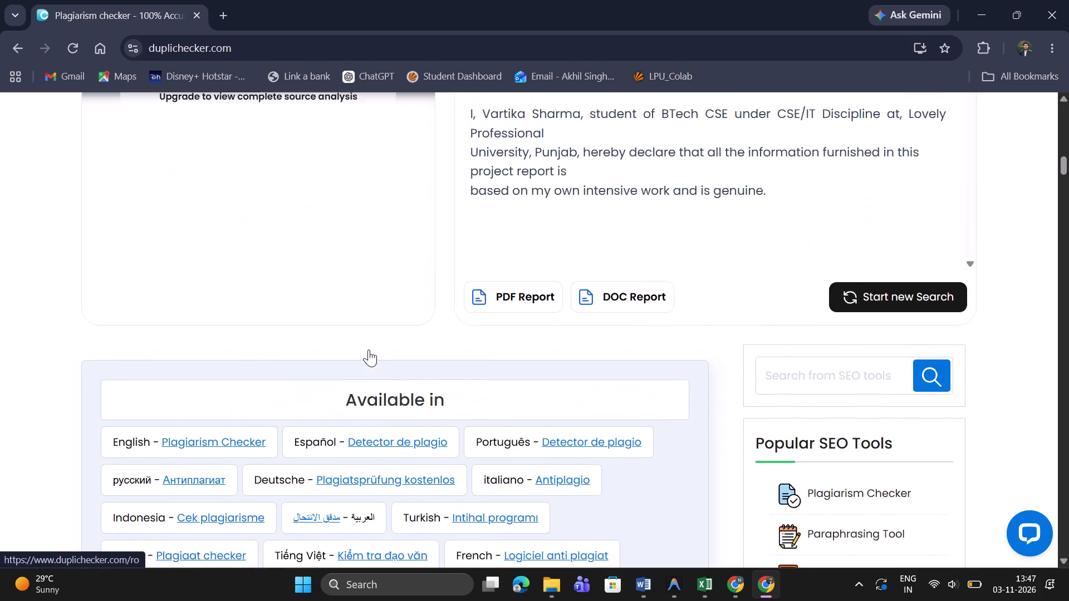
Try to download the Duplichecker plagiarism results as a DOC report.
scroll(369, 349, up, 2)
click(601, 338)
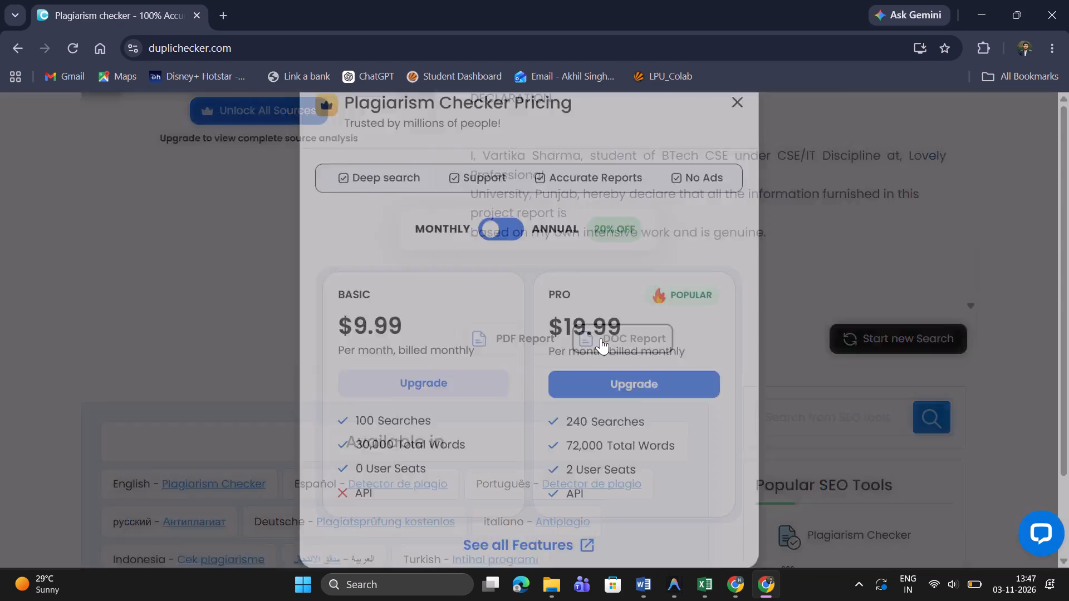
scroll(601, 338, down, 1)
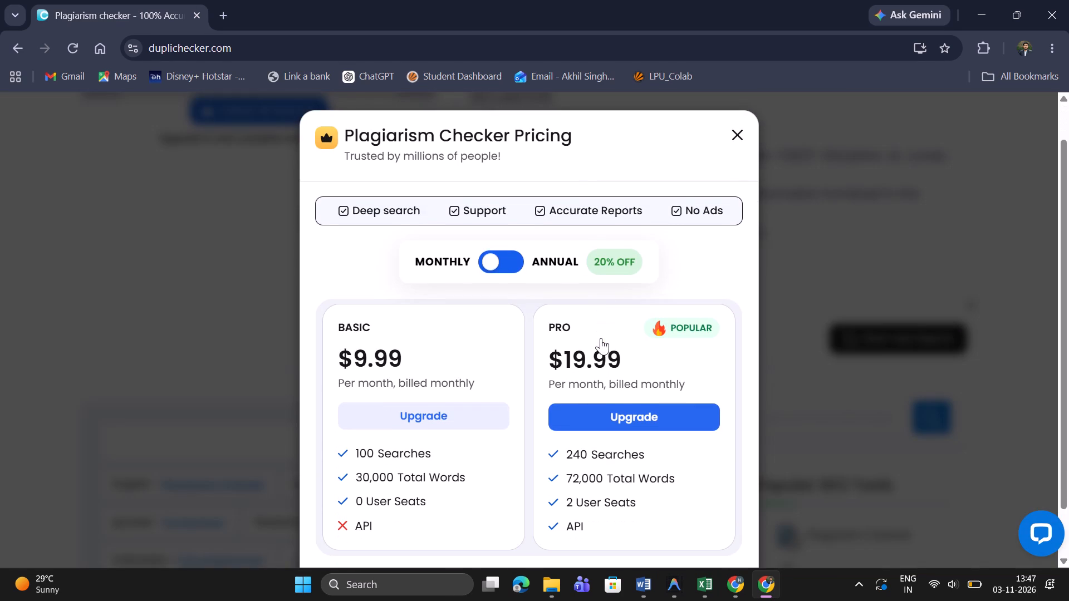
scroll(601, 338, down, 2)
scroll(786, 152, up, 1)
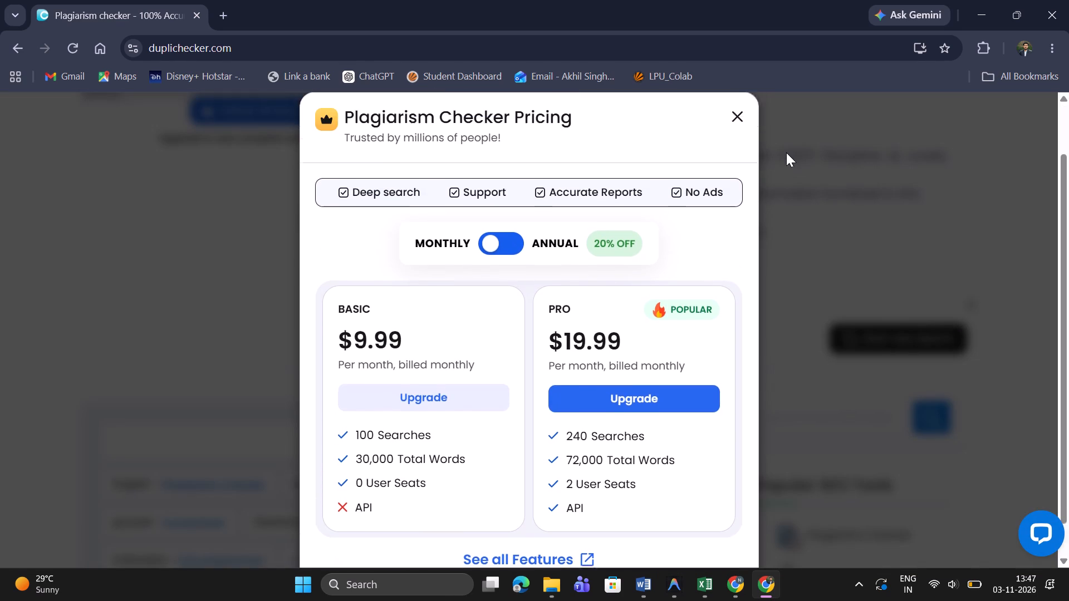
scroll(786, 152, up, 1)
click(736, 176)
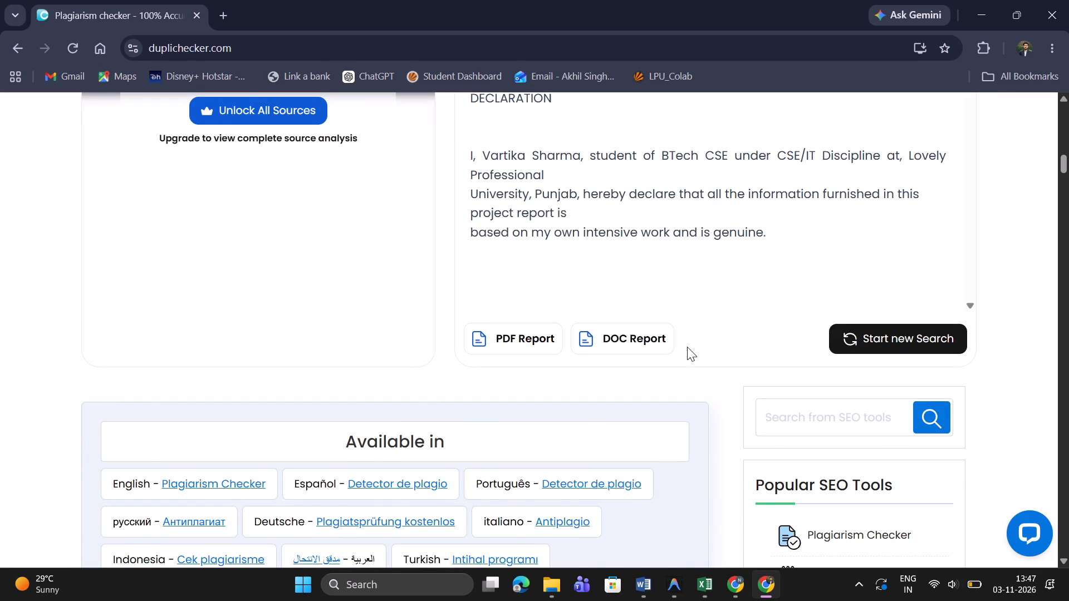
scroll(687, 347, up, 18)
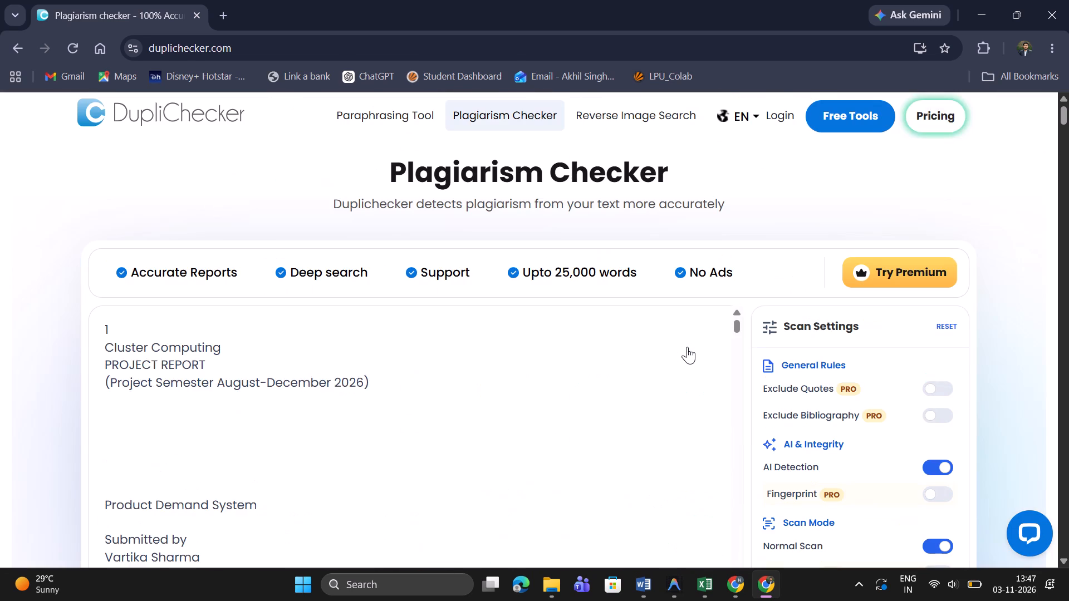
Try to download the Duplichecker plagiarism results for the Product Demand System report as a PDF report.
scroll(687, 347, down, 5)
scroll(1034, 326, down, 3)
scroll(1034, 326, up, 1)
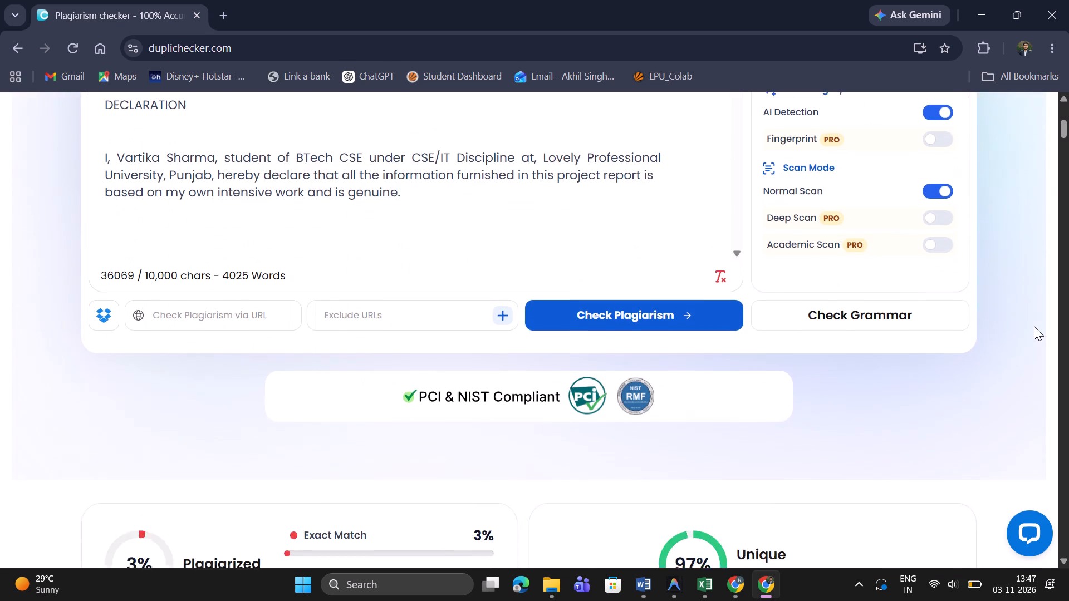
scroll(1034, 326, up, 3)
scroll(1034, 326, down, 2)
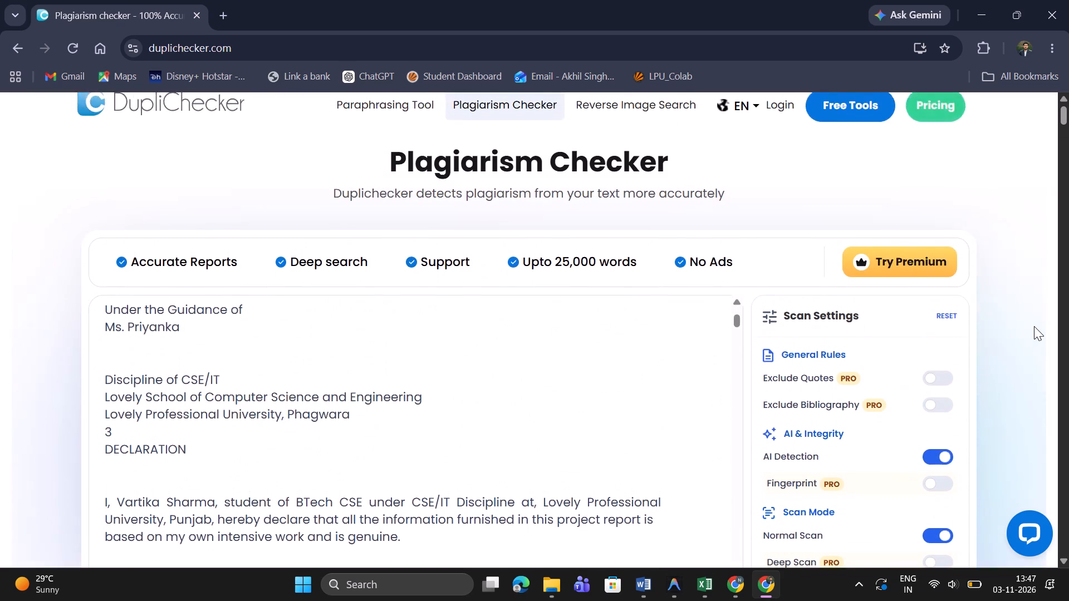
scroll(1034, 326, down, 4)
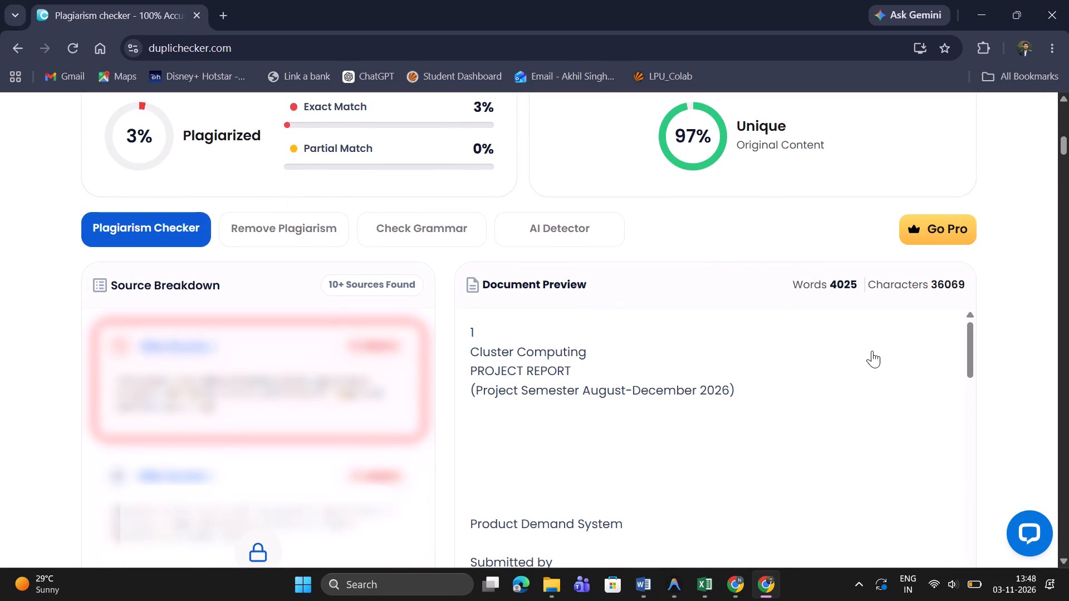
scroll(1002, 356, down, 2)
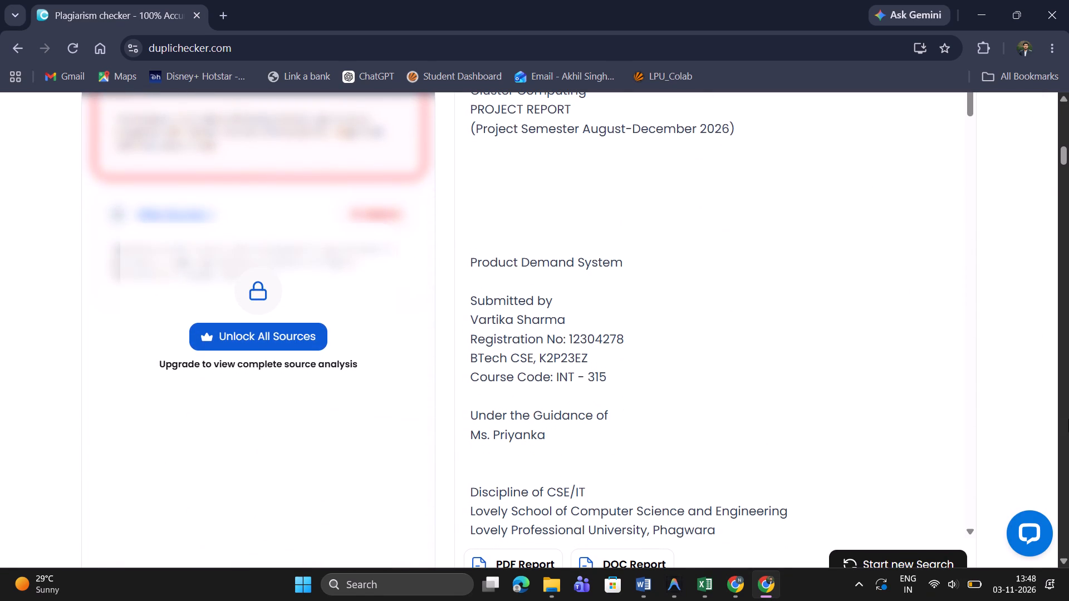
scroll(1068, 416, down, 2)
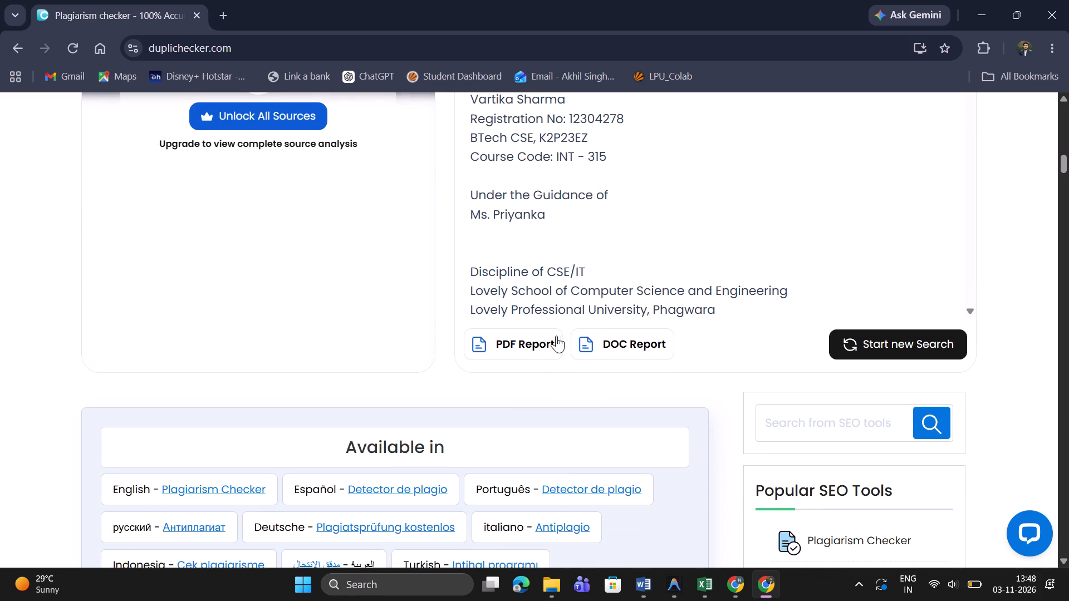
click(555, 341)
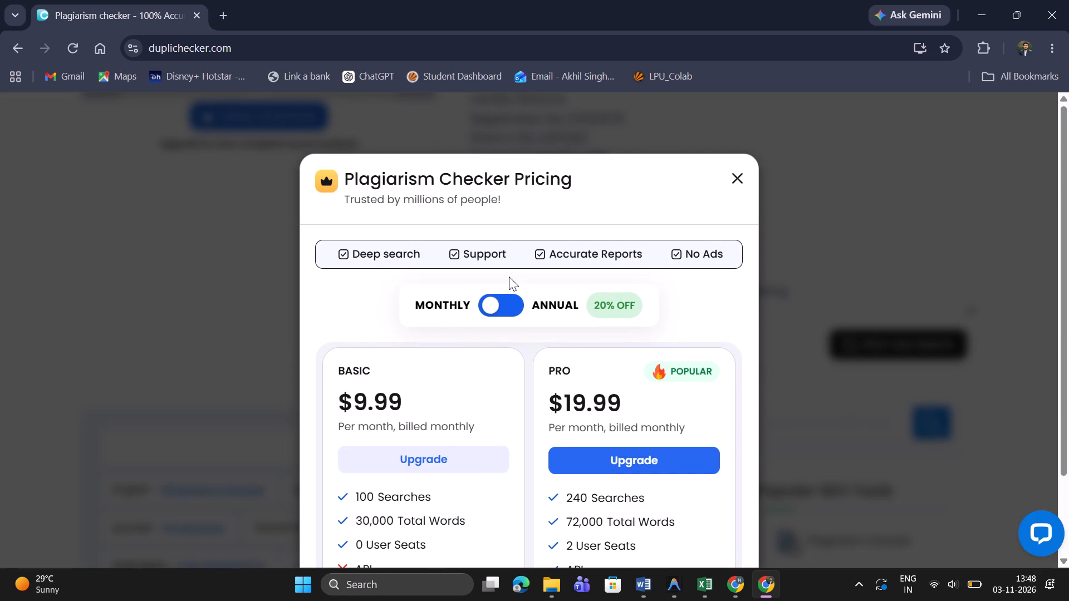
Compare the monthly and annual Duplichecker pricing, open the full list of plan features, and return to the plagiarism results.
click(504, 303)
scroll(504, 303, down, 1)
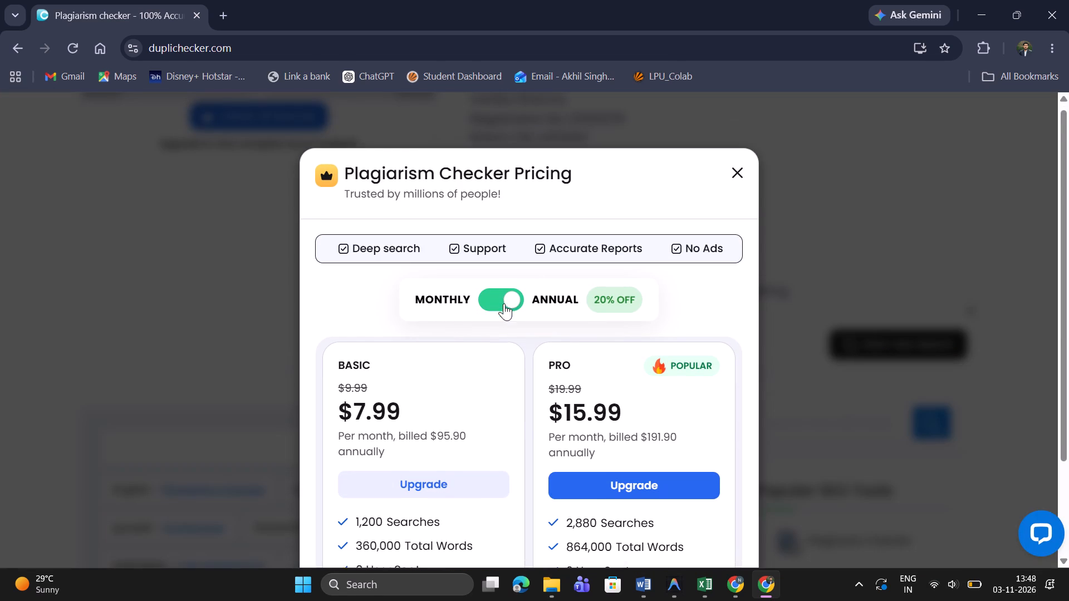
scroll(504, 303, down, 1)
click(509, 265)
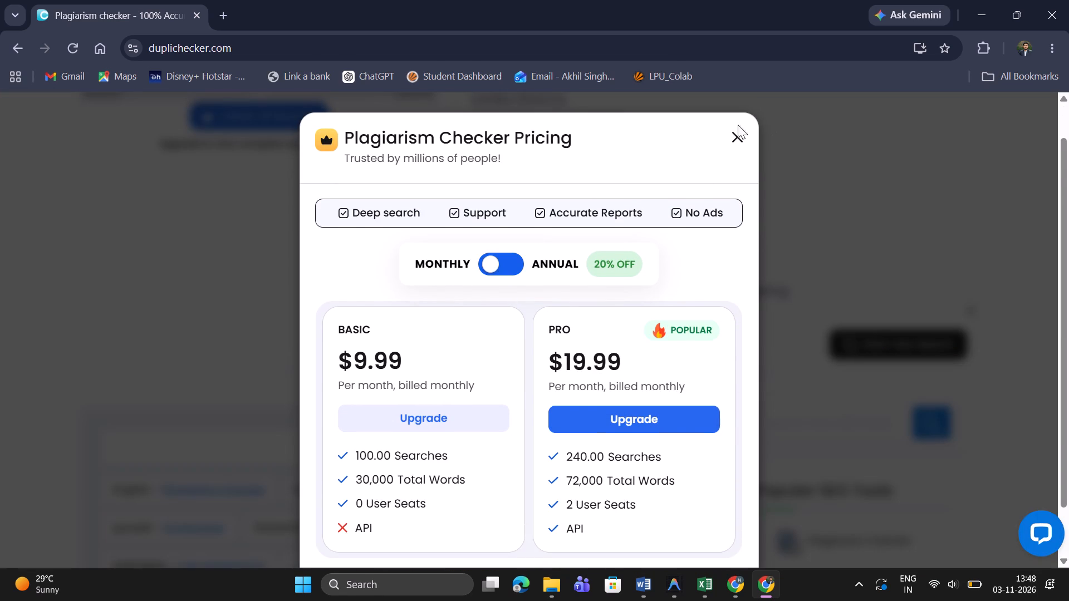
scroll(672, 309, down, 1)
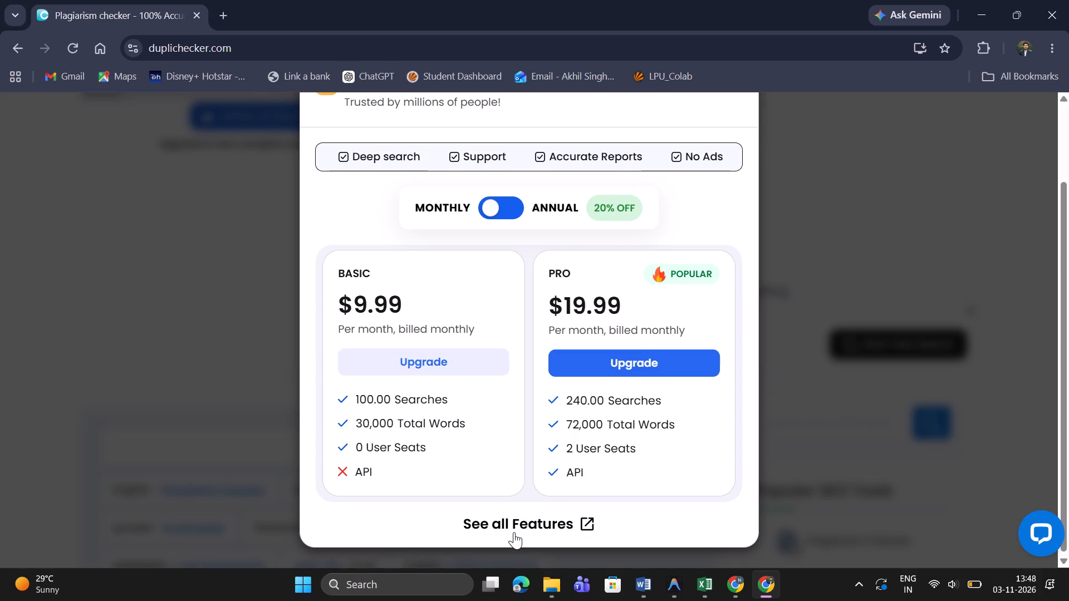
click(514, 532)
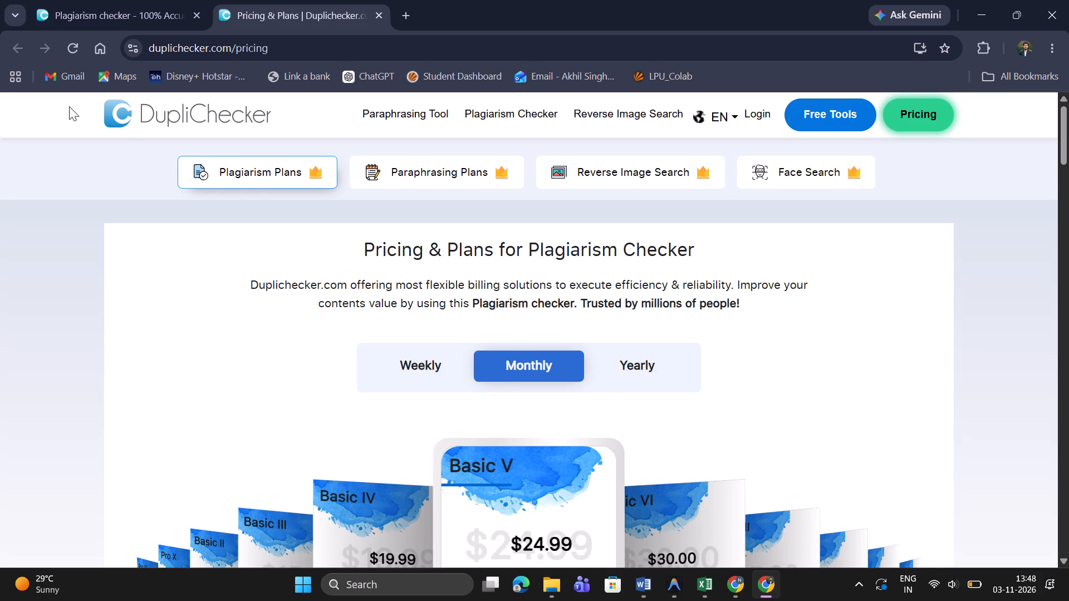
click(107, 6)
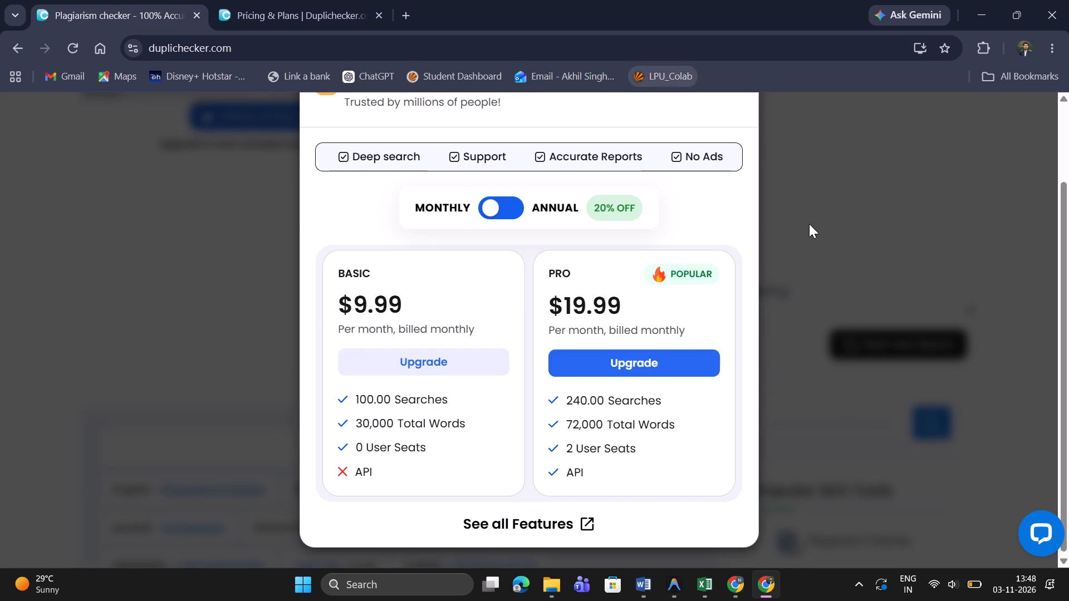
scroll(809, 224, up, 3)
click(742, 174)
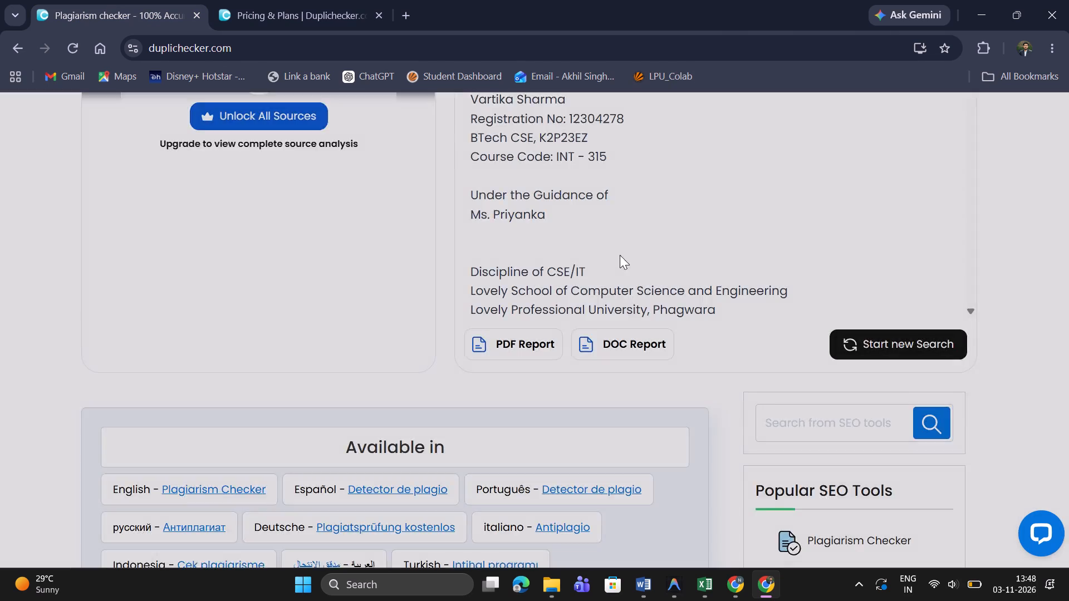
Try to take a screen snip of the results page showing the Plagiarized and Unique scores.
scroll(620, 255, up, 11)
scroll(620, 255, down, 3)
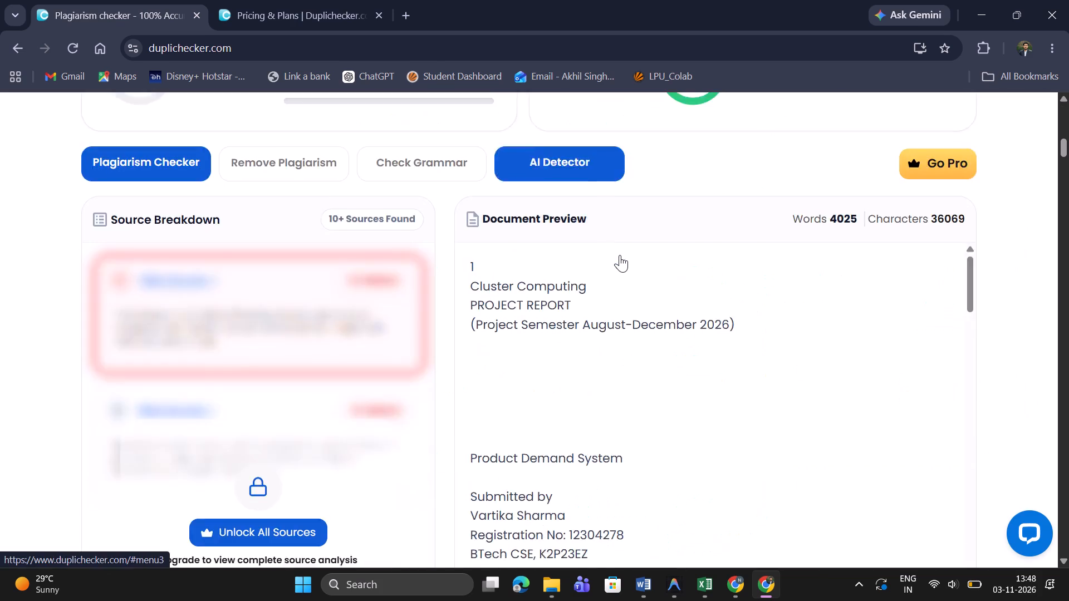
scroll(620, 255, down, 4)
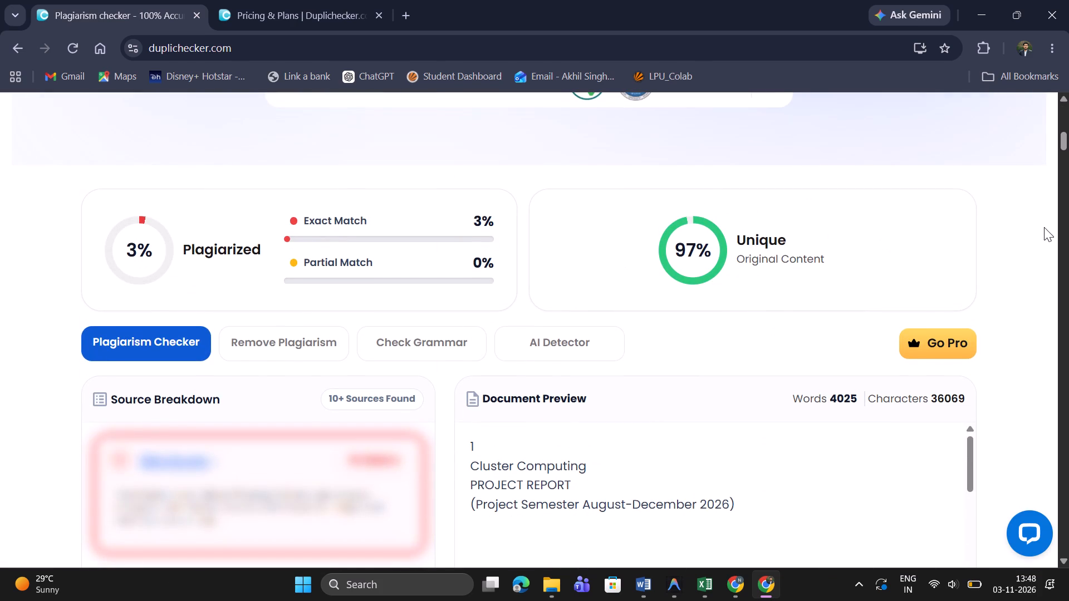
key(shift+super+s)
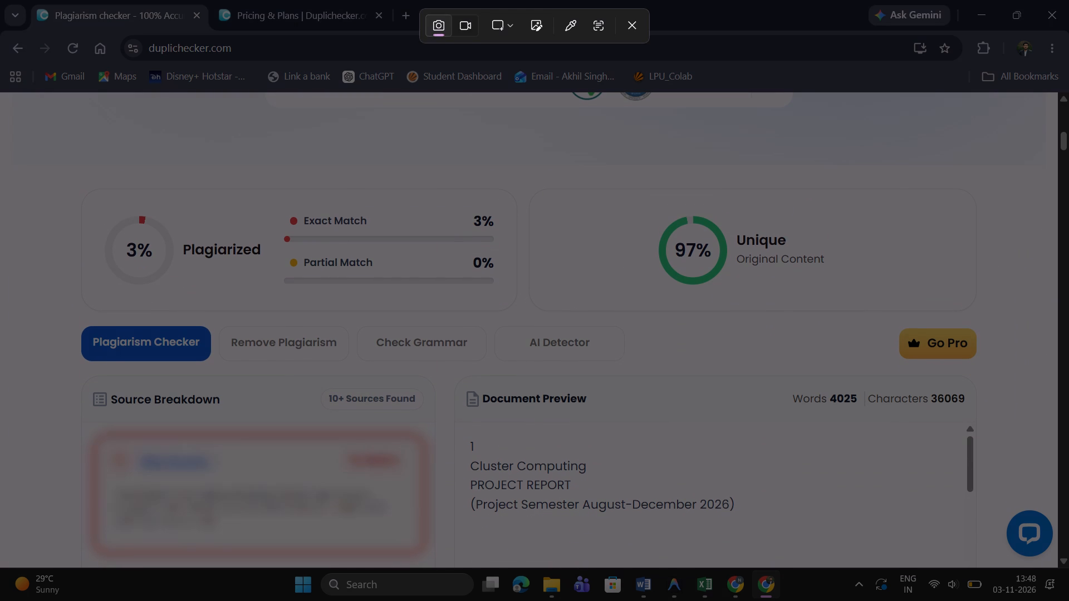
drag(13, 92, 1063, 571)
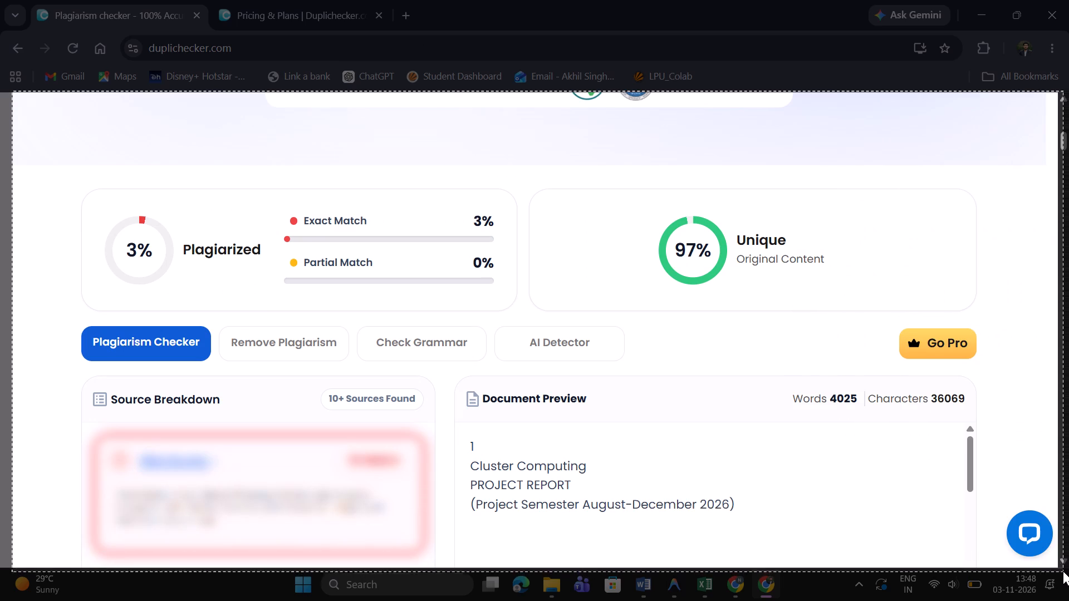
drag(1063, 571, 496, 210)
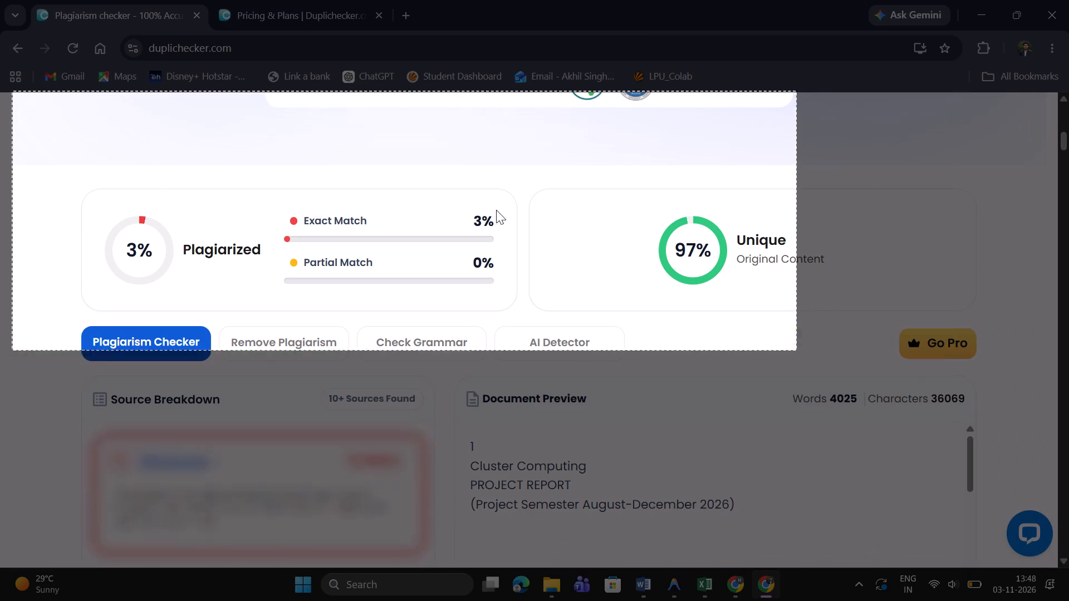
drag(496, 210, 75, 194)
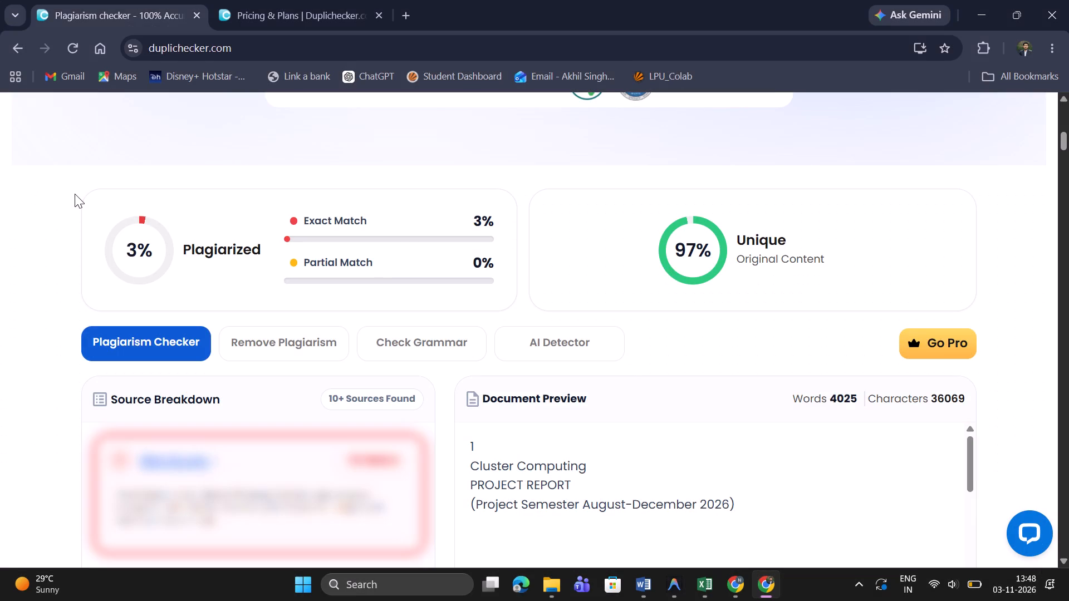
Switch to the bank customer subscription report in Word and enter page number 24 for Conclusion in the contents table.
click(745, 583)
click(763, 585)
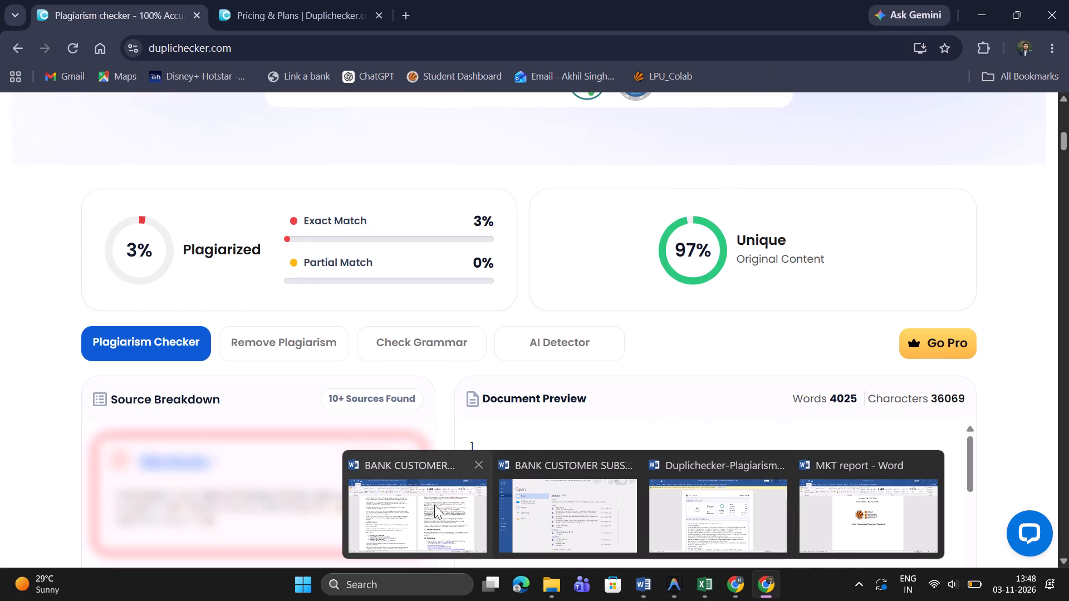
click(433, 504)
scroll(433, 504, down, 1)
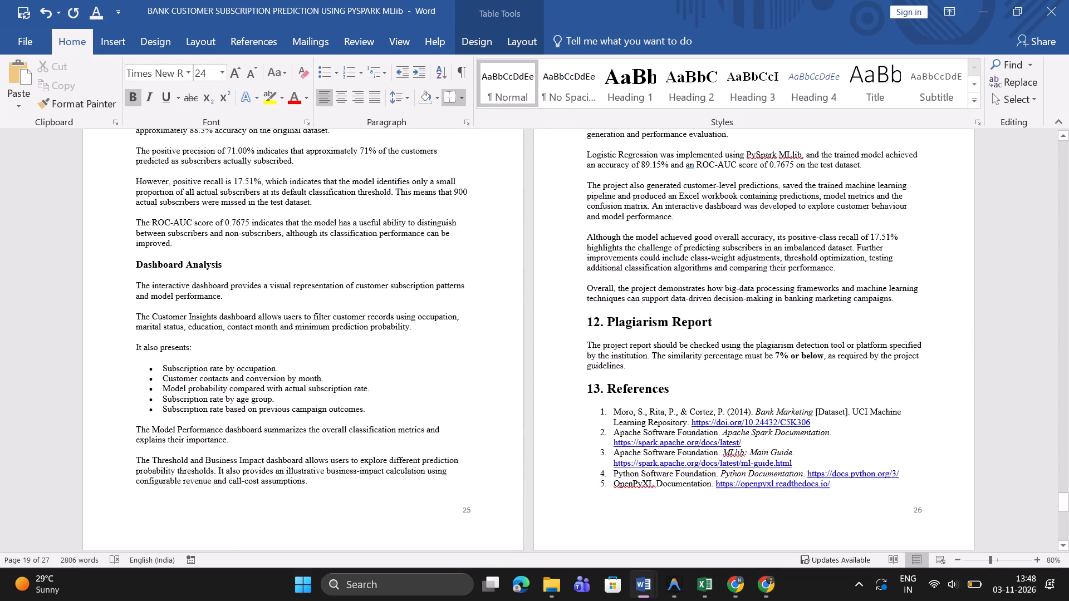
scroll(635, 371, down, 1)
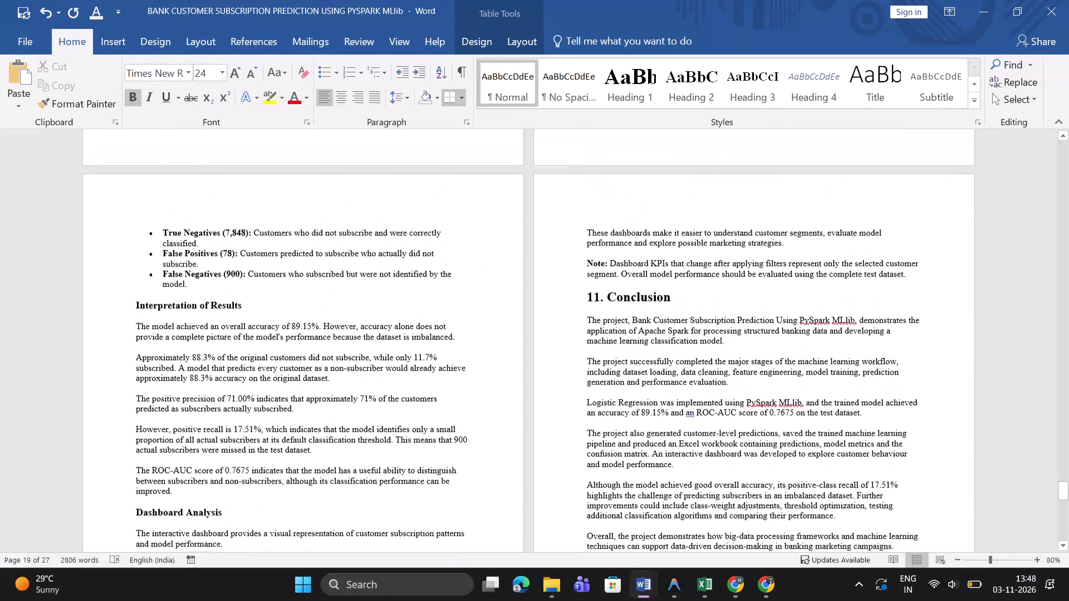
scroll(635, 371, down, 1)
scroll(635, 371, up, 1)
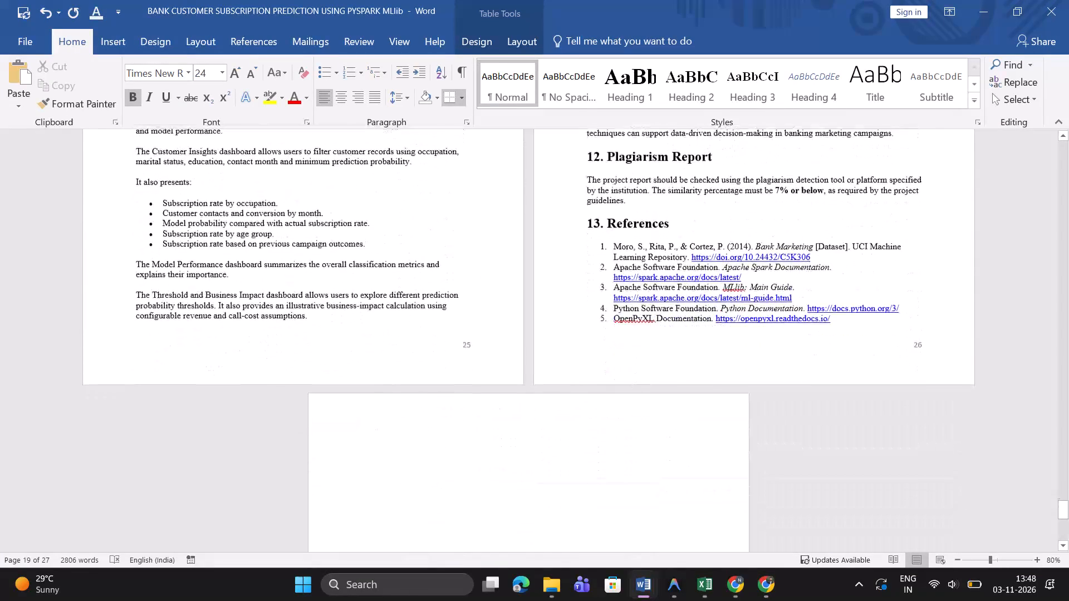
scroll(635, 371, up, 1)
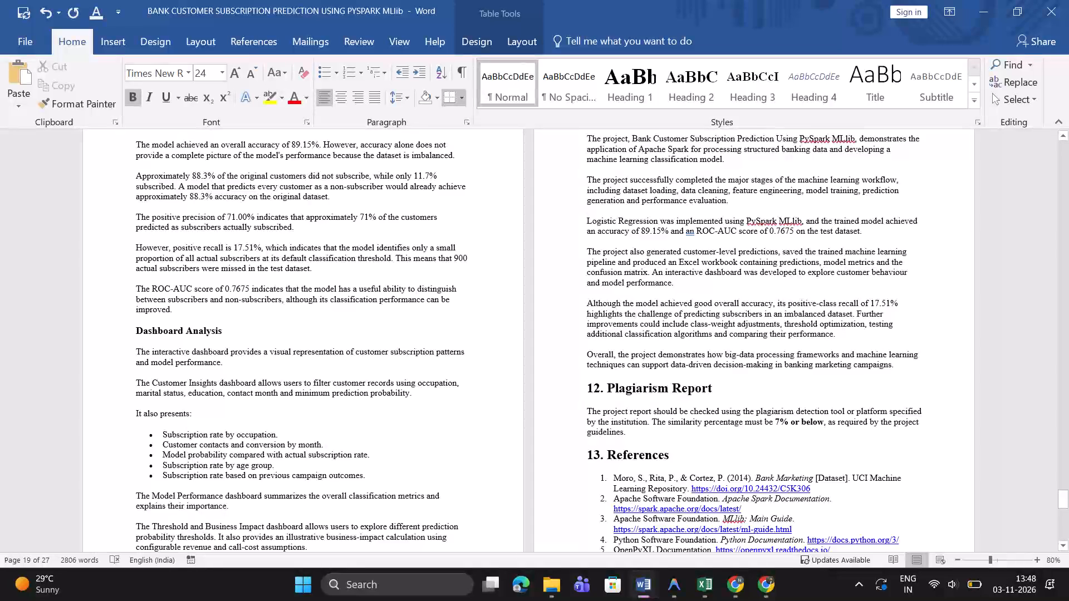
scroll(635, 371, up, 20)
scroll(635, 371, up, 20)
scroll(635, 371, up, 20)
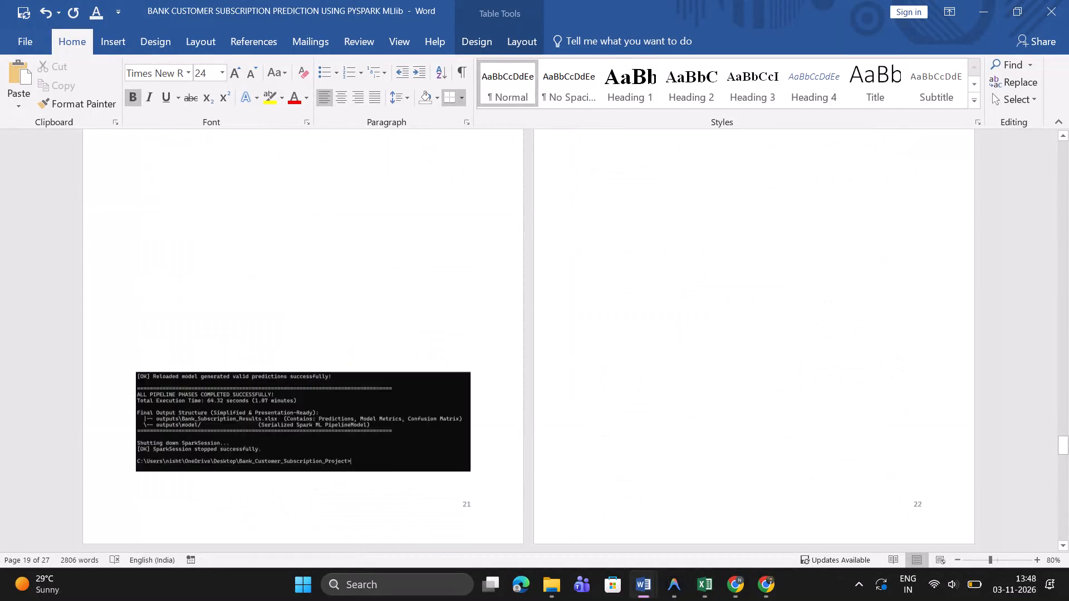
scroll(635, 371, up, 20)
scroll(635, 371, up, 20)
scroll(635, 371, up, 20)
scroll(635, 371, up, 11)
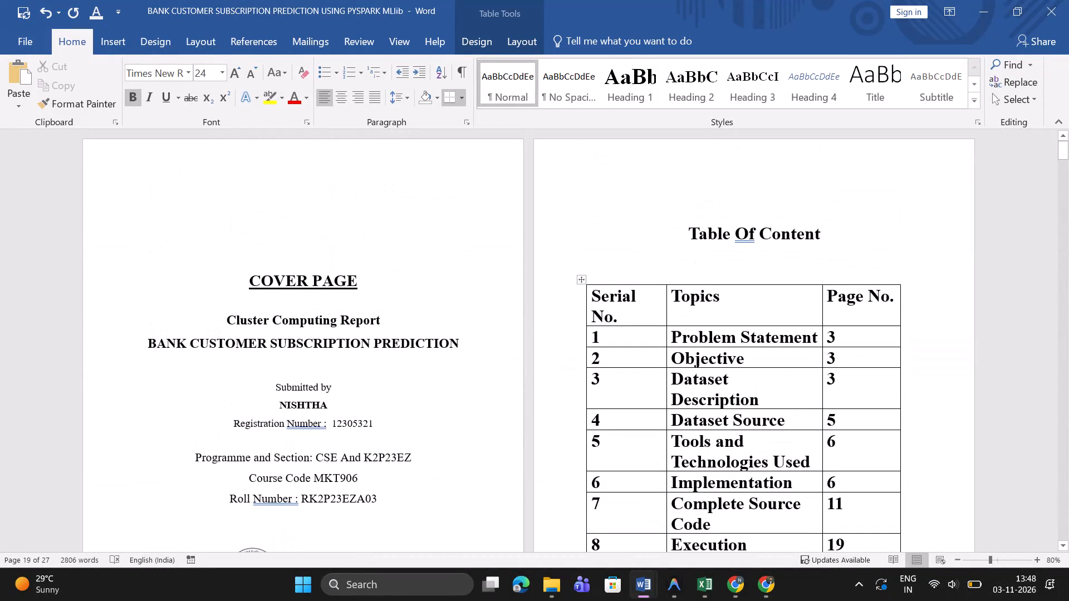
scroll(635, 371, down, 1)
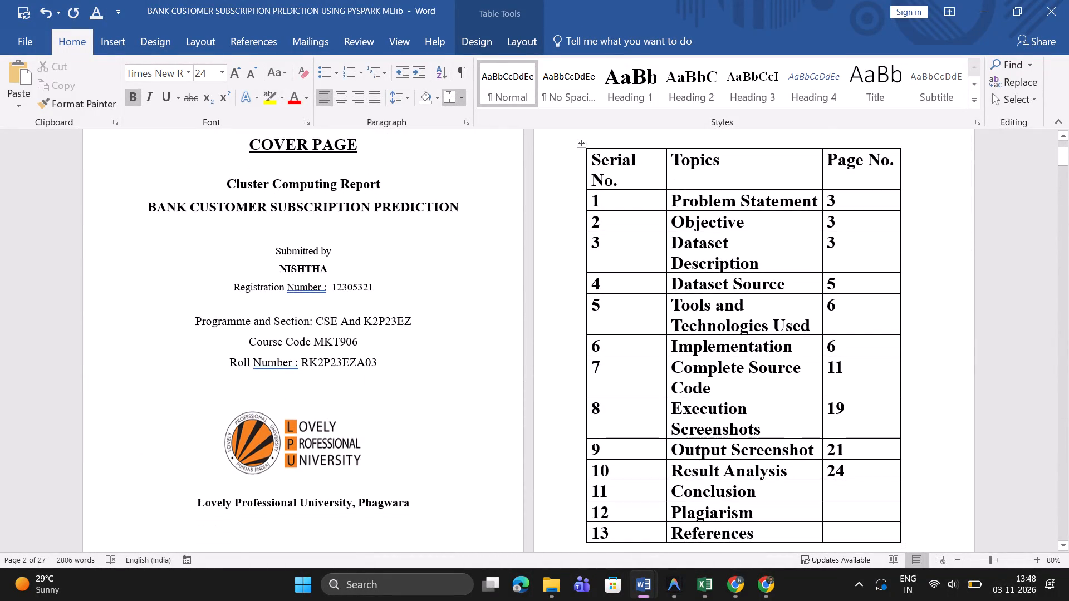
click(840, 491)
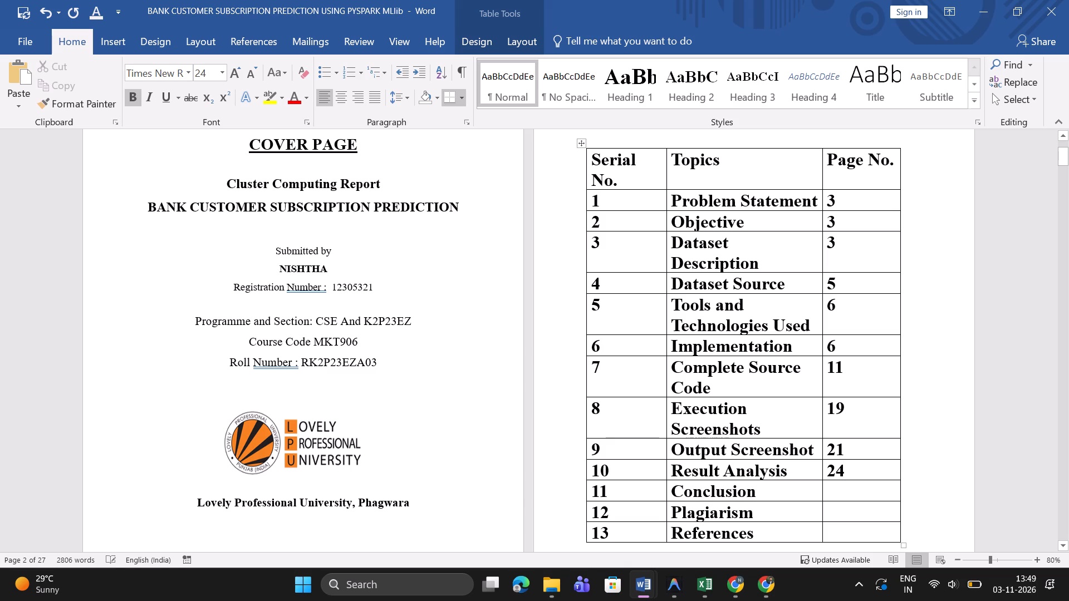
text(24)
Extend the Plagiarism topic in row 12 of the contents table to read "Plagiarism Report".
scroll(840, 491, down, 1)
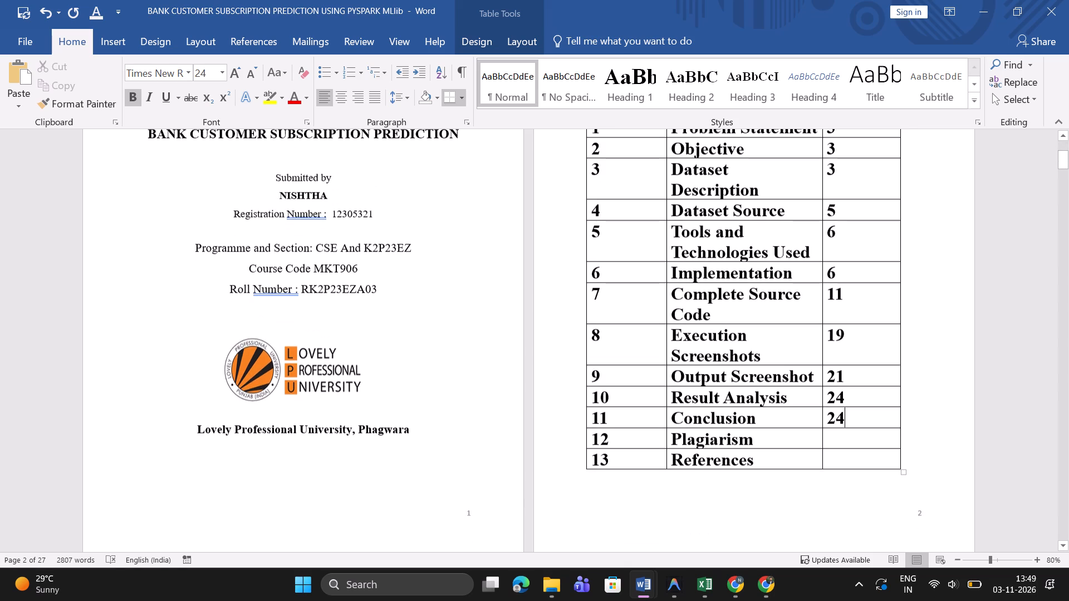
scroll(840, 491, down, 1)
click(786, 427)
key(space)
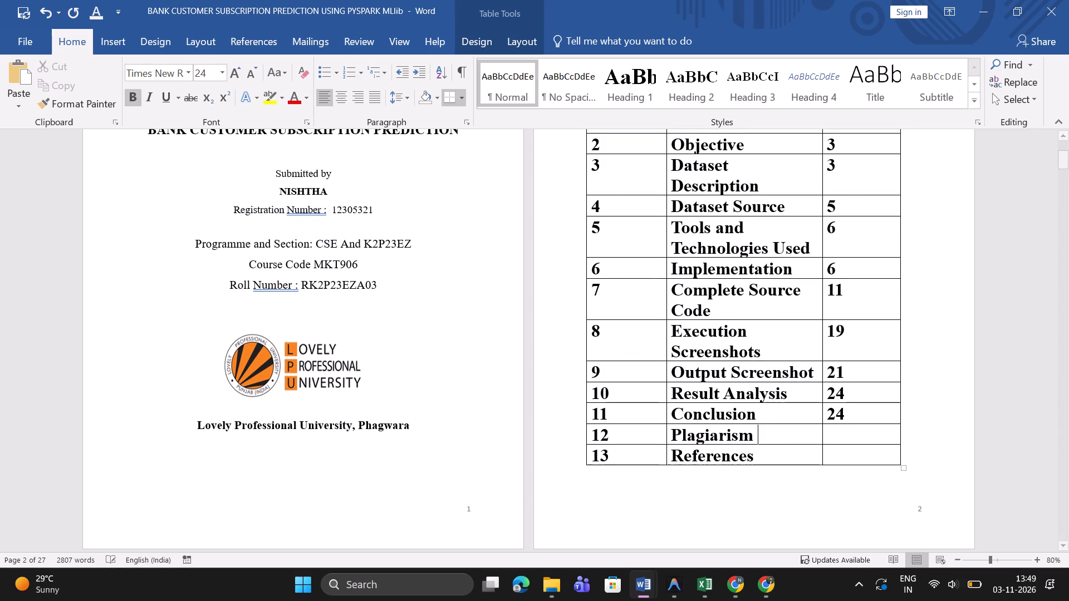
text(Report)
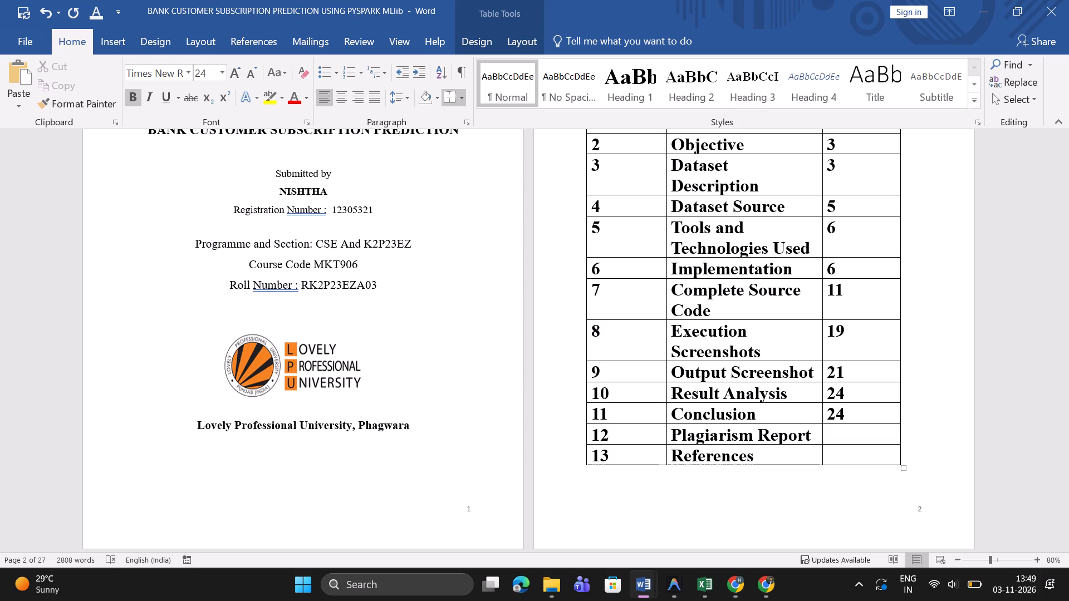
Check the Plagiarism Report section near the end of the report and bring up the downloaded Duplichecker report document in Word.
scroll(758, 600, down, 9)
scroll(517, 430, down, 16)
scroll(517, 430, down, 20)
scroll(517, 430, down, 10)
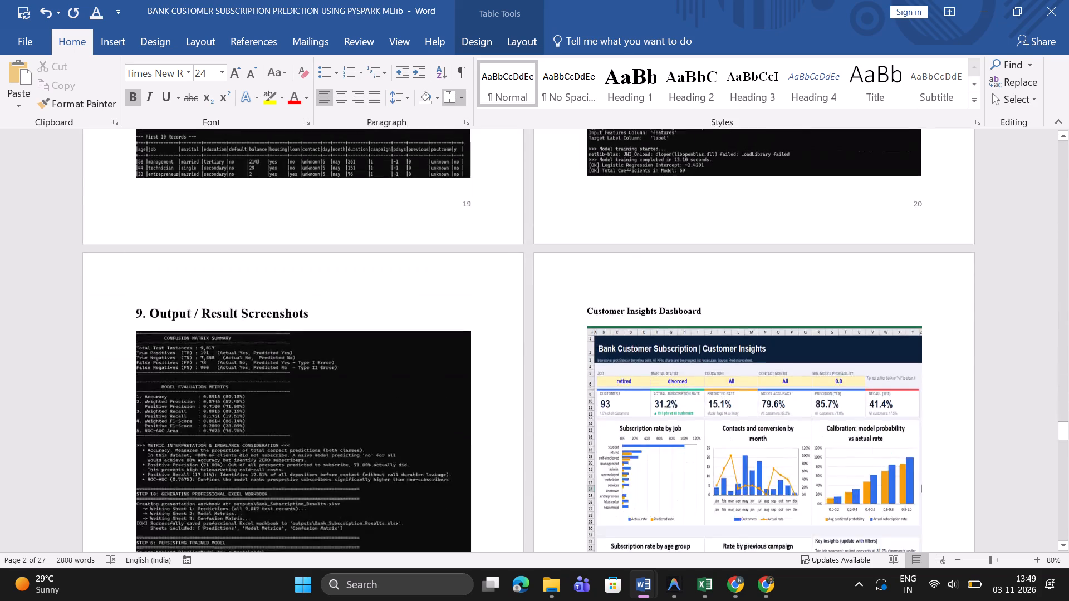
scroll(517, 430, down, 20)
scroll(517, 430, down, 20)
scroll(517, 430, down, 20)
scroll(517, 430, up, 3)
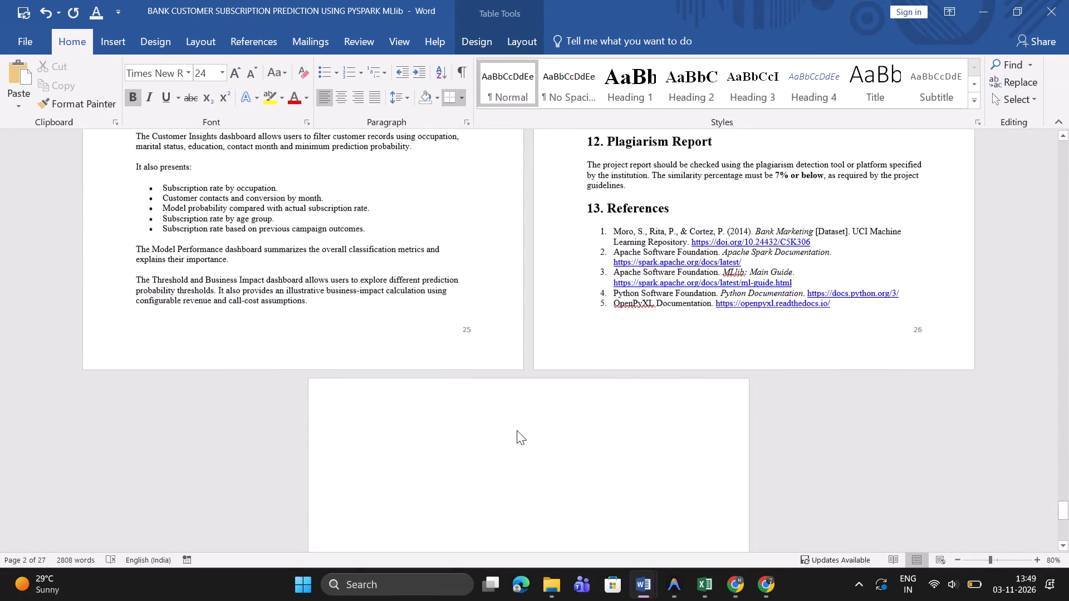
scroll(517, 430, up, 3)
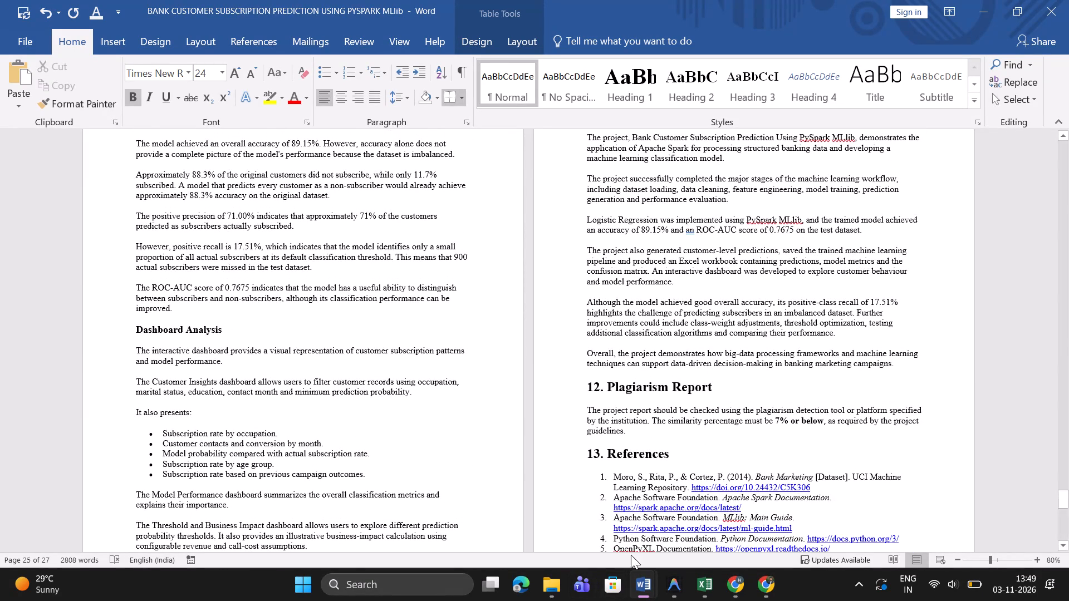
click(702, 521)
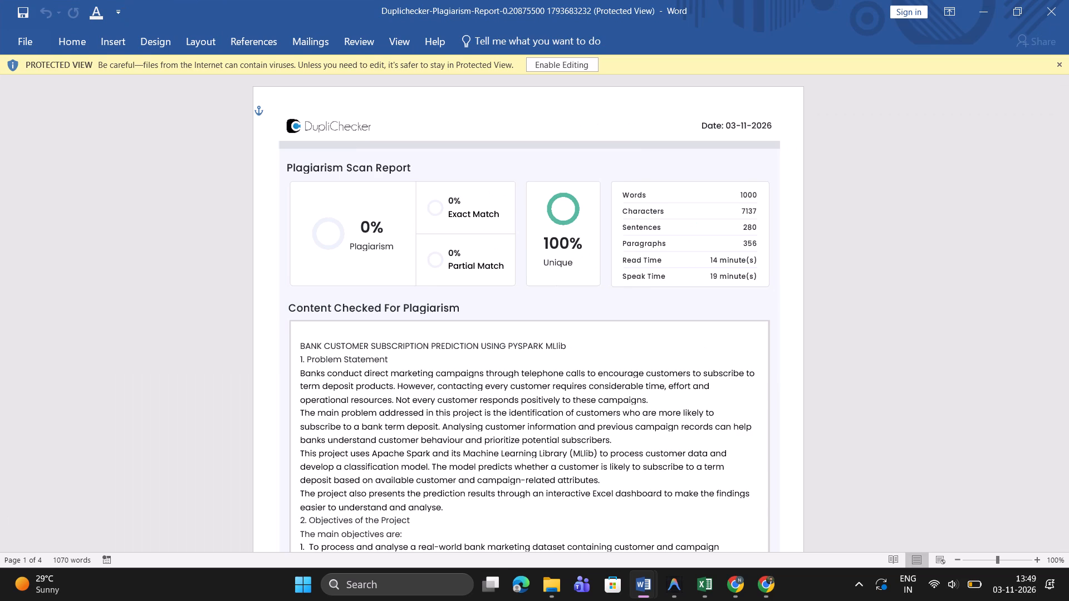
Take a screen snip of the first page of the Duplichecker report, from the logo down through the scores and checked content.
ctrl+scroll(702, 521, down, 5)
ctrl+scroll(702, 521, up, 2)
scroll(702, 521, up, 1)
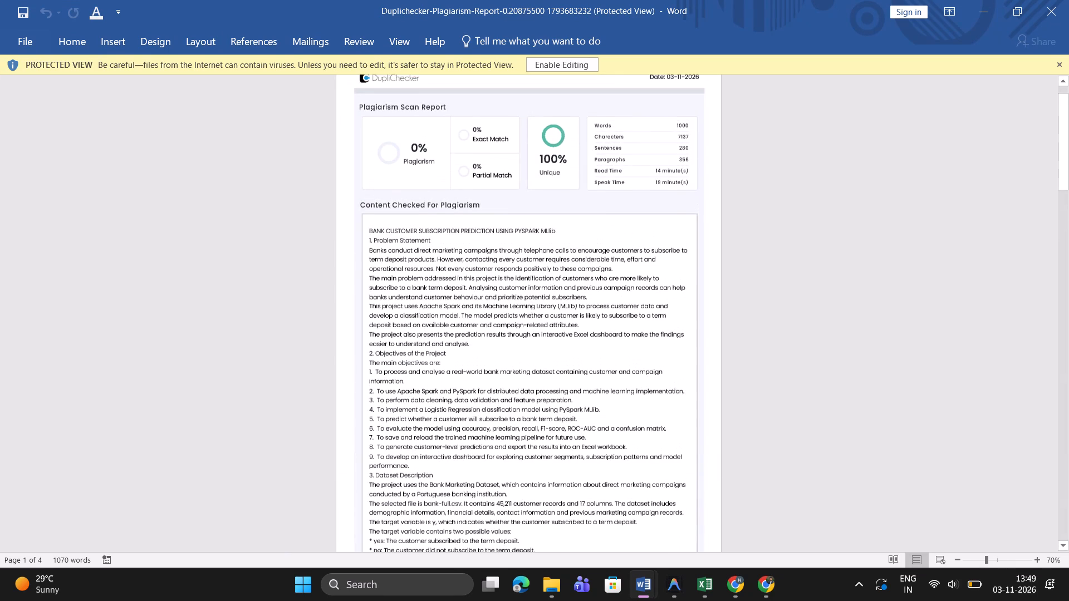
scroll(702, 521, up, 1)
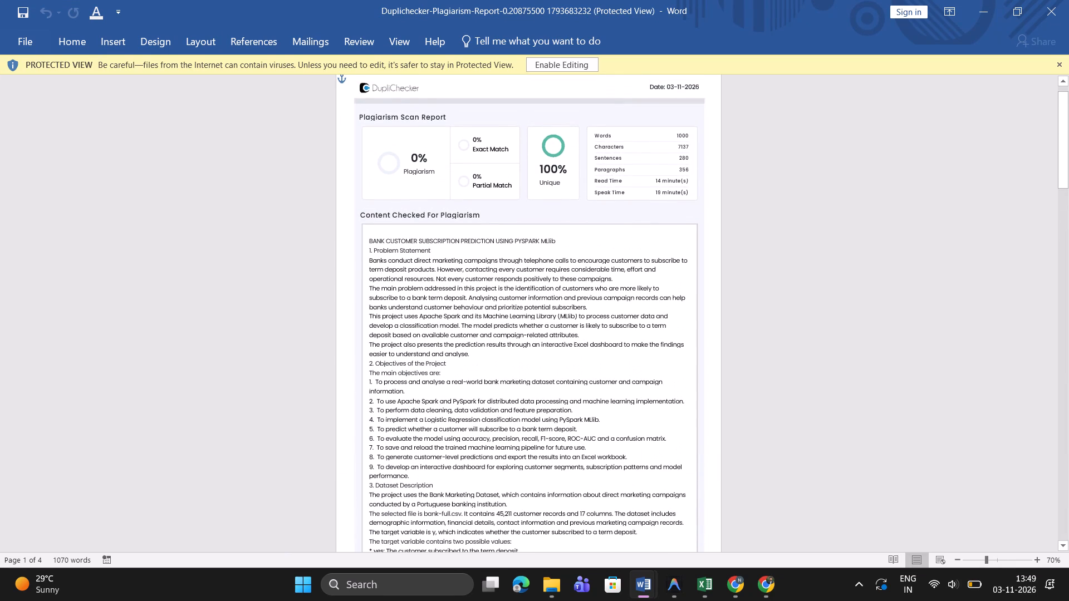
scroll(702, 521, up, 1)
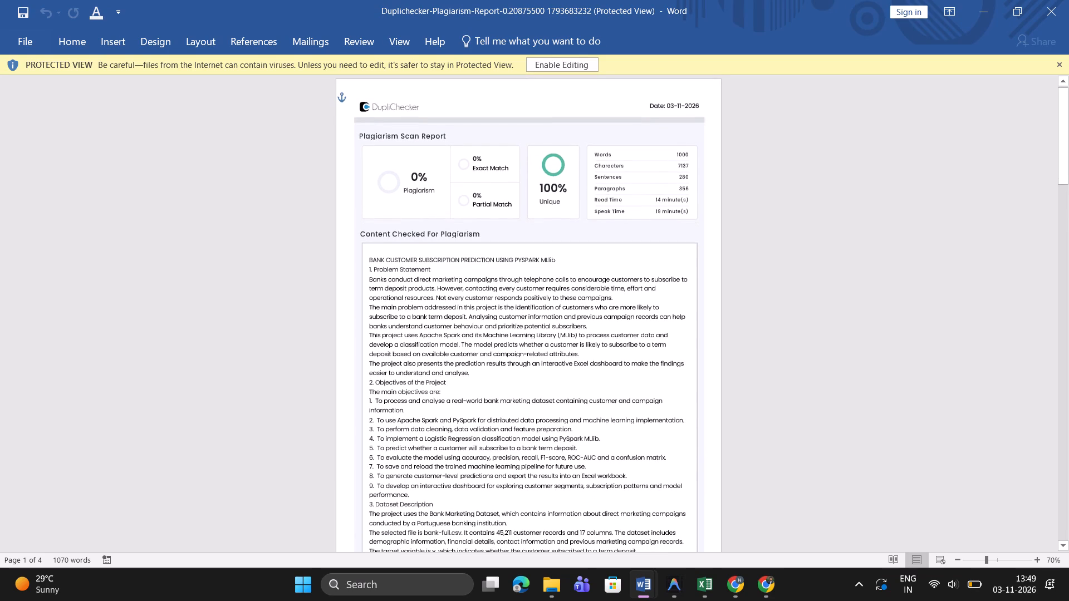
key(shift+super+s)
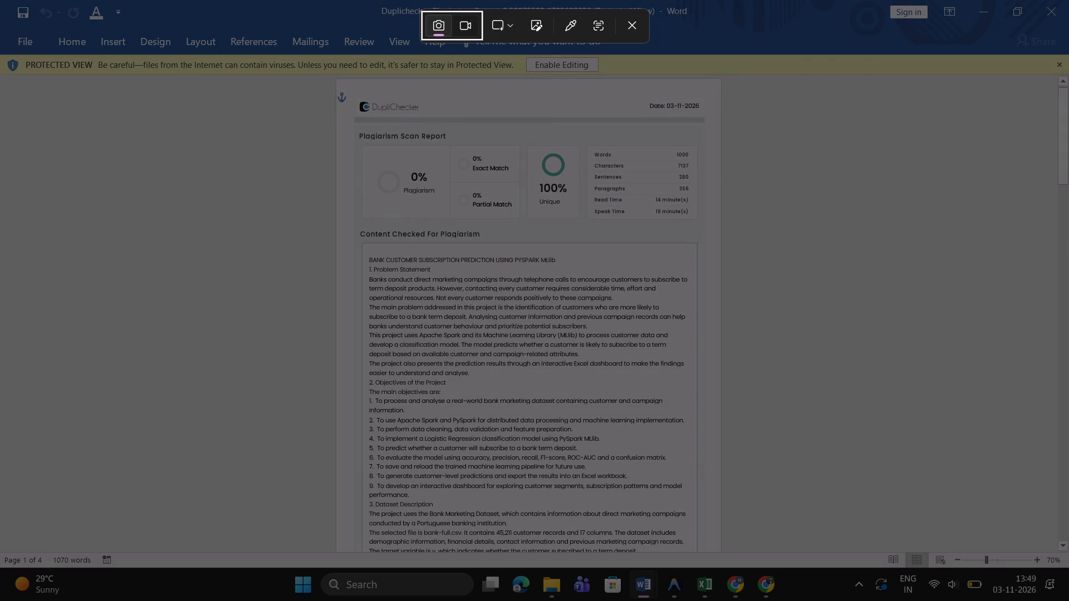
drag(336, 86, 718, 579)
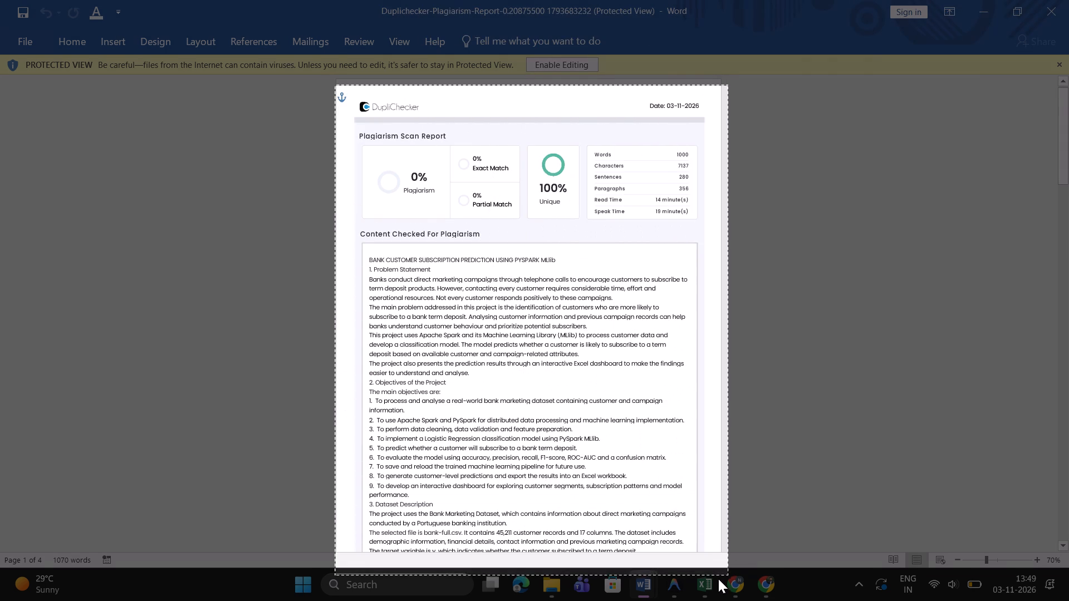
drag(718, 579, 713, 546)
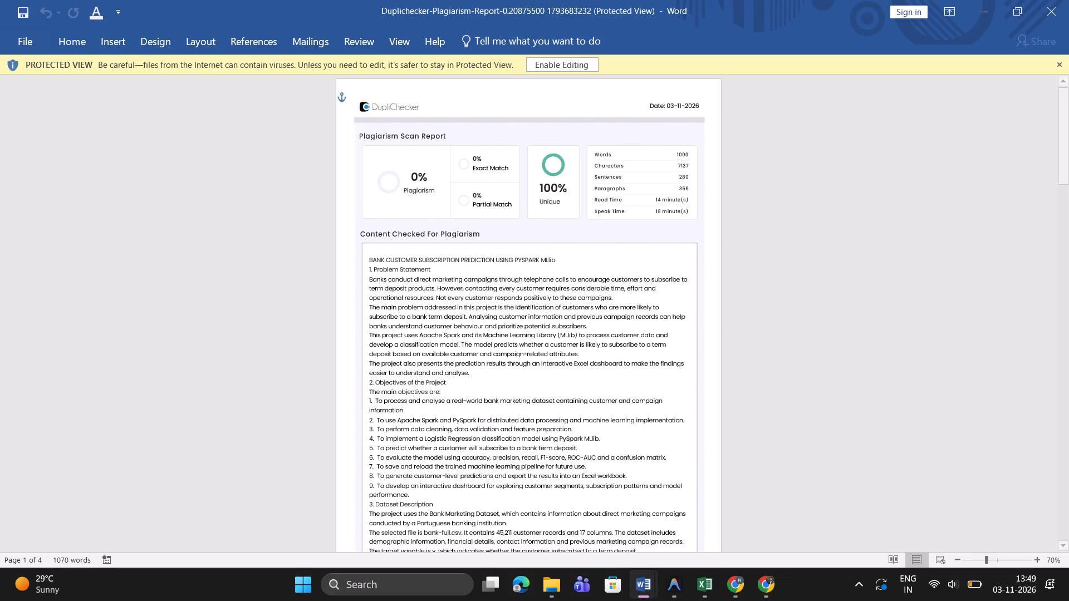
Switch to the bank customer subscription report and enlarge the Evaluation Metric table's row heights so it fills most of page 24.
click(769, 588)
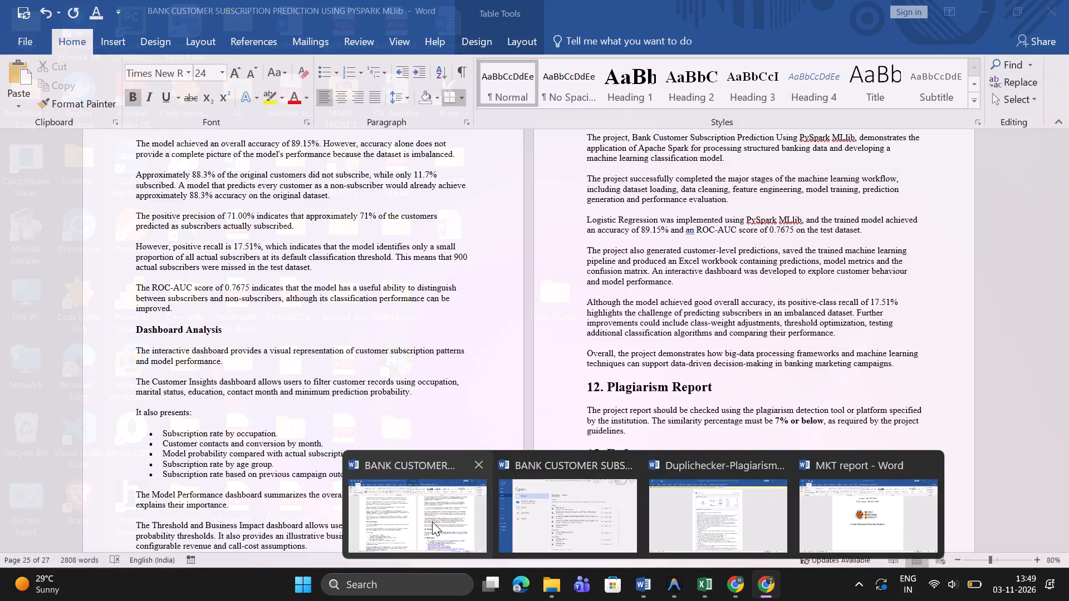
click(431, 520)
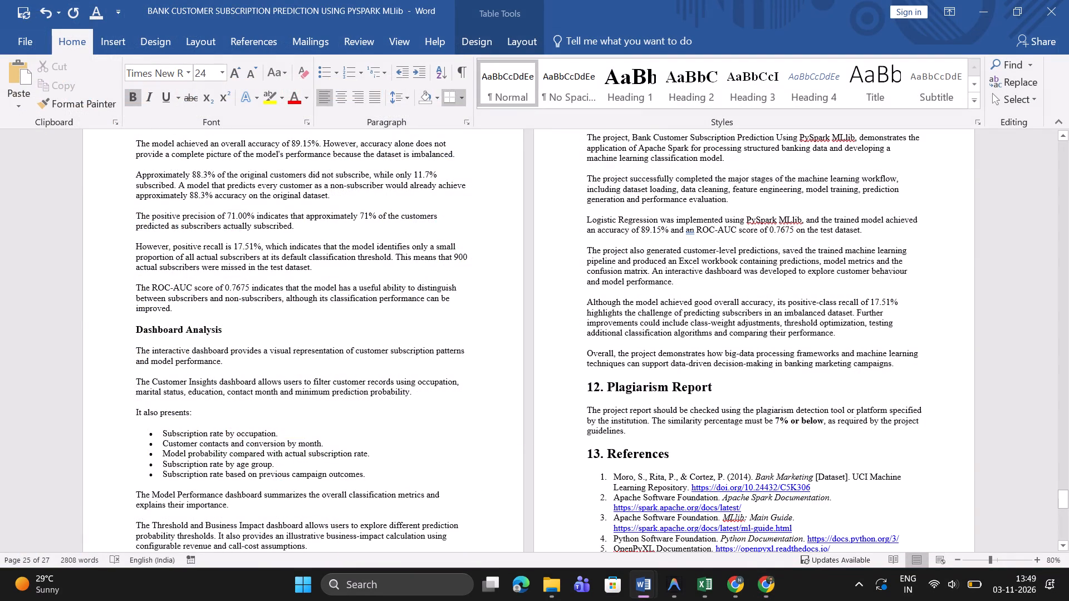
scroll(646, 370, up, 4)
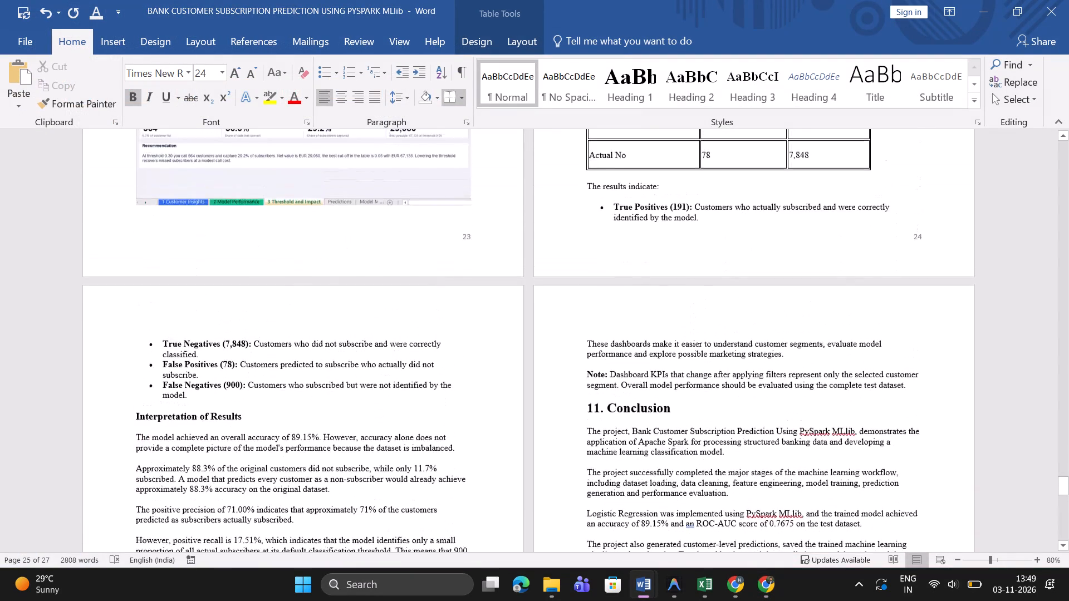
scroll(646, 370, up, 3)
scroll(646, 370, right, 1)
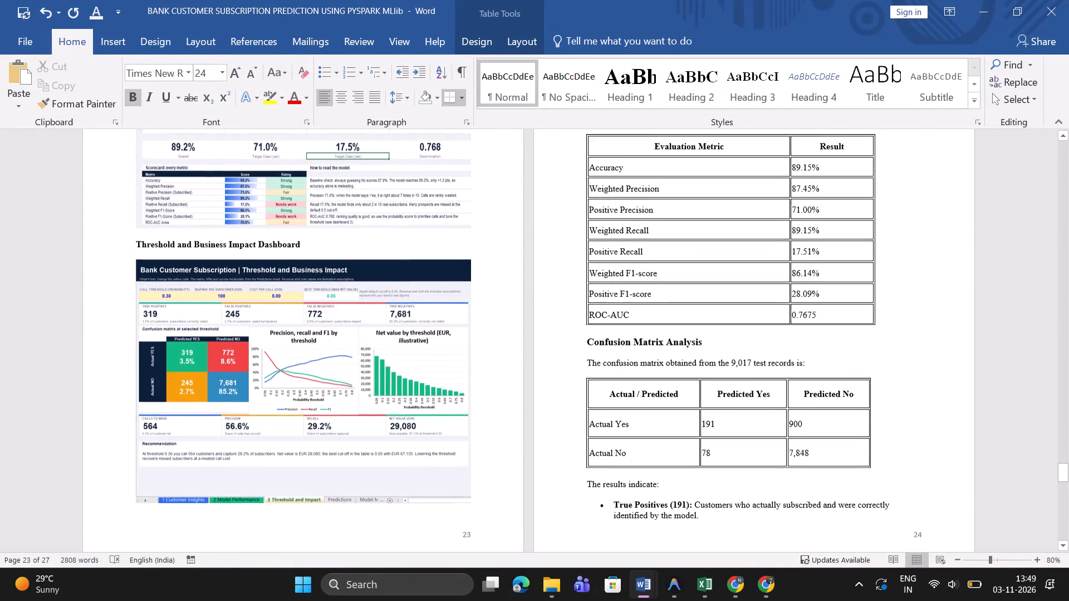
scroll(646, 370, right, 1)
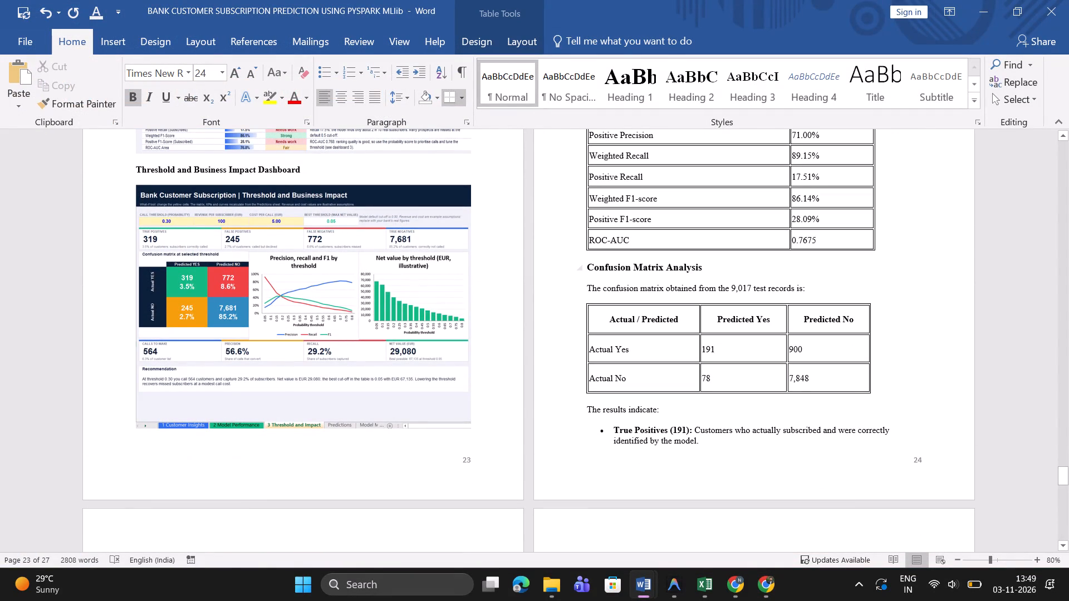
click(871, 250)
scroll(688, 177, up, 1)
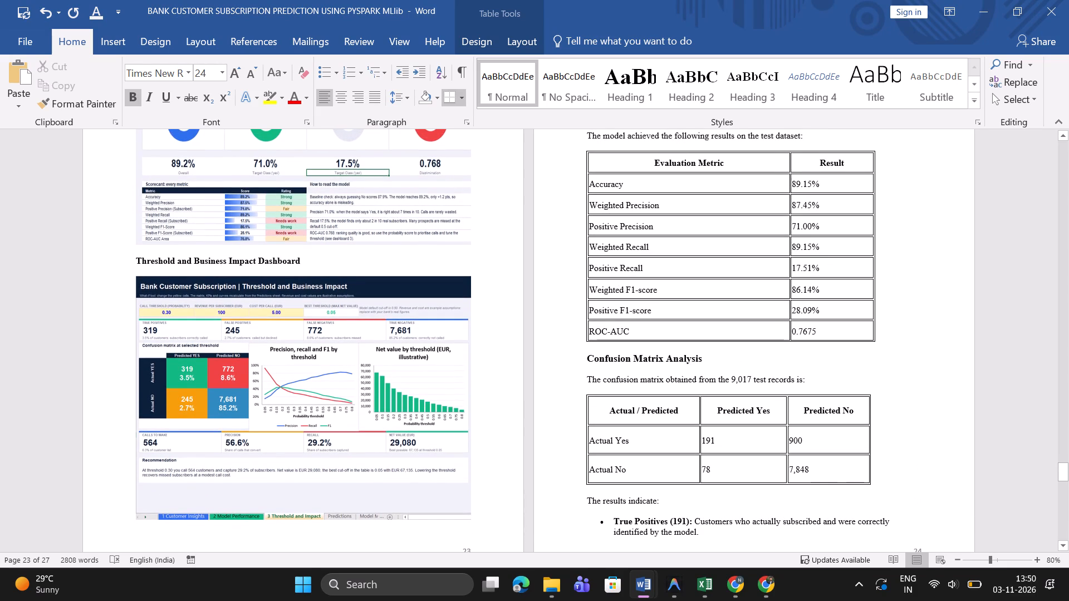
click(586, 151)
click(580, 144)
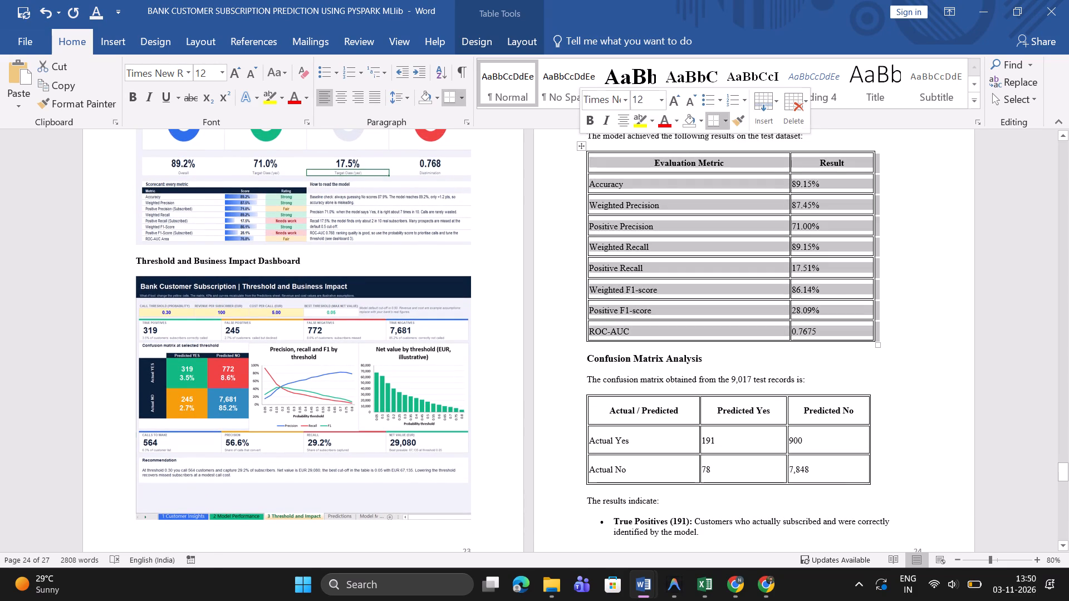
drag(877, 346, 864, 496)
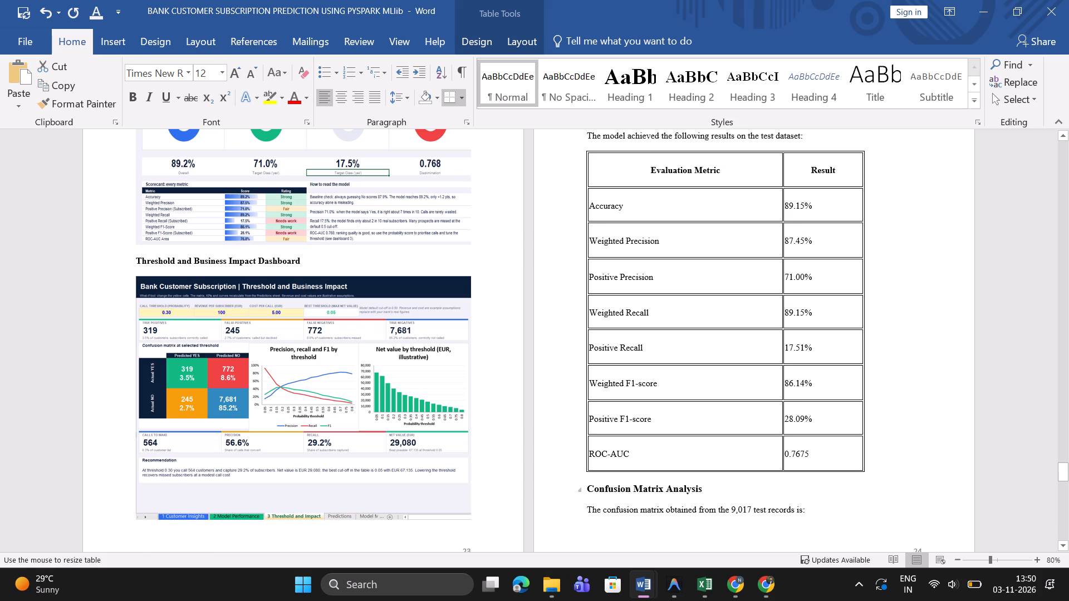
drag(864, 496, 877, 421)
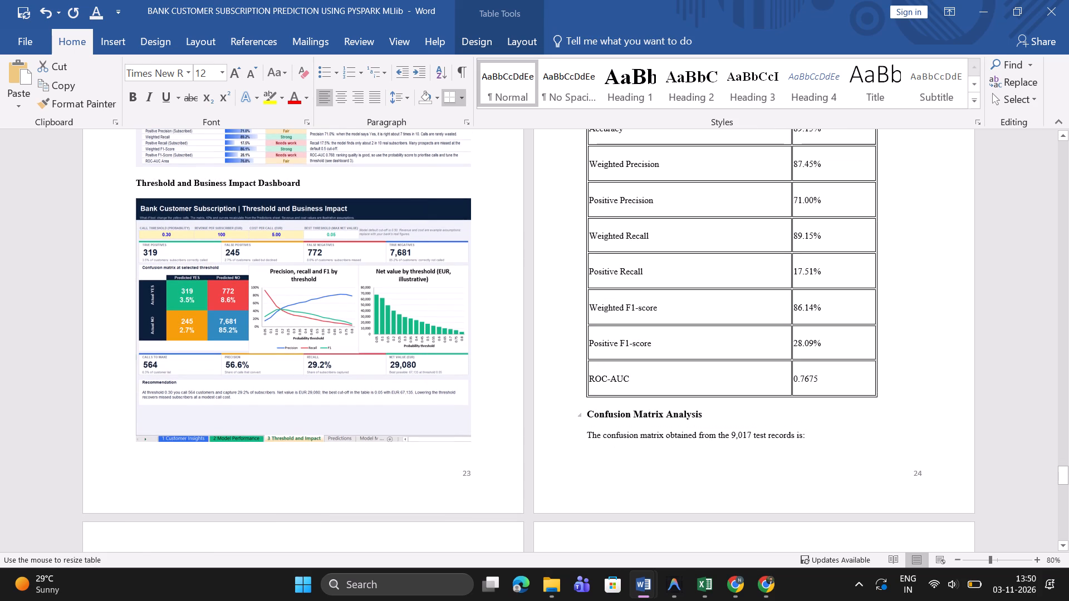
drag(877, 421, 875, 483)
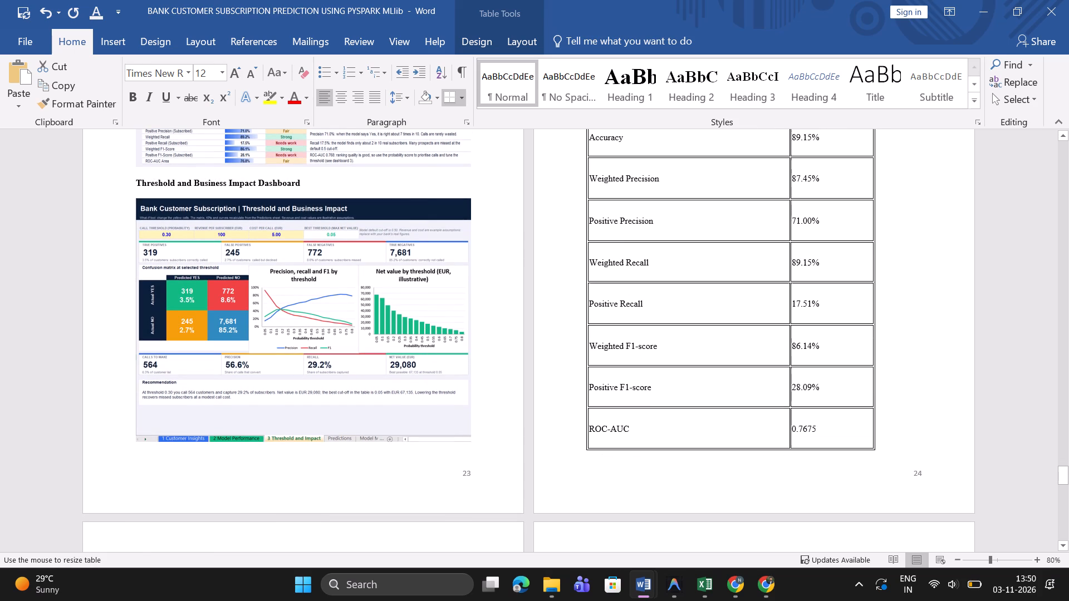
drag(875, 483, 869, 417)
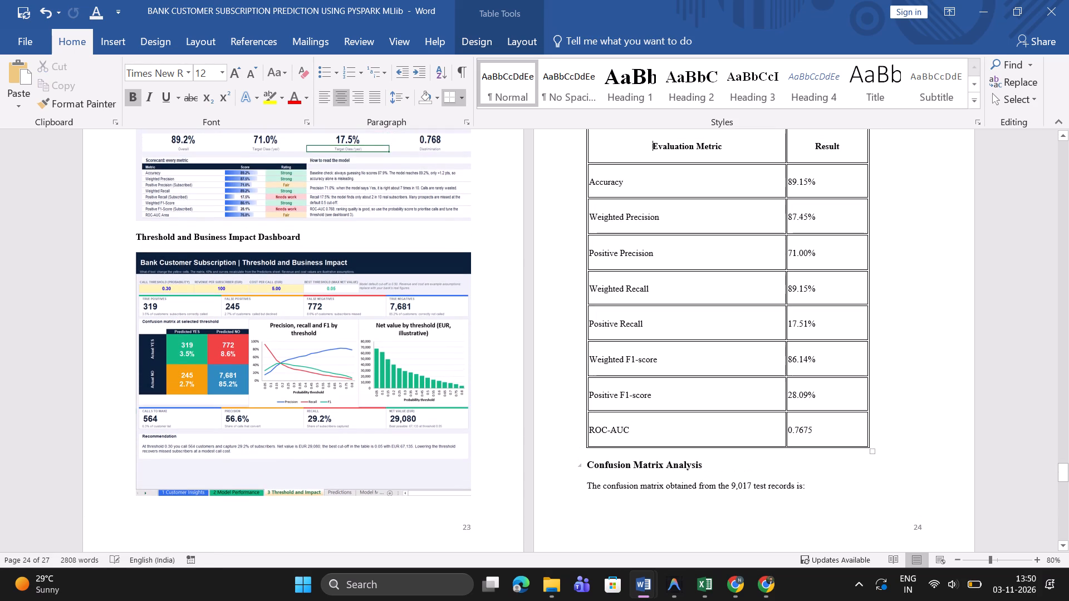
Insert three blank lines before the Confusion Matrix Analysis heading to push it onto the following page.
click(594, 461)
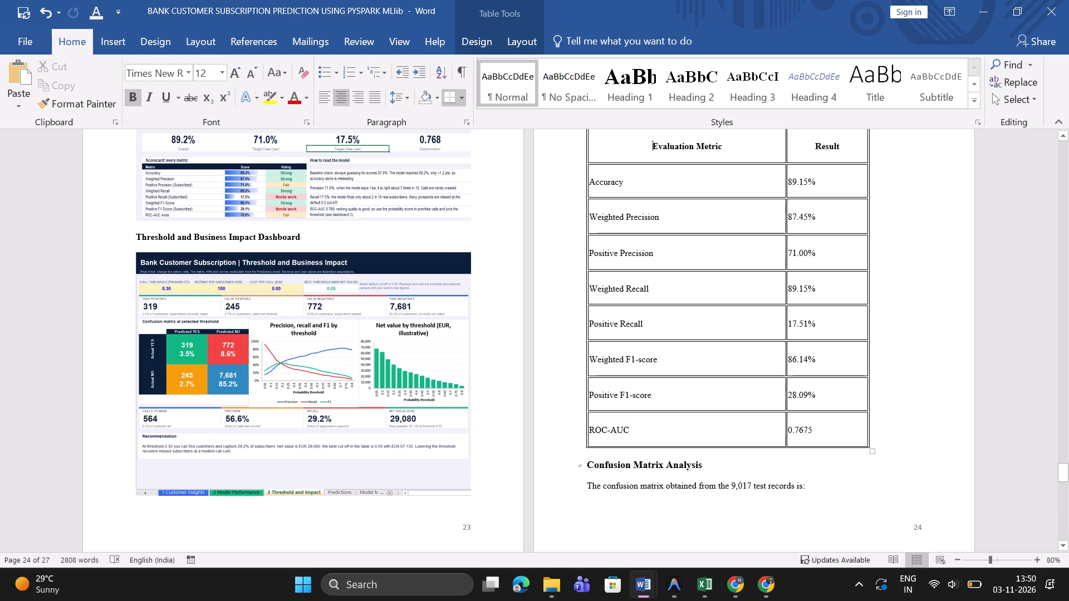
key(Left)
key(Return)
key(Return)
key(Return)
Paste the Duplichecker snip on a new line below the paragraph in the 12. Plagiarism Report section.
scroll(594, 461, down, 1)
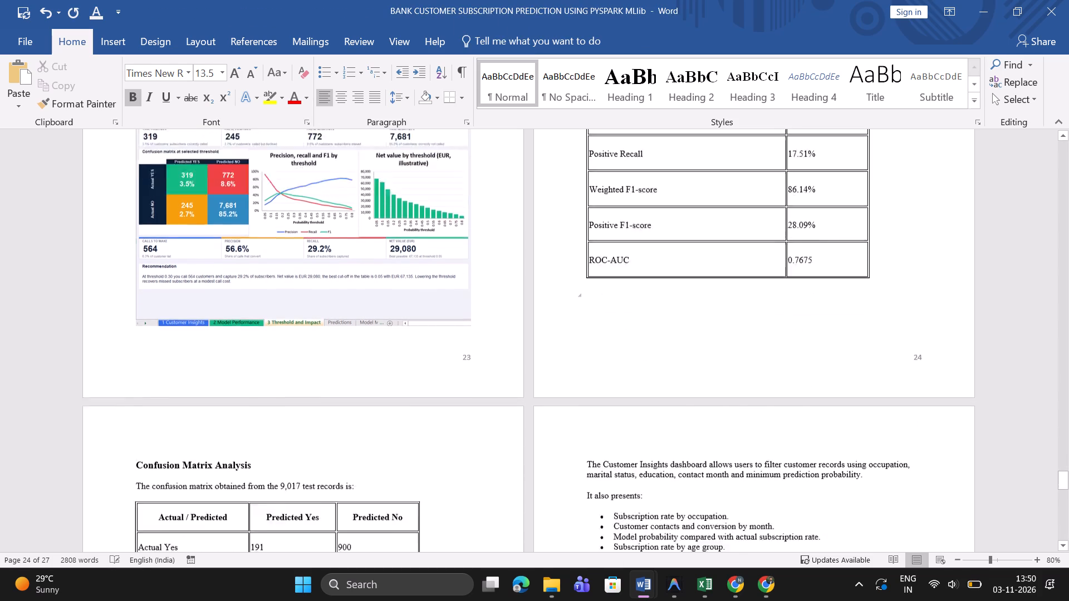
scroll(594, 461, down, 2)
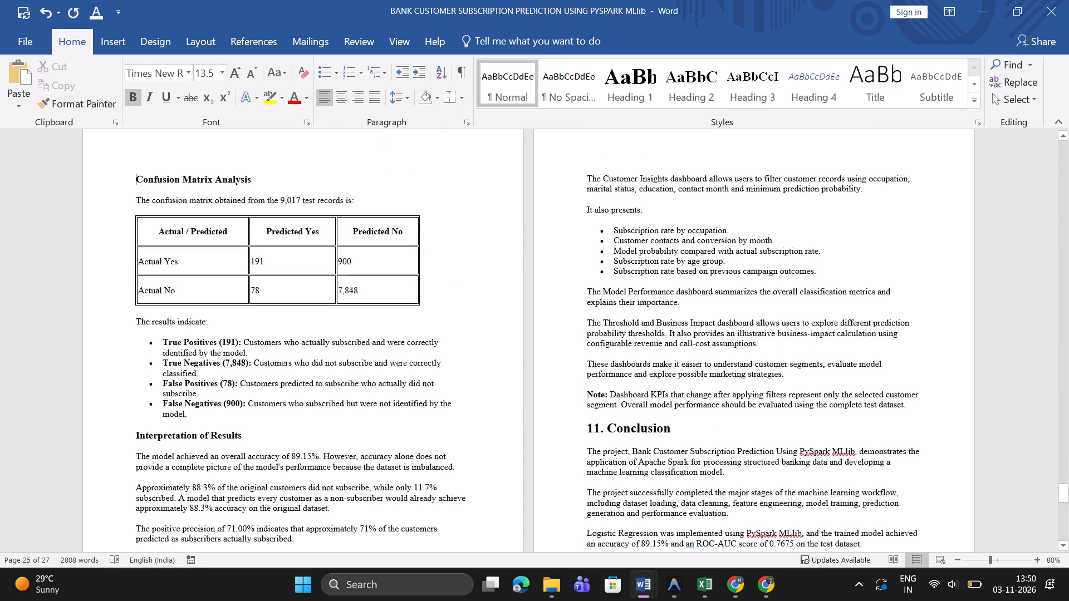
scroll(594, 461, down, 1)
scroll(668, 370, down, 1)
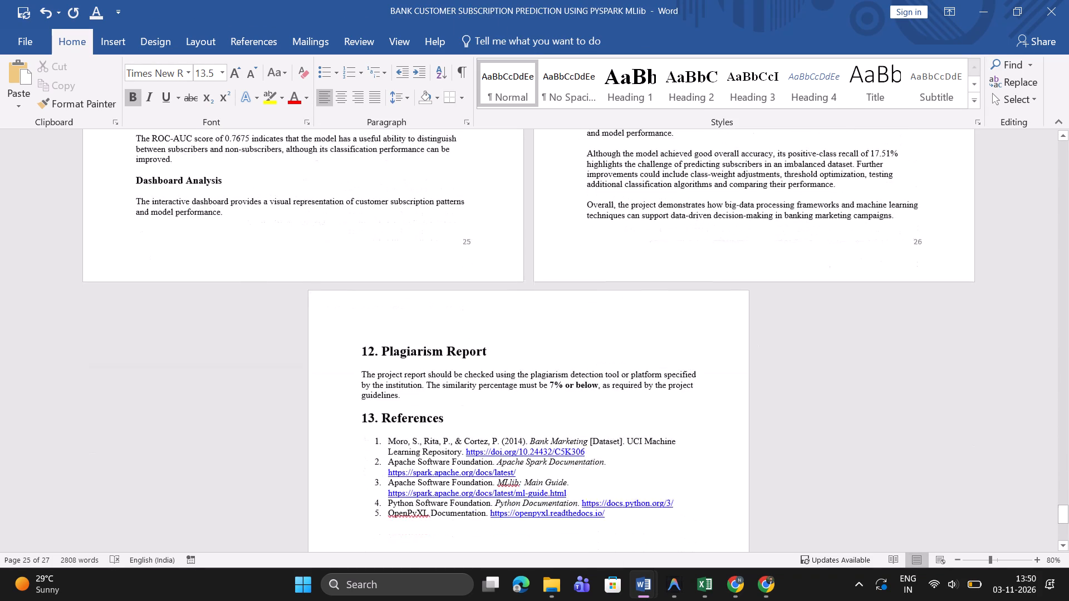
scroll(668, 370, down, 1)
click(423, 364)
key(Return)
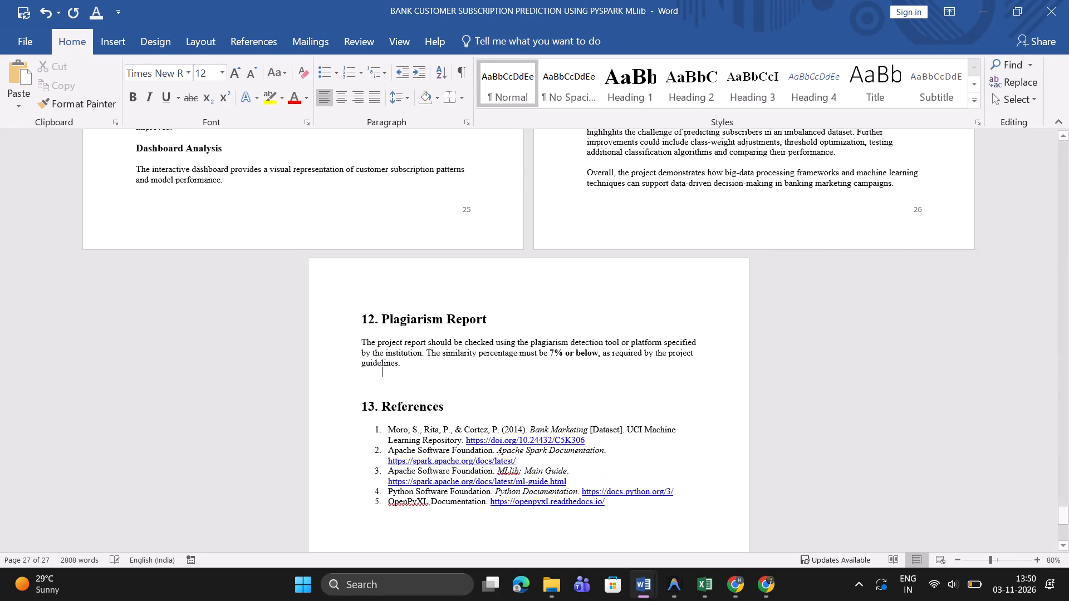
key(ctrl+v)
Enlarge the pasted plagiarism scan picture to about the text width and stretch its height until the References heading moves off page 27.
scroll(423, 364, down, 1)
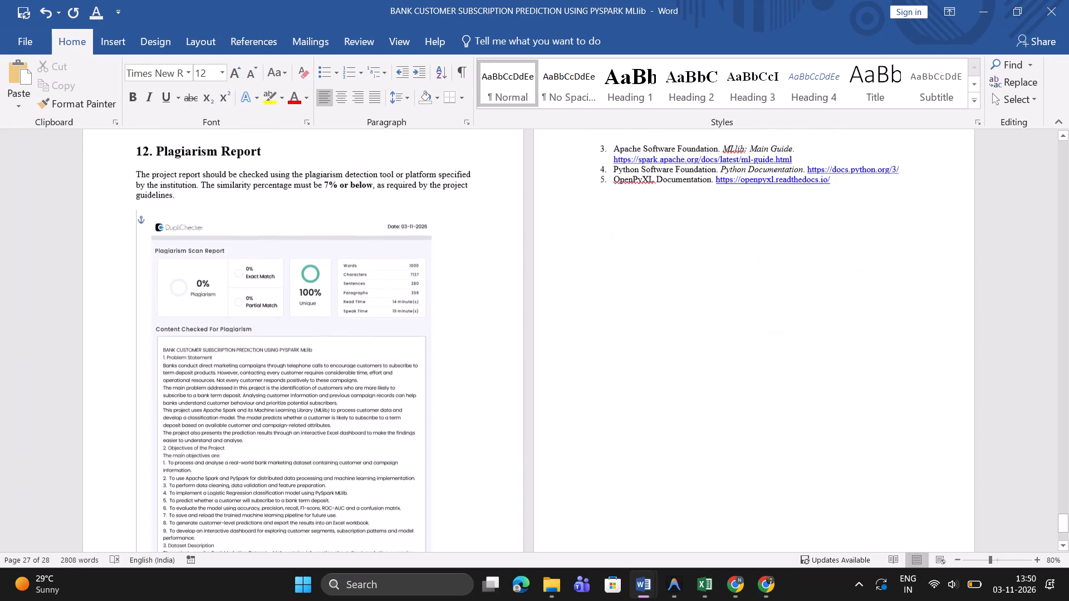
scroll(423, 364, down, 1)
click(275, 375)
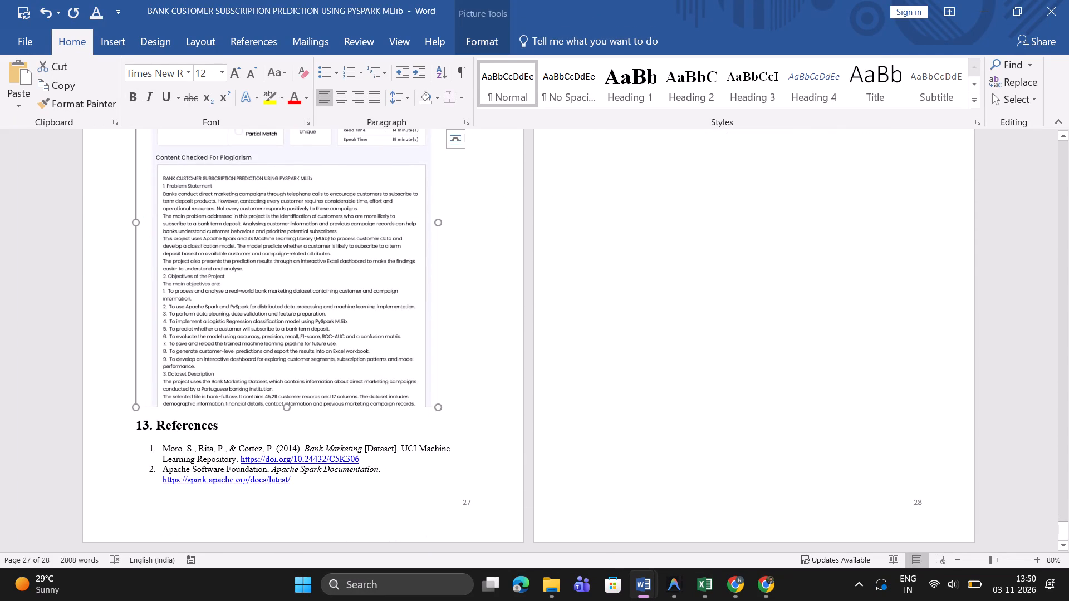
drag(438, 412, 440, 451)
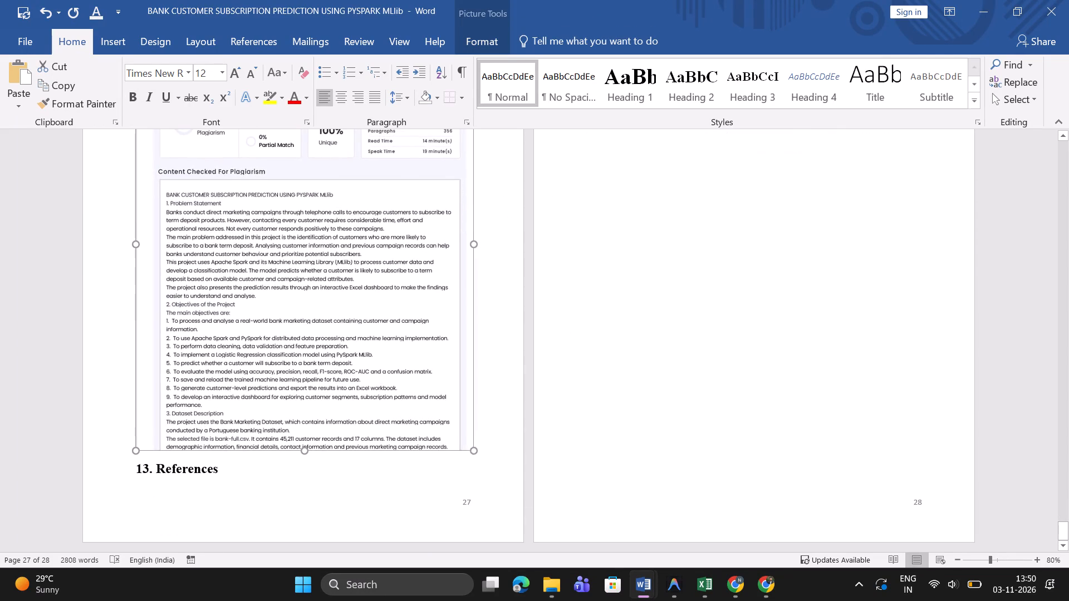
drag(440, 451, 398, 452)
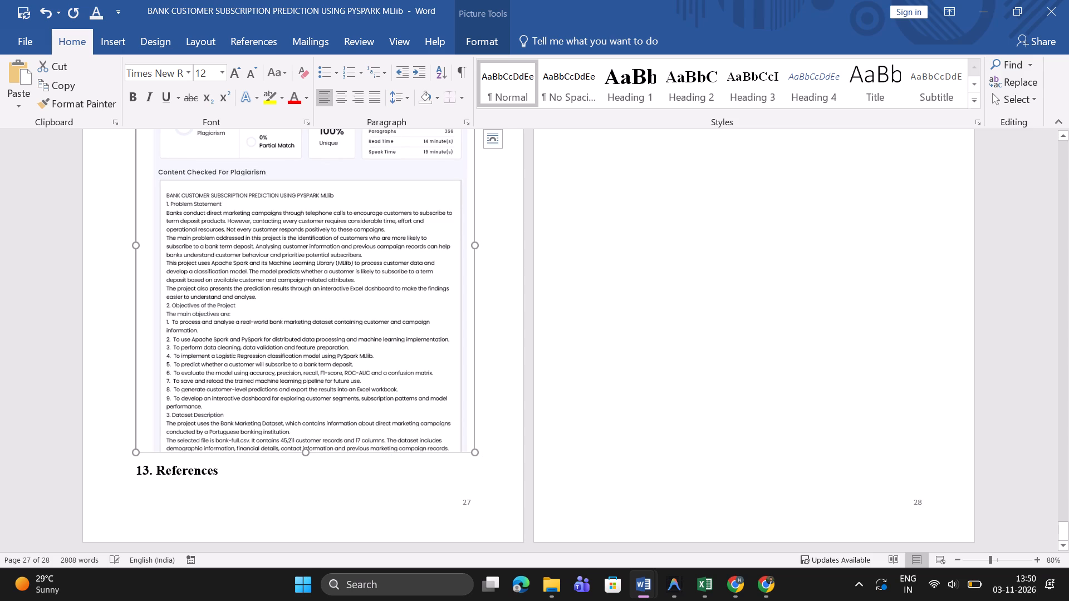
drag(305, 451, 295, 475)
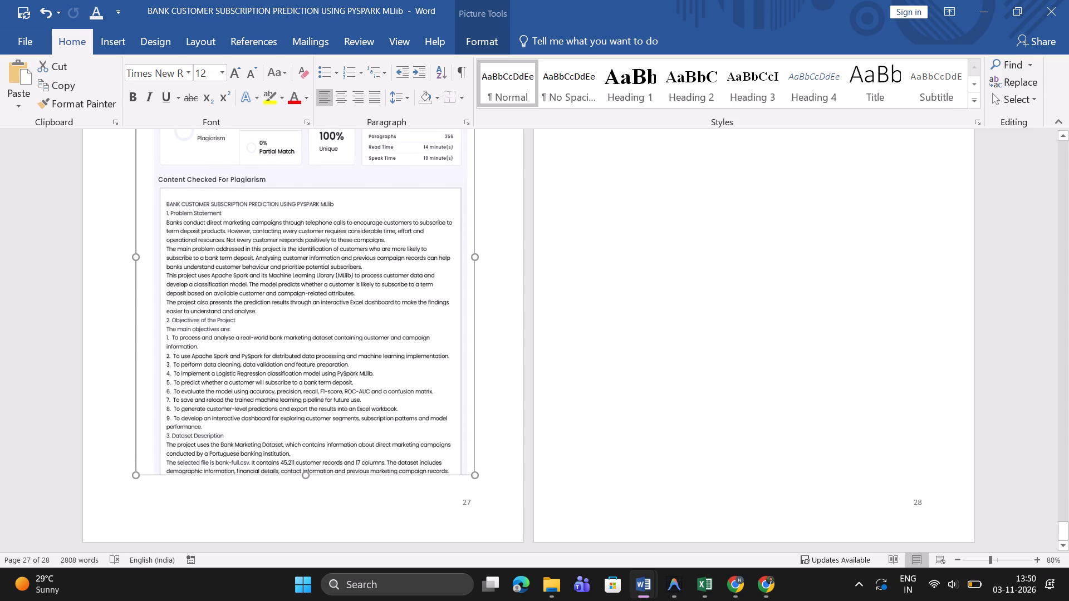
Enter page numbers 27 for Plagiarism Report and 28 for References in the contents table.
scroll(295, 475, up, 3)
scroll(295, 475, up, 20)
scroll(295, 475, up, 20)
scroll(295, 475, up, 12)
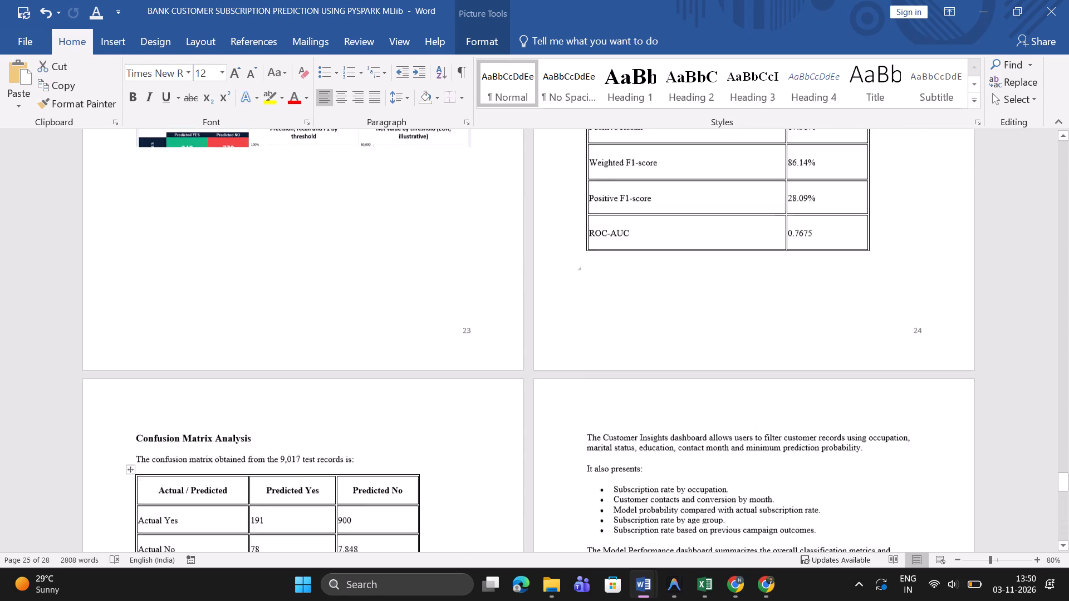
scroll(295, 475, up, 20)
scroll(295, 475, up, 20)
scroll(295, 475, up, 20)
scroll(295, 475, down, 1)
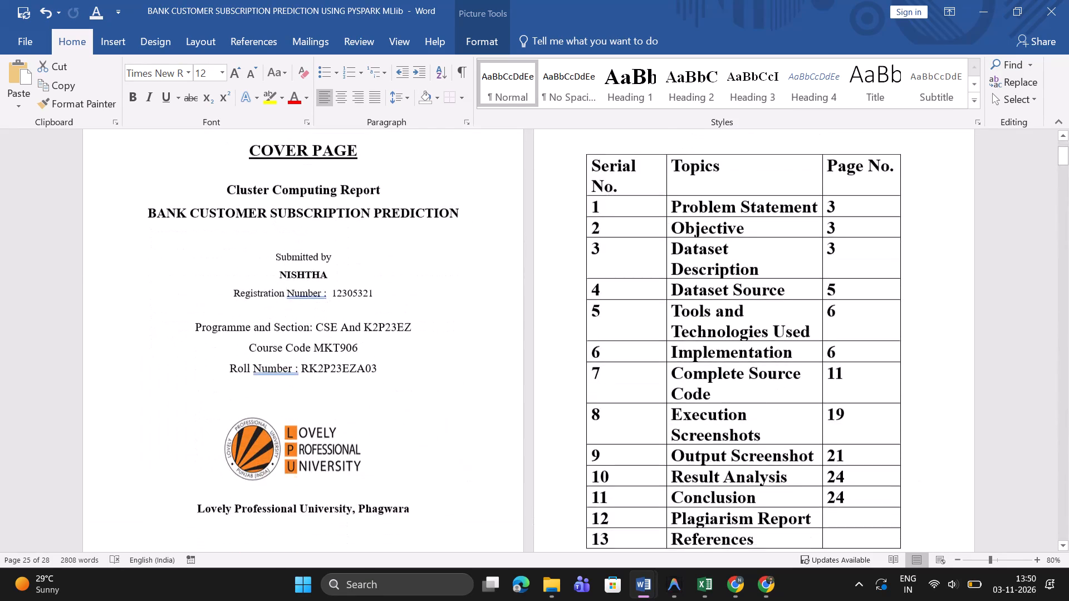
scroll(295, 475, down, 1)
click(844, 440)
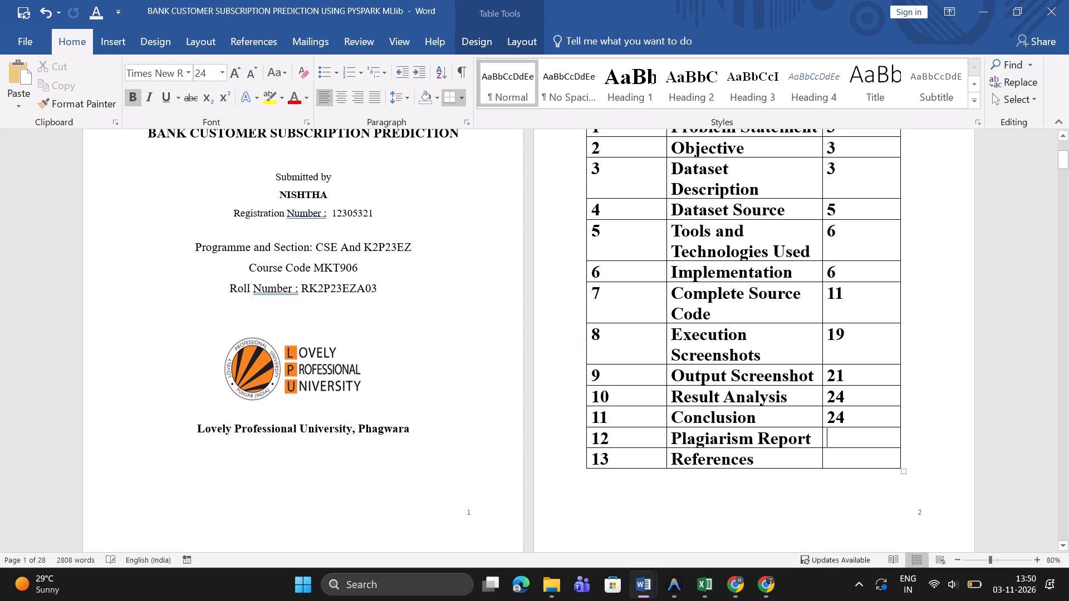
text(27)
key(Down)
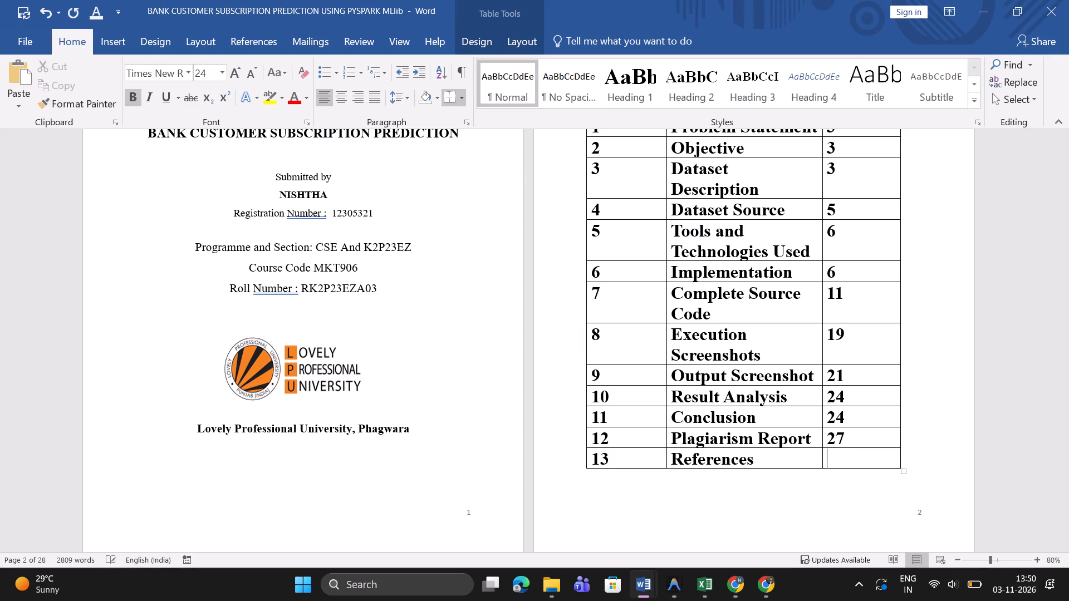
text(28)
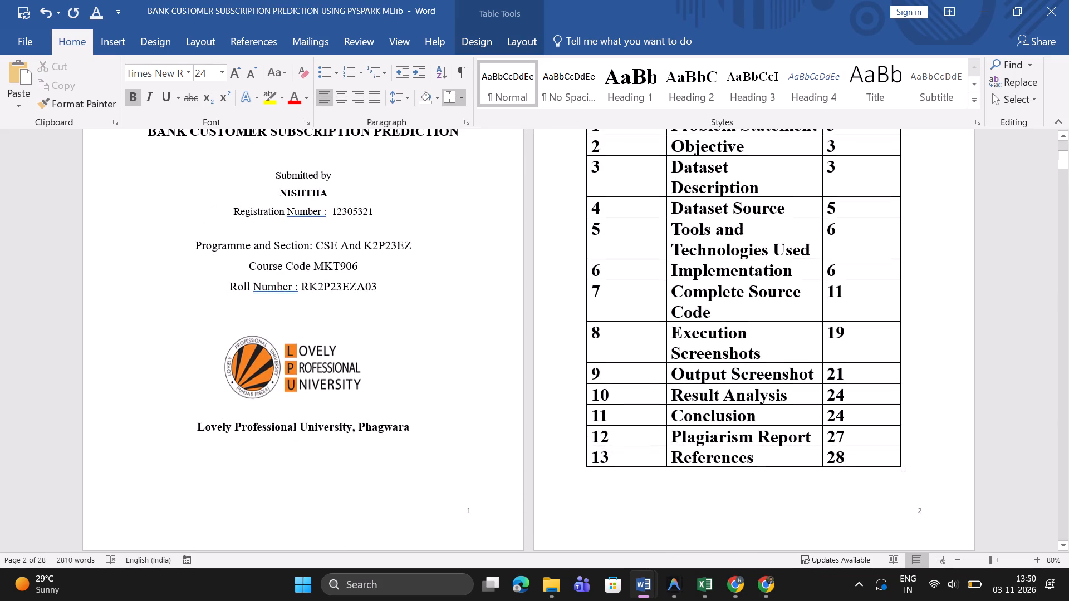
Narrow the Serial No. column of the contents table to give the Topics column more width.
scroll(863, 445, up, 1)
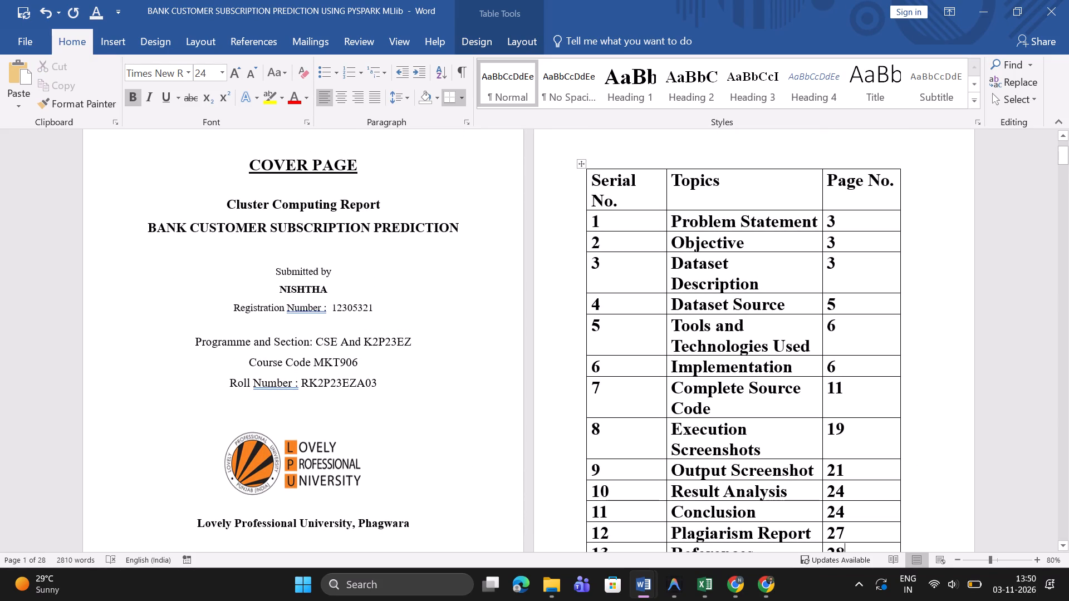
drag(665, 190, 645, 191)
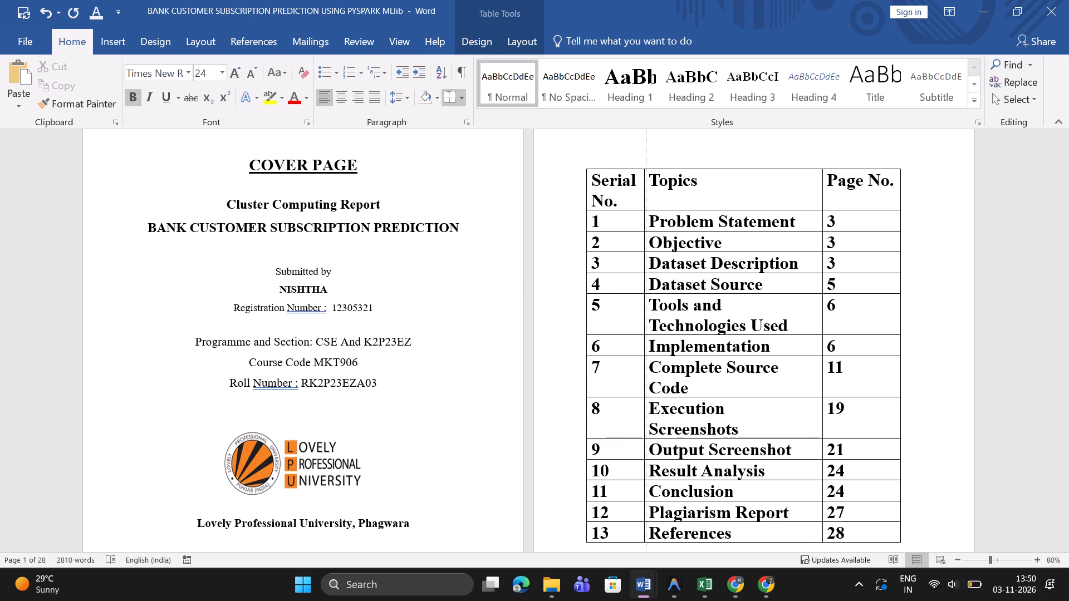
drag(645, 191, 646, 191)
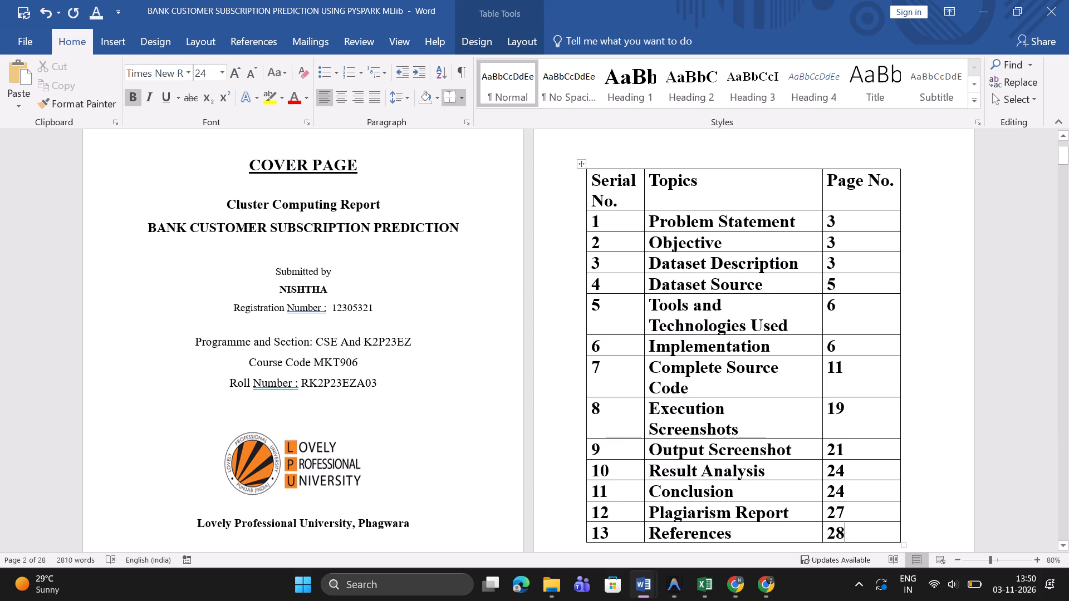
Narrow the Page No. column of the contents table to widen the Topics column, leaving the Page No. heading on two lines.
click(825, 196)
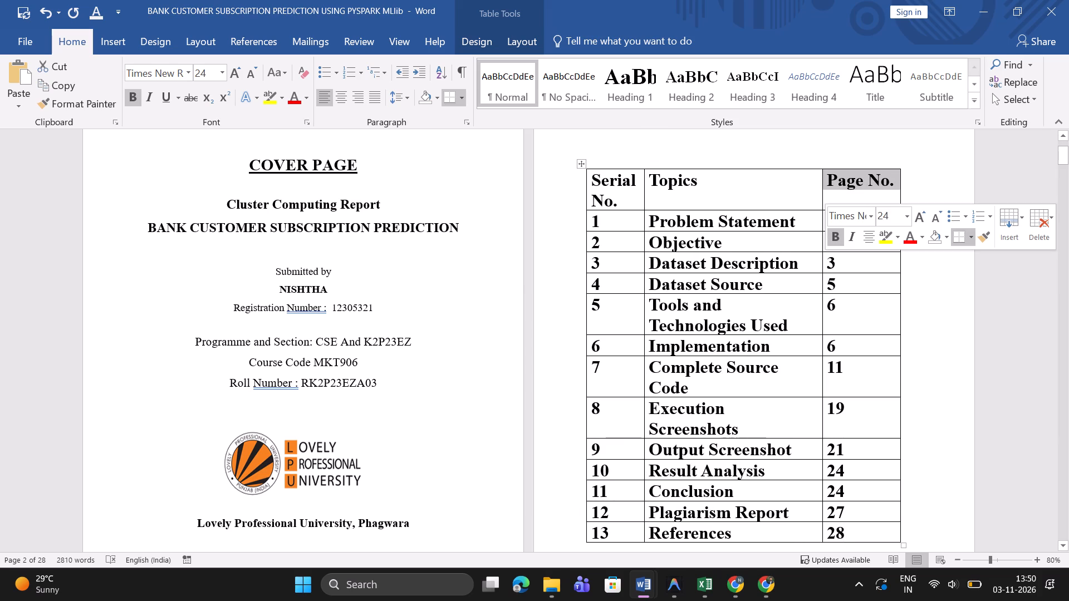
click(823, 201)
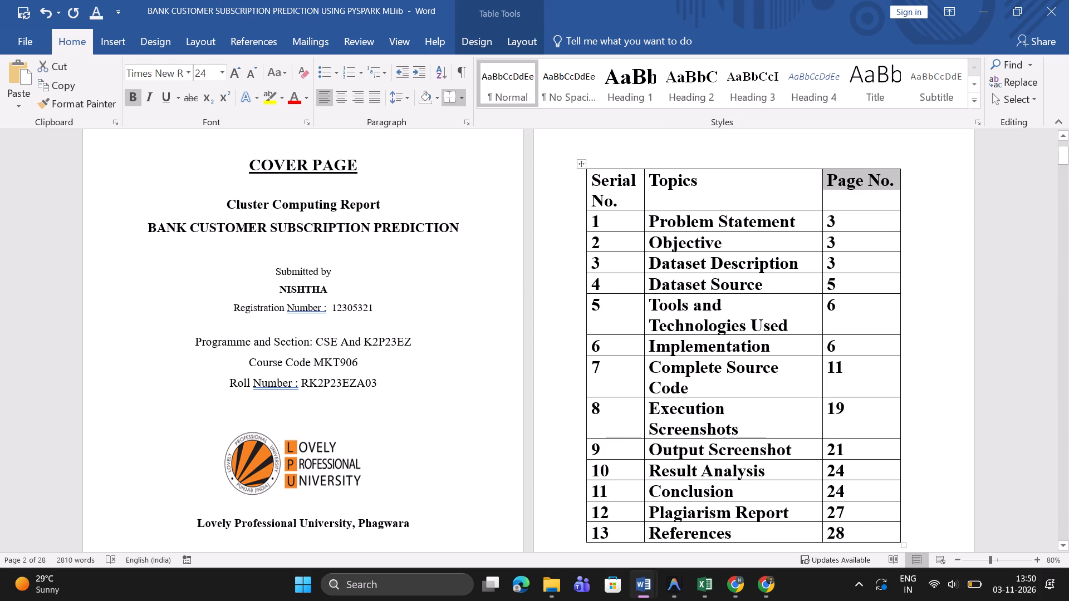
click(805, 199)
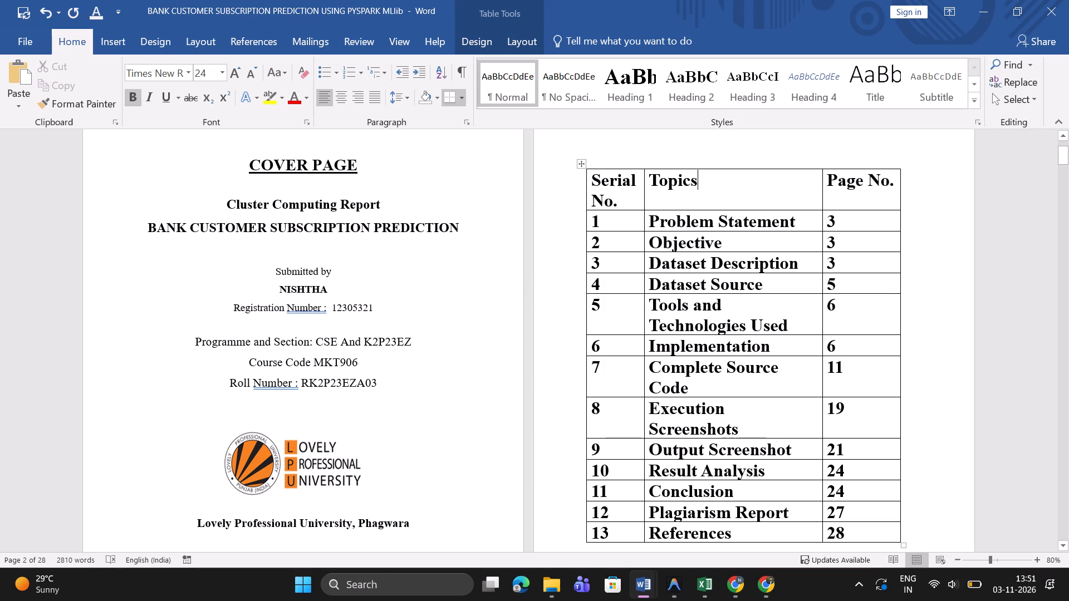
drag(822, 199, 840, 202)
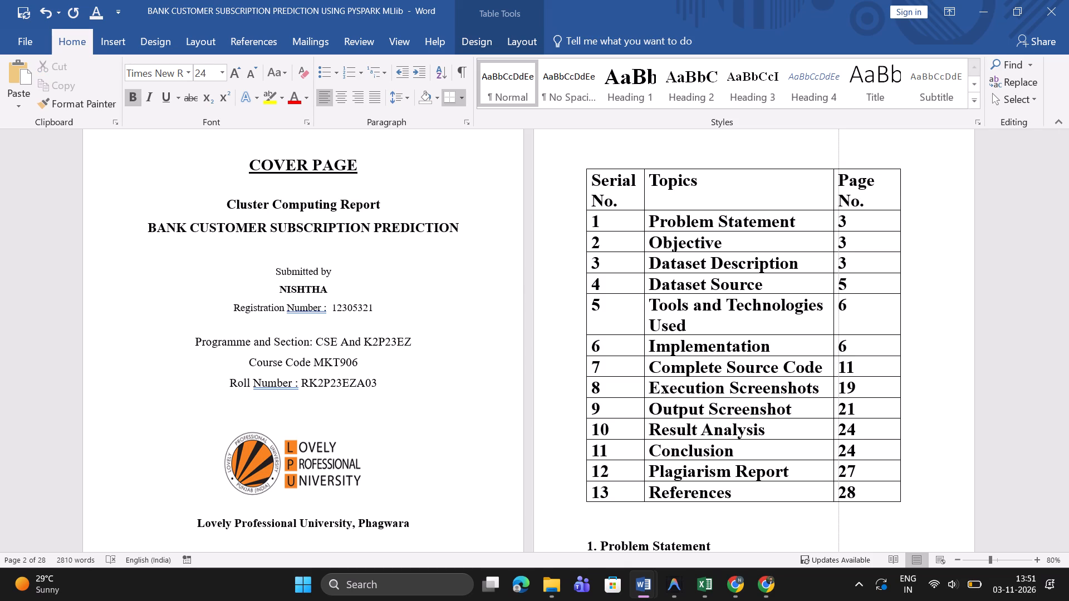
drag(840, 202, 839, 203)
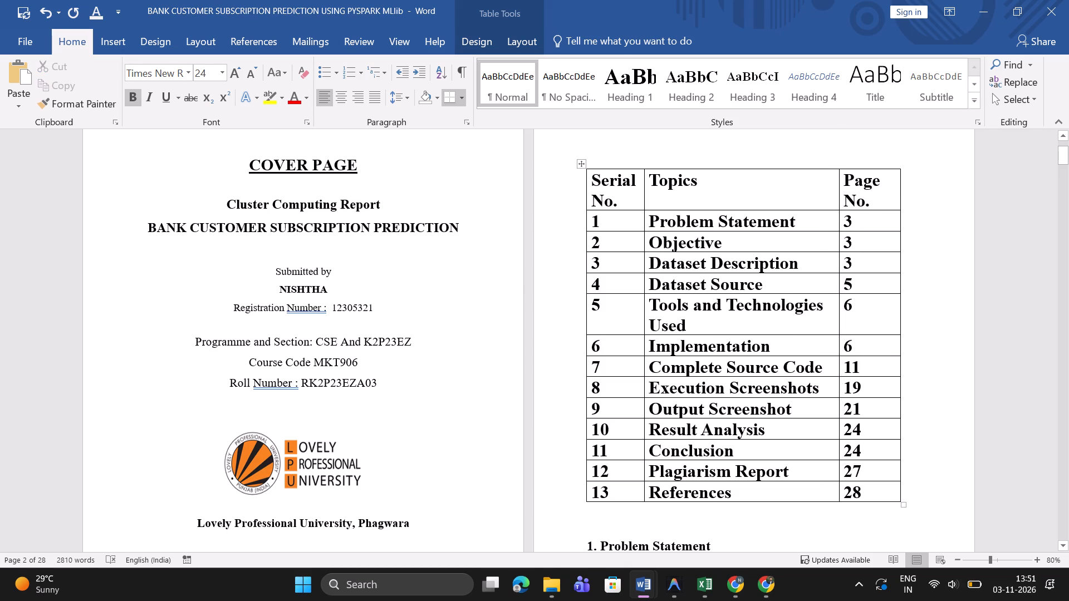
Centre the text in all cells of the contents table.
drag(869, 494, 606, 196)
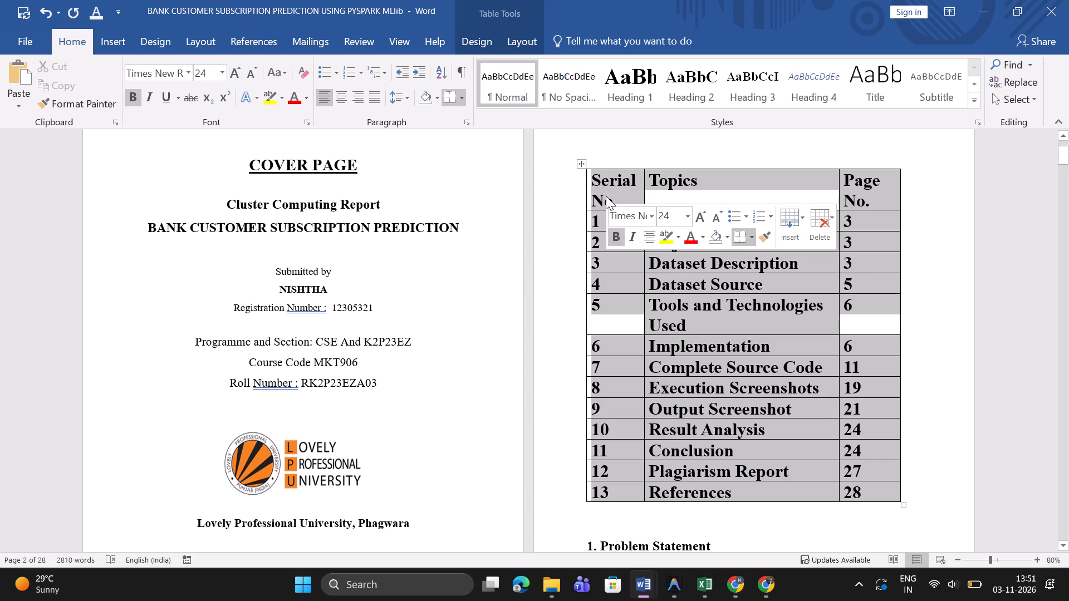
click(343, 95)
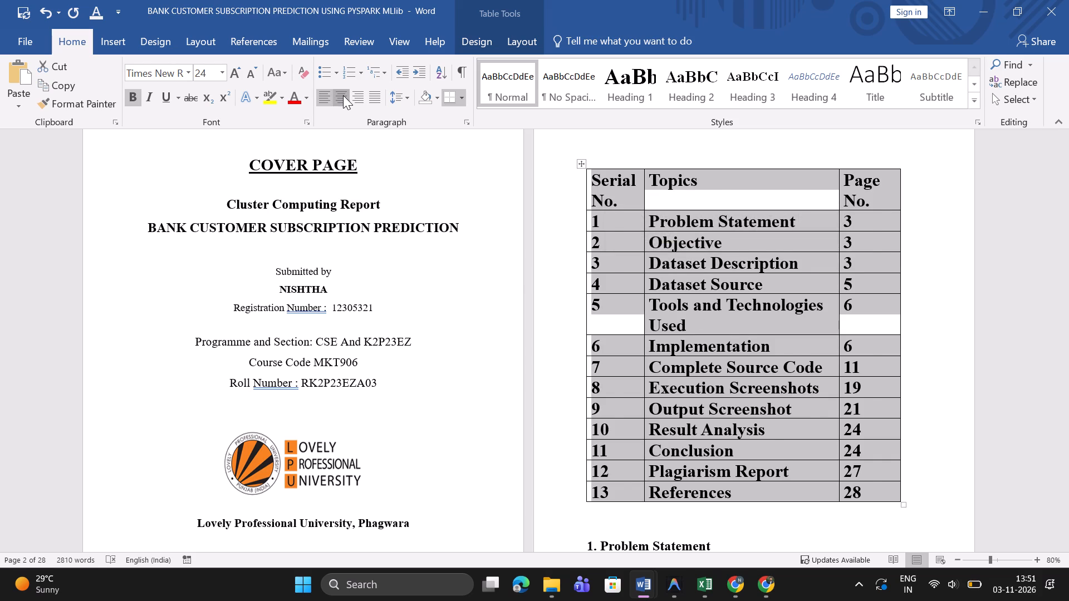
click(953, 371)
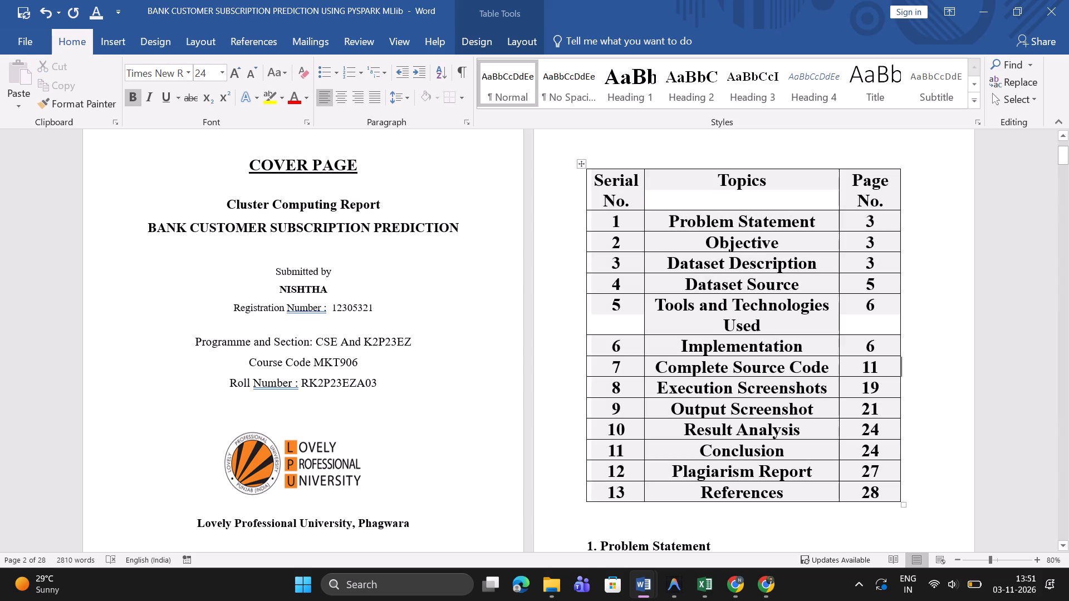
Remove bold from rows 1 to 13 of the contents table, leaving the header row bold.
drag(883, 492, 648, 285)
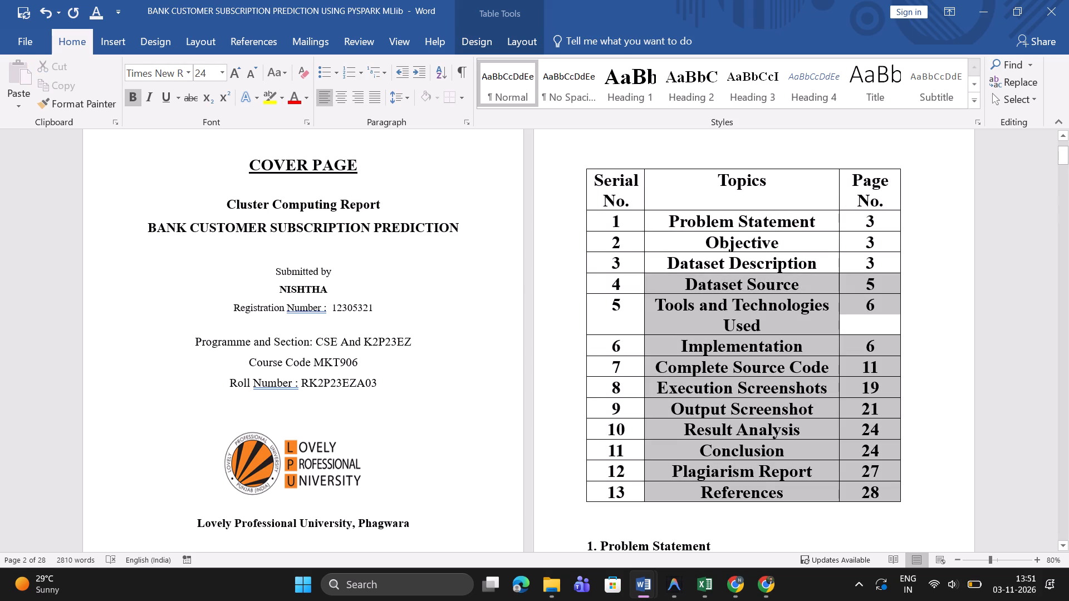
drag(648, 285, 609, 224)
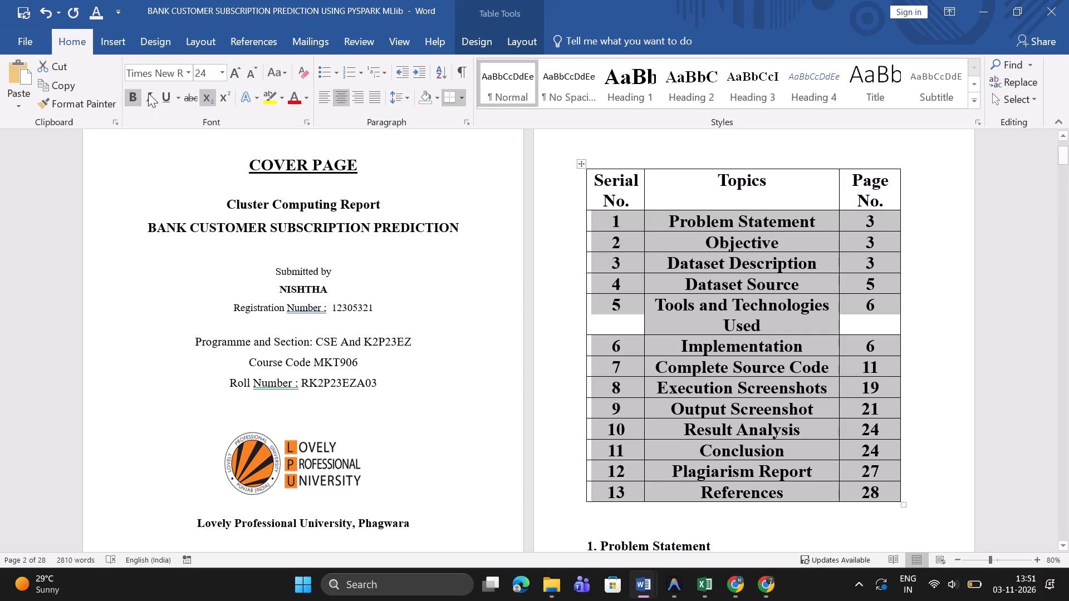
click(135, 96)
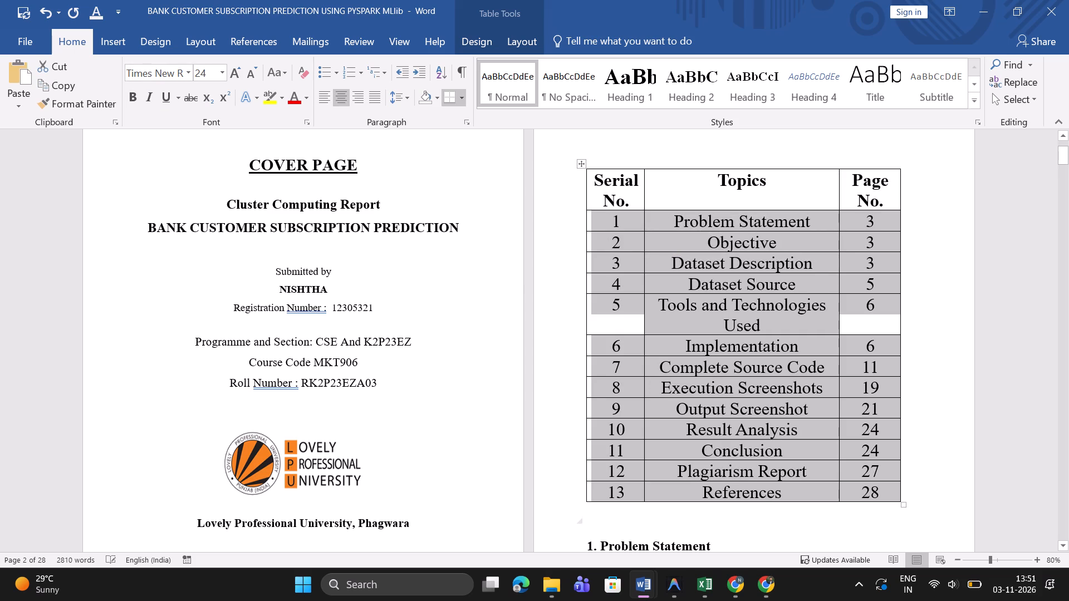
click(884, 531)
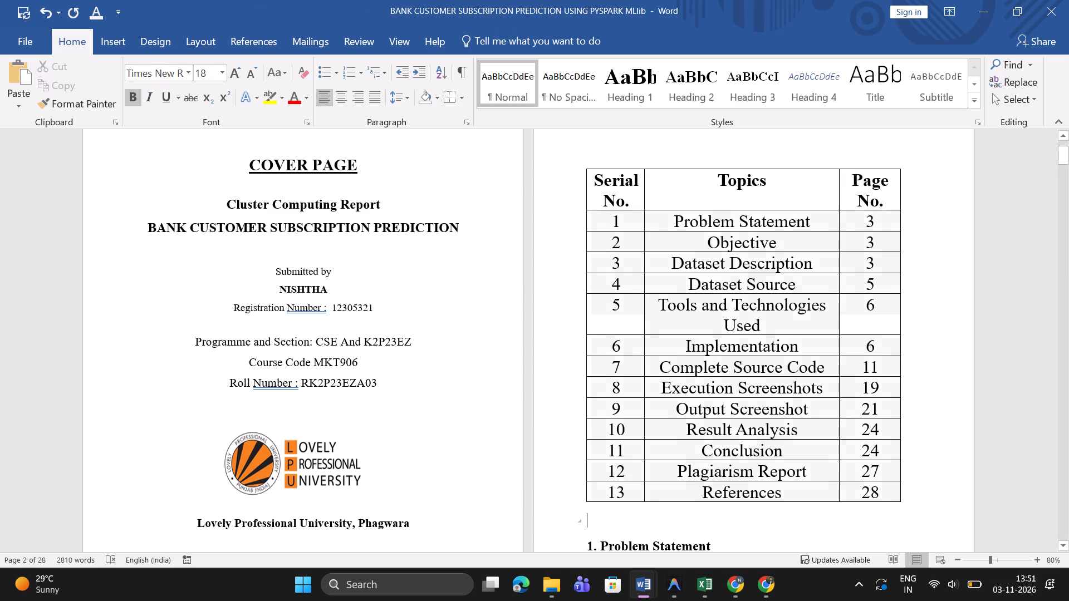
Add blank lines below the contents table to move the 1. Problem Statement heading to the top of page 3, removing the surplus blank line.
click(694, 522)
key(Return)
key(Return)
key(Return)
scroll(694, 522, down, 1)
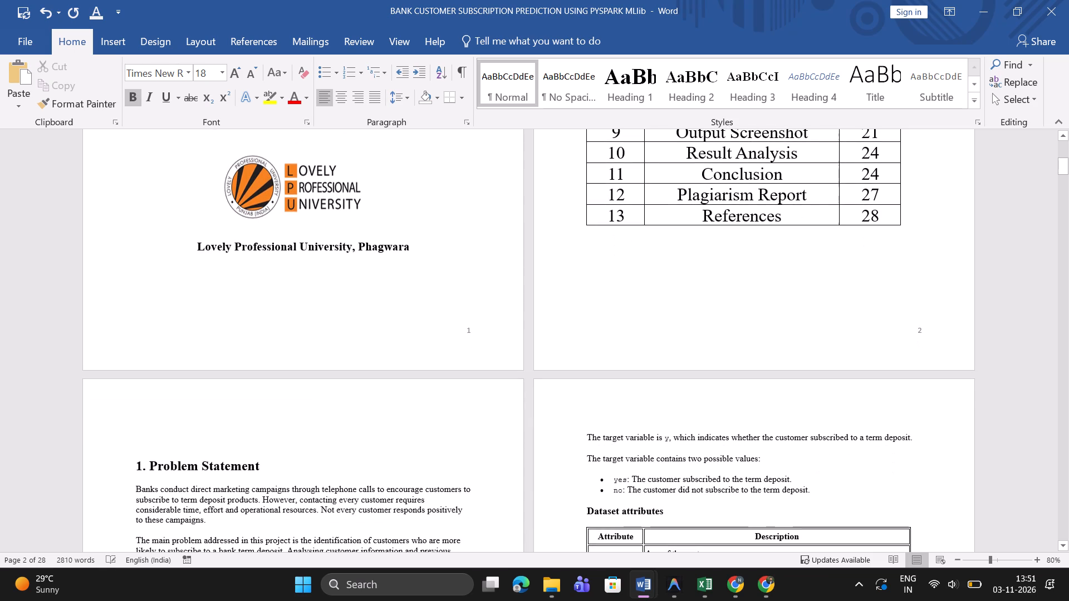
key(Down)
key(BackSpace)
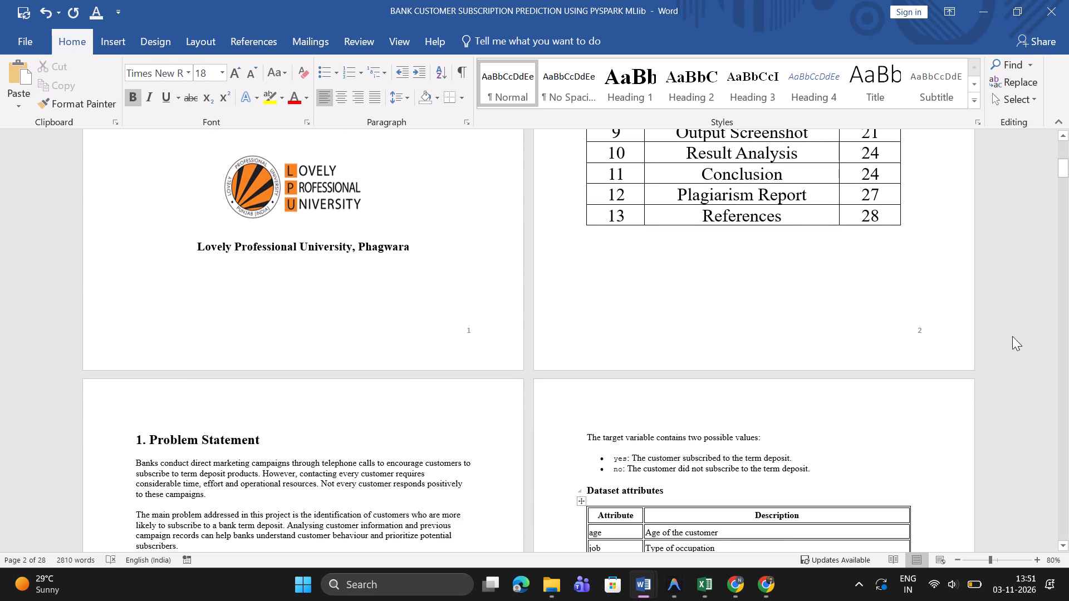
Resize the whole contents table to a slightly narrower overall width, scaling its three columns together.
scroll(866, 295, up, 1)
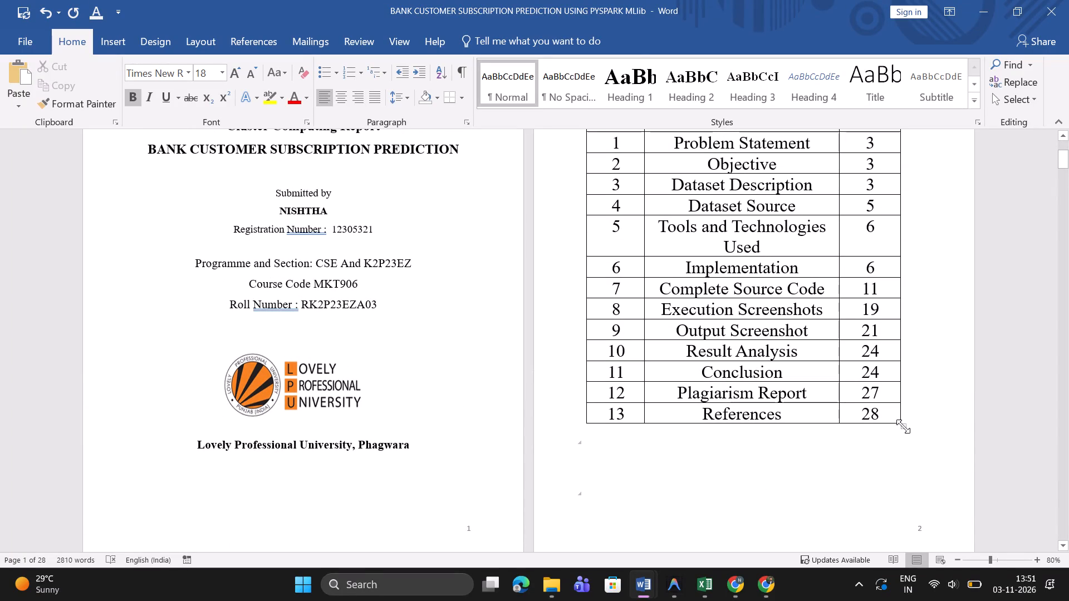
drag(903, 426, 894, 460)
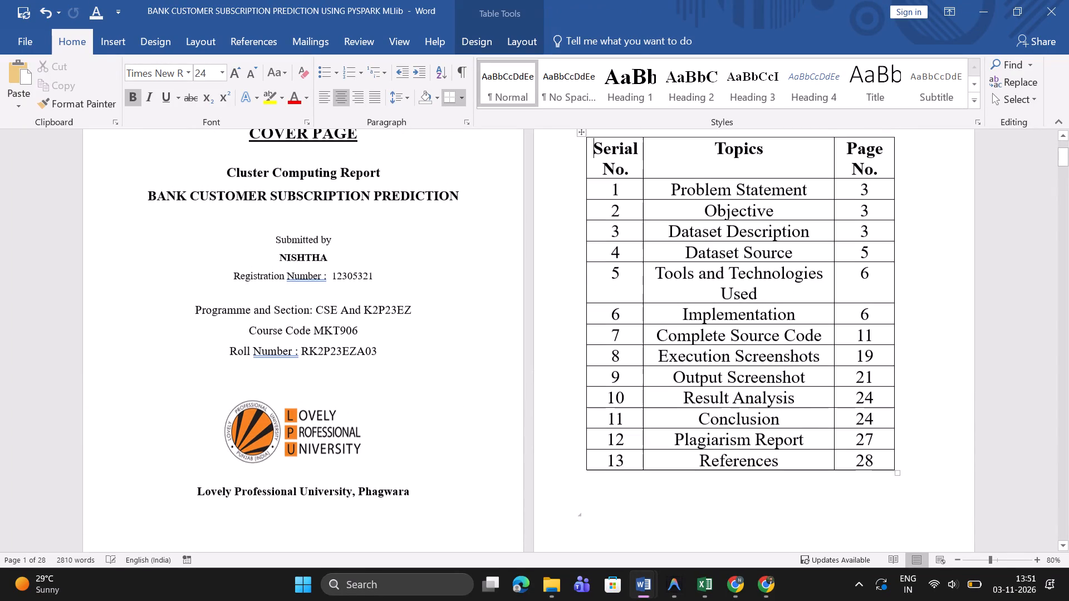
drag(896, 476, 886, 505)
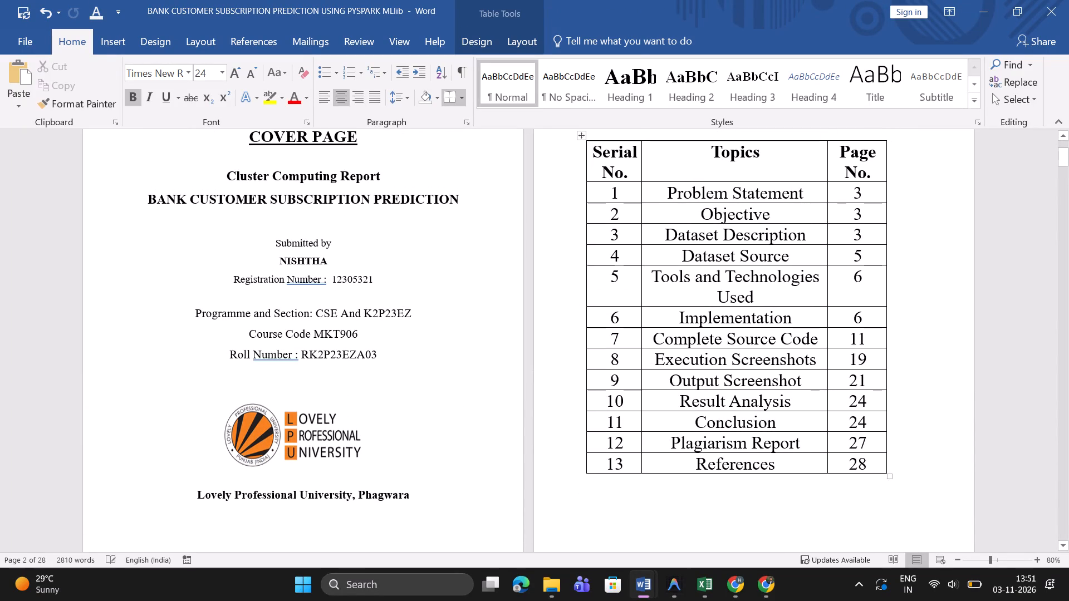
click(583, 137)
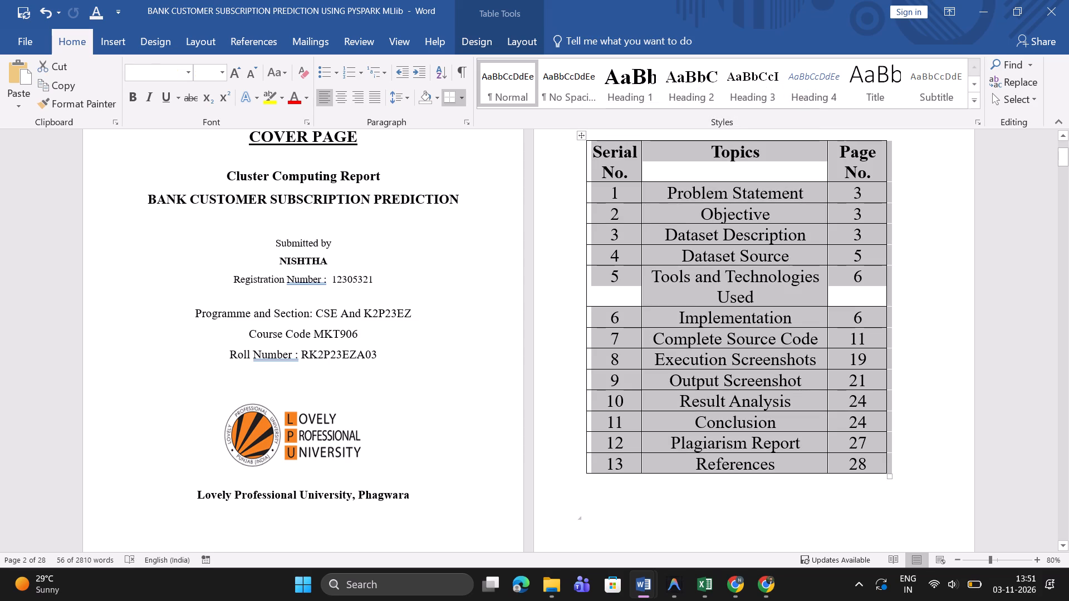
drag(891, 478, 913, 513)
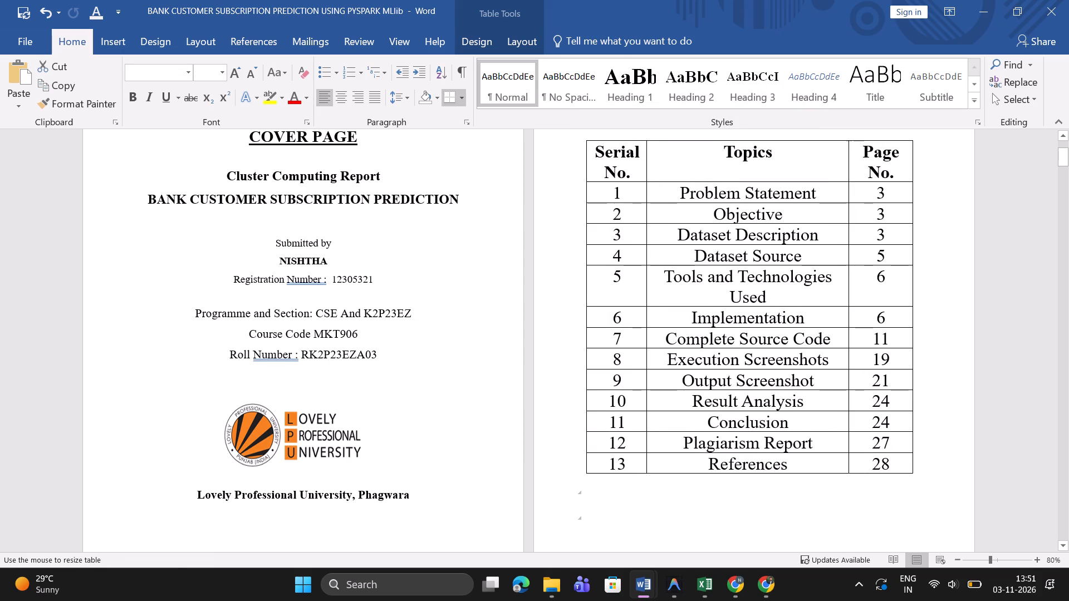
drag(913, 513, 898, 519)
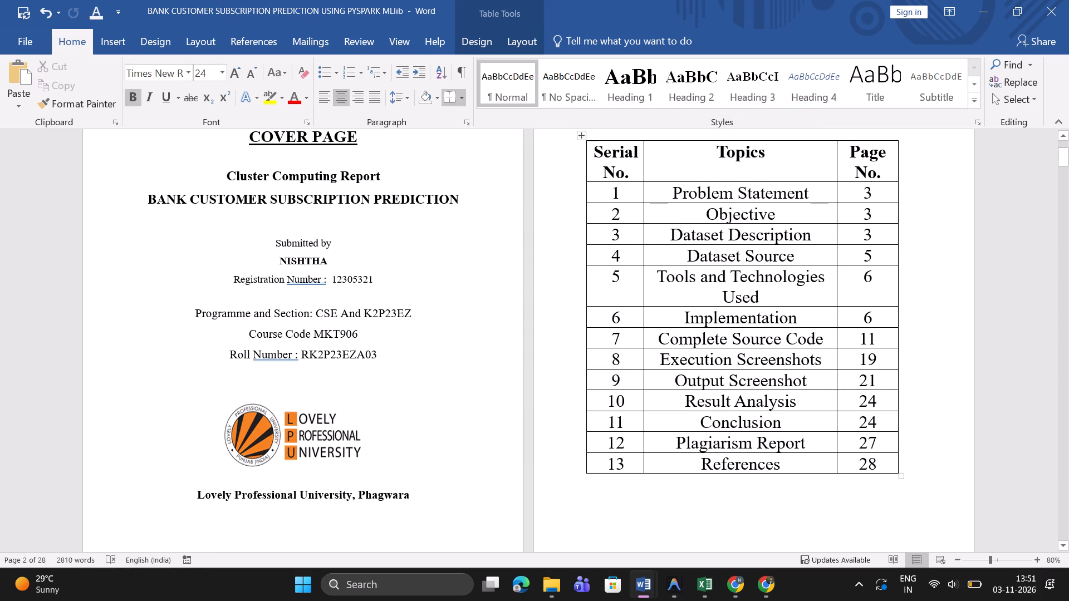
click(582, 139)
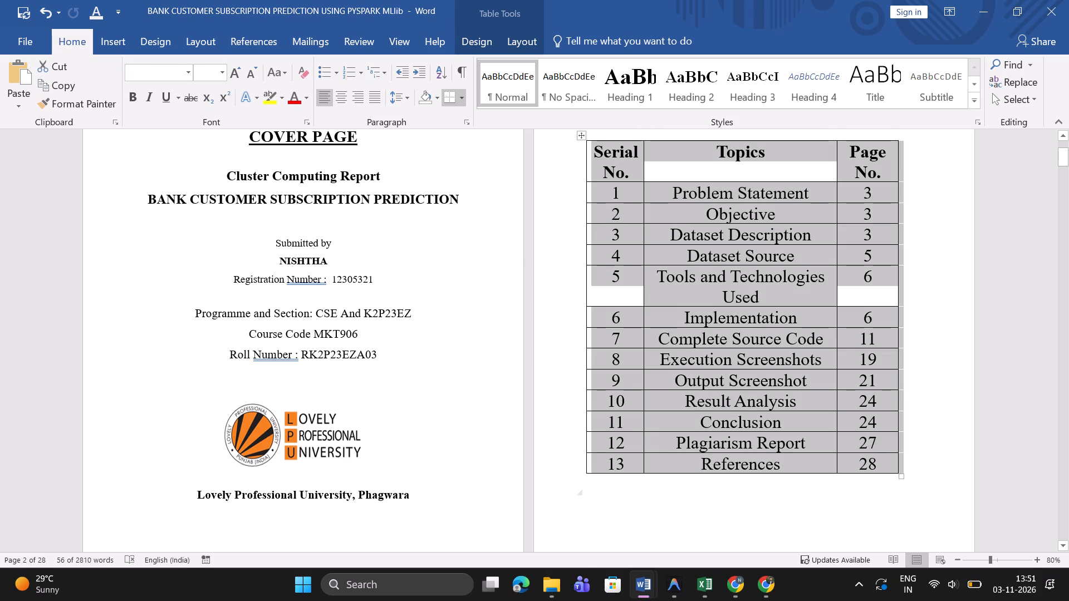
drag(900, 476, 964, 538)
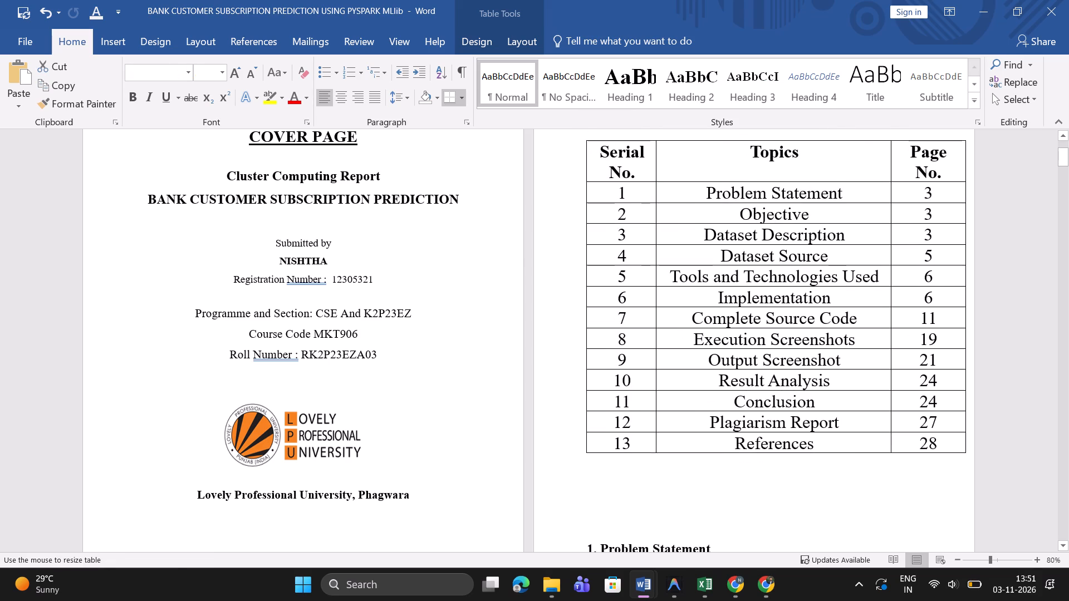
drag(964, 538, 888, 530)
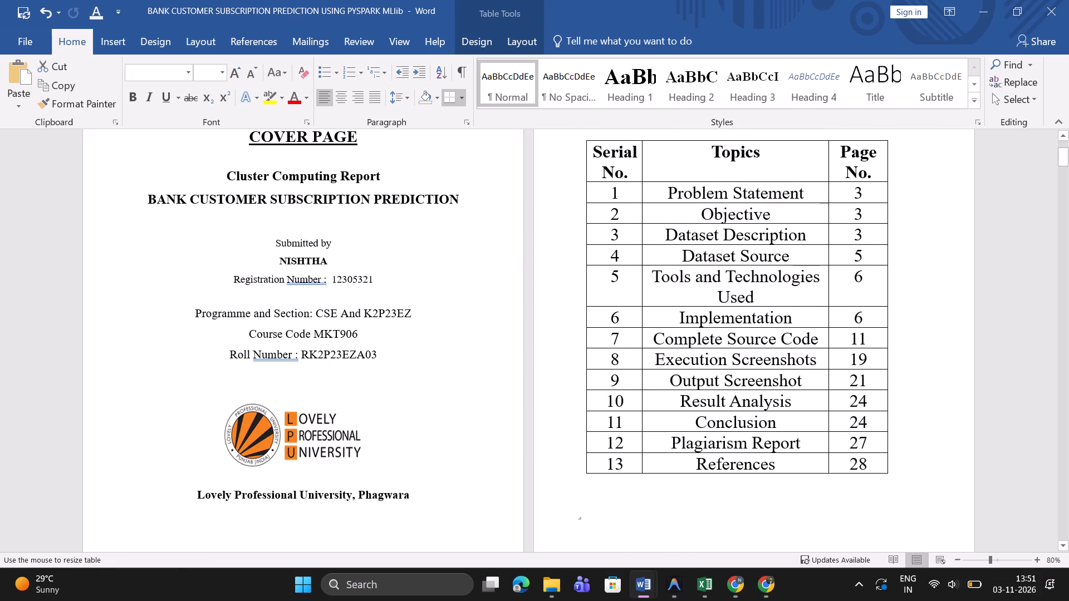
drag(888, 530, 891, 524)
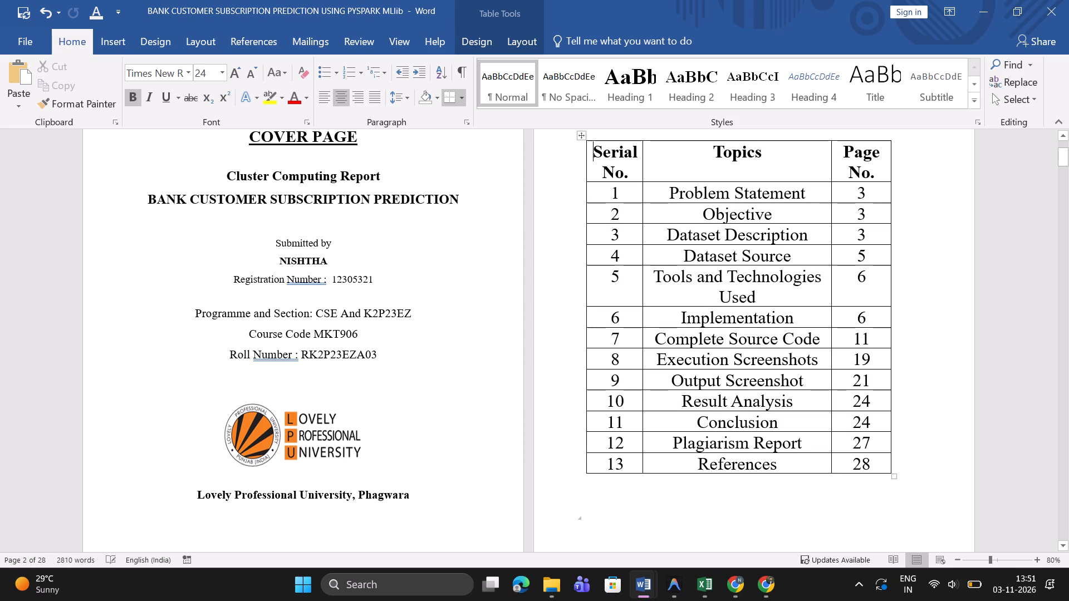
Increase the heights of rows 1 to 4 of the contents table, Problem Statement through Dataset Source, to similar taller spacing.
scroll(963, 451, down, 2)
scroll(963, 451, up, 1)
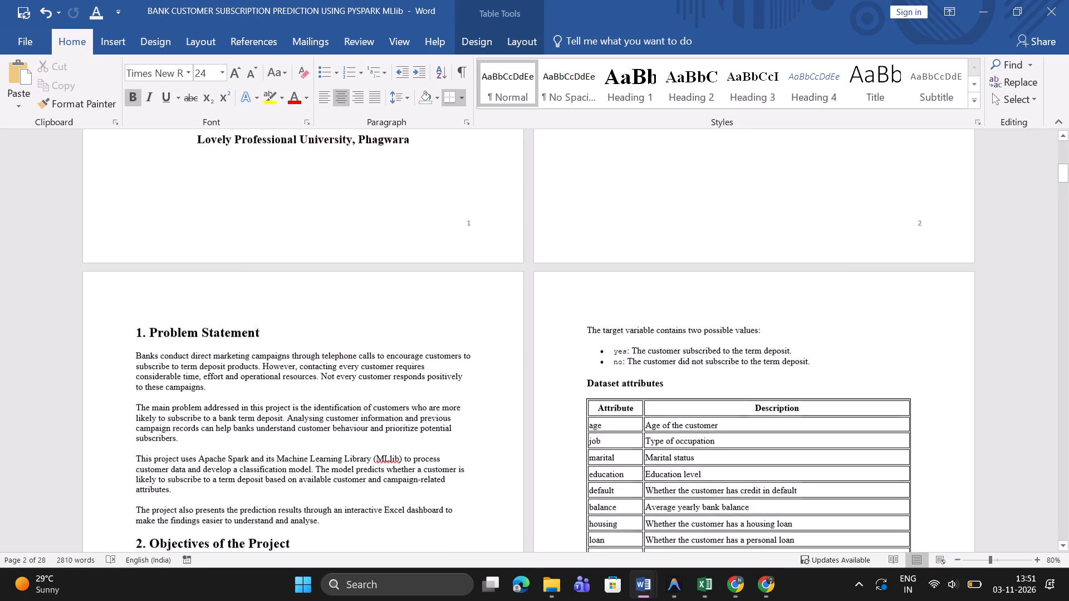
scroll(963, 451, up, 1)
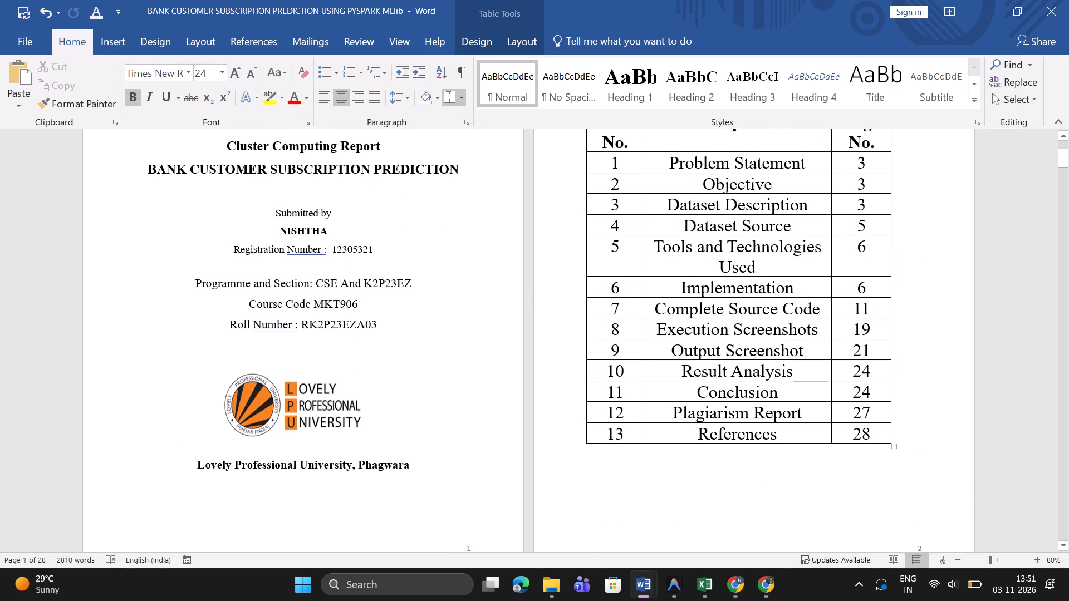
scroll(823, 431, up, 1)
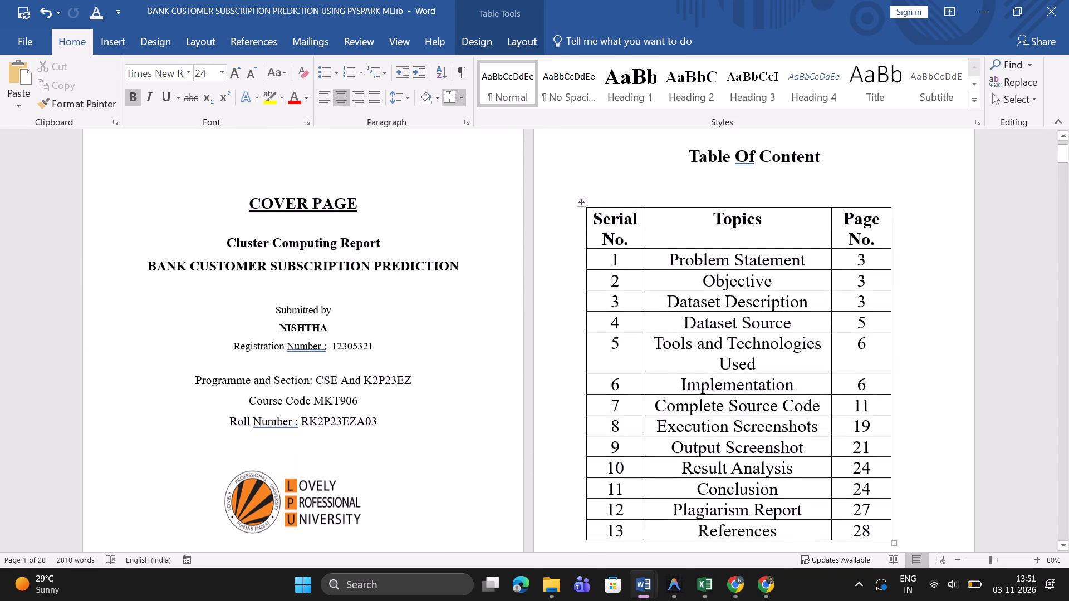
scroll(802, 397, down, 1)
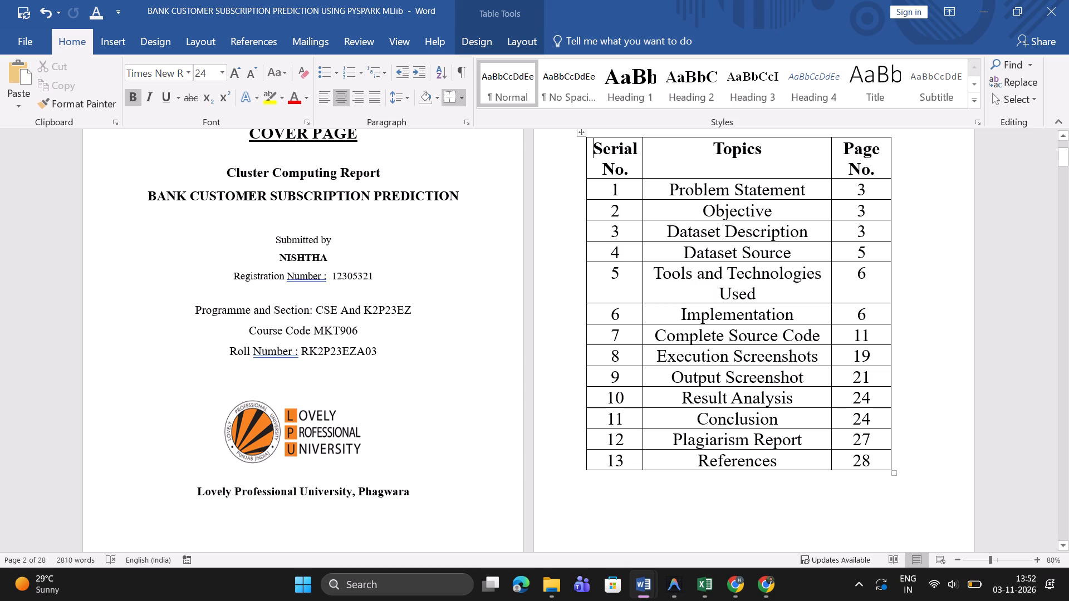
drag(732, 200, 732, 209)
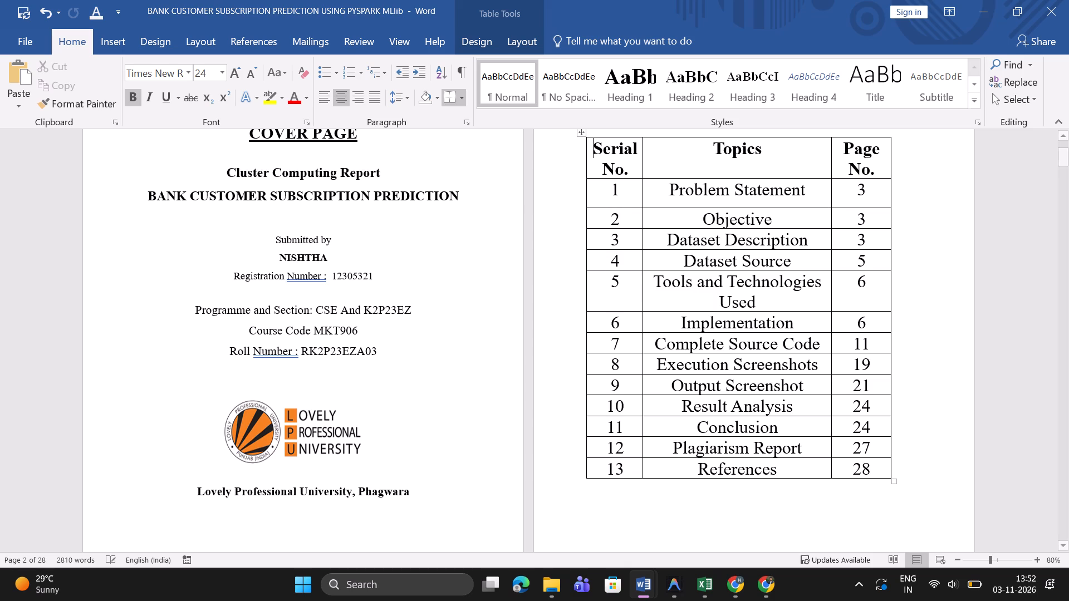
drag(731, 229, 732, 237)
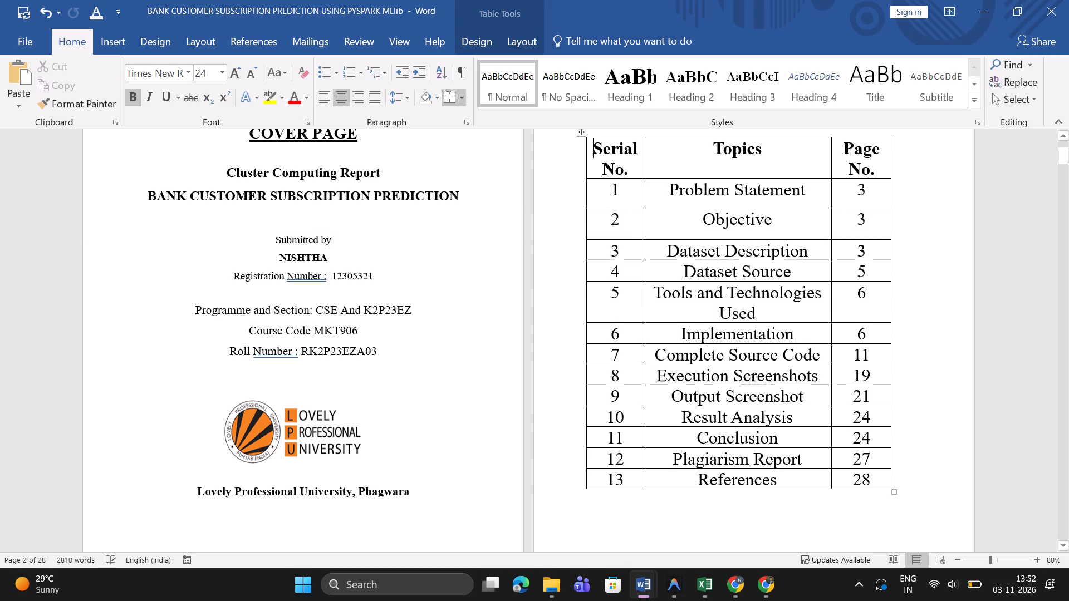
drag(732, 262, 732, 272)
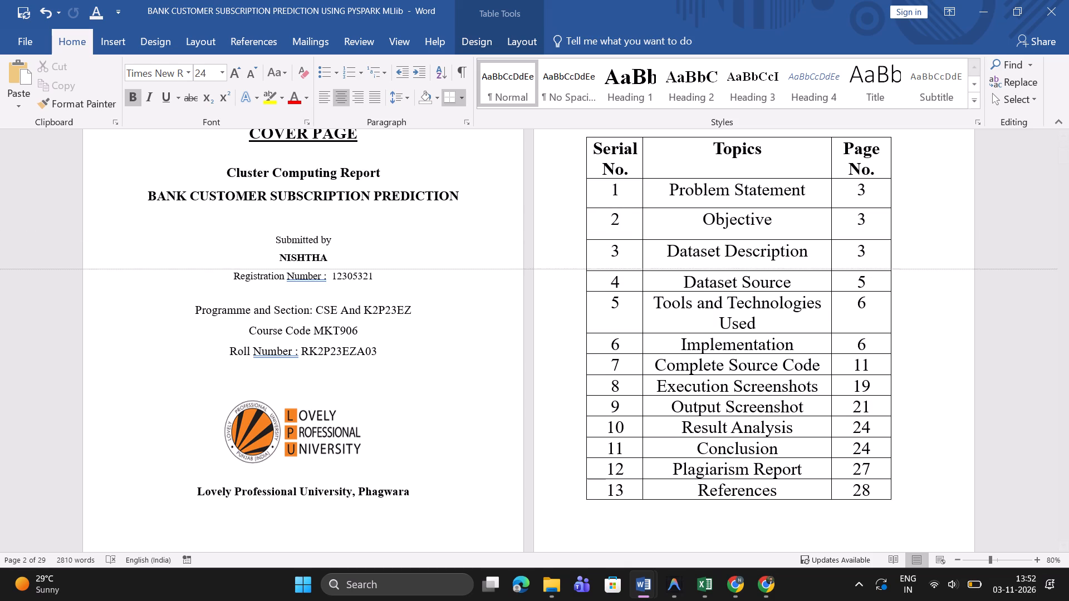
drag(732, 272, 732, 270)
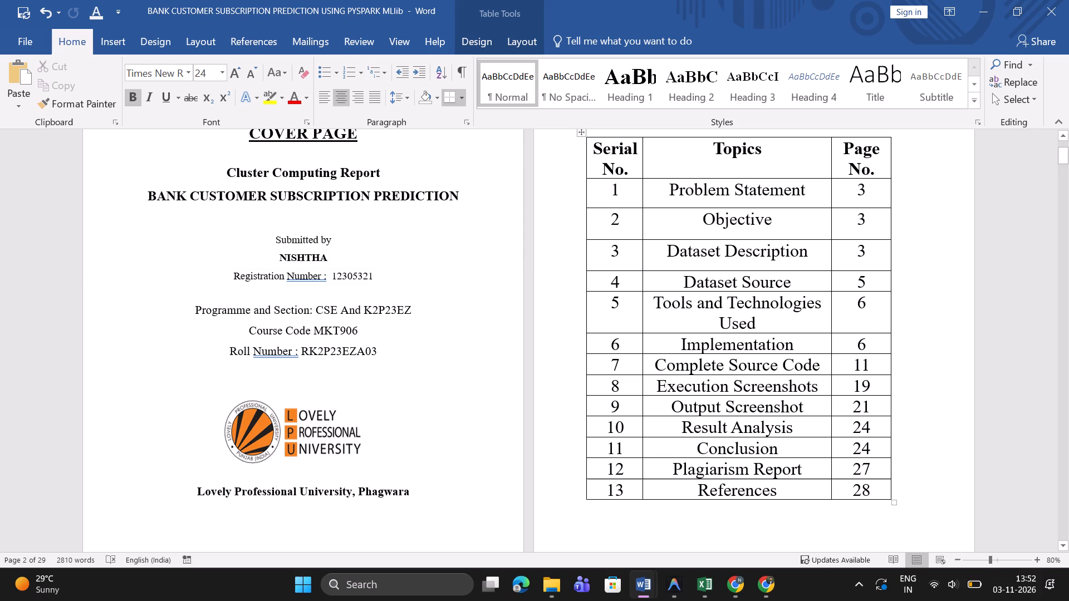
drag(741, 291, 743, 300)
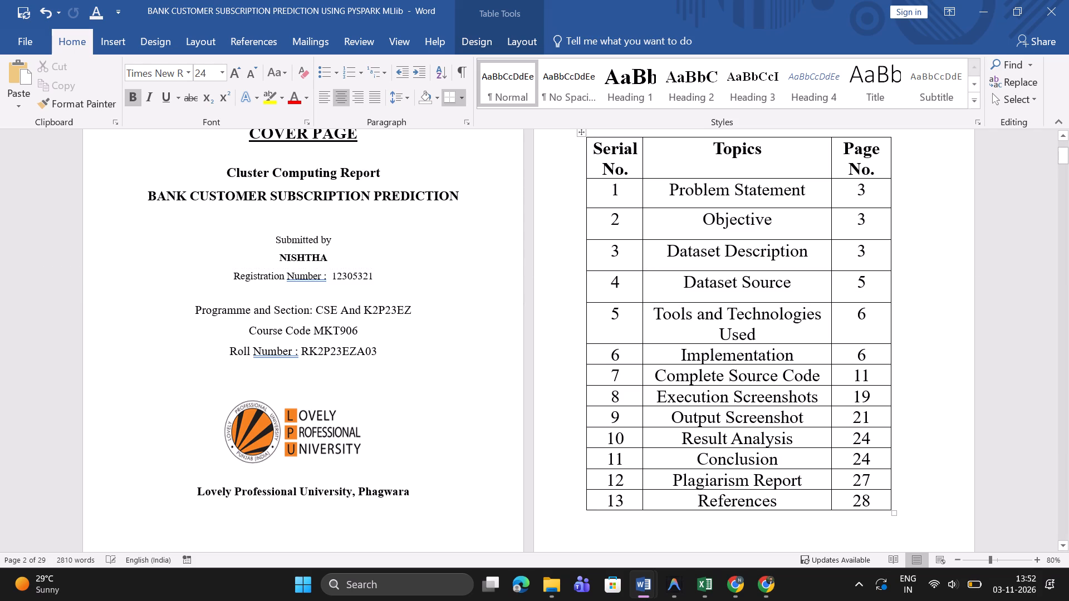
Increase the heights of rows 6 to 10 of the contents table, Implementation through Result Analysis, to similar taller spacing.
click(744, 364)
drag(747, 365, 747, 377)
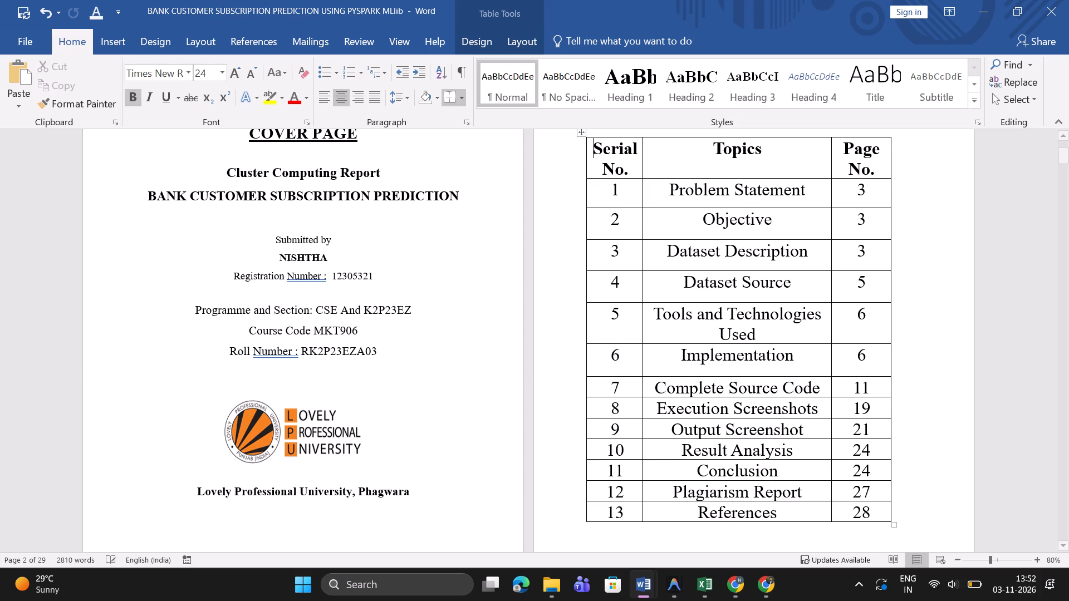
drag(748, 397, 748, 415)
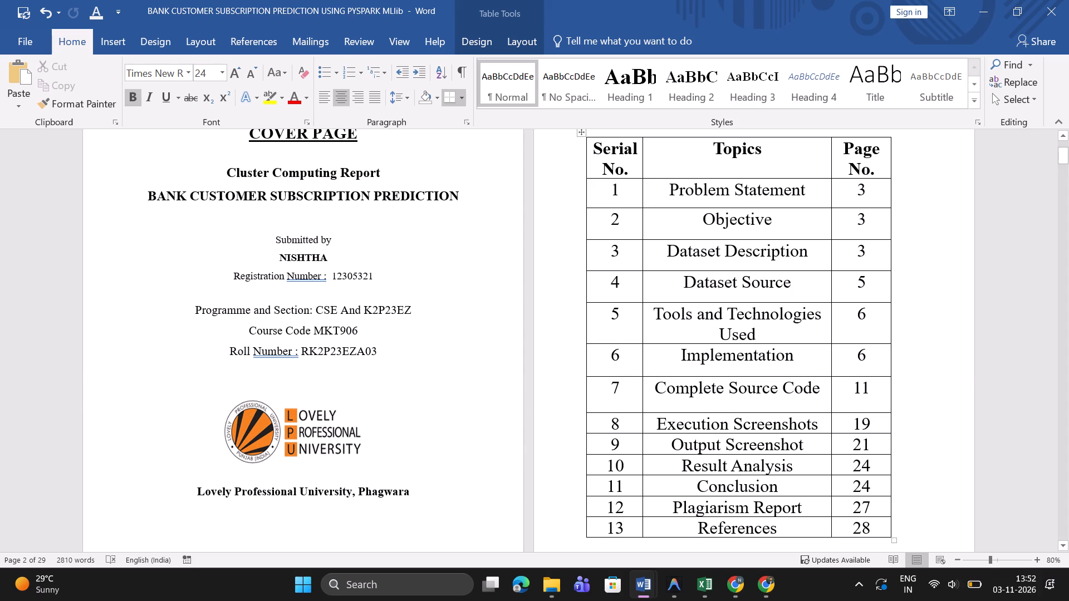
drag(753, 435, 753, 446)
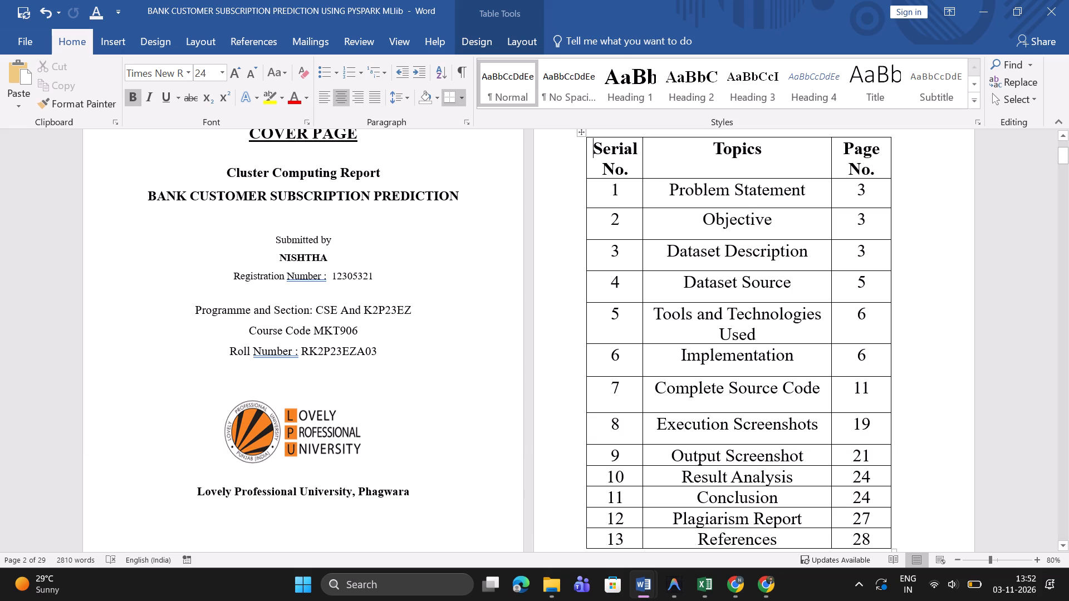
click(751, 467)
click(735, 459)
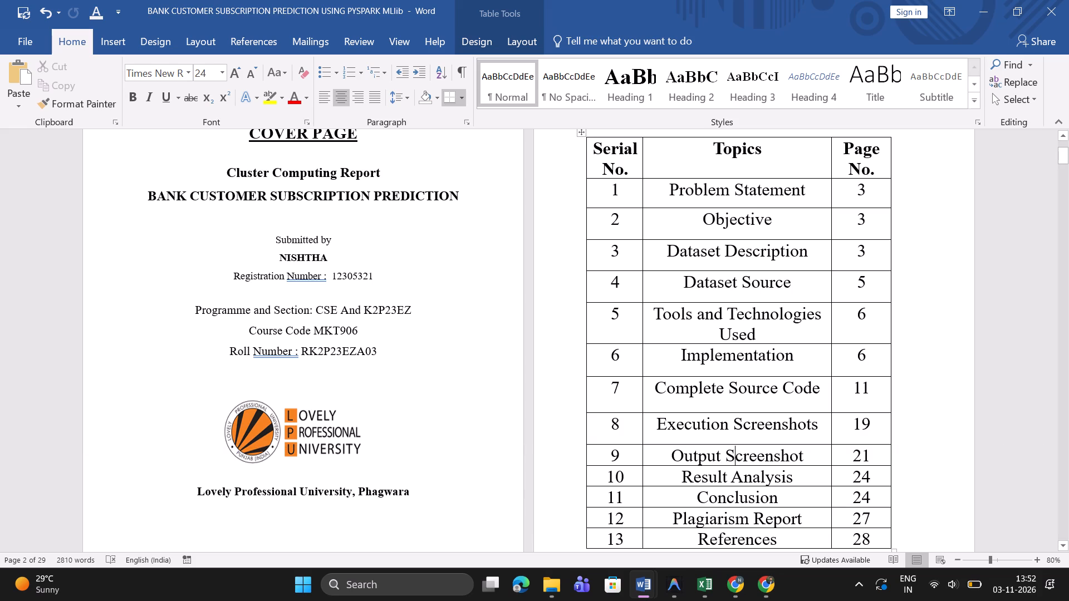
click(674, 464)
ctrl+scroll(709, 464, up, 2)
scroll(709, 464, down, 1)
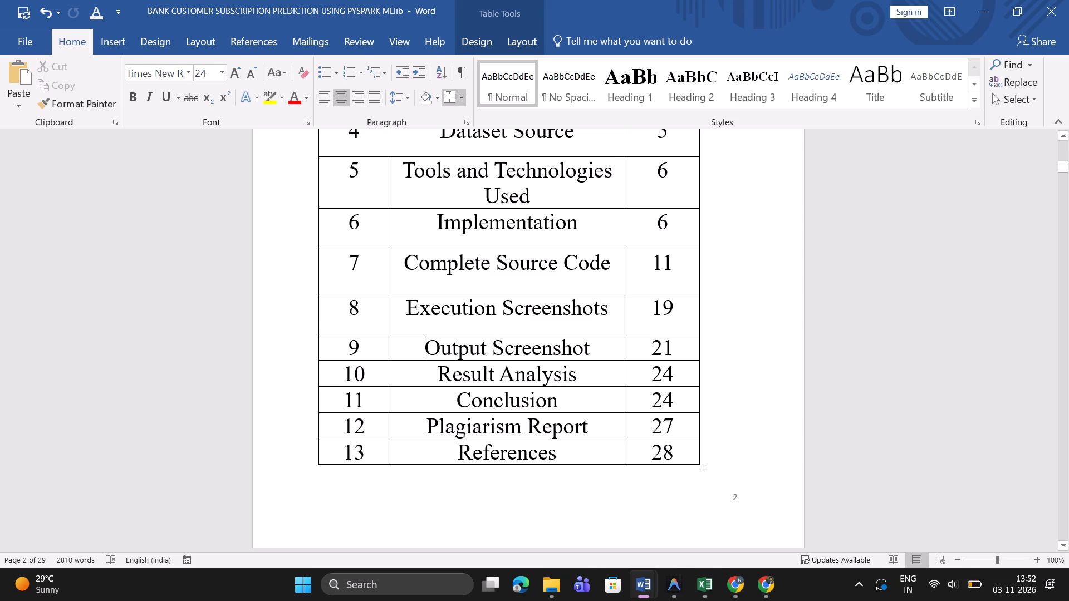
drag(499, 361, 499, 372)
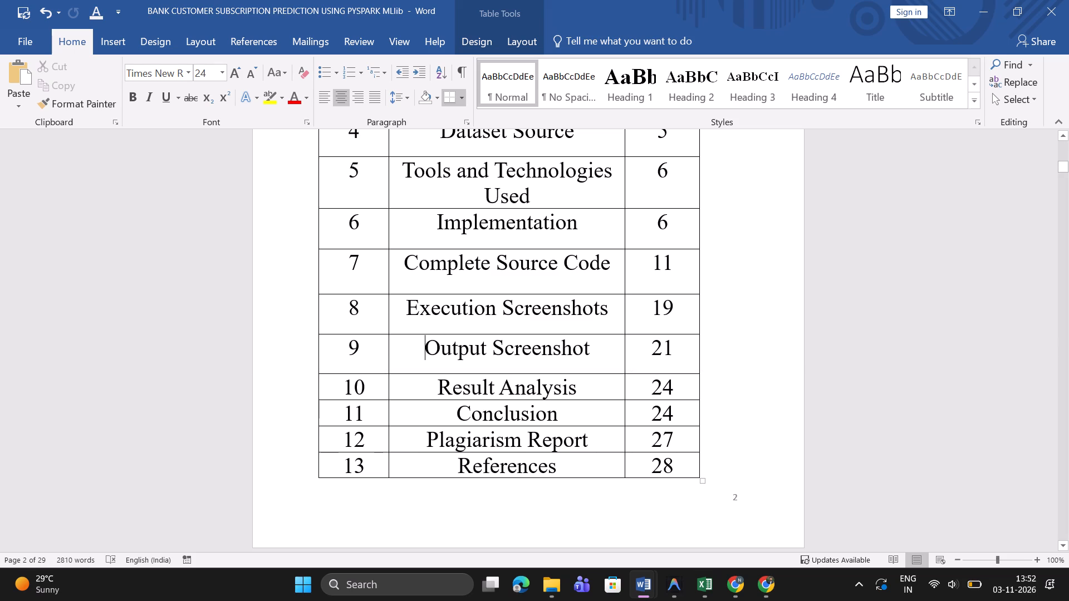
drag(502, 401, 502, 415)
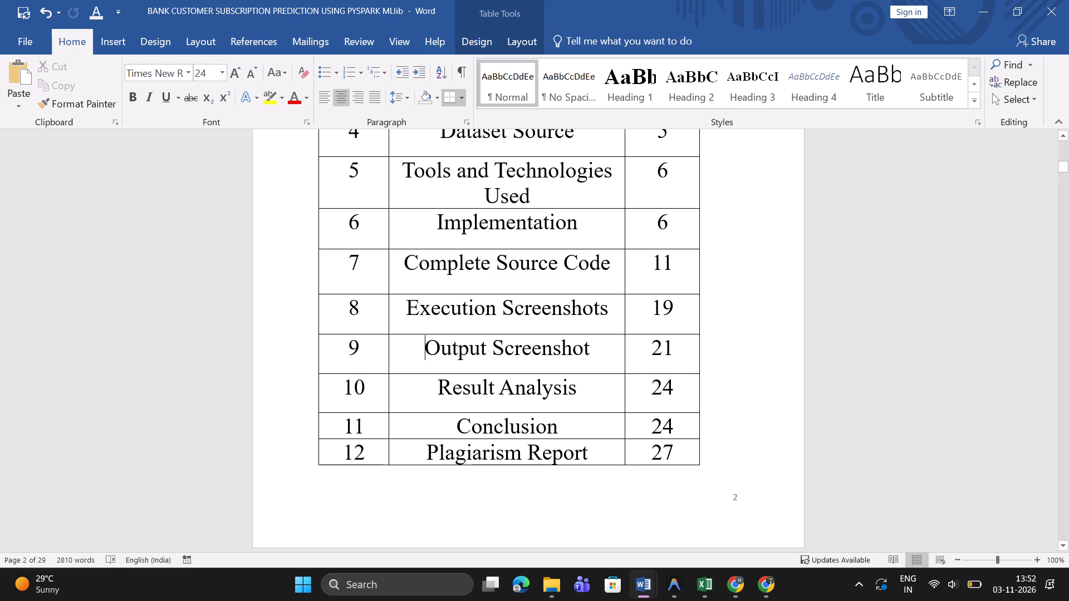
click(503, 438)
Resize the whole contents table, reducing its height so the References row fits on page 2 and widening it to about the full text width.
scroll(503, 438, down, 2)
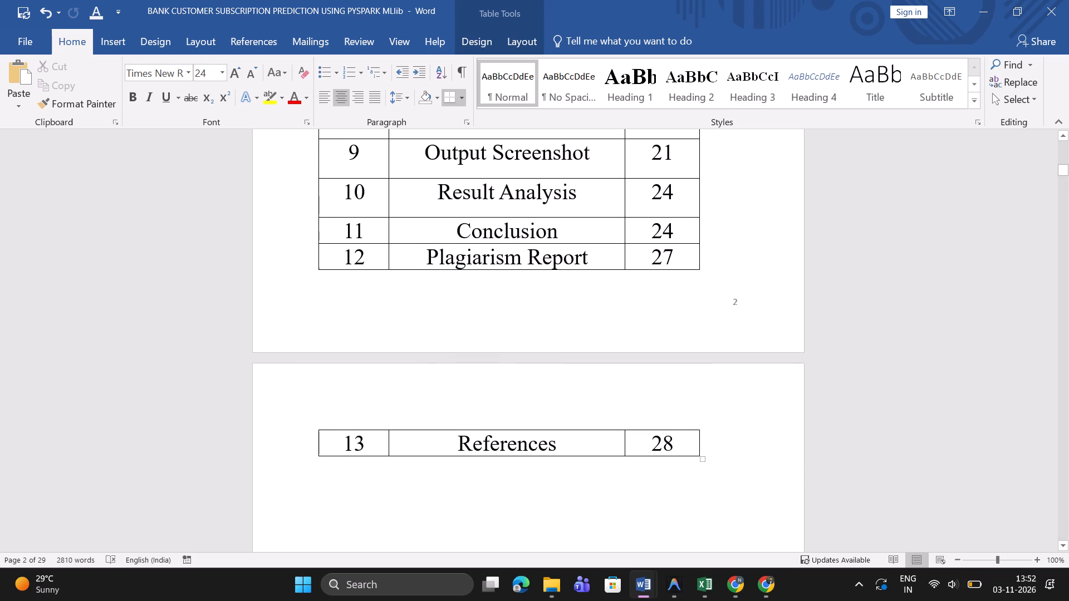
drag(705, 460, 691, 425)
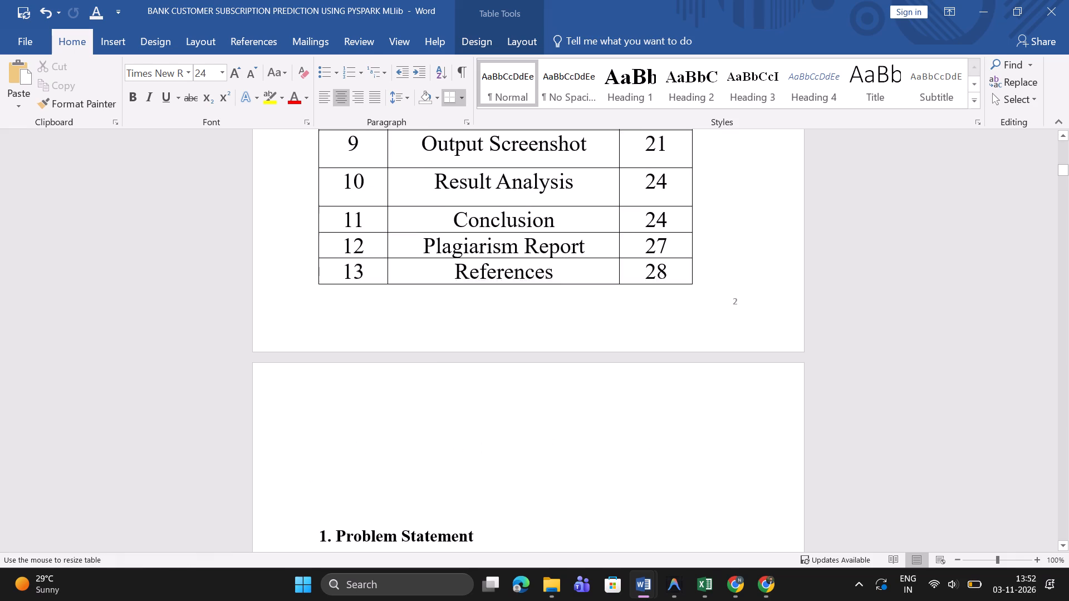
drag(691, 425, 691, 424)
scroll(691, 424, right, 1)
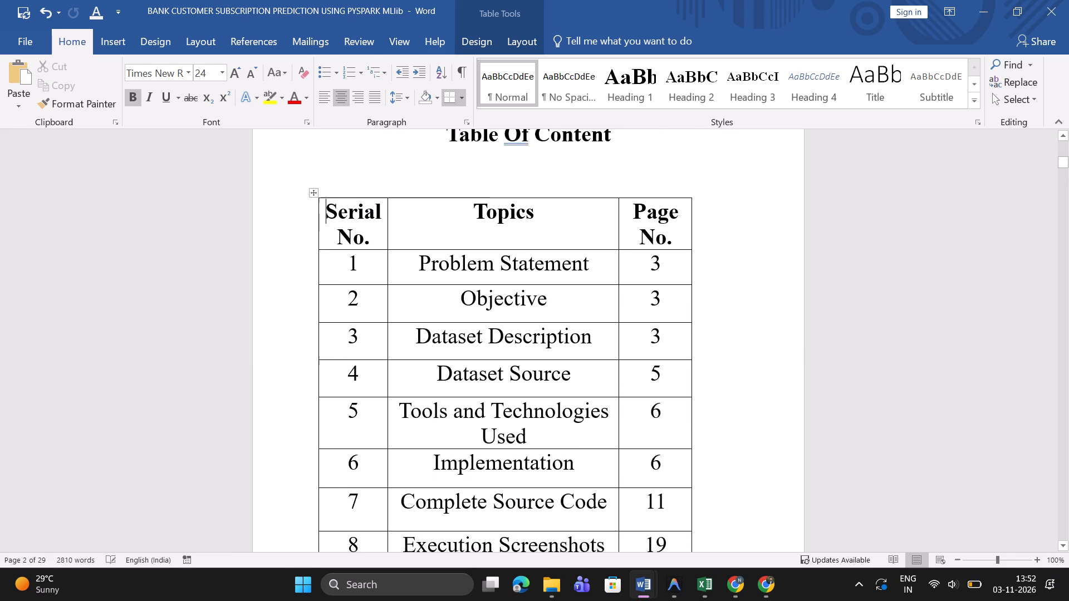
scroll(691, 424, right, 1)
scroll(691, 424, down, 1)
scroll(695, 539, down, 1)
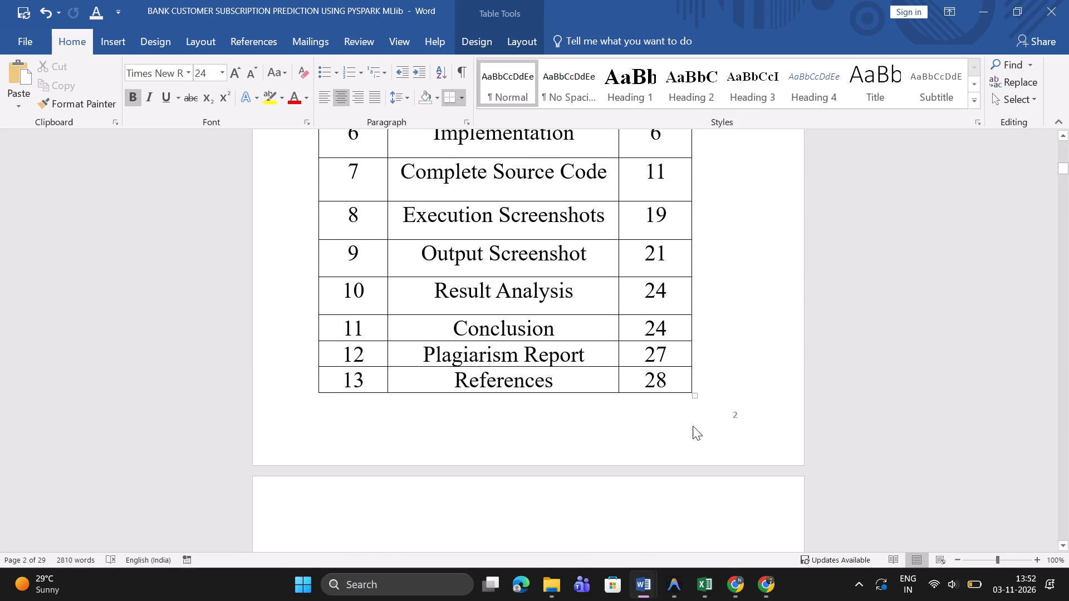
drag(693, 396, 742, 390)
scroll(742, 390, up, 1)
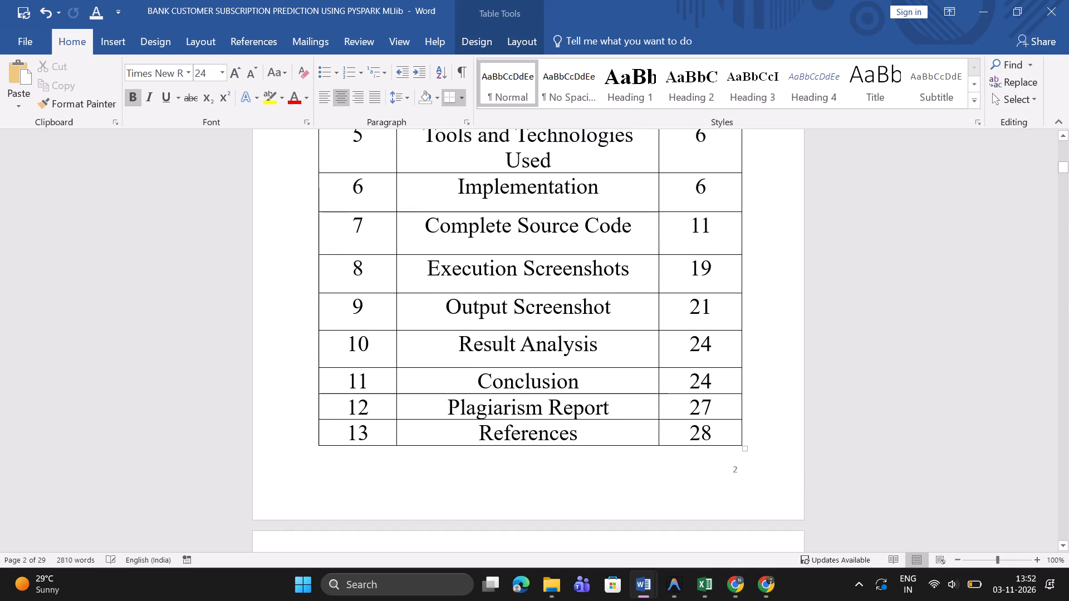
scroll(742, 390, up, 1)
scroll(742, 390, down, 1)
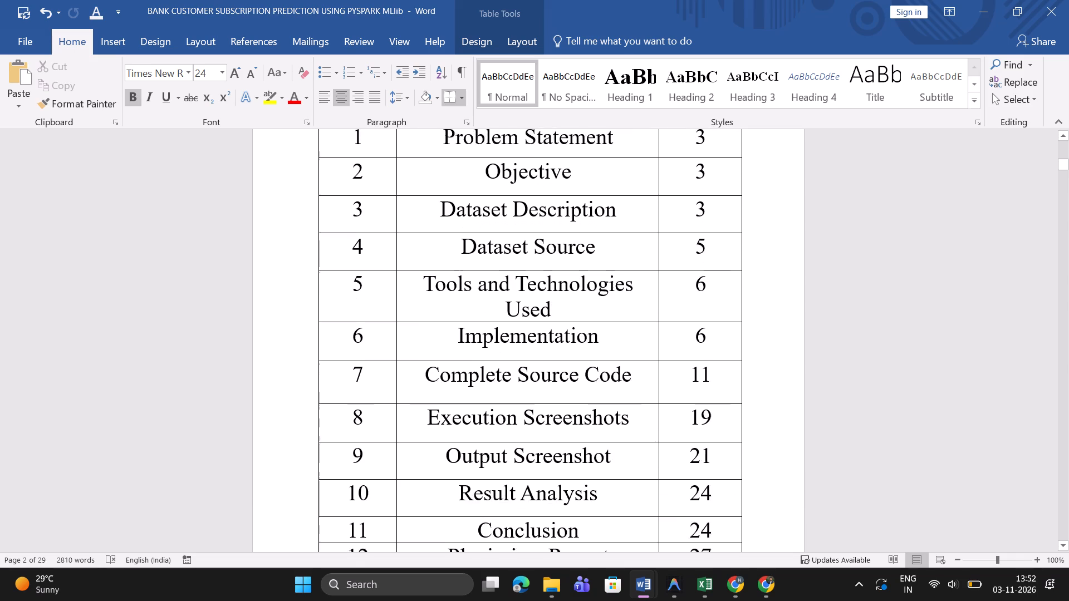
Delete the blank lines above the 1. Problem Statement heading so it starts at the top of page 3.
scroll(742, 390, down, 1)
ctrl+scroll(742, 390, down, 2)
scroll(742, 390, up, 1)
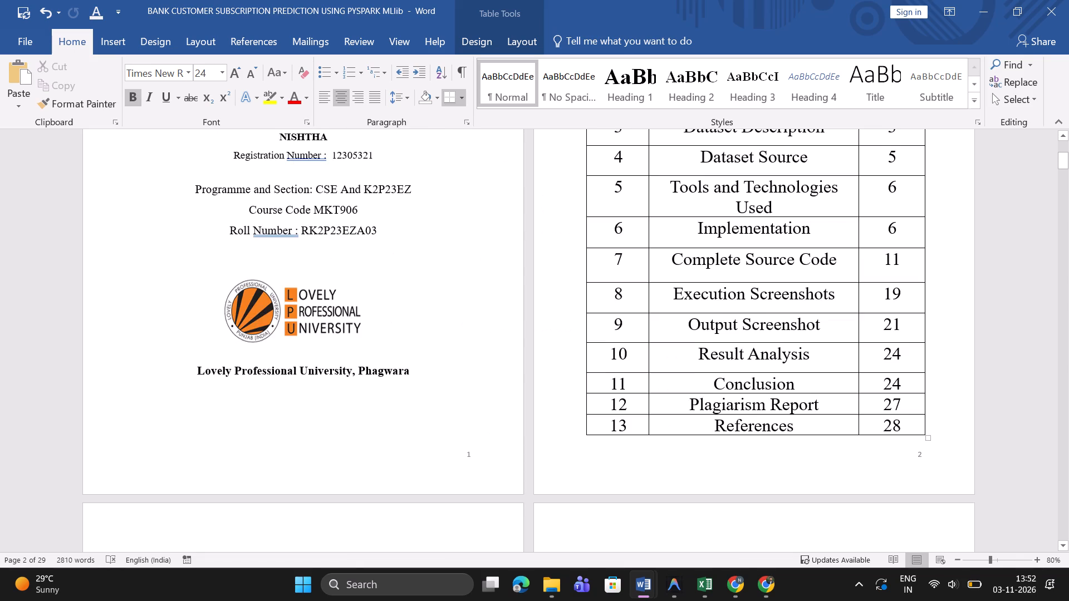
scroll(742, 390, up, 1)
scroll(742, 390, down, 2)
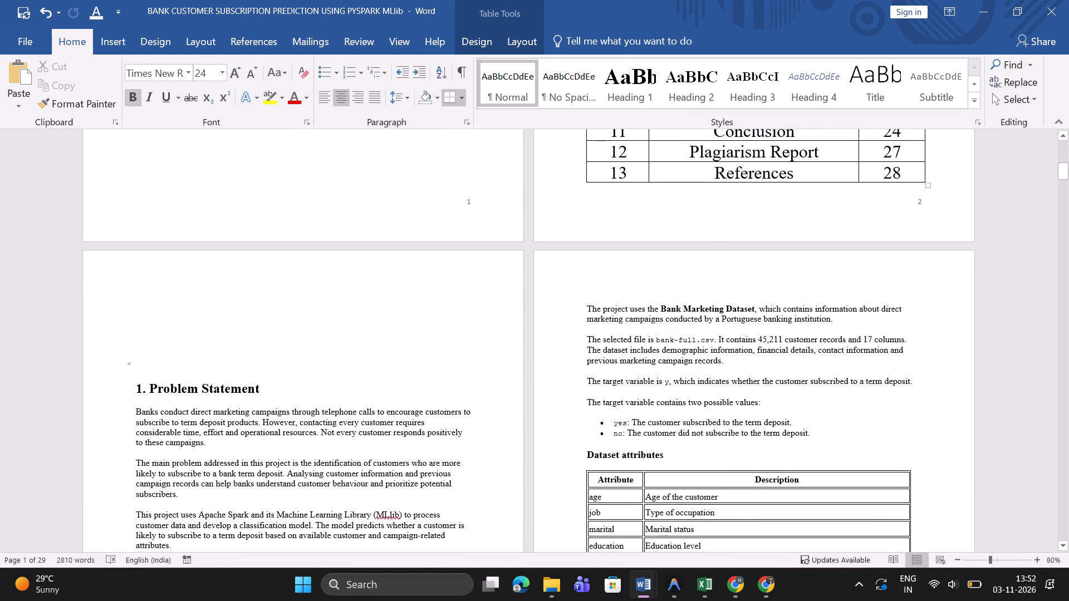
click(138, 386)
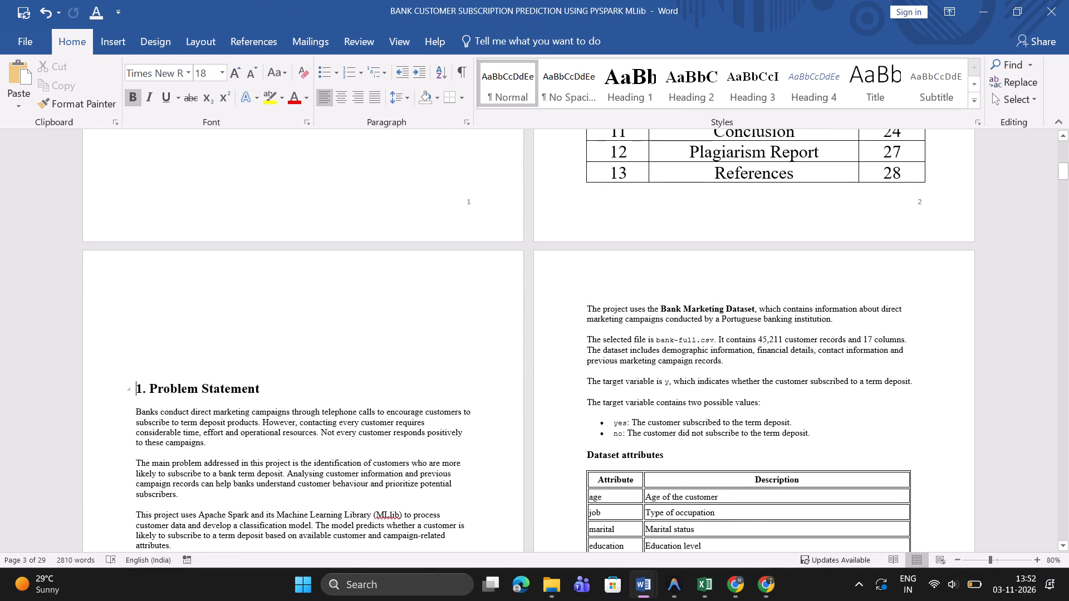
key(BackSpace)
key(BackSpace)
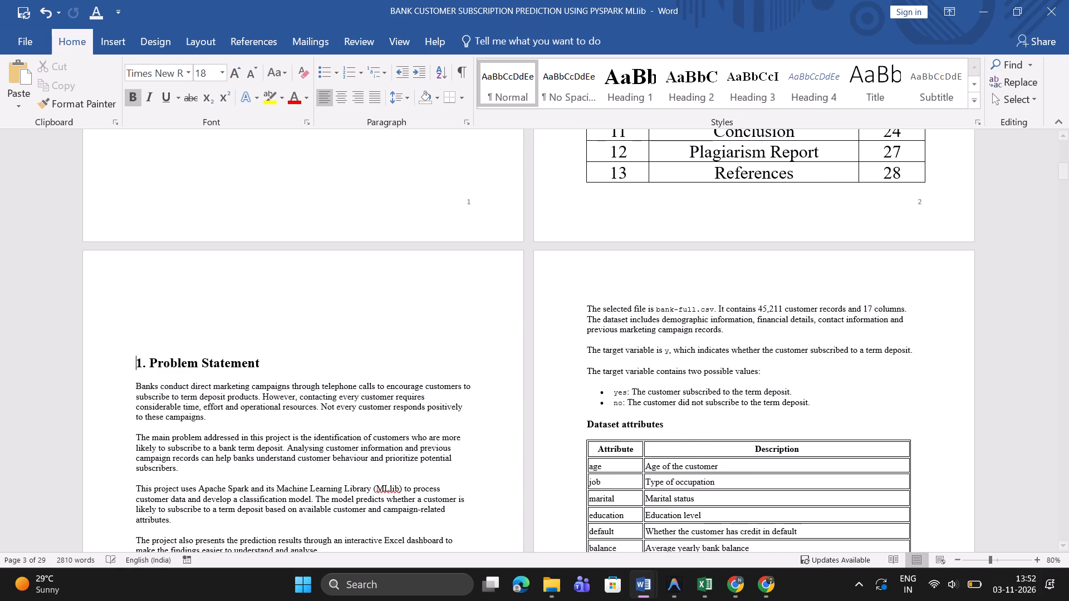
key(BackSpace)
key(BackSpace)
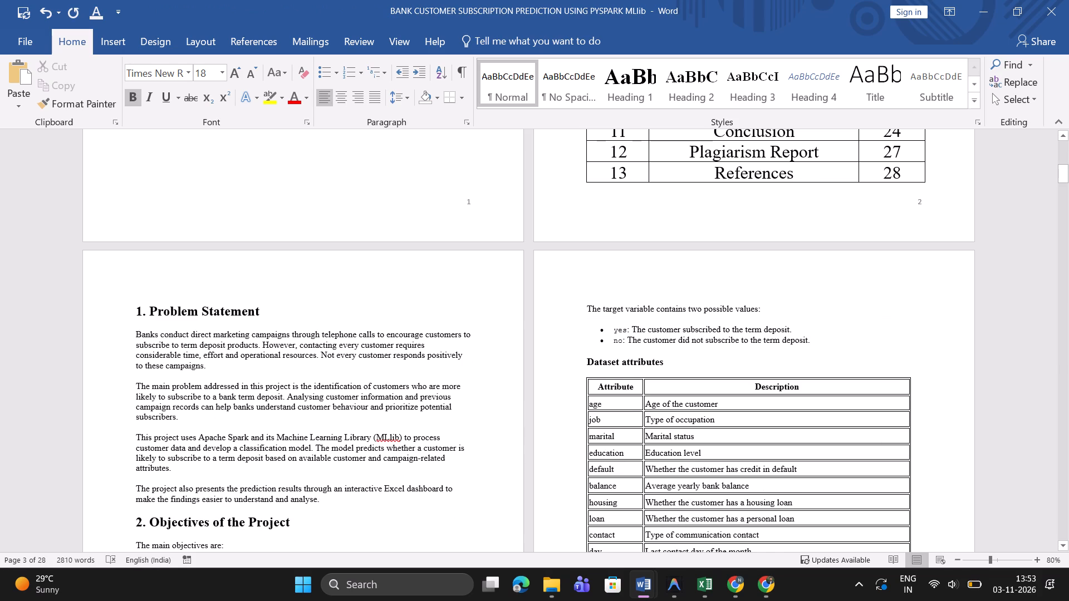
Review the report from page 3 to the end, checking the section positions against the contents table's page numbers.
scroll(138, 386, down, 6)
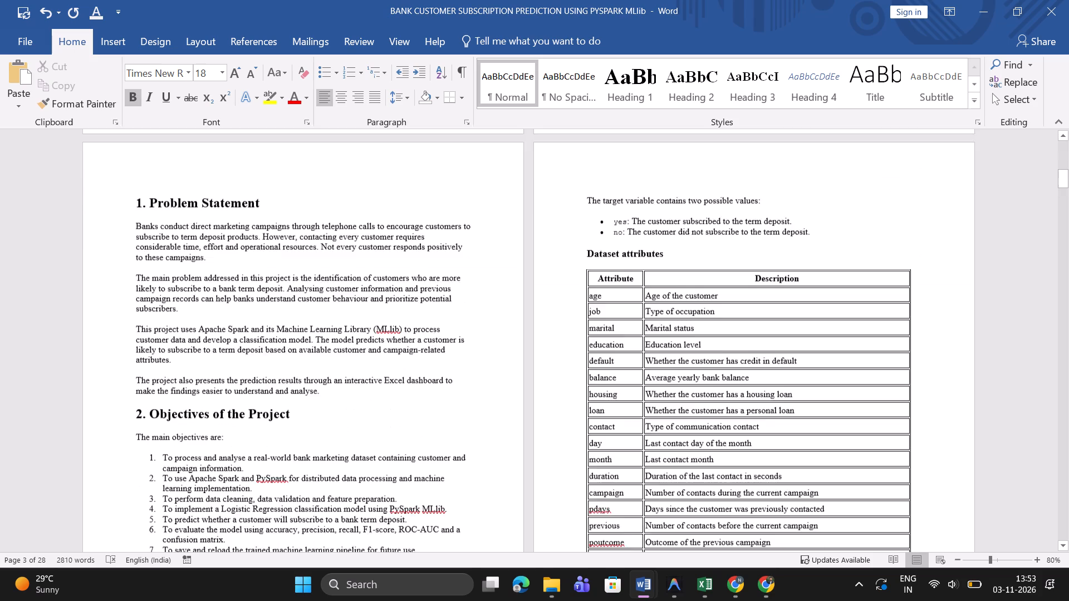
scroll(138, 386, down, 20)
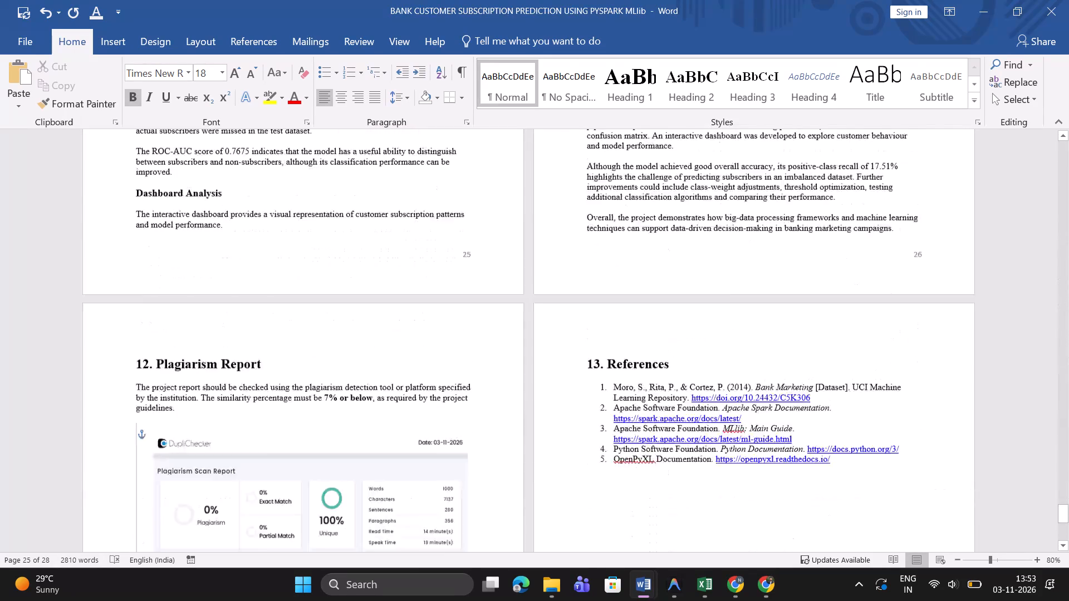
scroll(138, 386, down, 5)
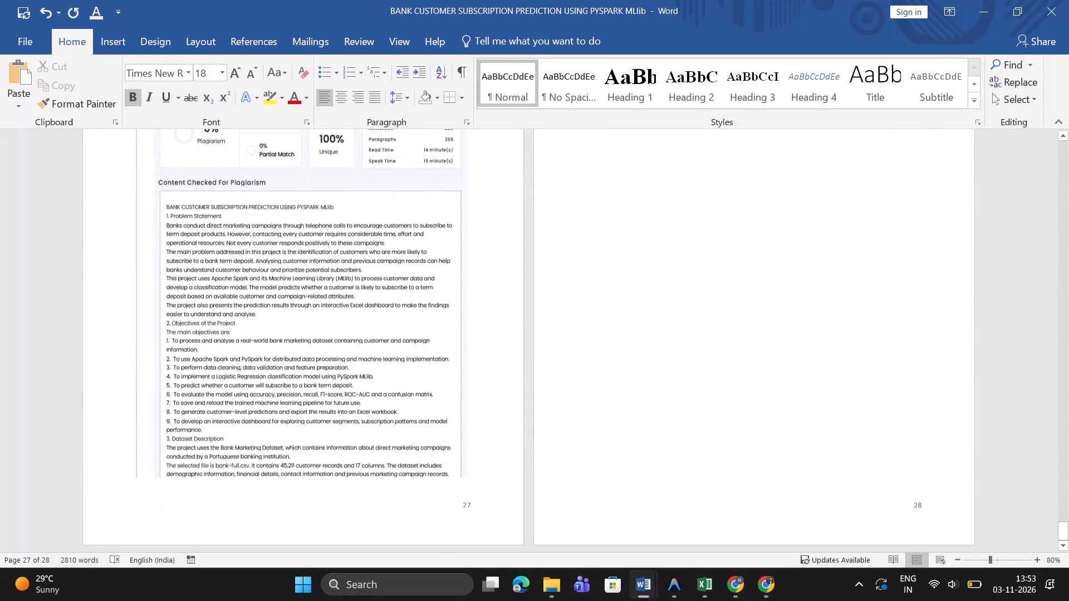
scroll(138, 386, down, 2)
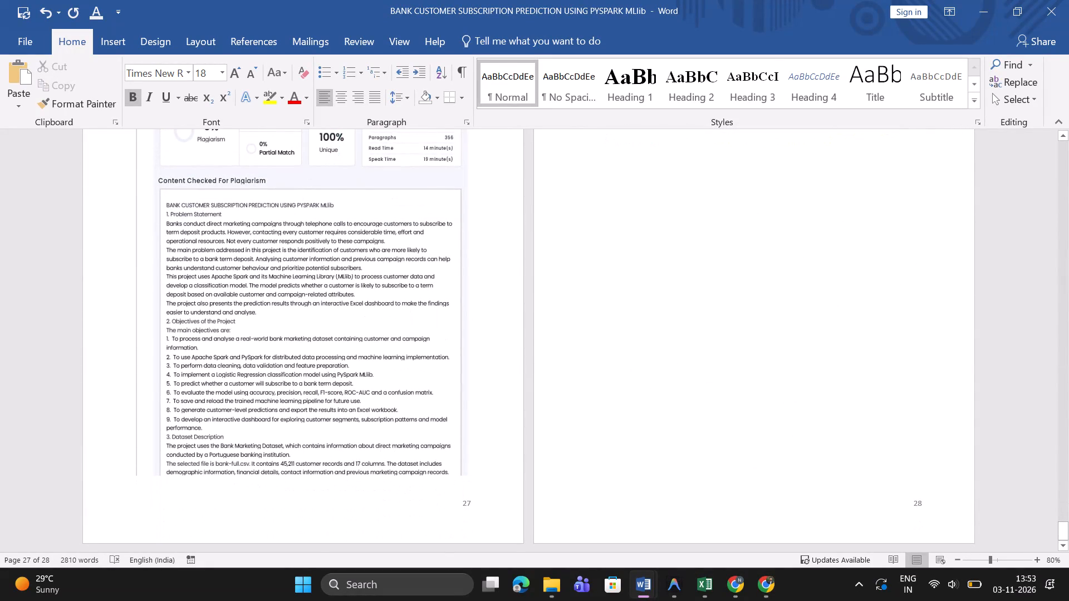
scroll(138, 386, down, 3)
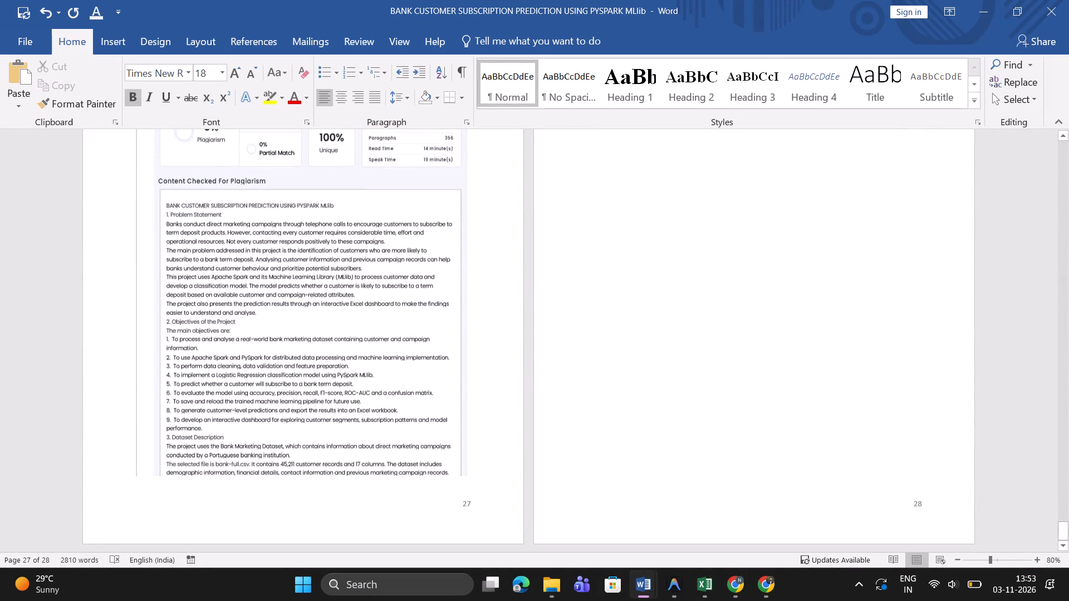
scroll(138, 386, down, 1)
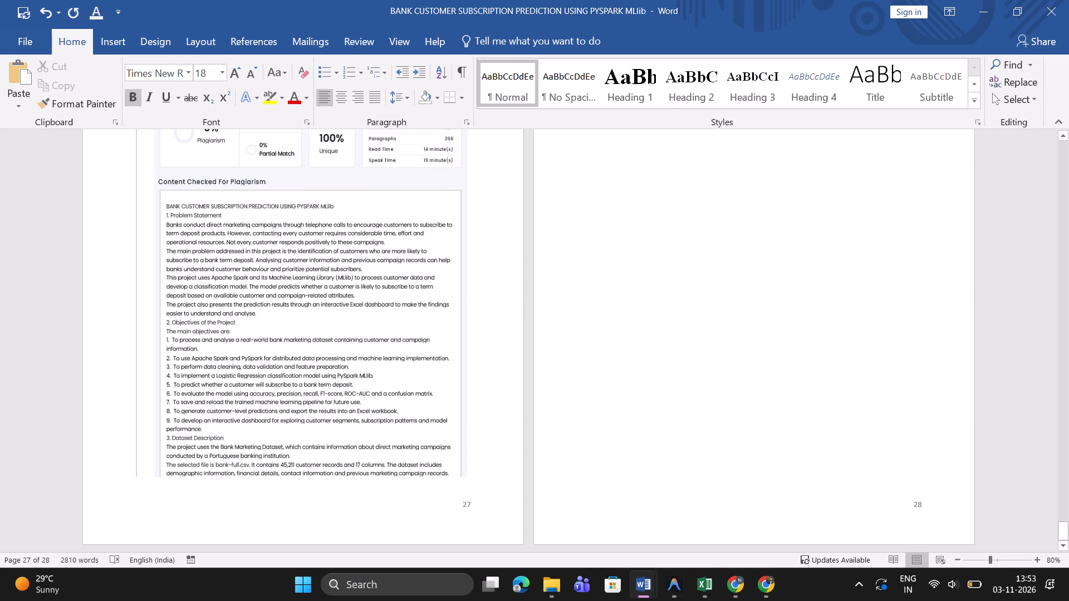
Check the Plagiarism Report and References pages at the report's end, and compare them with the contents table on page 2.
scroll(138, 386, down, 1)
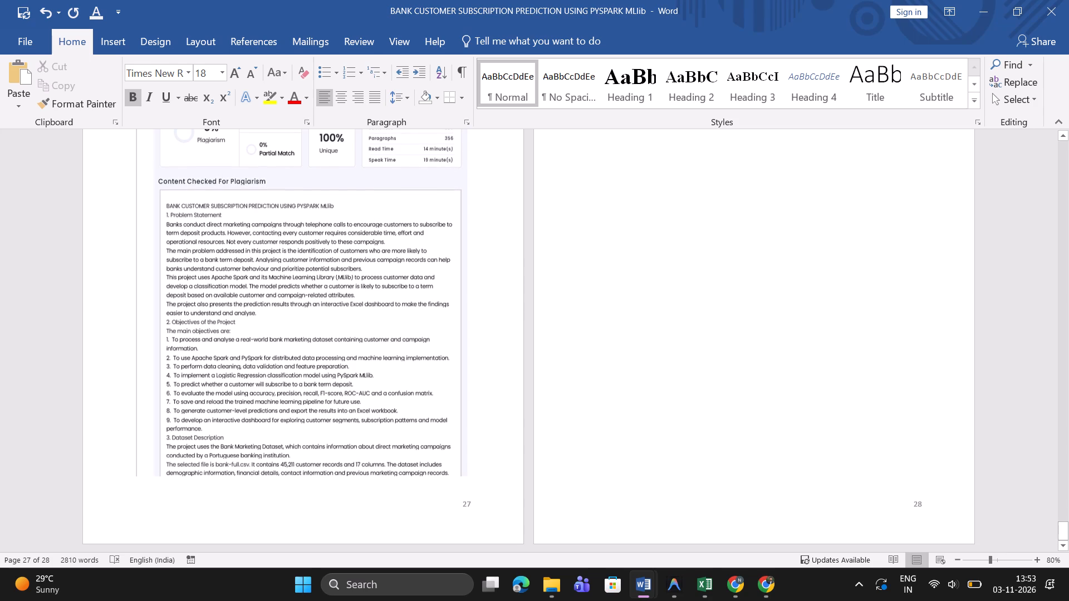
scroll(138, 386, down, 1)
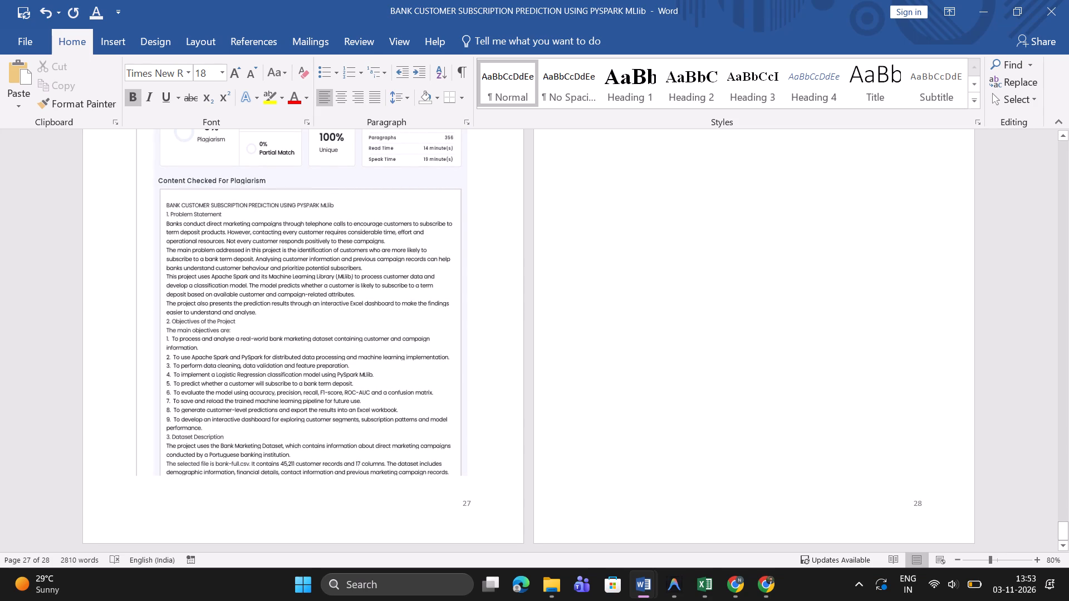
scroll(138, 386, up, 5)
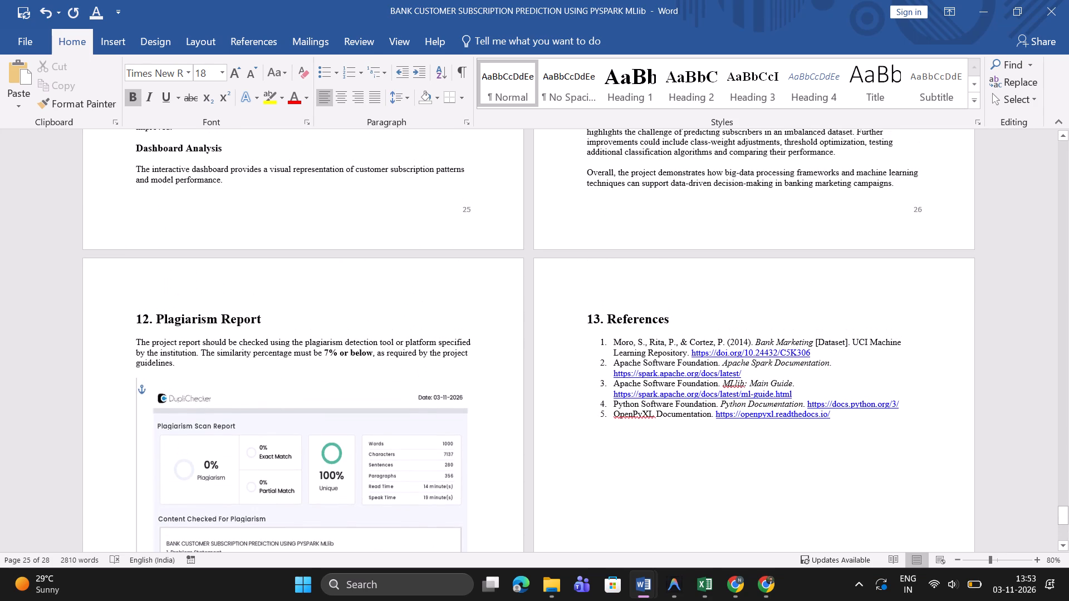
scroll(138, 386, up, 5)
scroll(138, 386, up, 20)
scroll(138, 386, up, 20)
scroll(138, 386, up, 20)
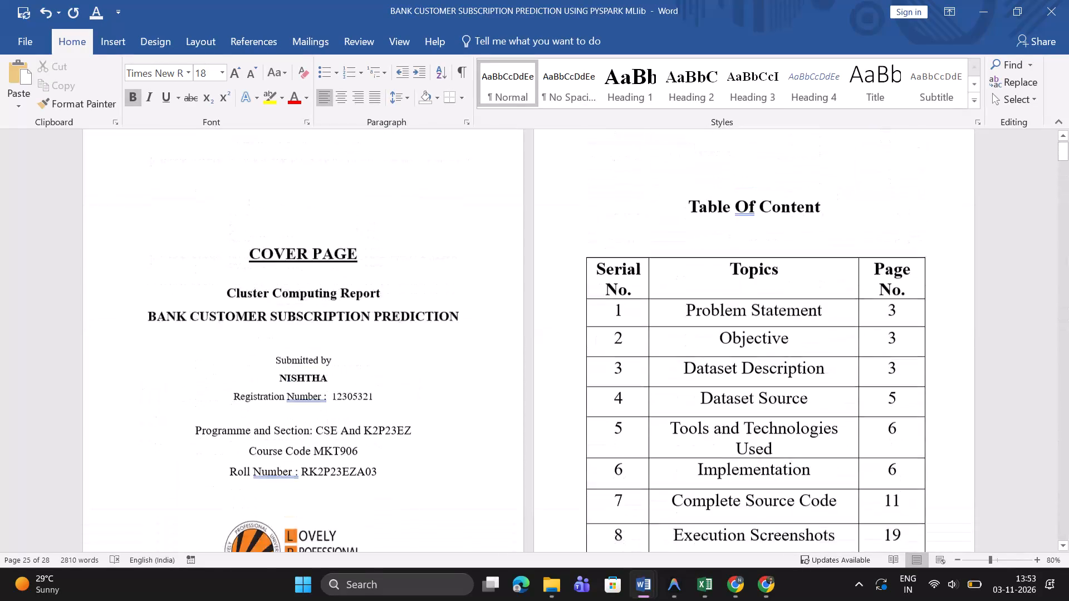
scroll(138, 386, down, 1)
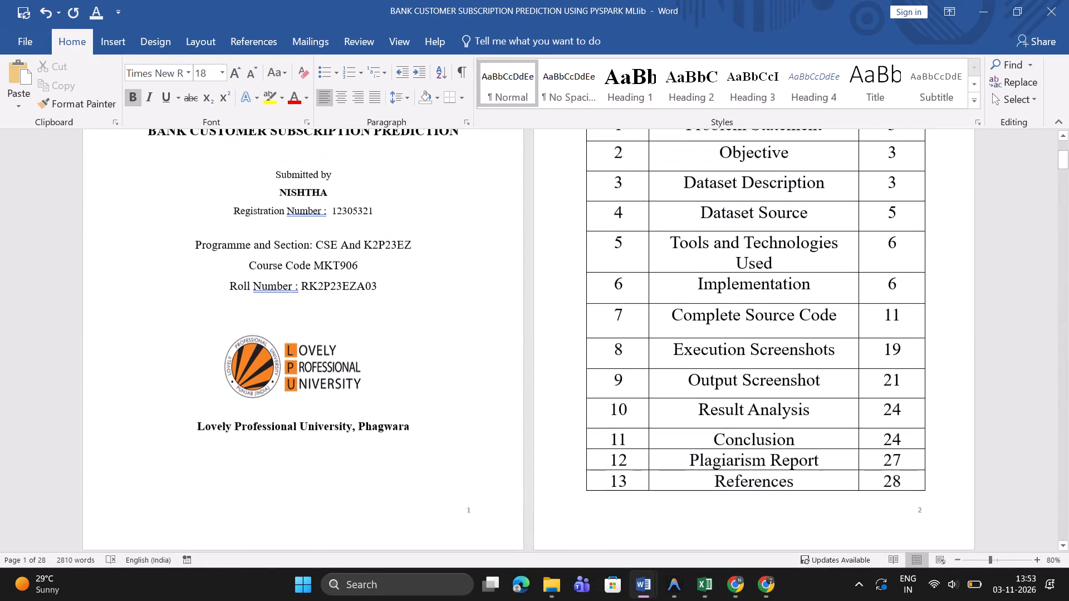
scroll(138, 386, down, 3)
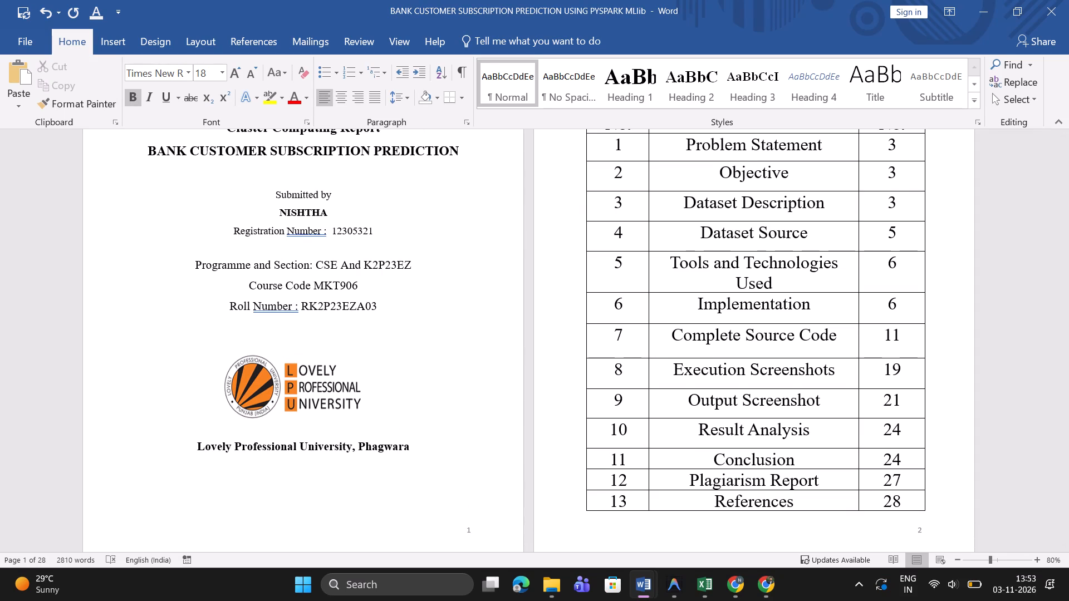
Enlarge the university logo on the cover page slightly, mainly in width, keeping it above the university name.
click(256, 398)
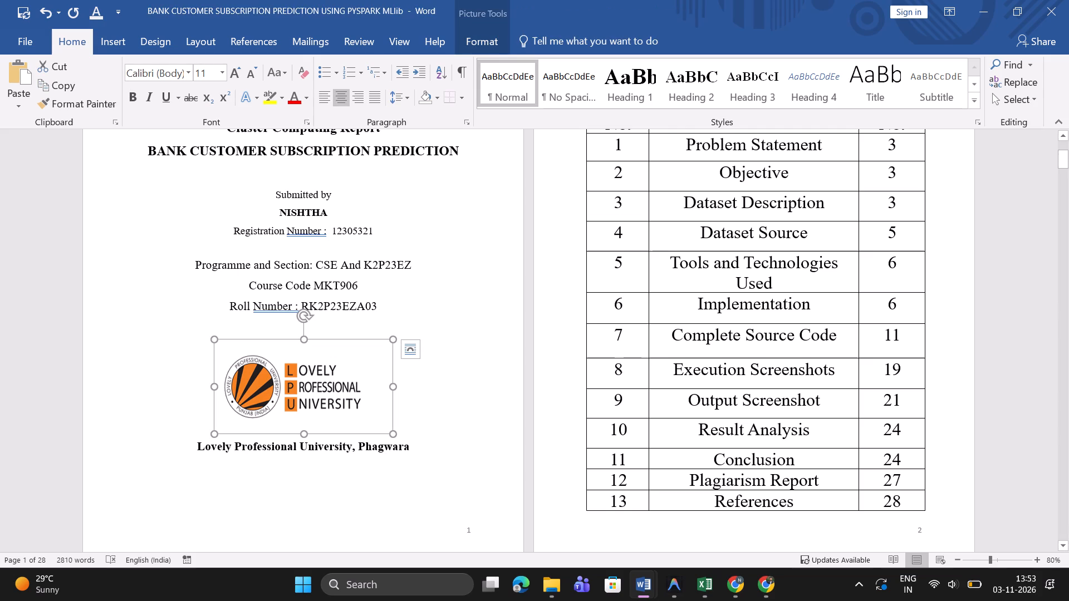
drag(393, 432, 392, 446)
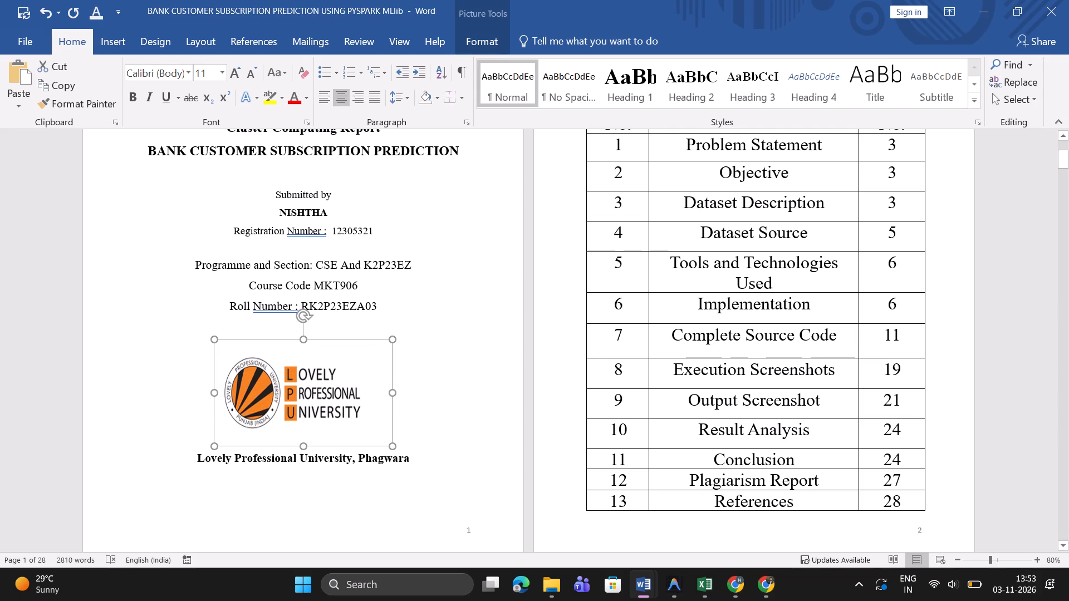
drag(392, 446, 409, 435)
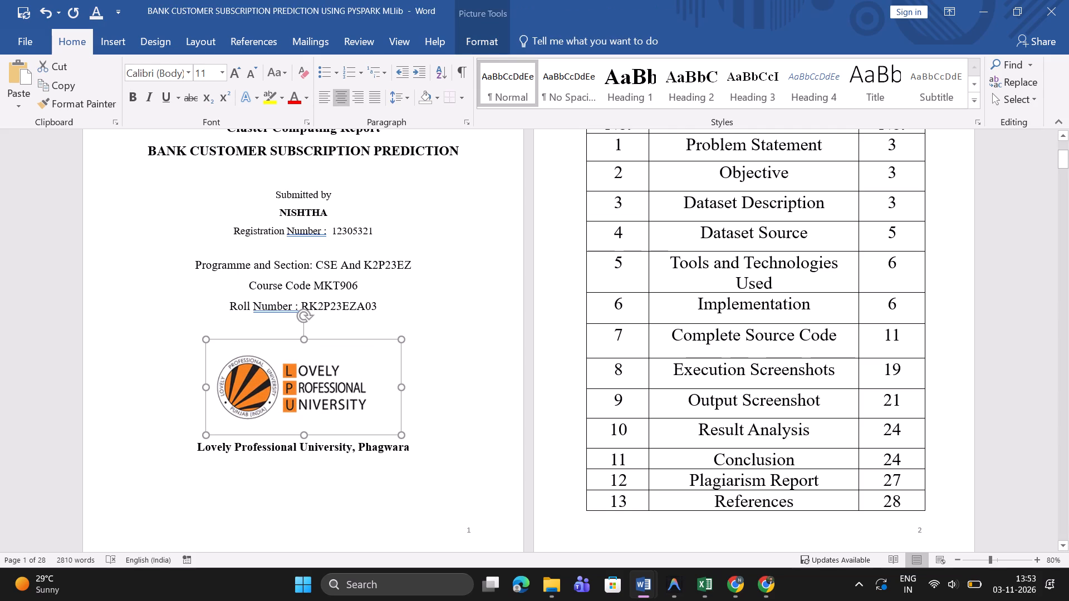
drag(409, 435, 413, 435)
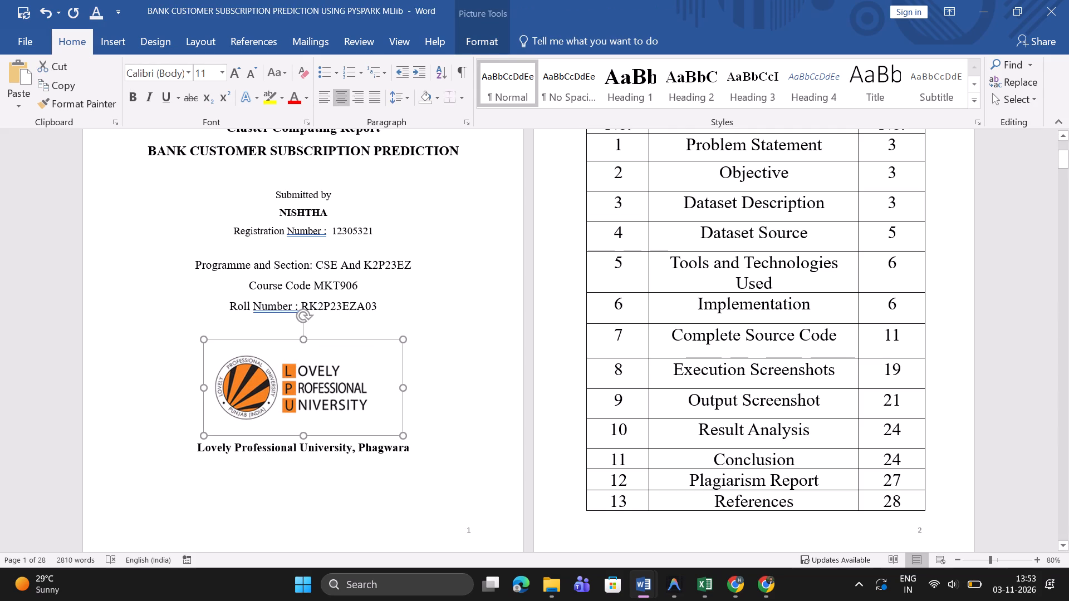
Review the report from the Problem Statement page through to References, checking the page layout and section positions.
scroll(402, 474, down, 4)
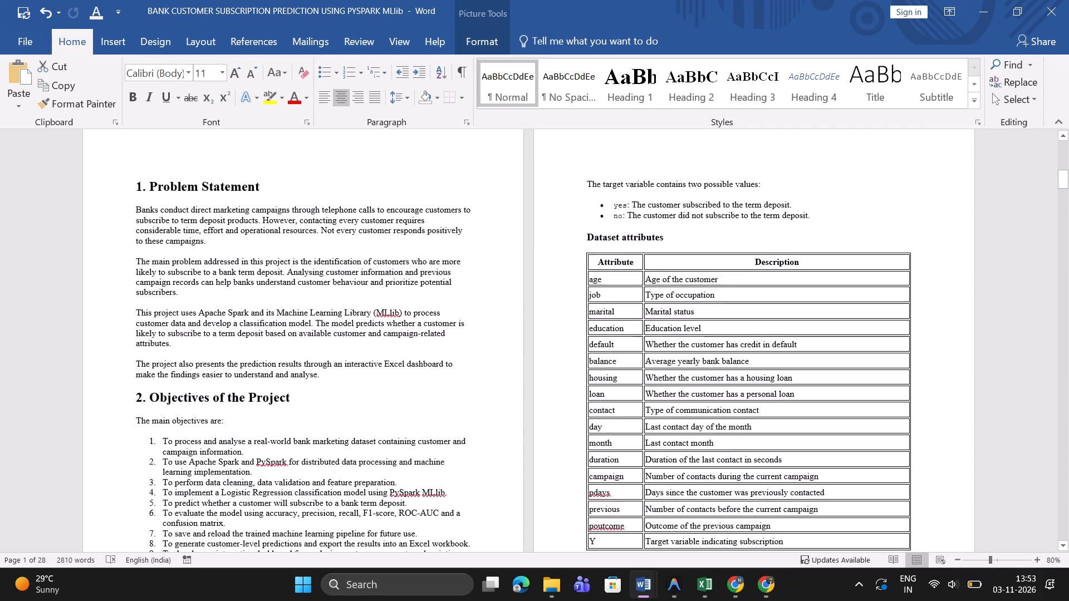
scroll(402, 474, down, 9)
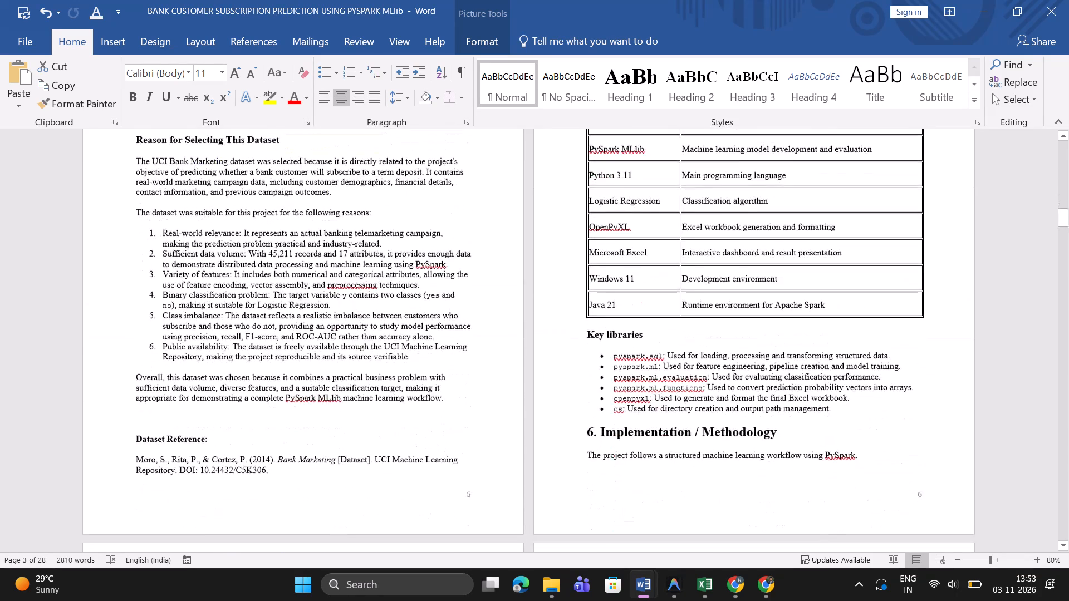
scroll(402, 474, down, 13)
scroll(402, 474, up, 1)
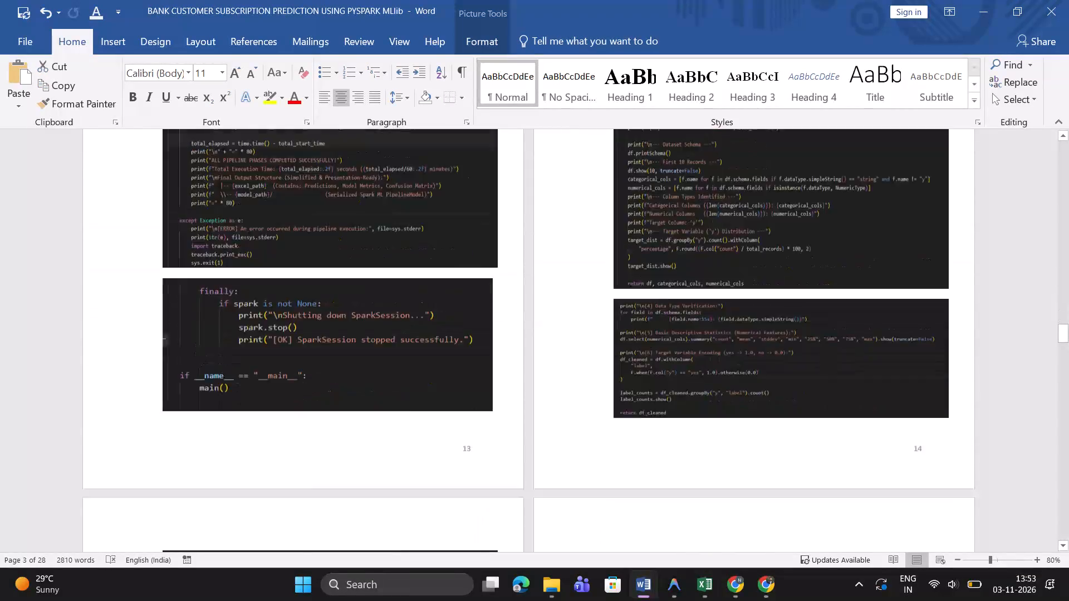
scroll(402, 474, up, 1)
scroll(402, 474, down, 9)
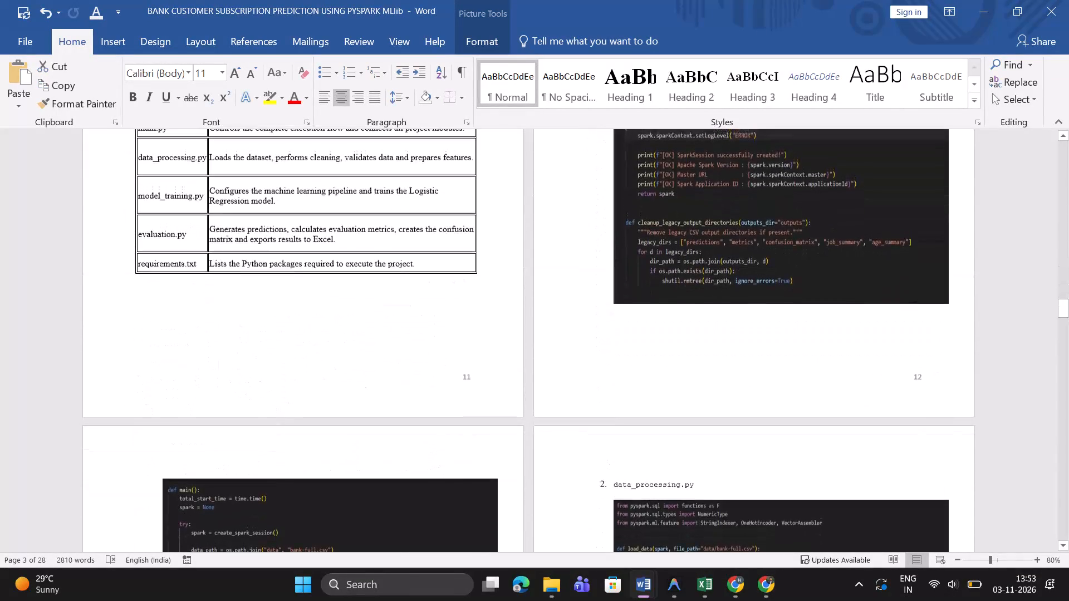
scroll(402, 474, down, 15)
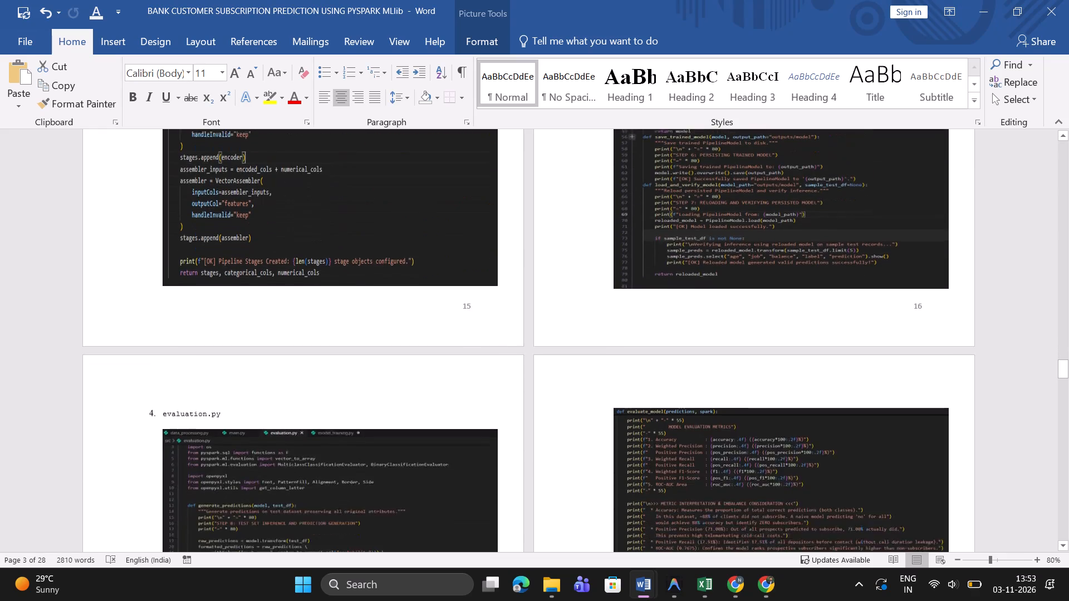
scroll(402, 474, down, 14)
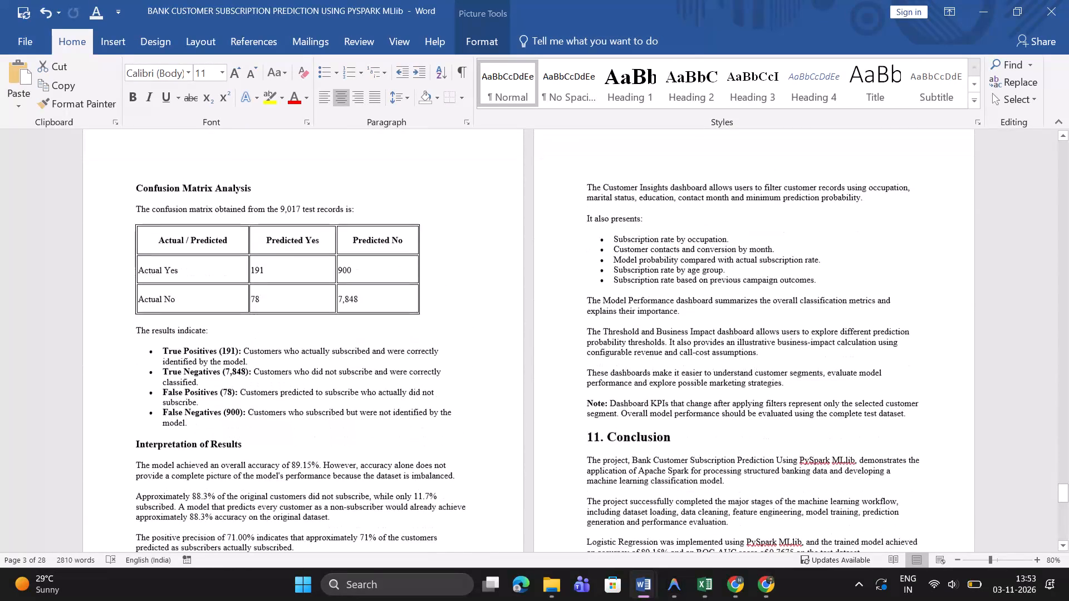
scroll(402, 474, down, 6)
scroll(402, 474, up, 1)
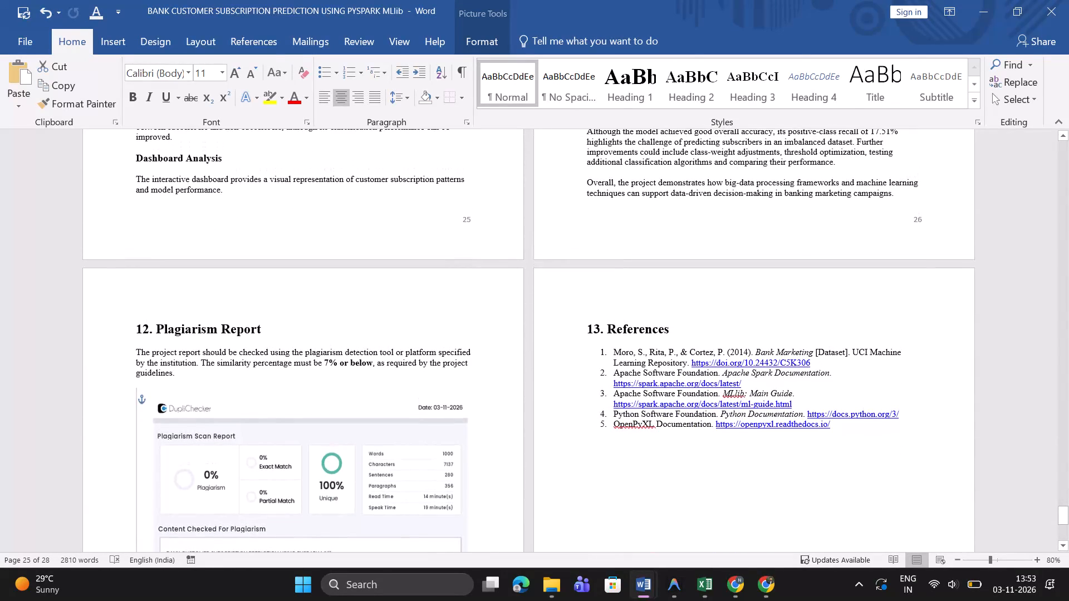
scroll(402, 474, up, 1)
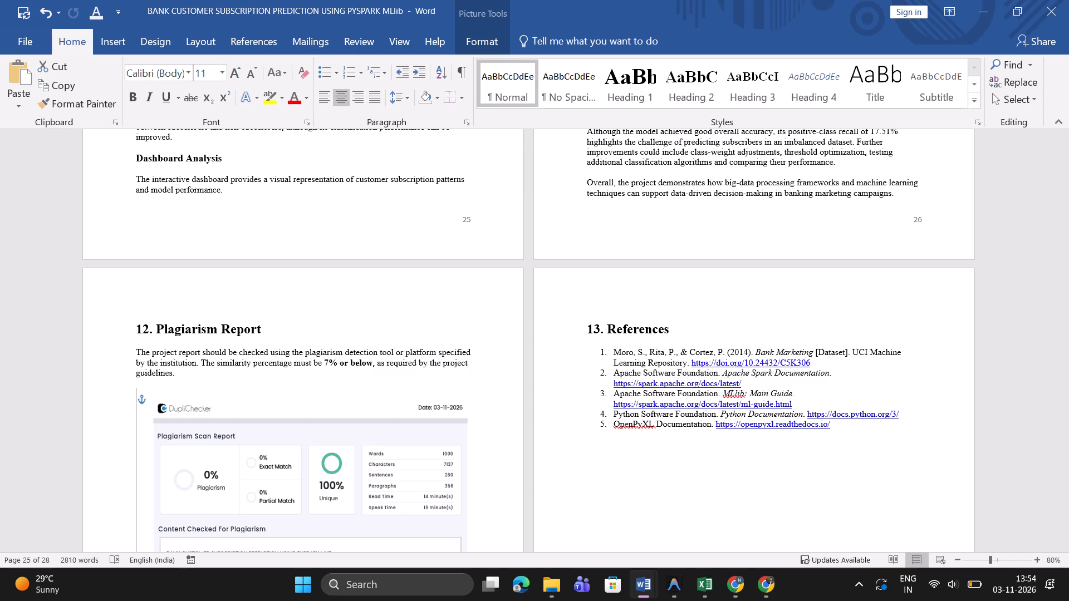
scroll(402, 474, down, 3)
scroll(402, 474, up, 20)
scroll(402, 474, up, 12)
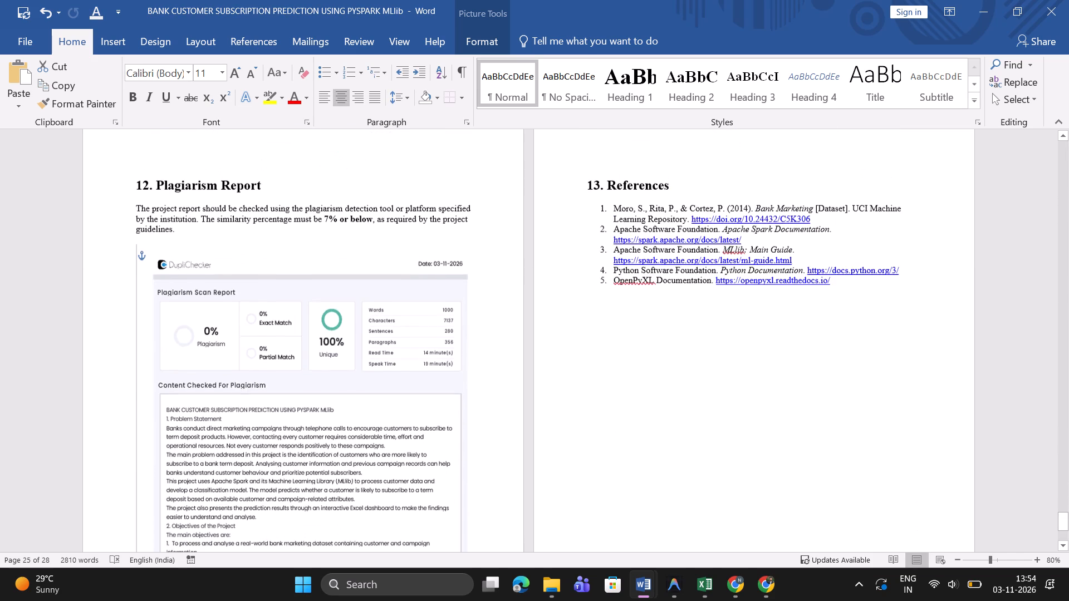
Go through the whole report again from the cover page and contents table to the last page.
scroll(402, 474, up, 20)
scroll(402, 474, up, 20)
scroll(402, 474, up, 20)
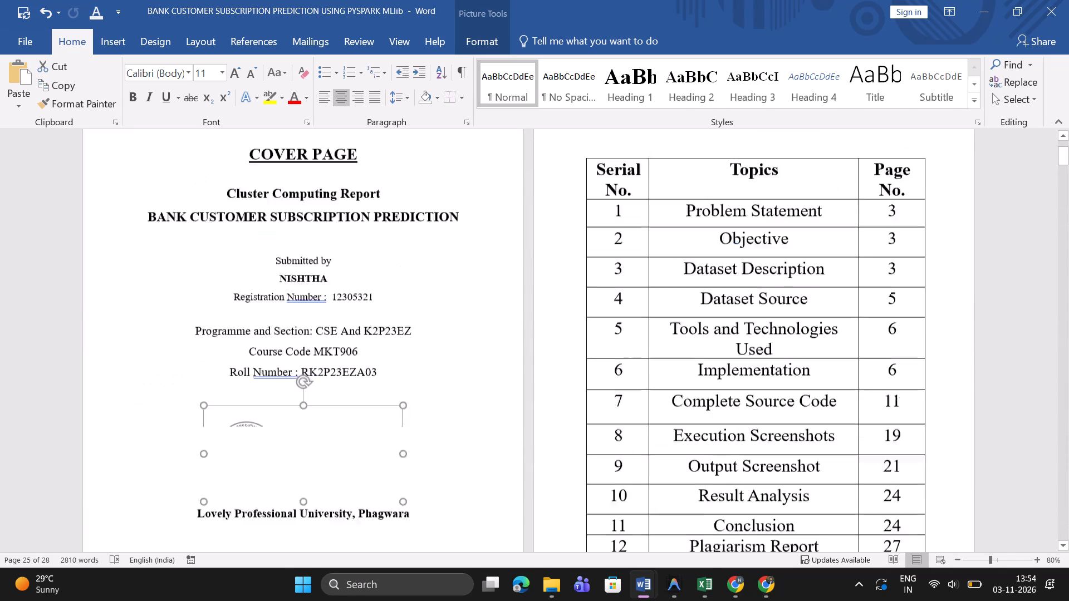
scroll(402, 474, up, 9)
scroll(402, 474, down, 11)
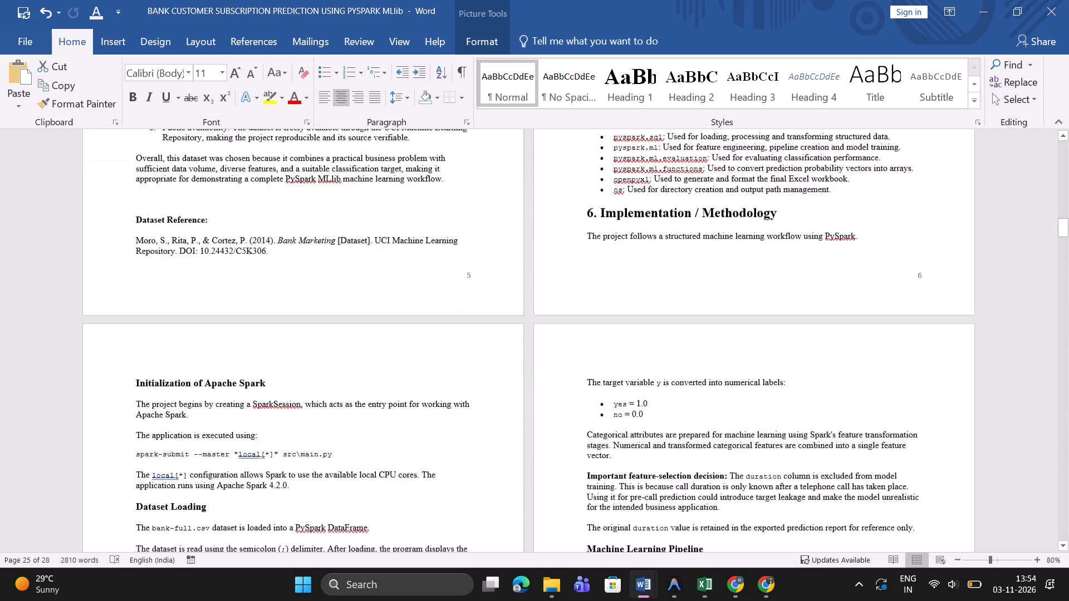
scroll(402, 474, down, 8)
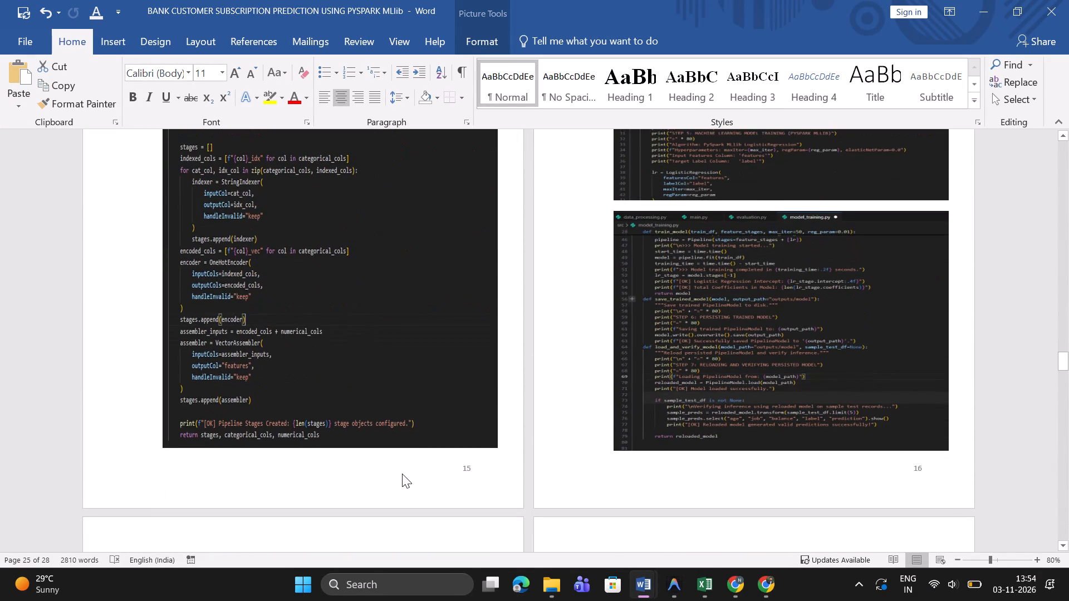
scroll(402, 474, down, 20)
scroll(402, 474, down, 16)
scroll(402, 474, down, 5)
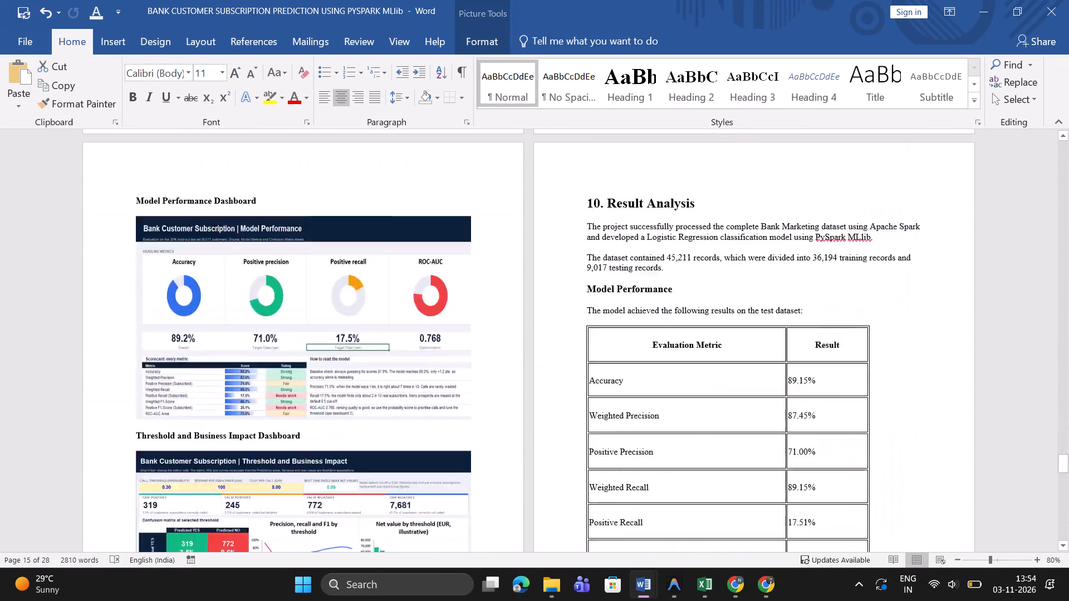
scroll(402, 474, down, 7)
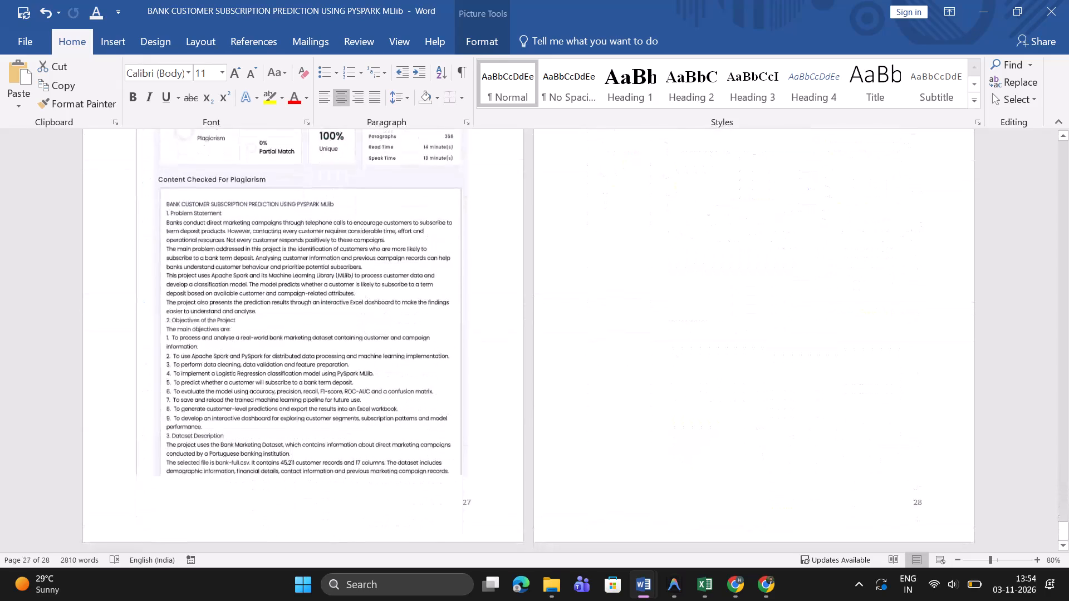
scroll(402, 474, down, 3)
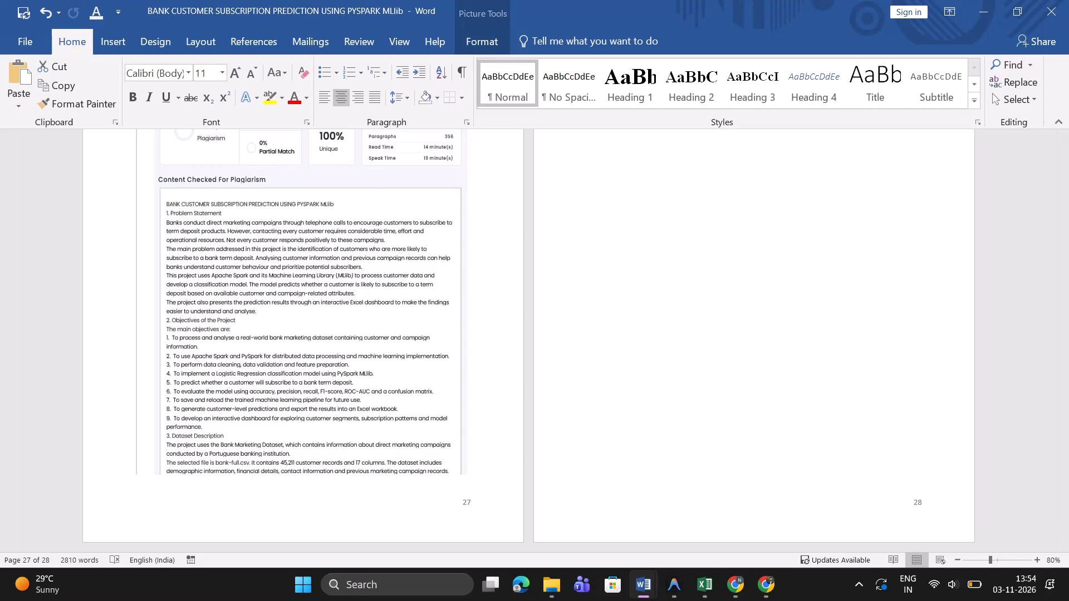
Recheck the closing pages from the output screenshots through Result Analysis, Conclusion, Plagiarism Report and References, including a side-by-side multi-page overview.
scroll(402, 474, up, 10)
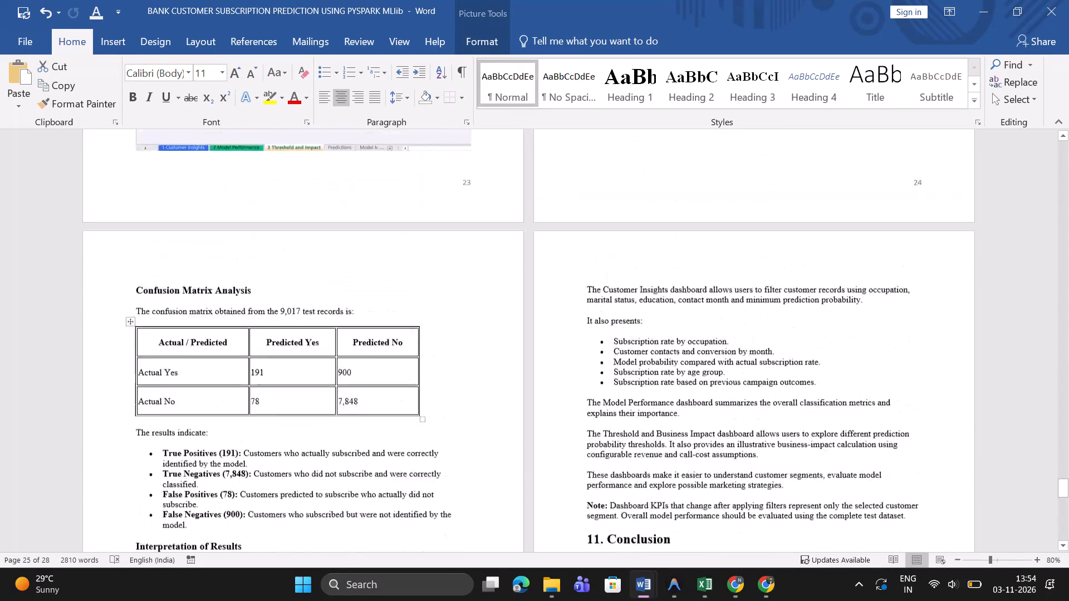
scroll(402, 474, up, 4)
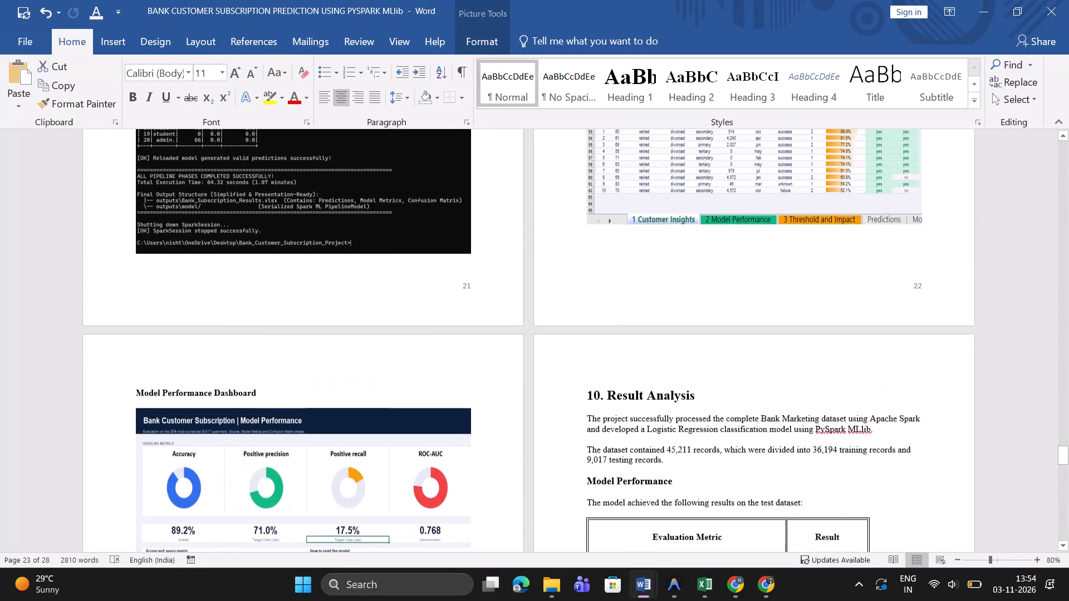
scroll(402, 474, up, 6)
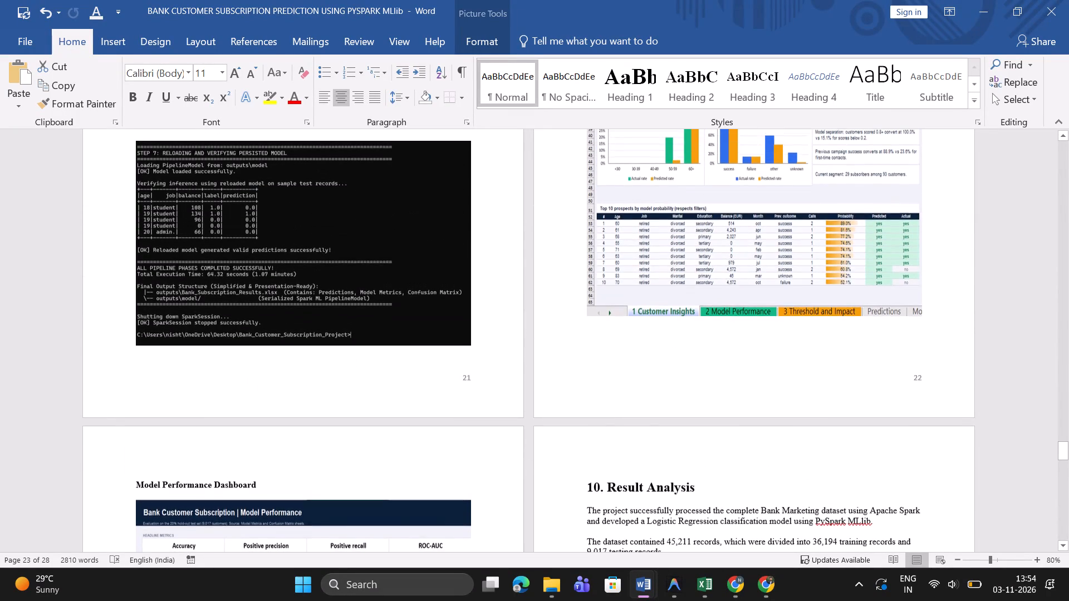
scroll(402, 474, up, 2)
scroll(402, 474, down, 7)
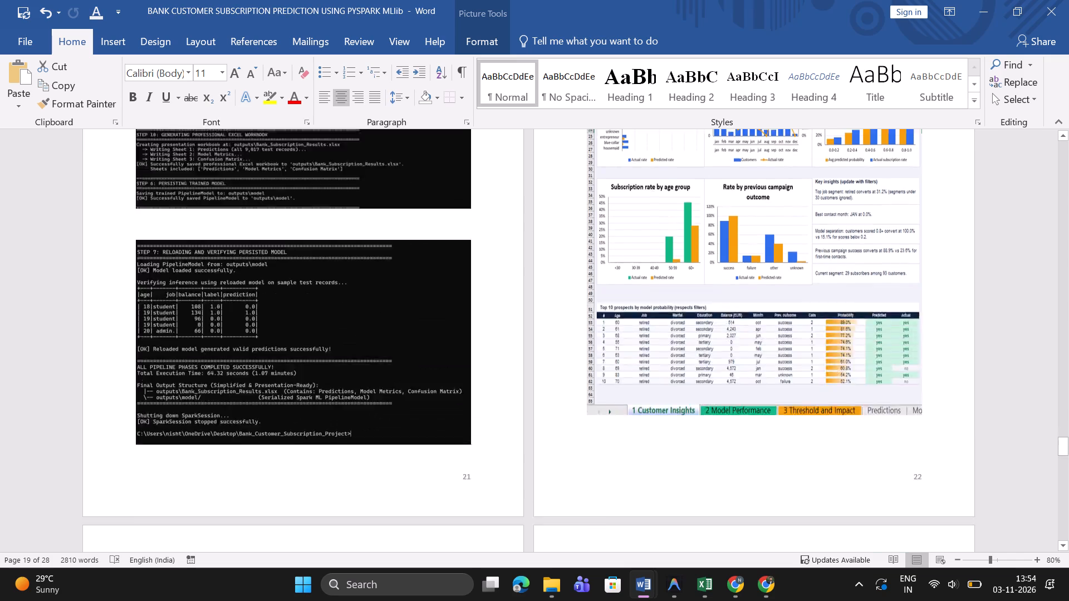
scroll(402, 474, down, 8)
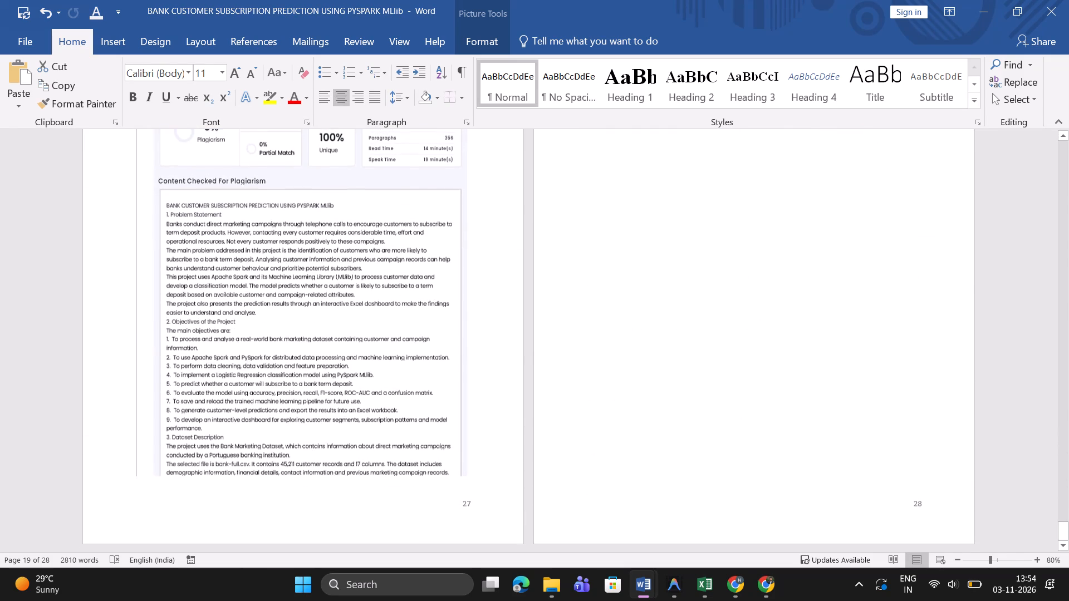
scroll(402, 474, down, 2)
scroll(402, 474, up, 1)
scroll(402, 474, down, 1)
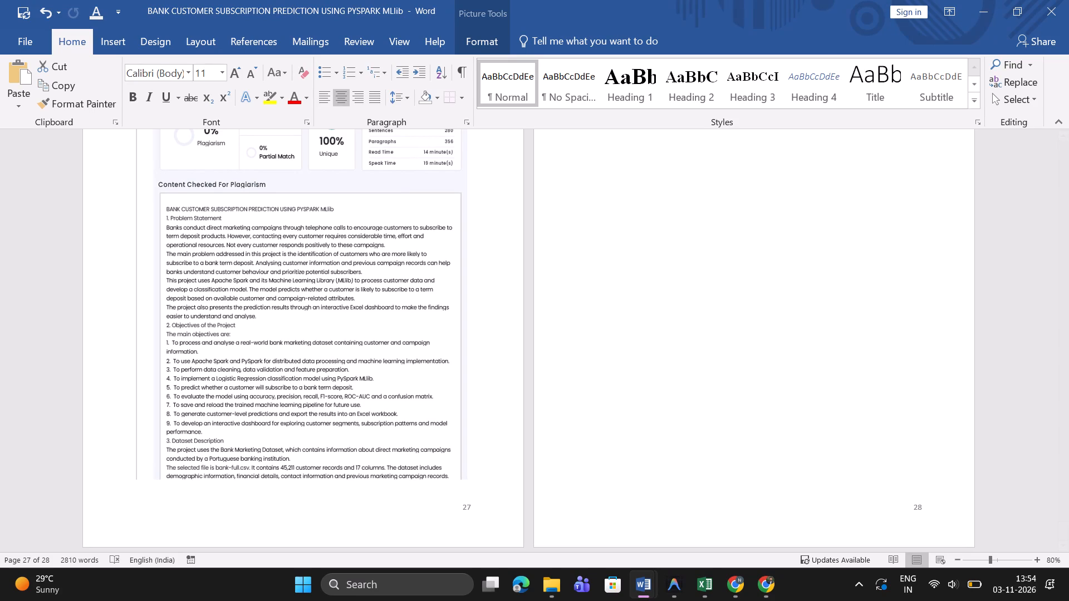
scroll(404, 375, up, 1)
scroll(404, 375, down, 1)
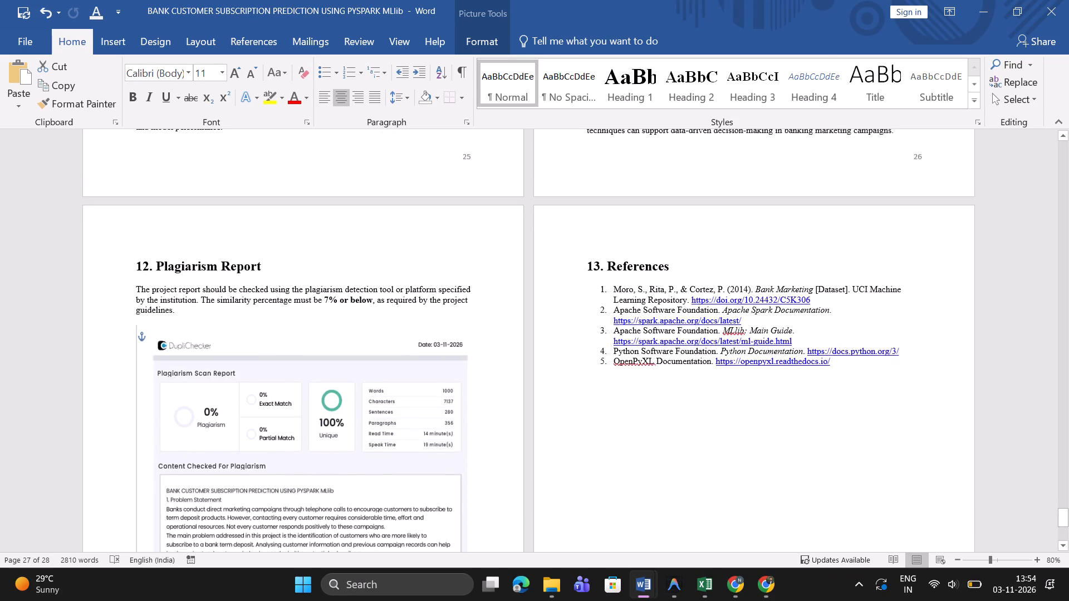
scroll(404, 375, down, 1)
ctrl+scroll(404, 375, down, 4)
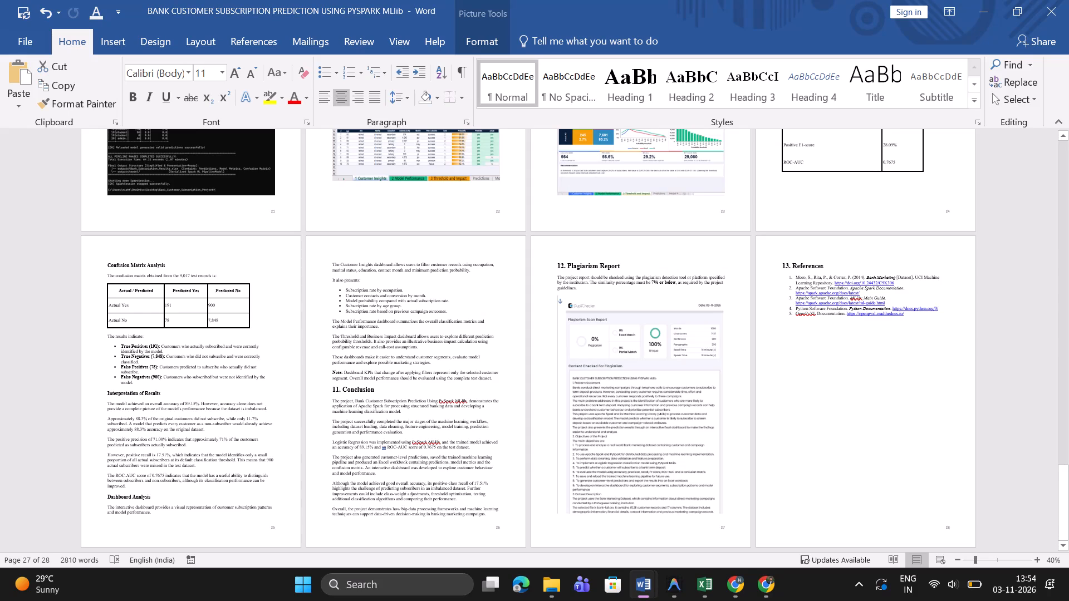
Save the bank customer subscription prediction report with the cover page in view.
ctrl+scroll(404, 375, down, 3)
scroll(404, 375, up, 20)
scroll(404, 375, up, 7)
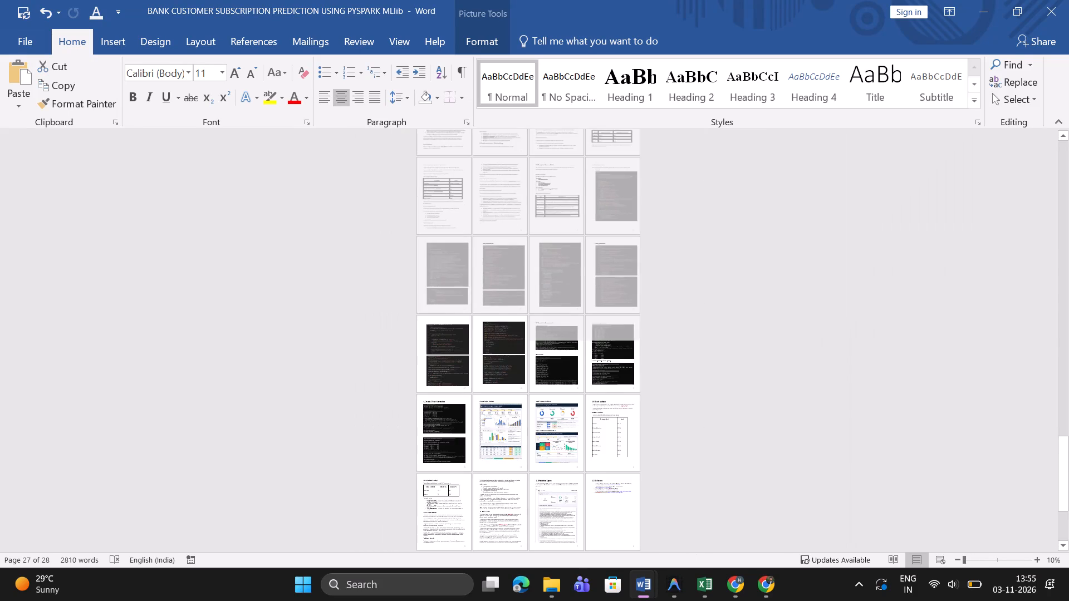
scroll(404, 375, up, 17)
ctrl+scroll(404, 375, up, 5)
scroll(404, 375, up, 1)
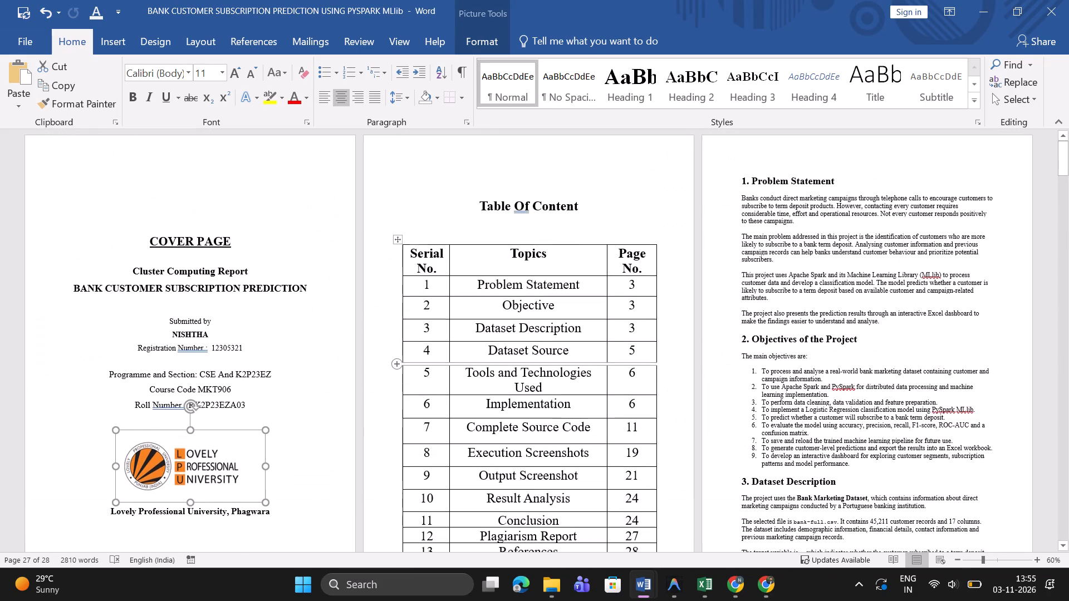
scroll(404, 375, up, 2)
key(ctrl+s)
key(ctrl+s)
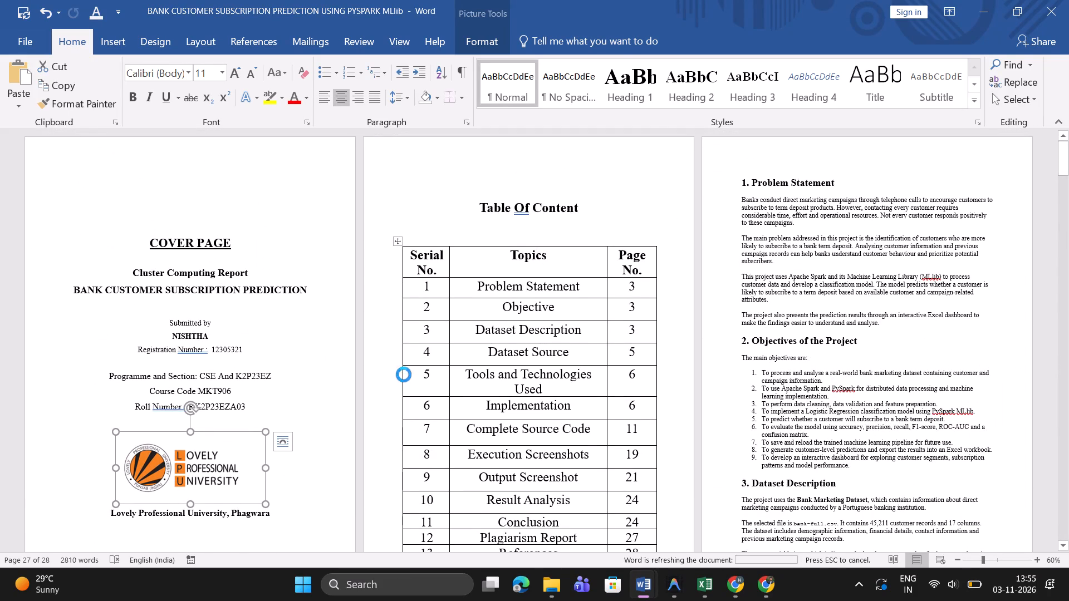
key(ctrl+s)
key(ctrl+s)
key(ctrl+s)
key(ctrl+s)
key(ctrl+s)
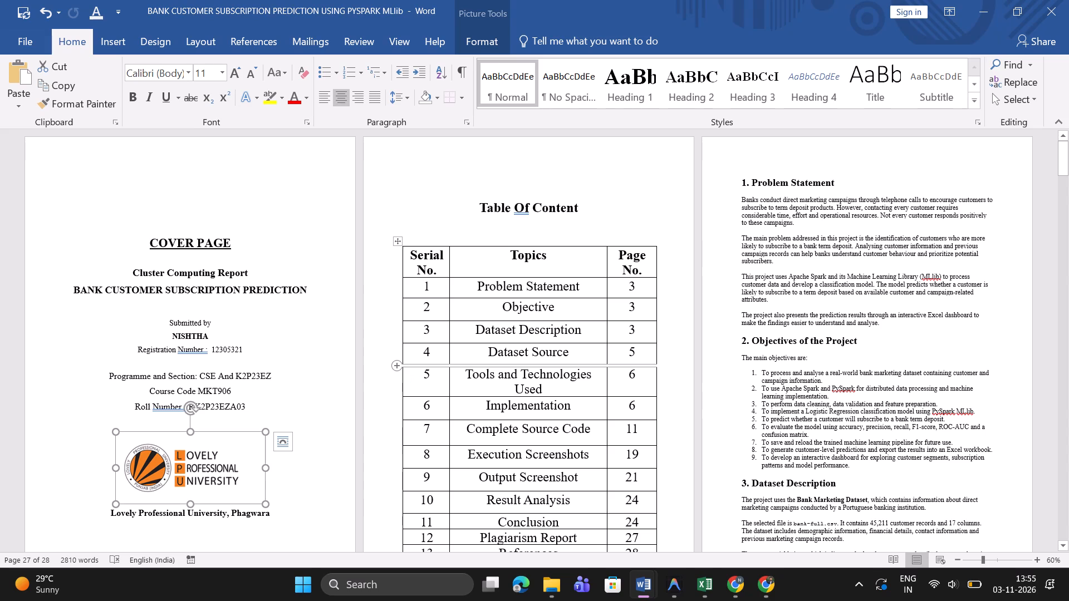
key(ctrl+s)
key(ctrl+s)
key(ctrl+s)
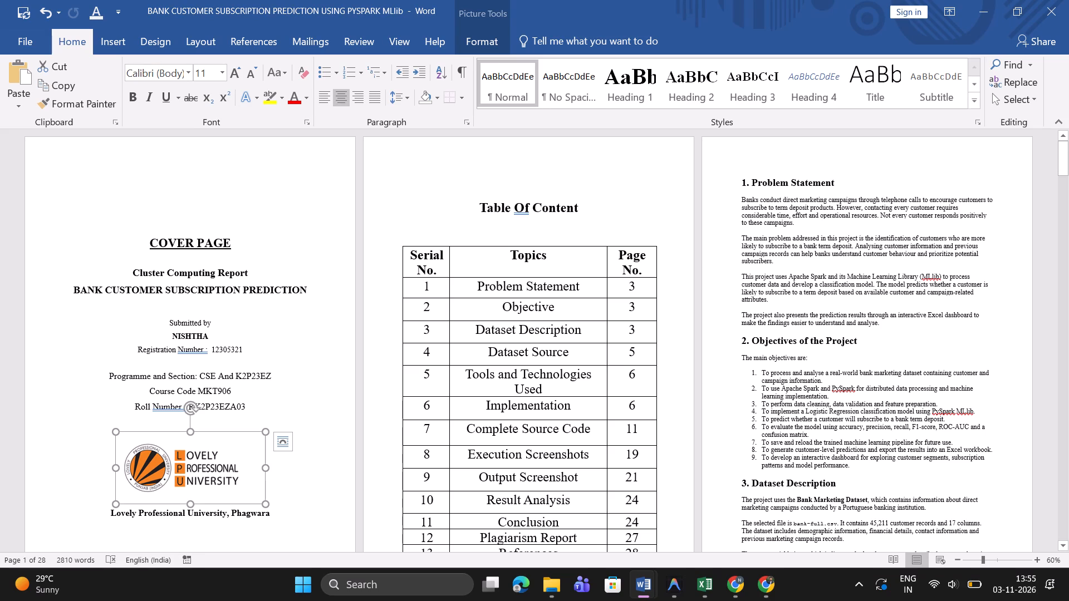
Change the course code on the cover page to INT315.
click(238, 390)
key(BackSpace)
key(BackSpace)
key(BackSpace)
key(BackSpace)
key(BackSpace)
key(BackSpace)
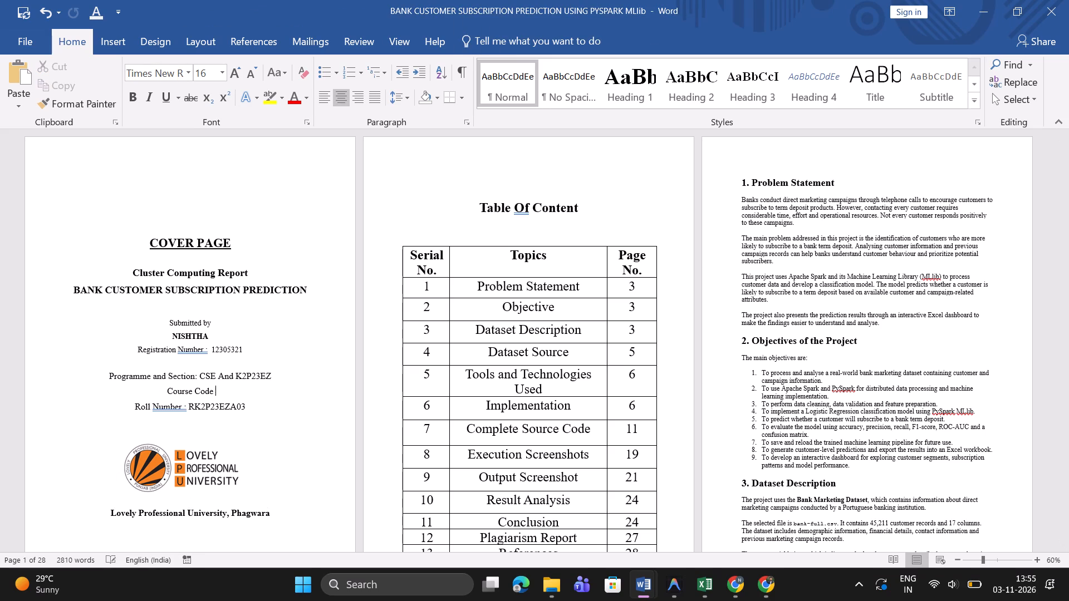
text(INT)
text(315)
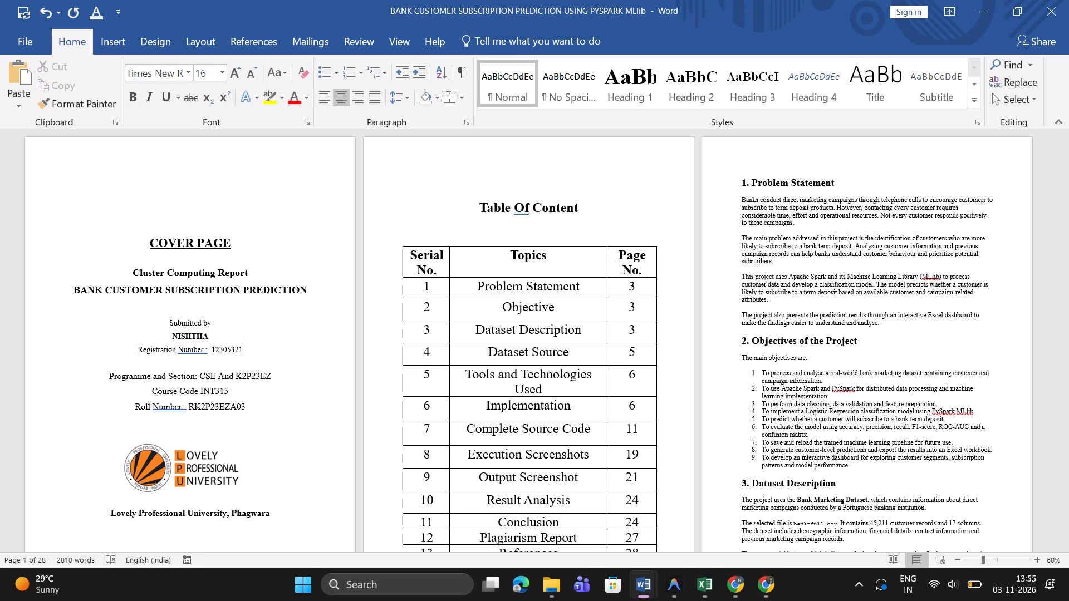
Save the report with the new course code and close its window.
key(ctrl+s)
key(ctrl+s)
key(ctrl+s)
key(ctrl+s)
key(ctrl+s)
key(ctrl+s)
key(ctrl+s)
key(ctrl+s)
key(ctrl+s)
key(ctrl+s)
key(ctrl+s)
key(ctrl+s)
key(ctrl+s)
key(ctrl+s)
key(ctrl+s)
key(ctrl+s)
key(ctrl+s)
key(ctrl+s)
key(ctrl+s)
key(ctrl+s)
key(ctrl+s)
key(ctrl+s)
key(ctrl+s)
key(ctrl+s)
key(ctrl+s)
scroll(238, 390, down, 1)
key(ctrl+s)
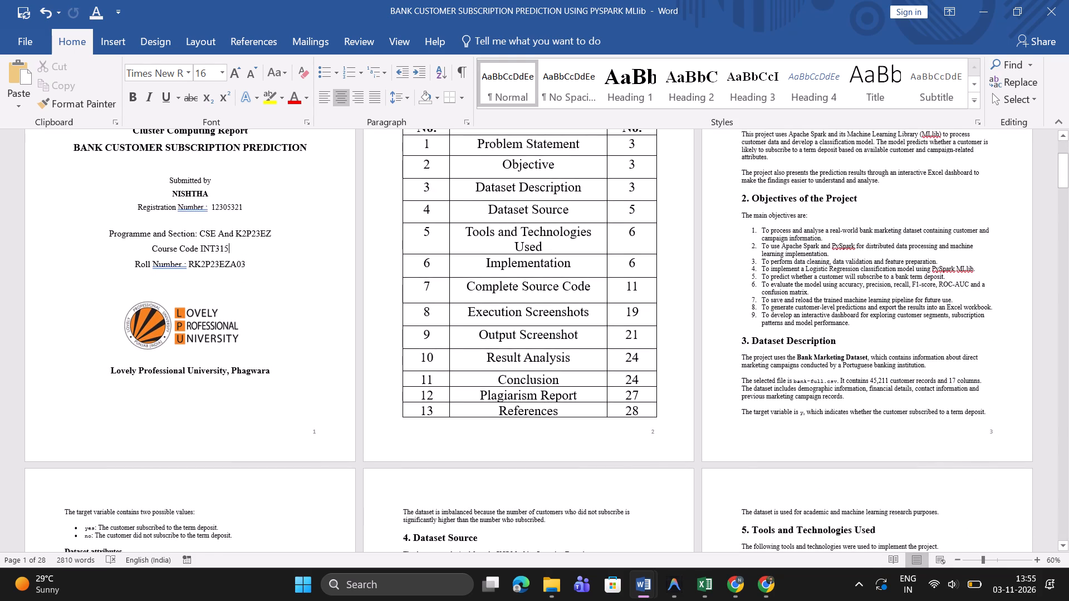
scroll(238, 390, up, 6)
key(ctrl+s)
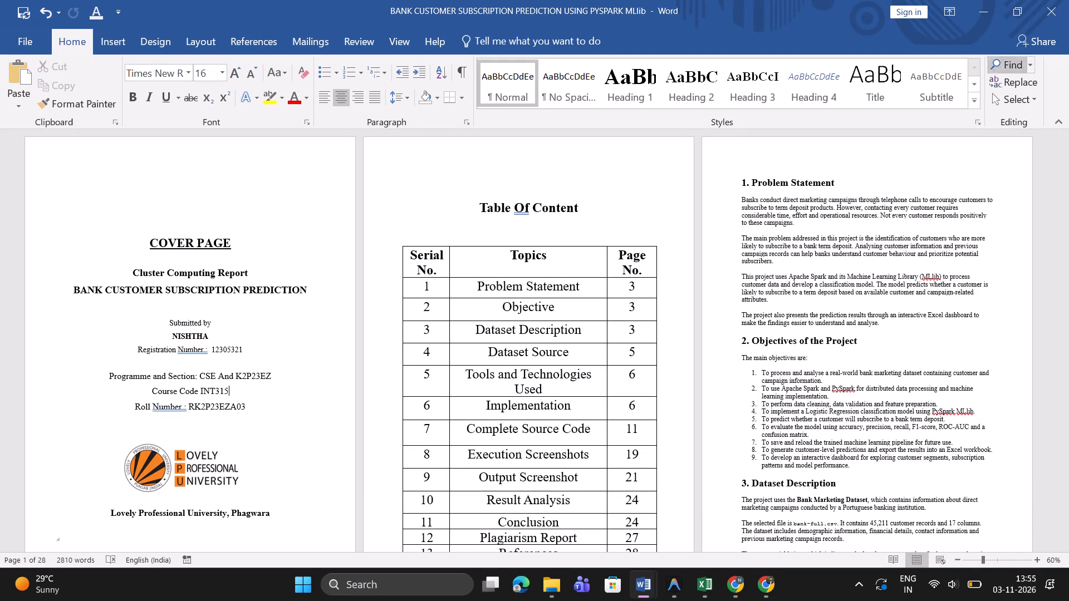
key(ctrl+s)
click(1040, 1)
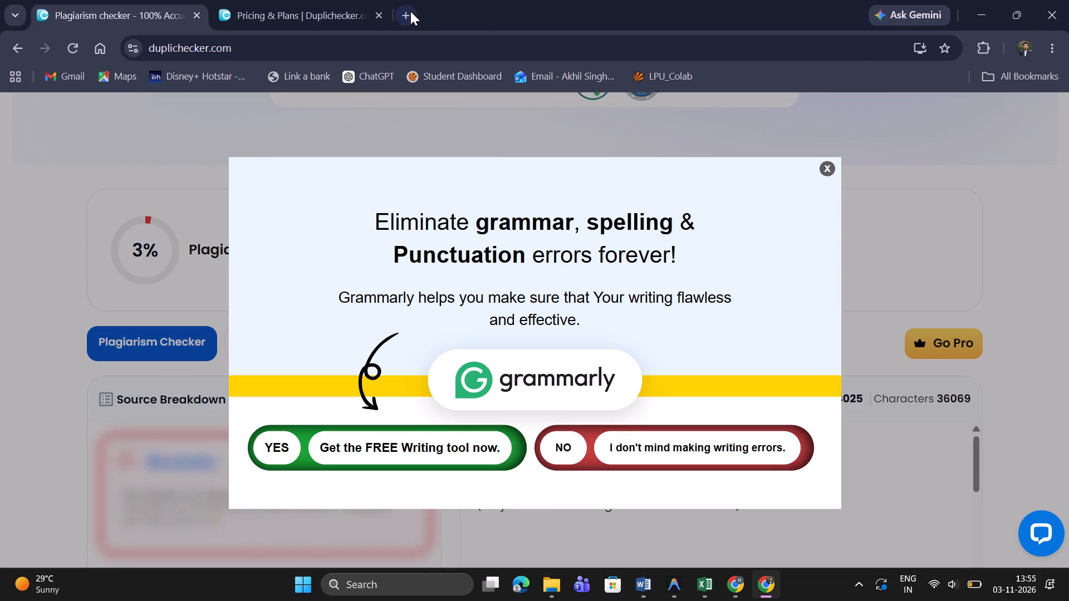
Search the web for "word to pdf" with i love pdf in a new browser tab and load iLovePDF's Word to PDF page.
click(410, 11)
click(409, 41)
text(word to pdf)
key(Return)
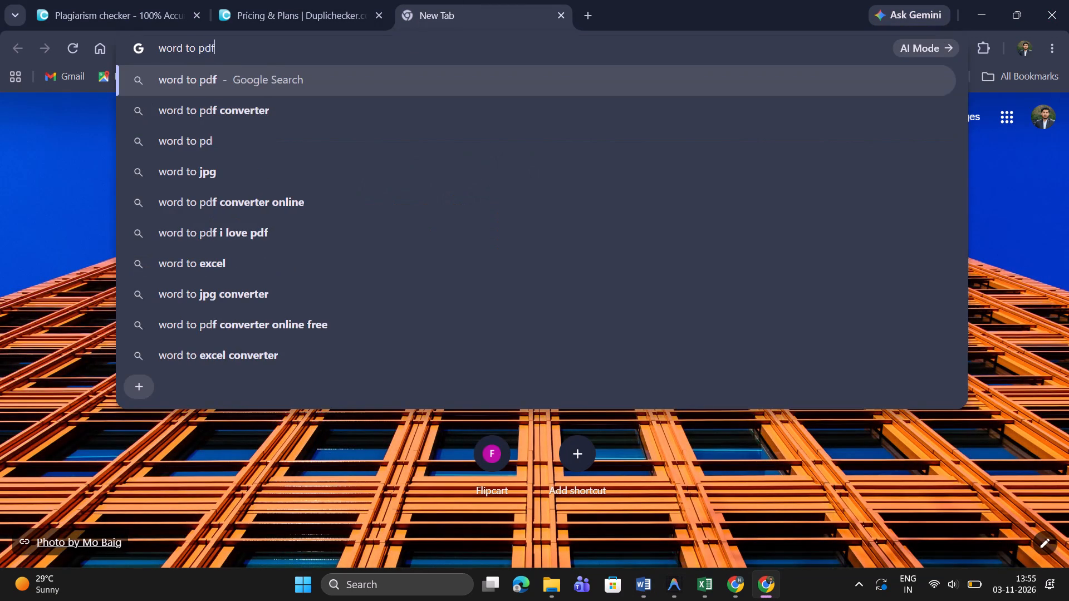
click(342, 255)
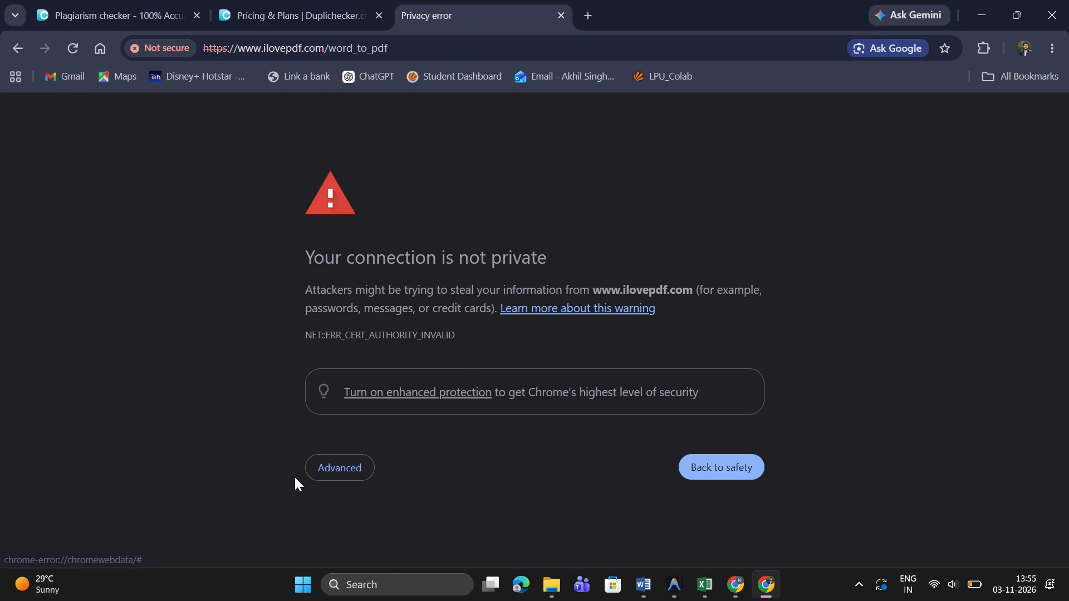
click(73, 46)
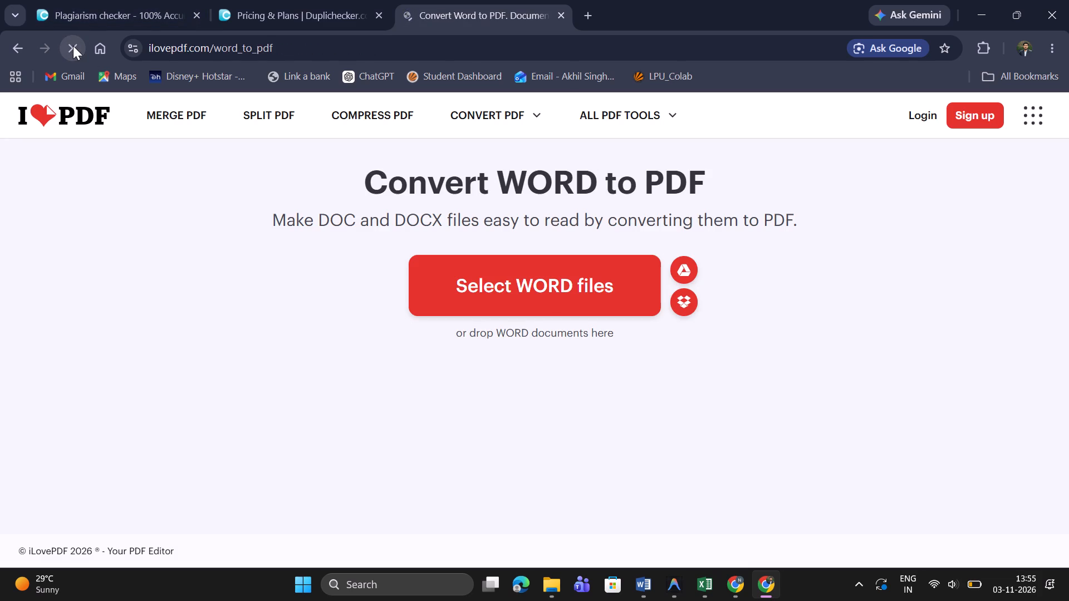
Upload the BANK CUSTOMER SUBSCRIPTION Word document to iLovePDF and convert it to PDF.
click(531, 311)
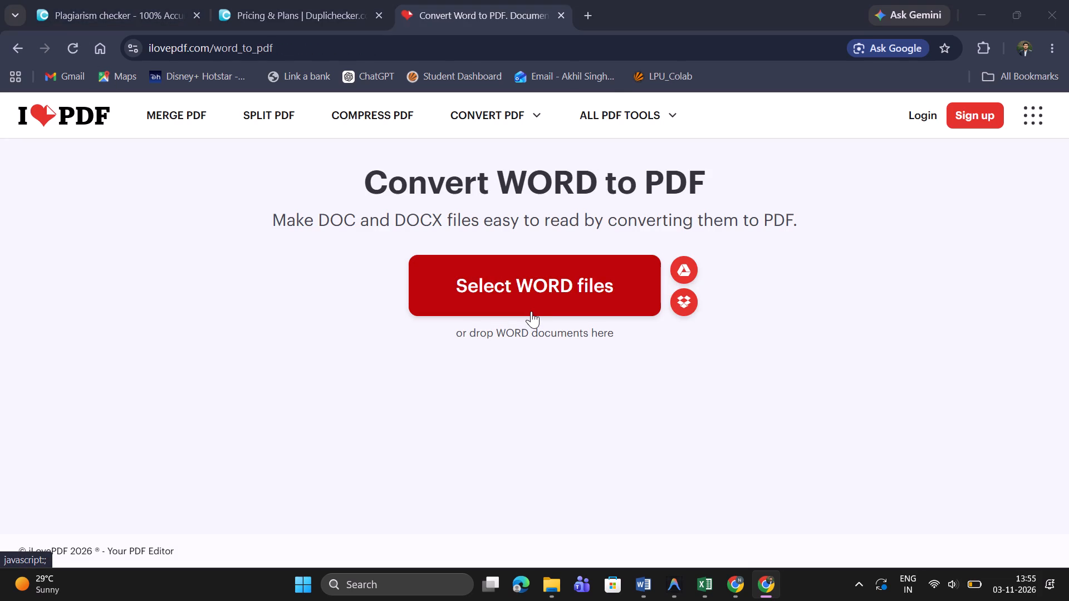
double_click(147, 165)
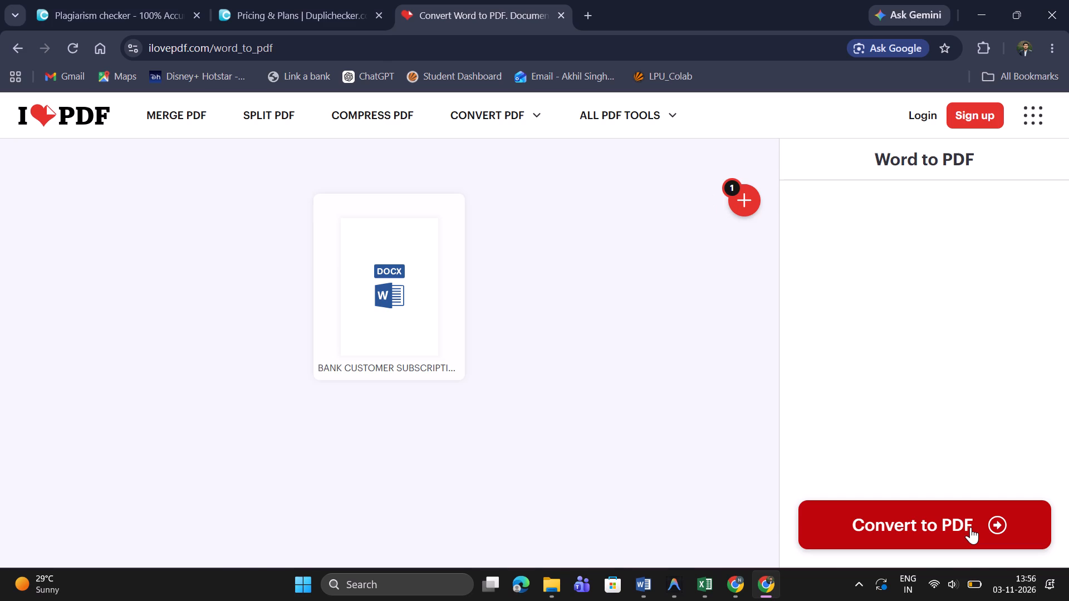
click(813, 509)
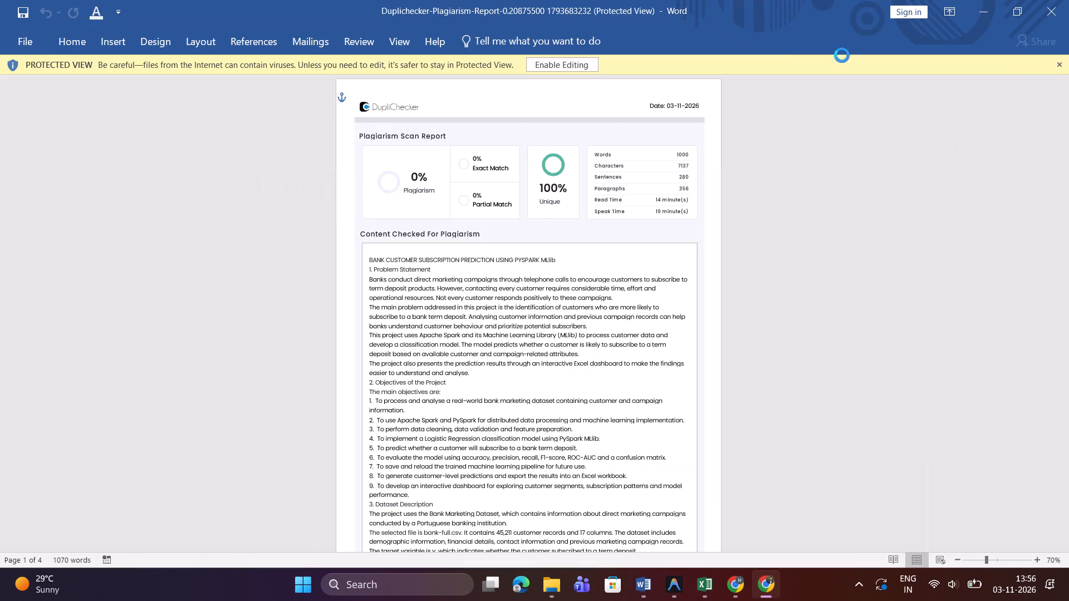
click(983, 11)
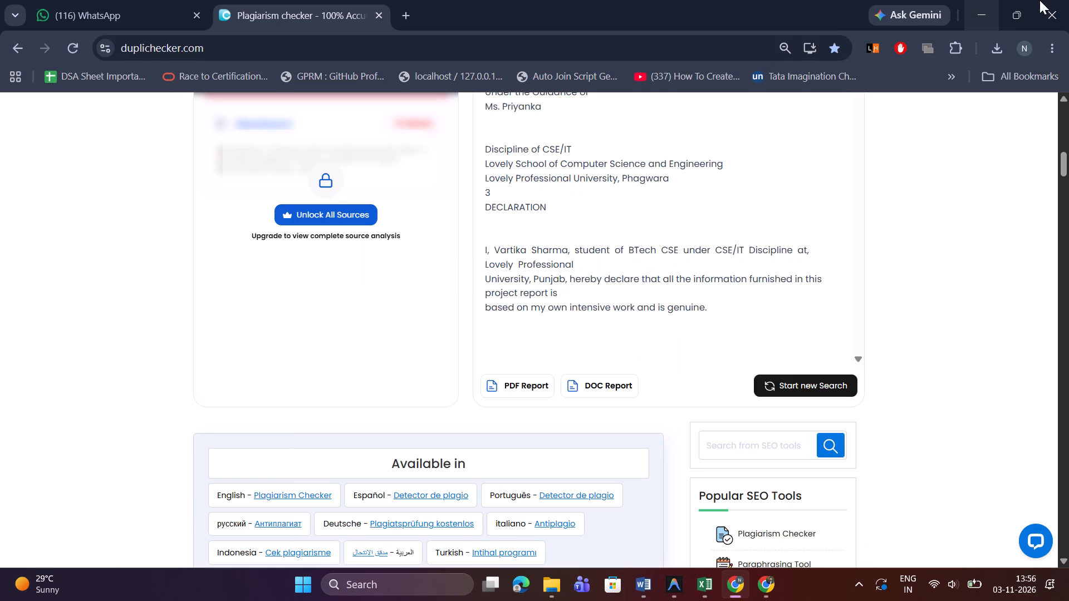
click(1048, 1)
click(1065, 20)
click(1065, 20)
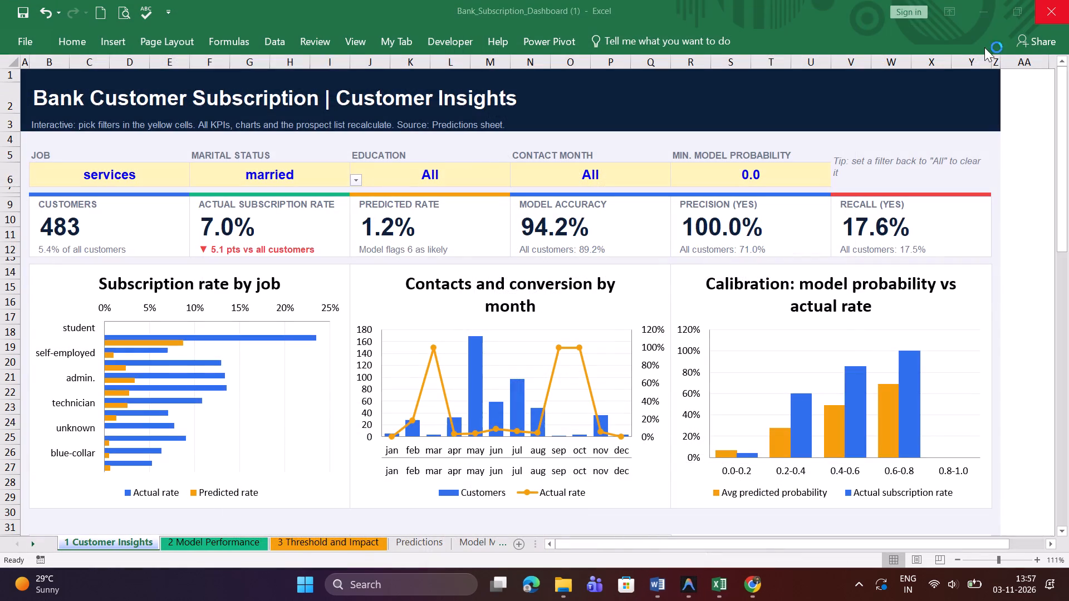
Close the Bank_Subscription_Dashboard (1) workbook without saving its changes.
click(1068, 0)
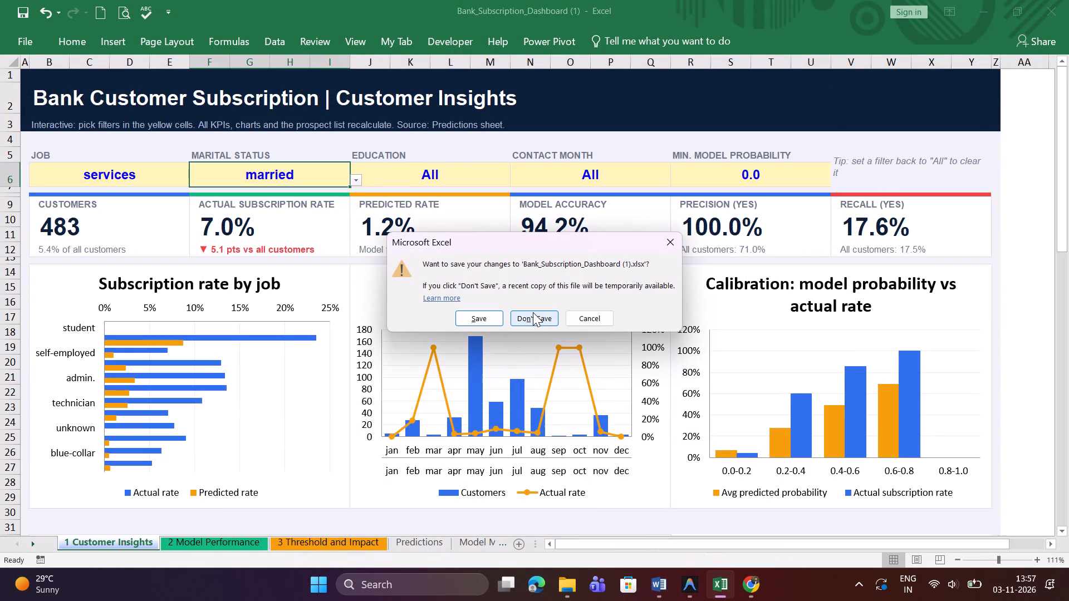
click(533, 312)
Close the Antigravity IDE project window and the open Word document behind it.
click(1068, 0)
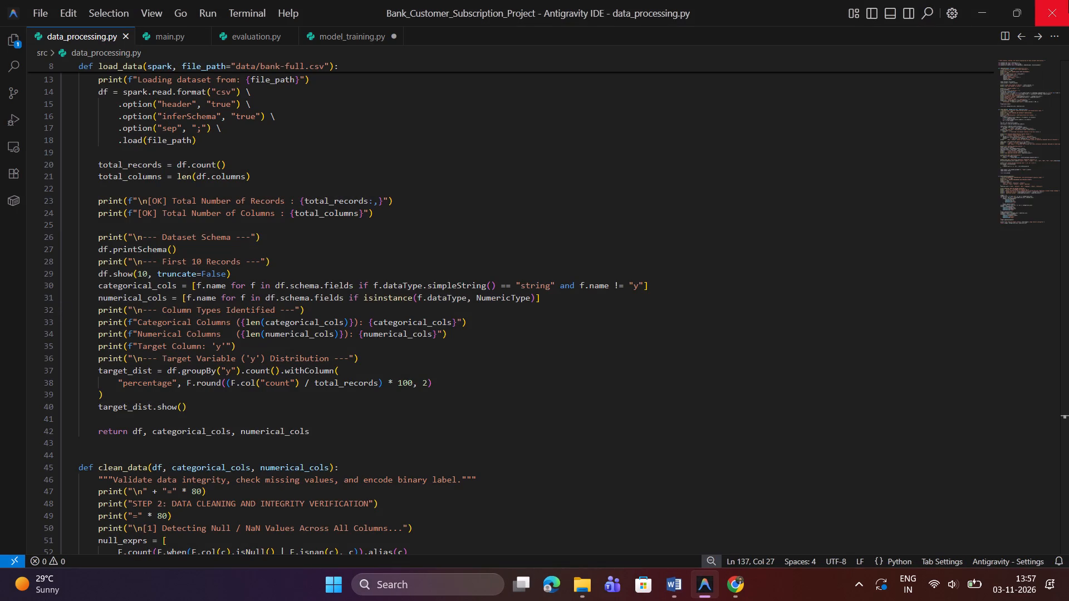
scroll(781, 286, up, 7)
click(1068, 0)
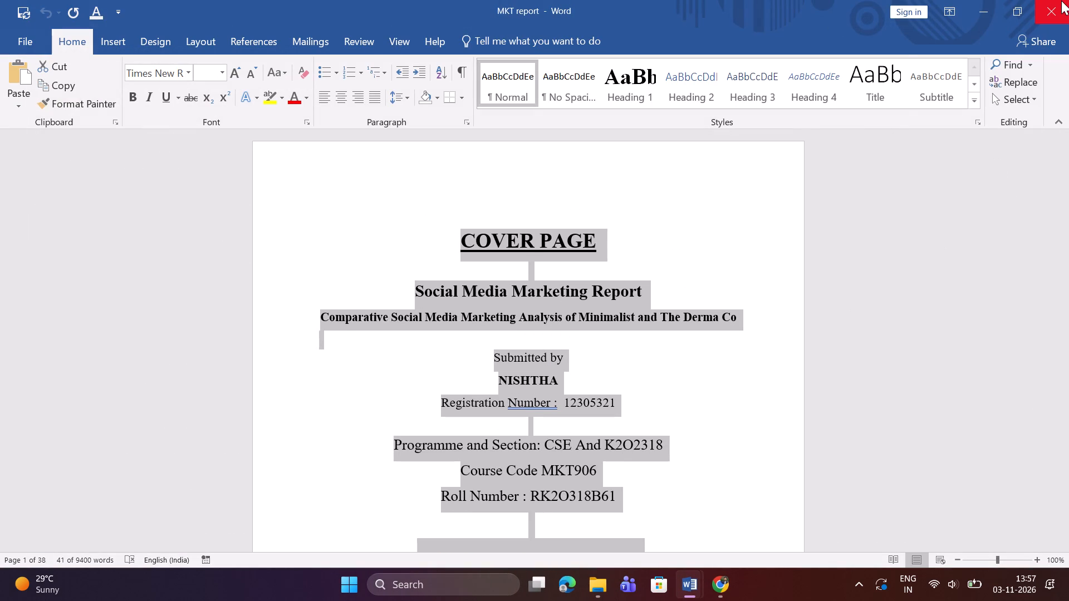
Close the MKT report document.
click(1061, 1)
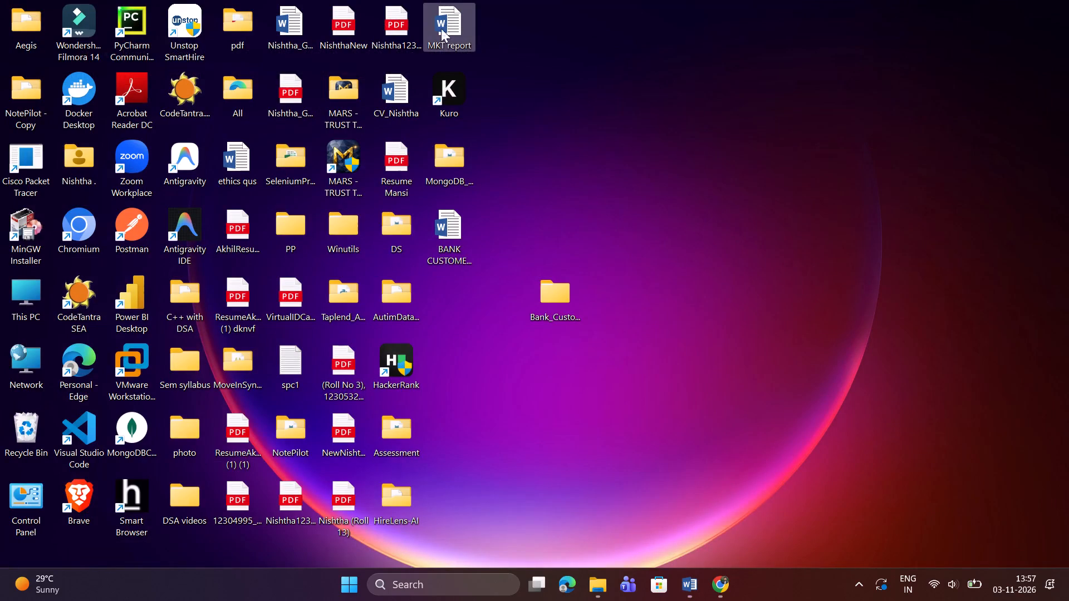
Open the BANK CUSTOMER SUBSCRIPTION PREDICTION USING PYSPARK MLlib Word report from the desktop and save it.
double_click(439, 220)
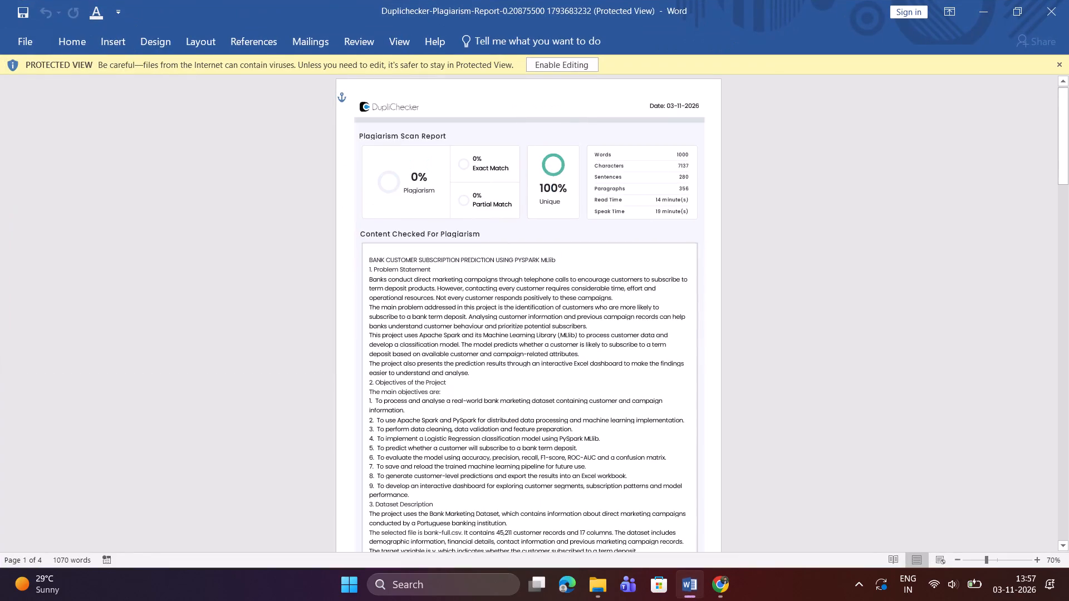
scroll(439, 220, up, 11)
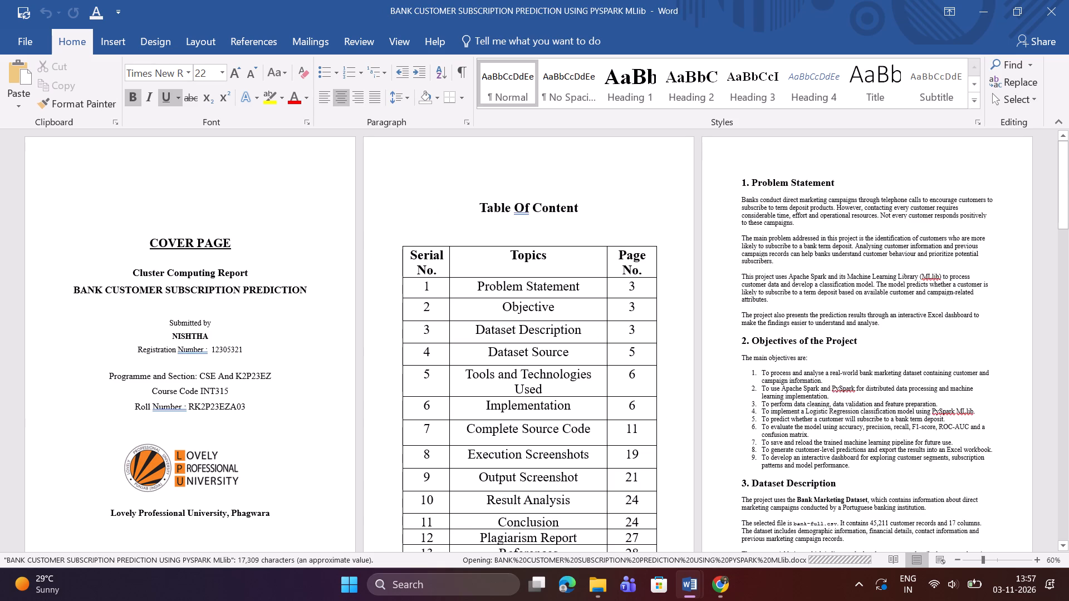
ctrl+scroll(216, 319, up, 1)
scroll(216, 319, up, 1)
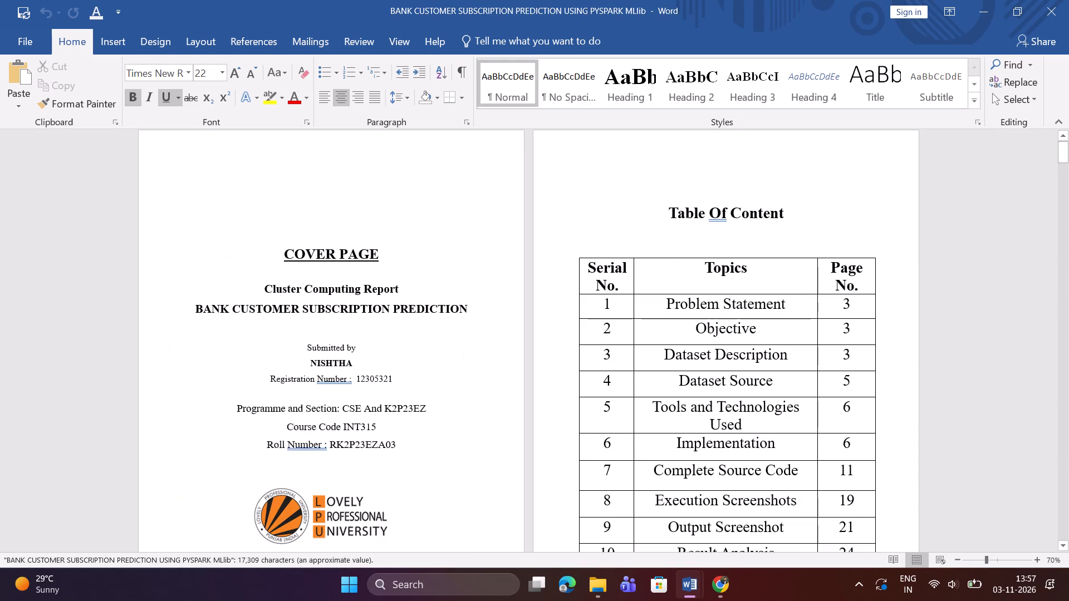
scroll(216, 319, up, 2)
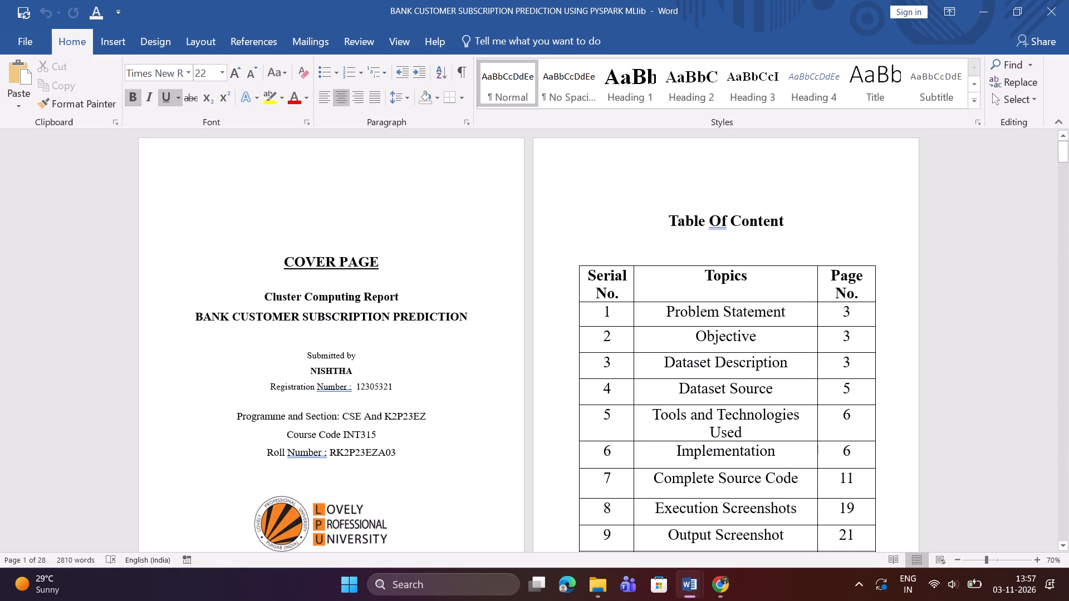
key(ctrl+s)
key(ctrl+s)
key(ctrl+s)
Save a copy of the report to the Desktop folder as a PDF, keeping its file name.
click(16, 29)
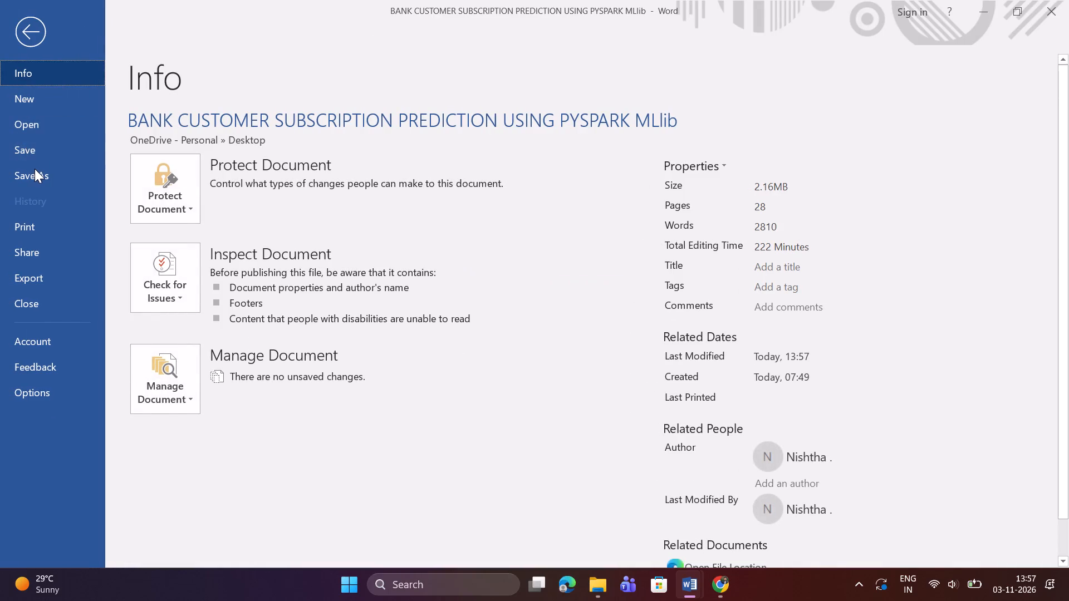
click(36, 171)
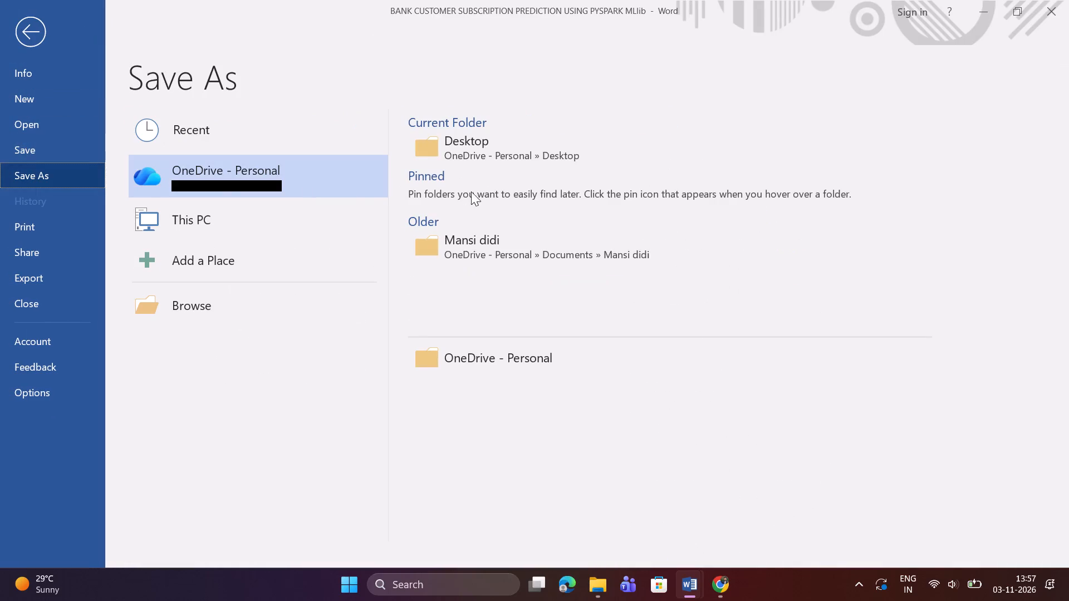
click(479, 154)
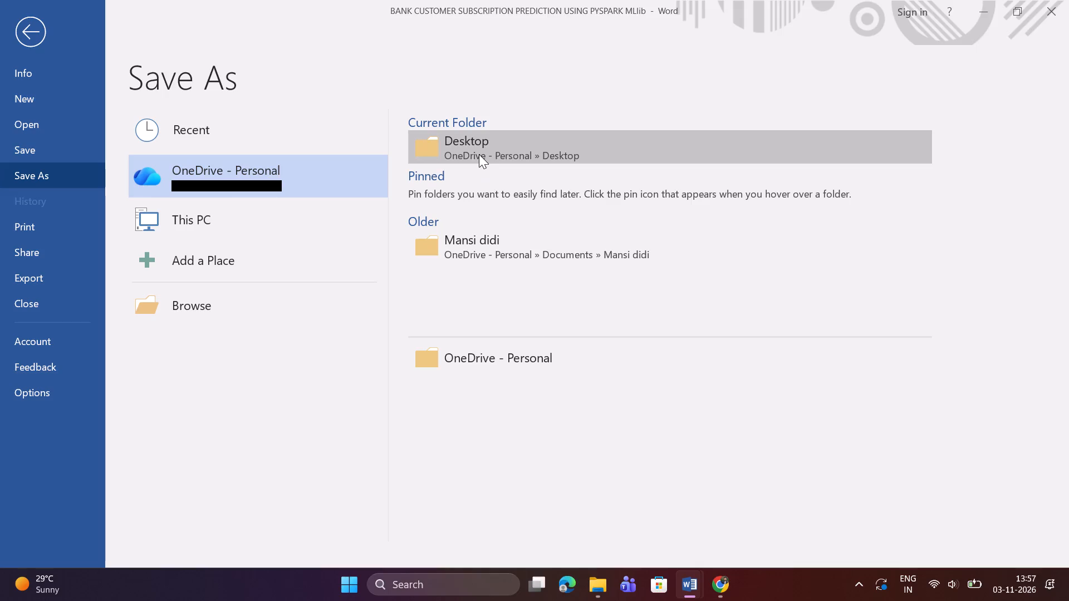
double_click(498, 161)
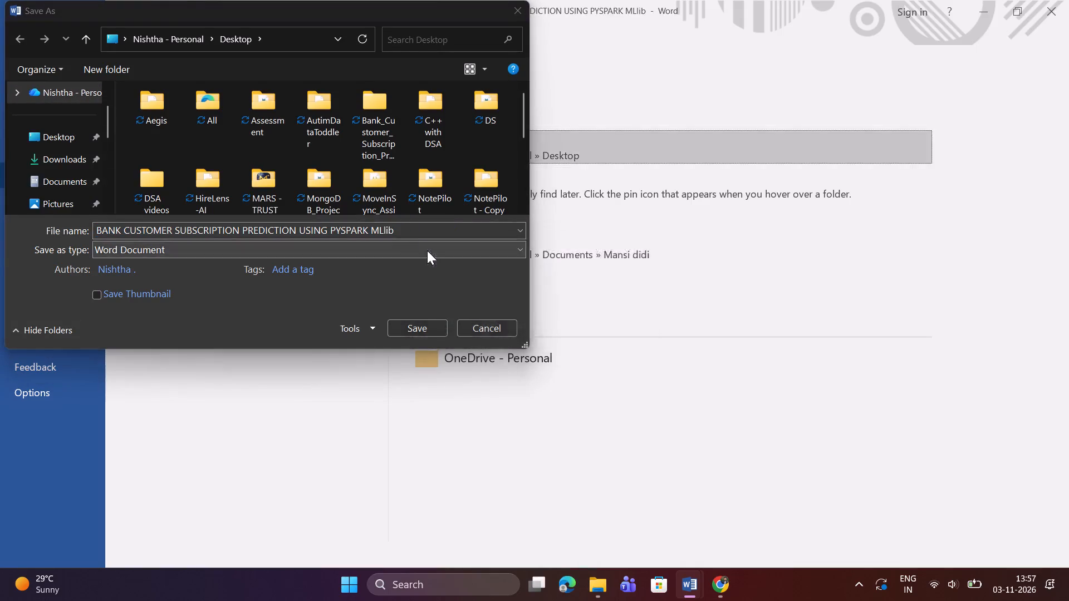
click(359, 249)
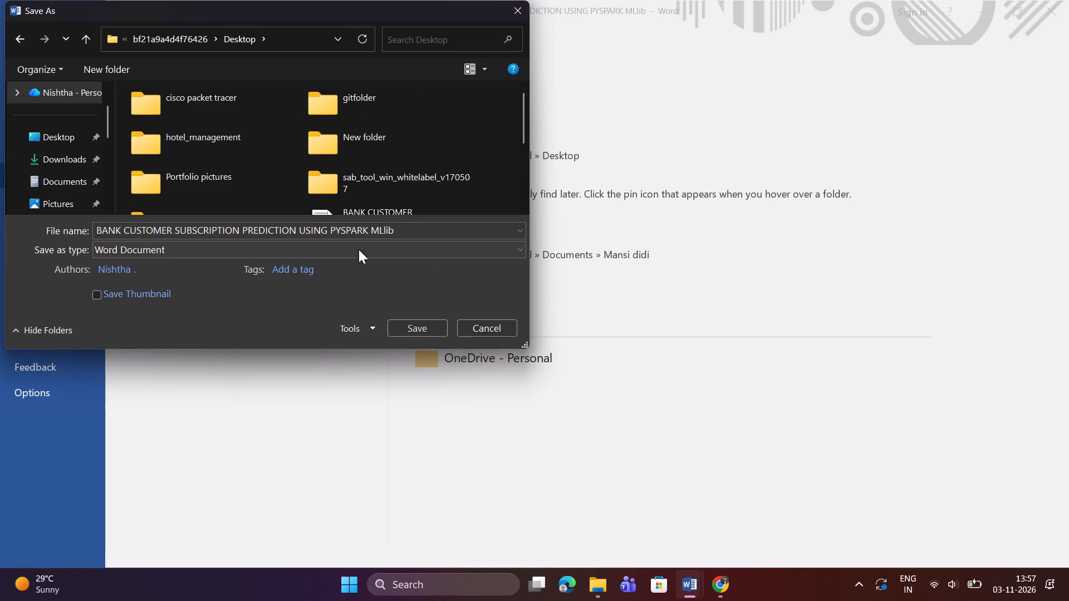
click(48, 138)
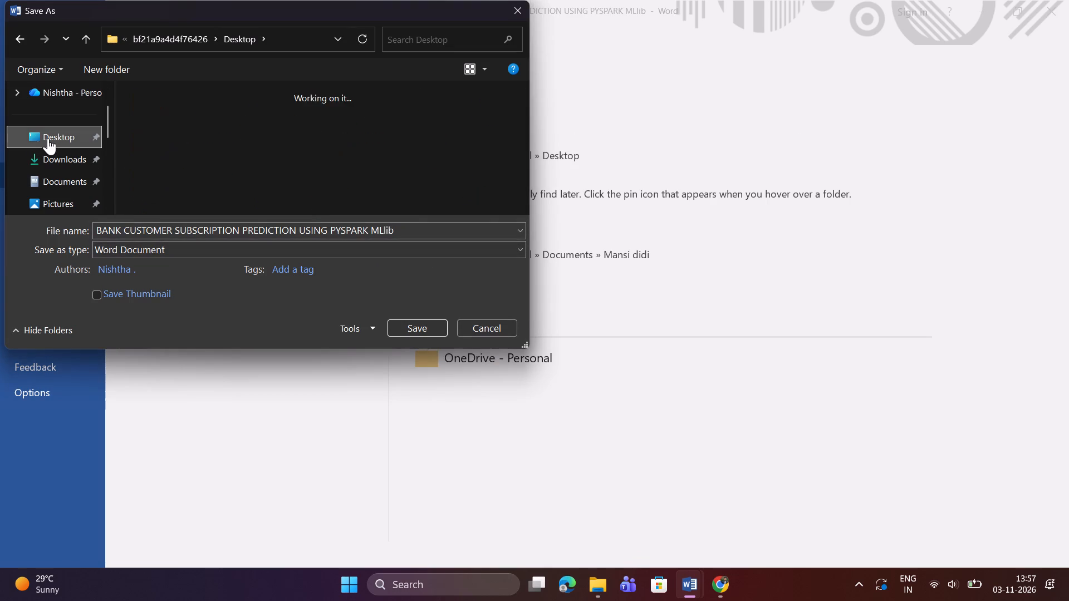
click(267, 248)
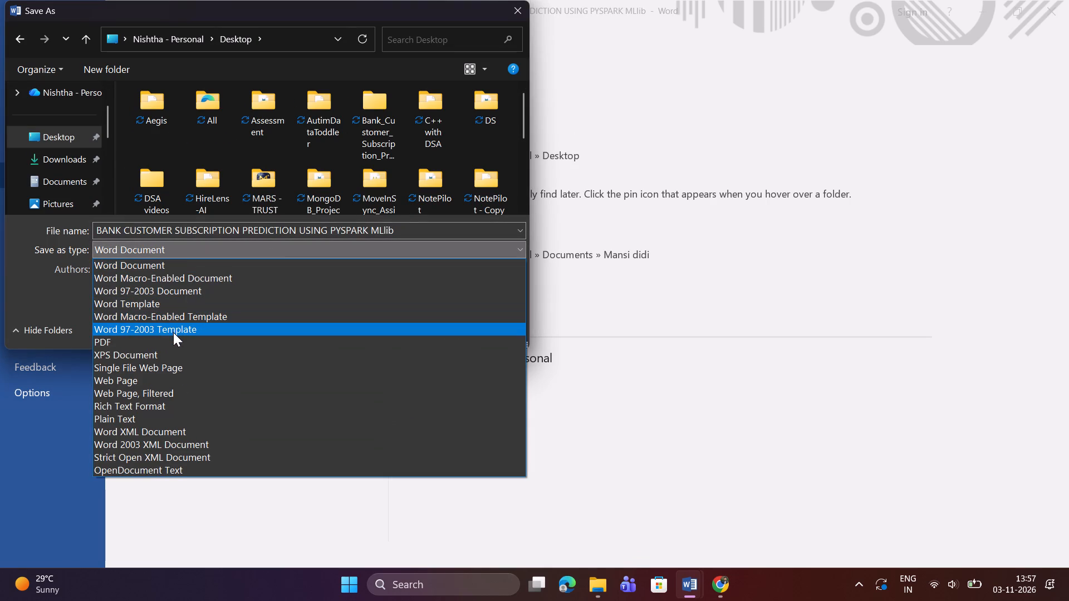
click(171, 339)
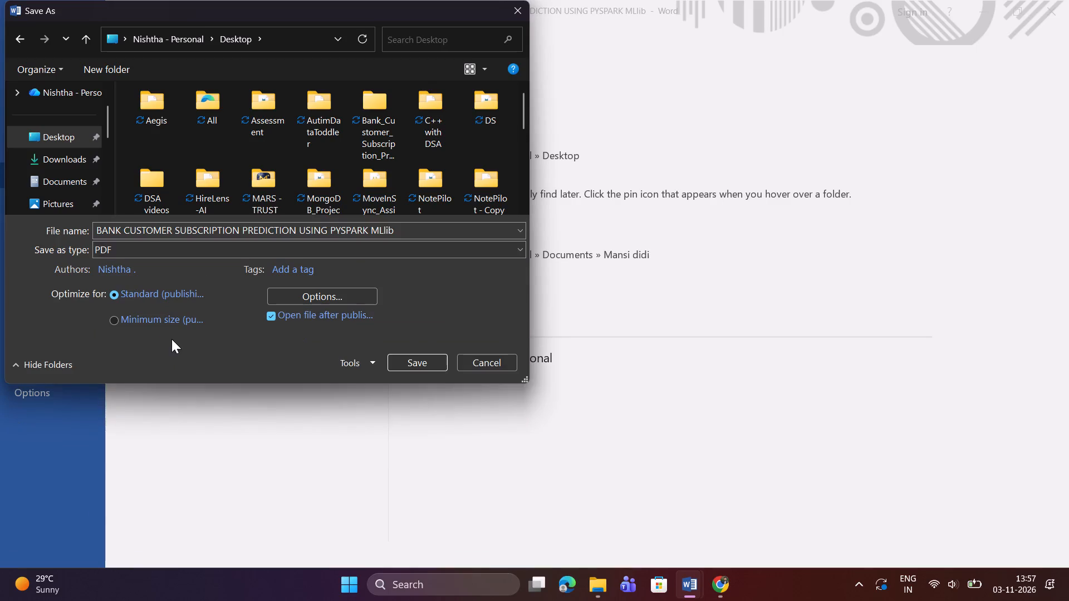
click(435, 357)
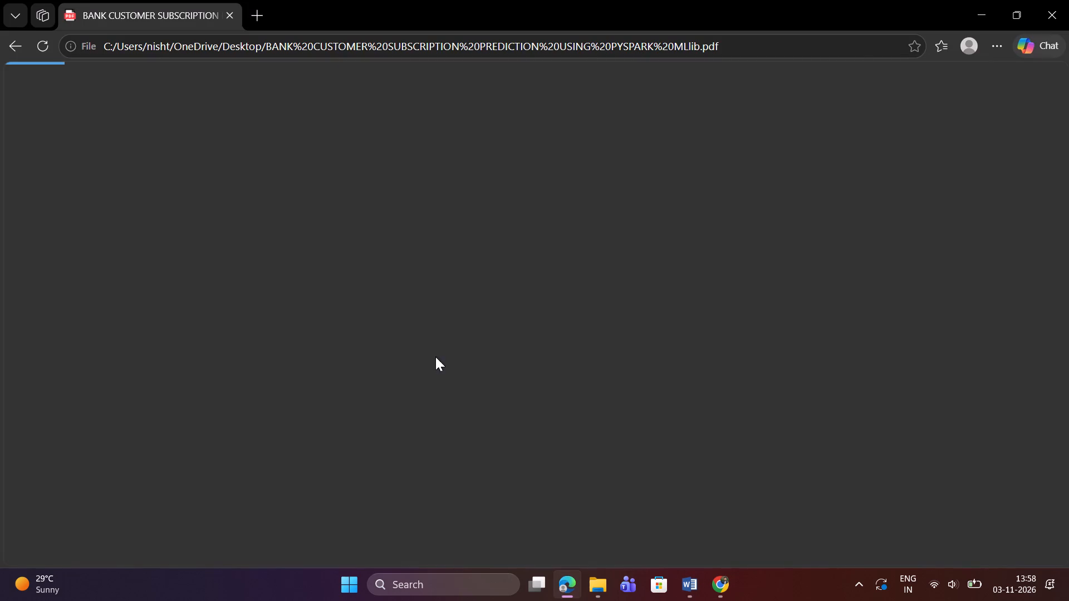
Review the exported report PDF from the cover page through to the references, and close it.
scroll(435, 357, down, 2)
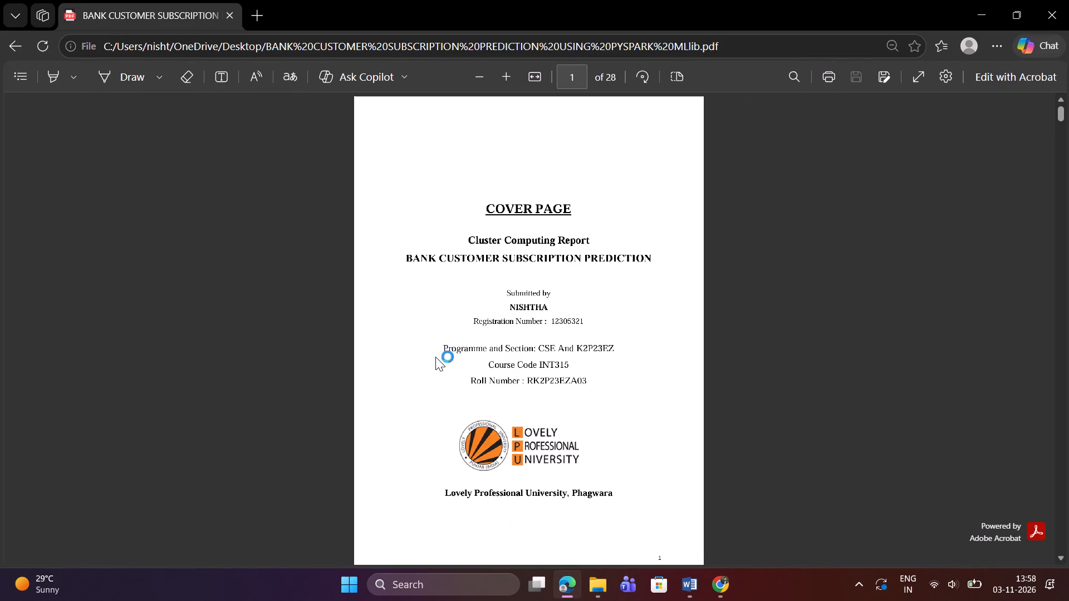
scroll(435, 357, down, 9)
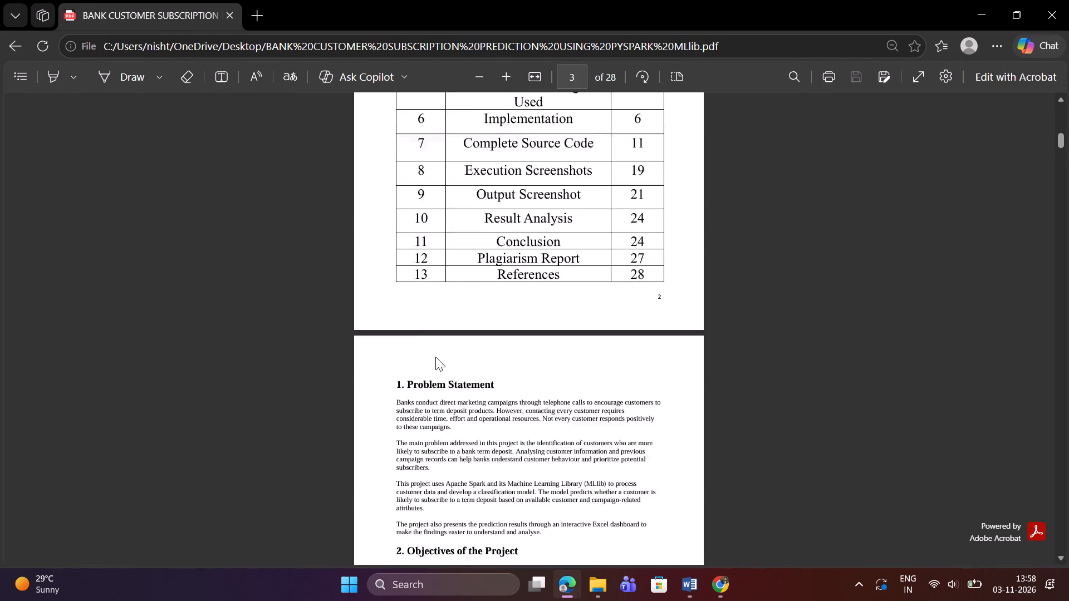
scroll(435, 357, down, 7)
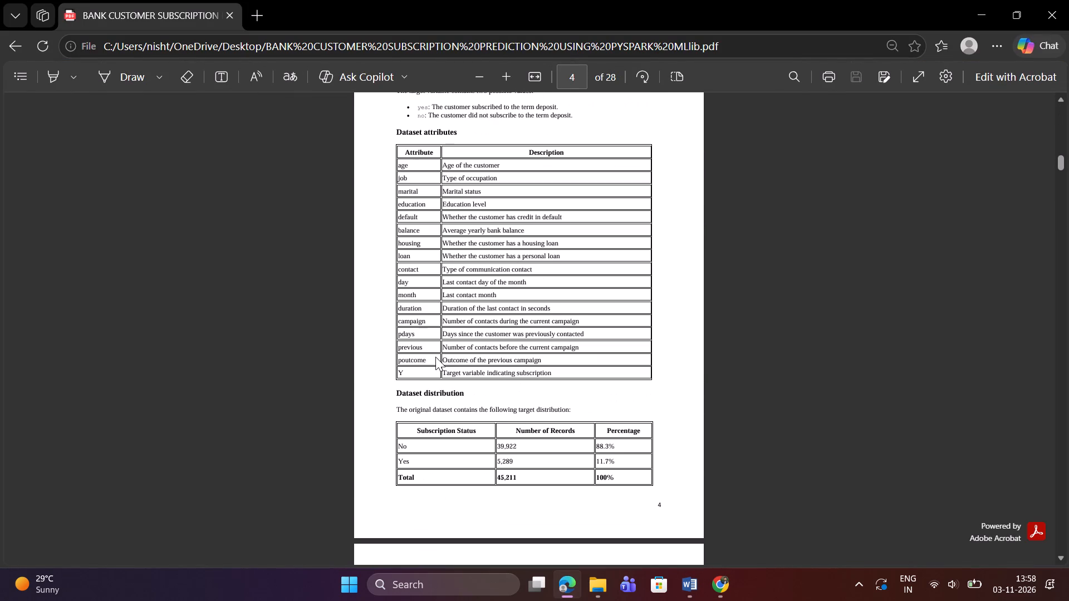
scroll(435, 357, down, 4)
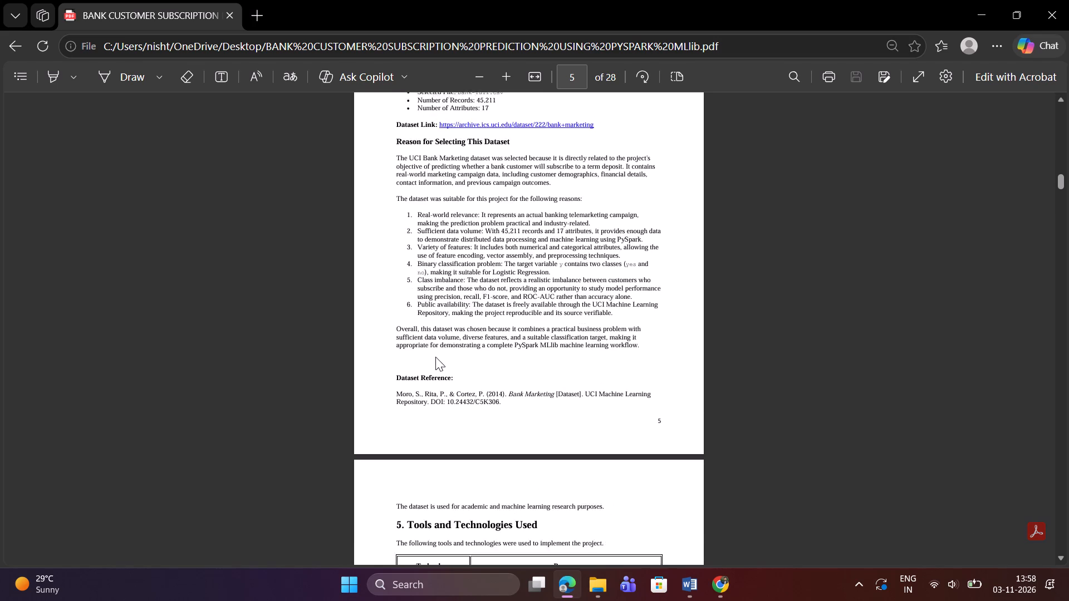
scroll(435, 357, down, 6)
scroll(435, 357, up, 9)
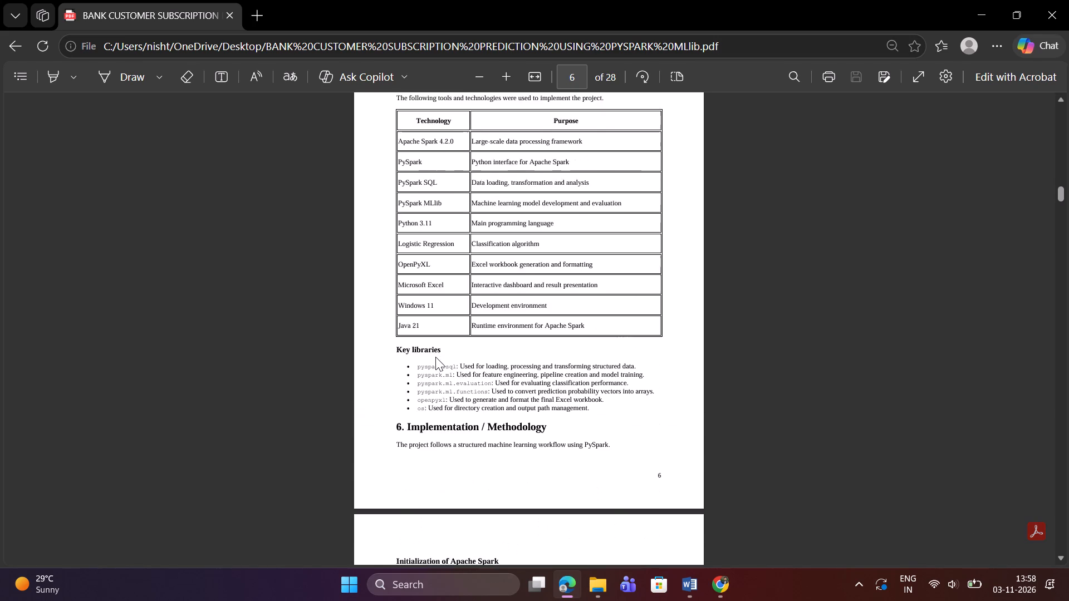
scroll(435, 357, up, 7)
scroll(435, 357, down, 7)
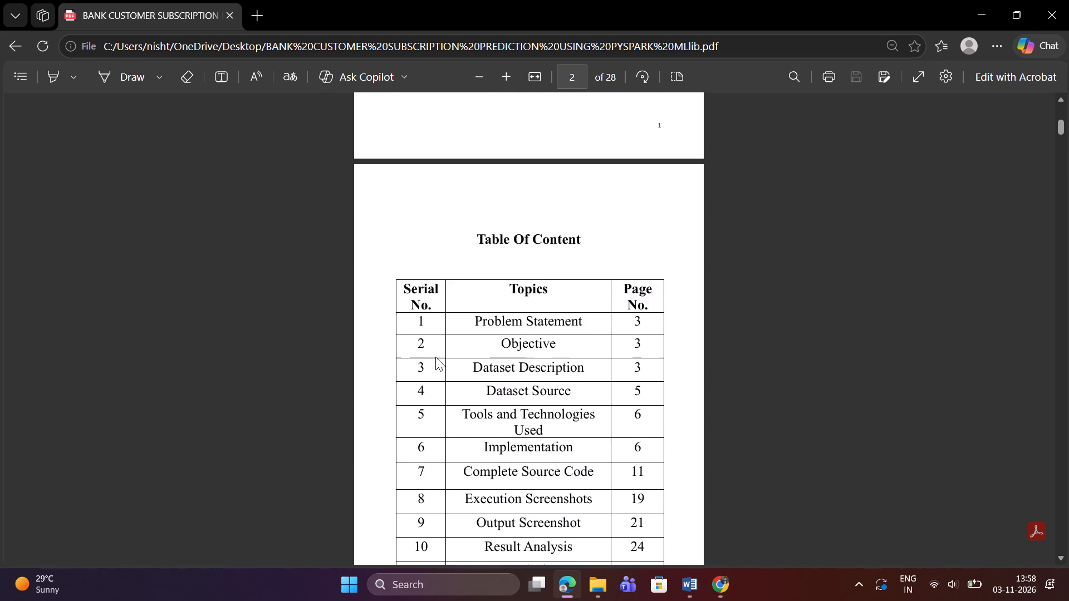
scroll(435, 357, down, 18)
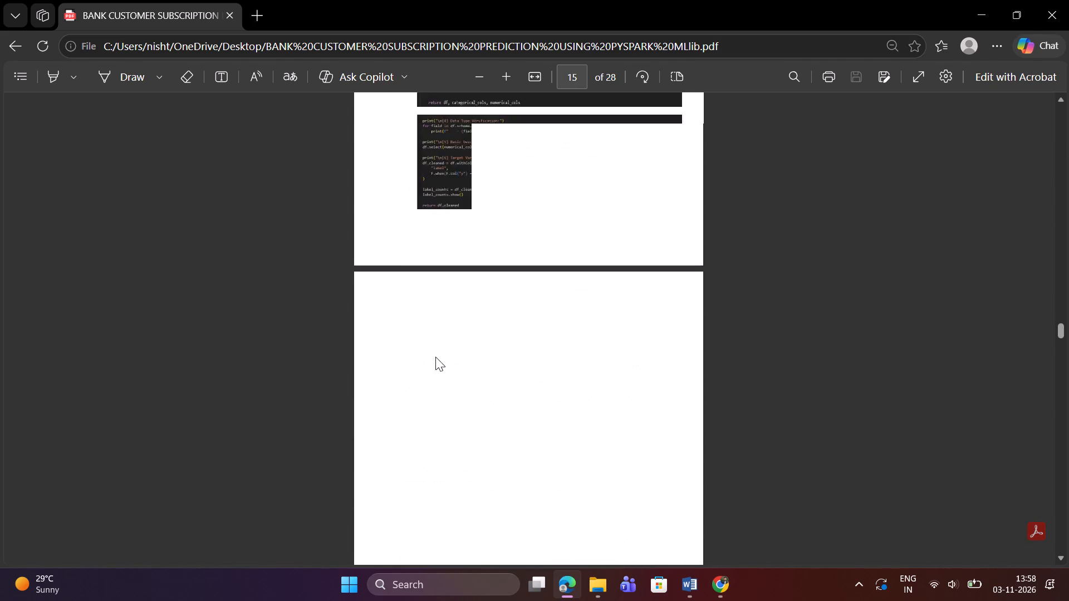
scroll(435, 357, down, 12)
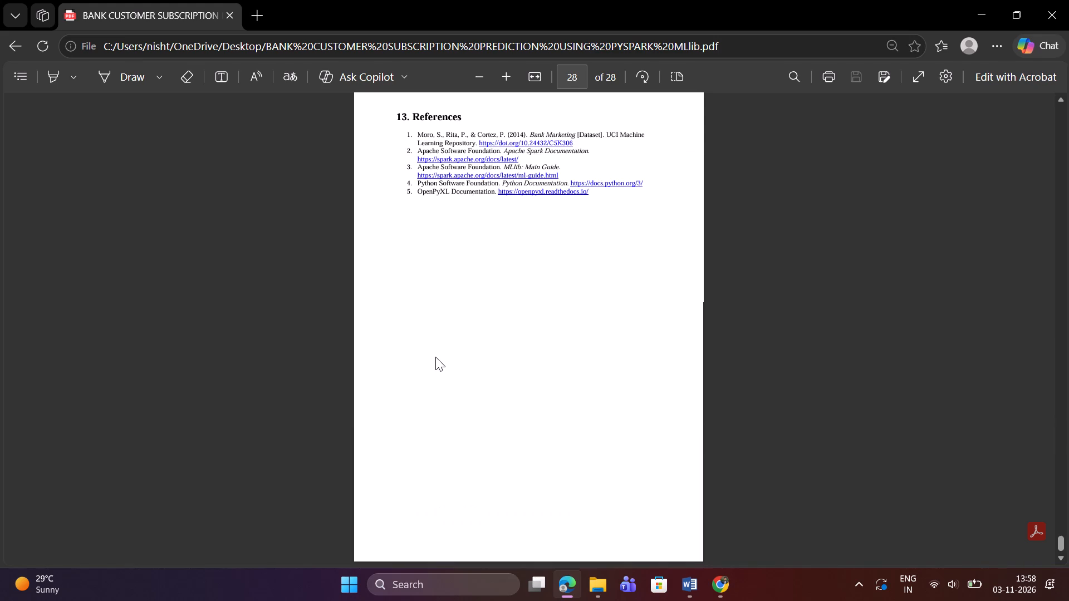
scroll(435, 357, up, 20)
scroll(435, 357, up, 3)
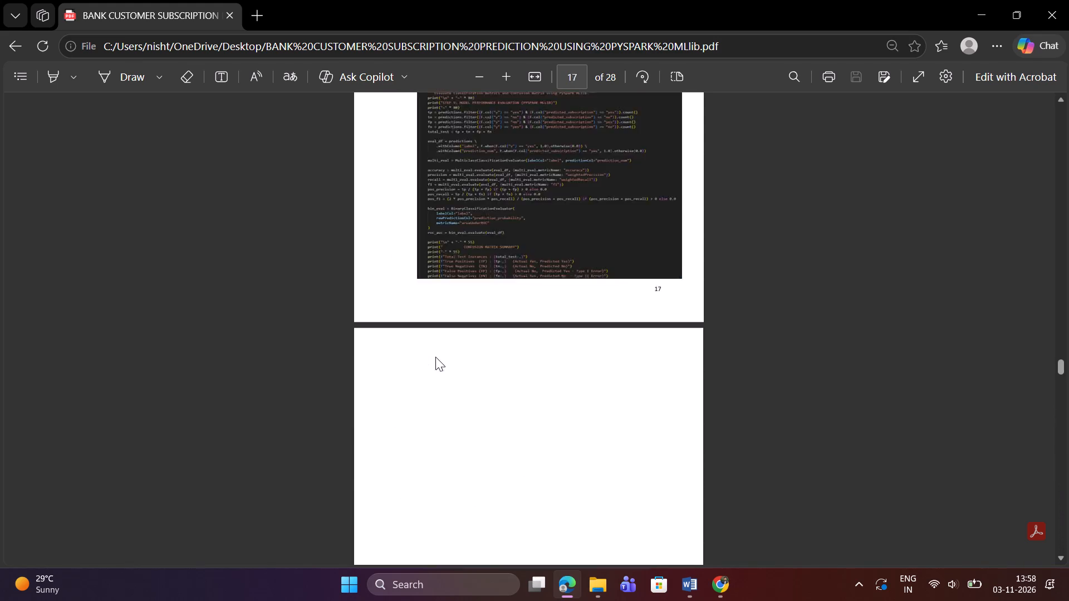
scroll(435, 357, up, 6)
scroll(435, 357, up, 15)
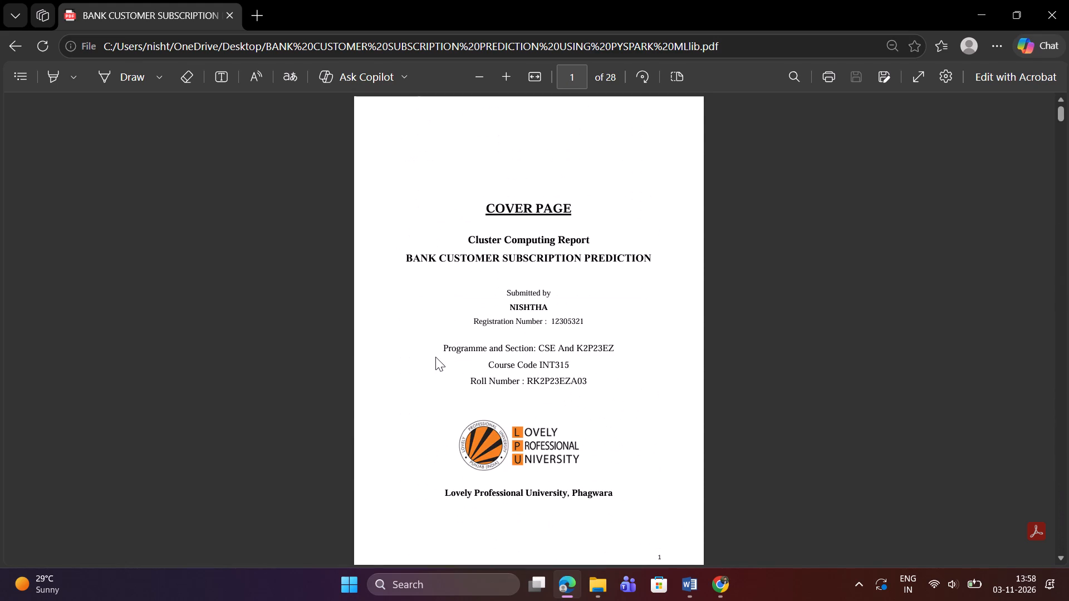
scroll(435, 357, up, 1)
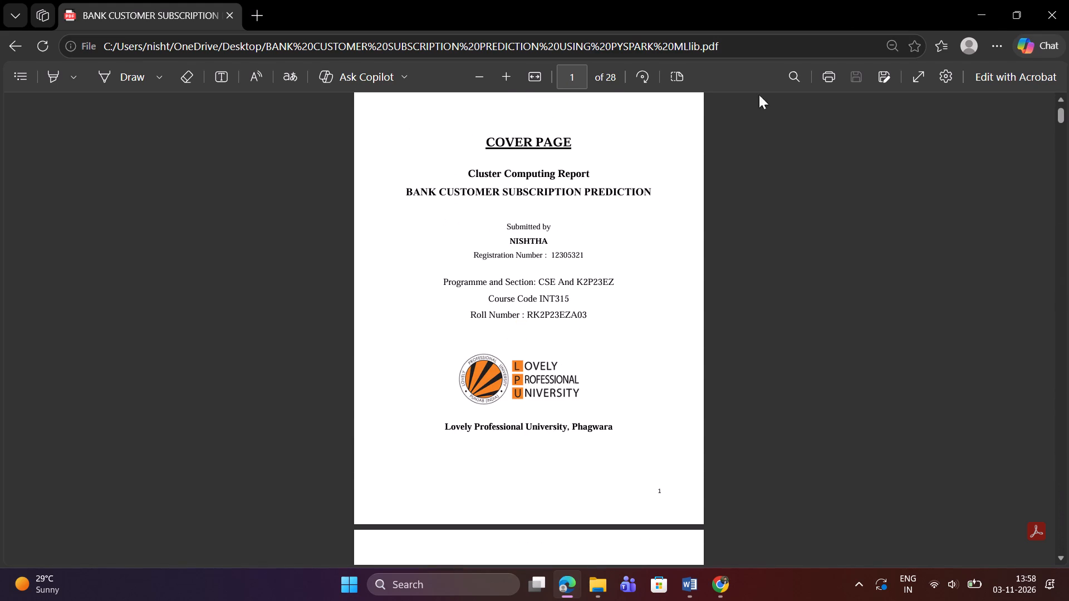
click(1068, 3)
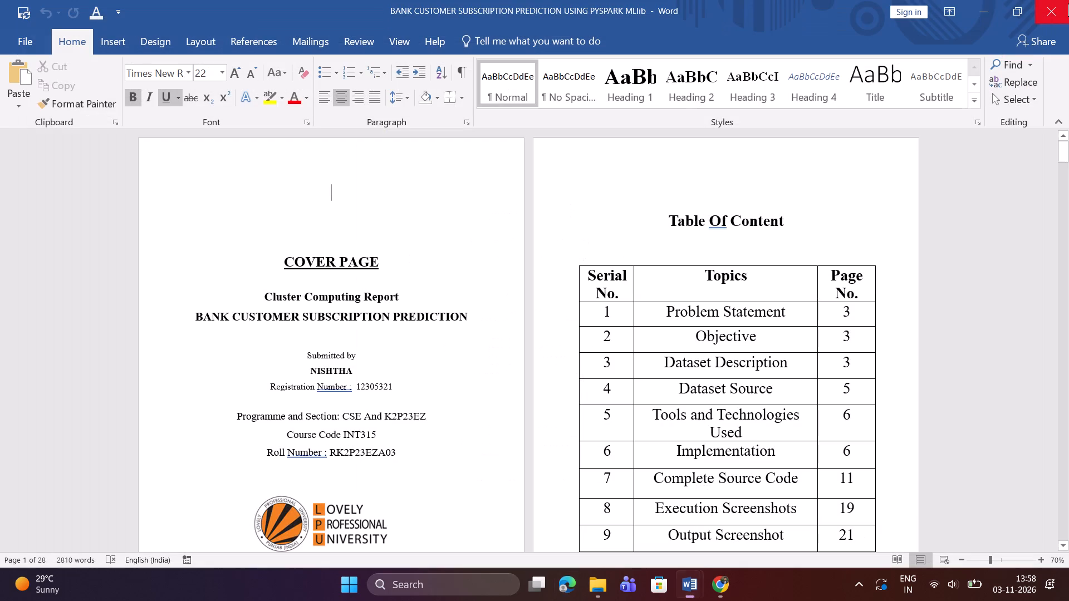
Minimise the bank subscription report document and close the DupliChecker plagiarism report.
click(984, 5)
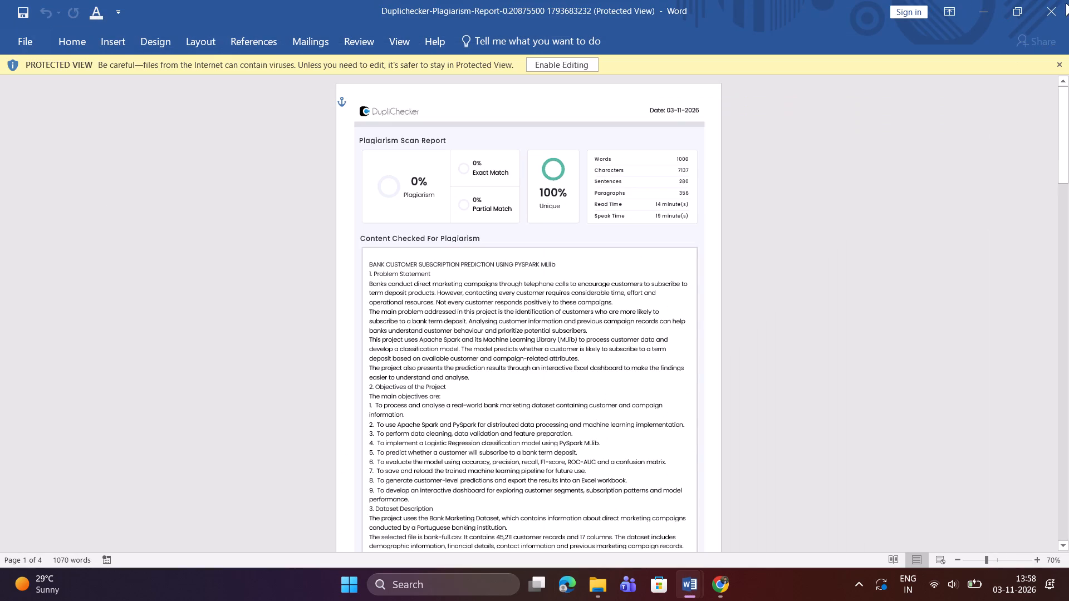
click(1068, 1)
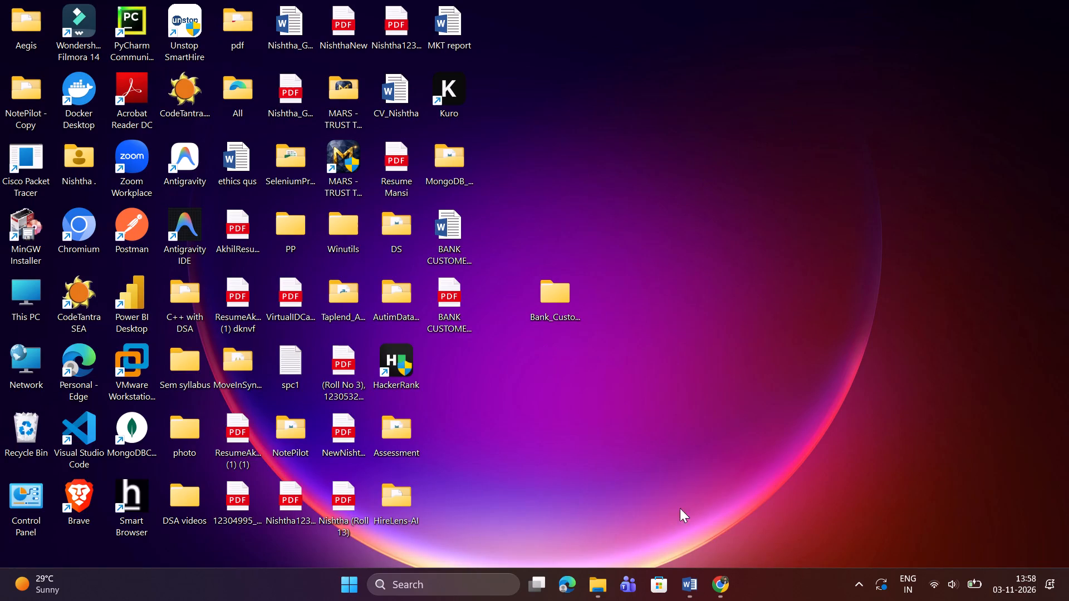
Search for Google Chrome and open it with the report author's grey-blue N profile.
click(445, 589)
text(ch)
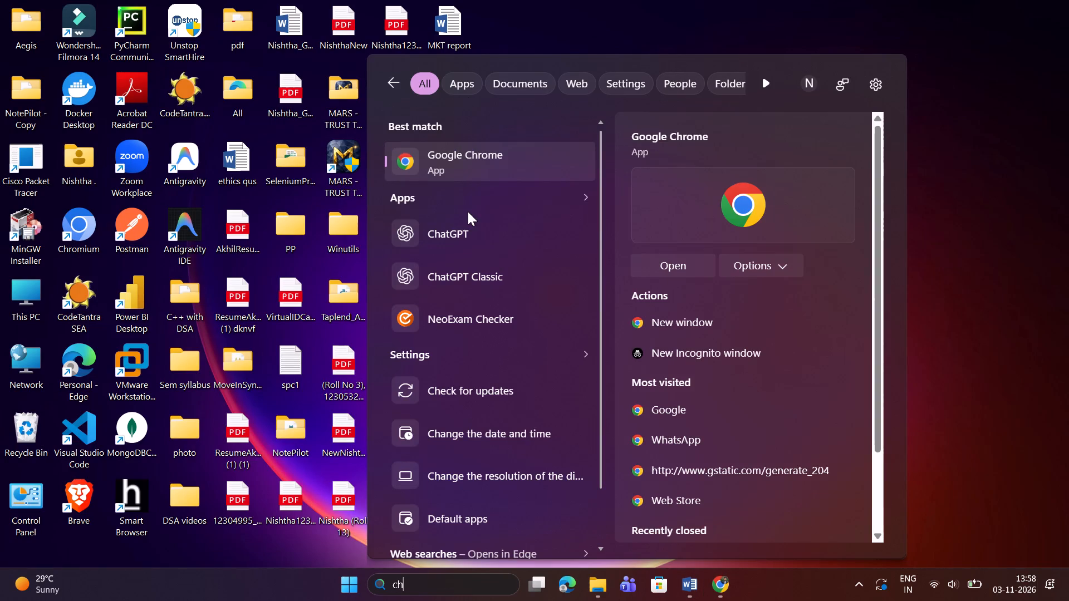
click(493, 151)
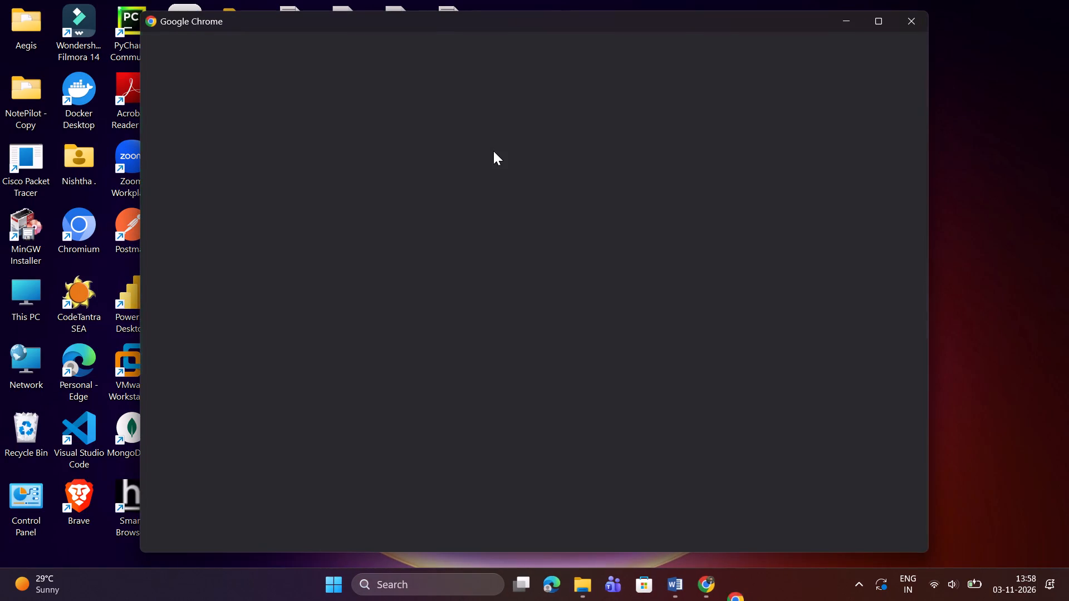
click(591, 259)
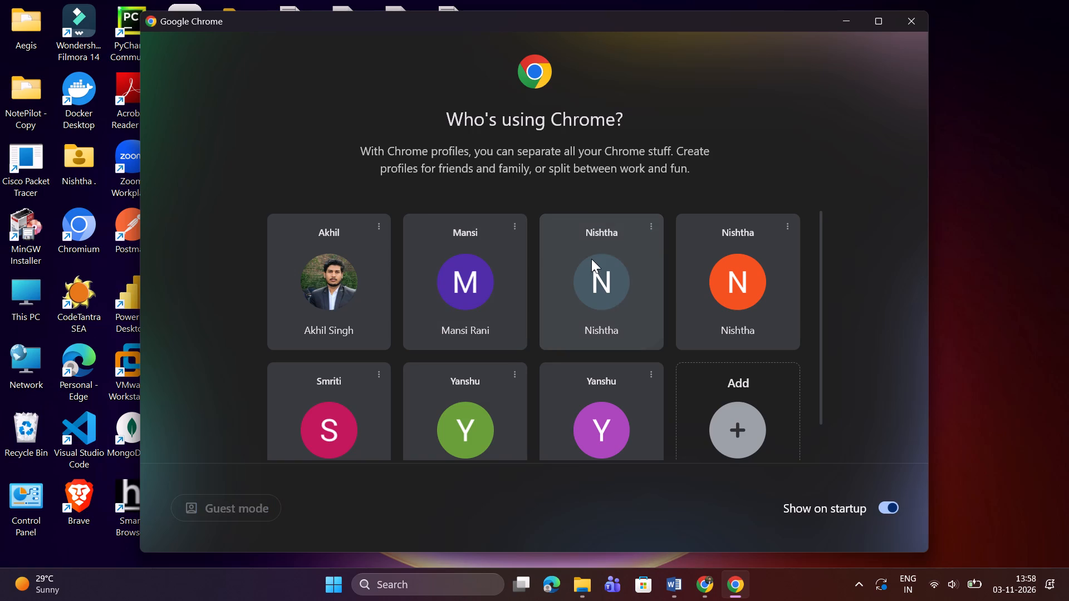
click(521, 27)
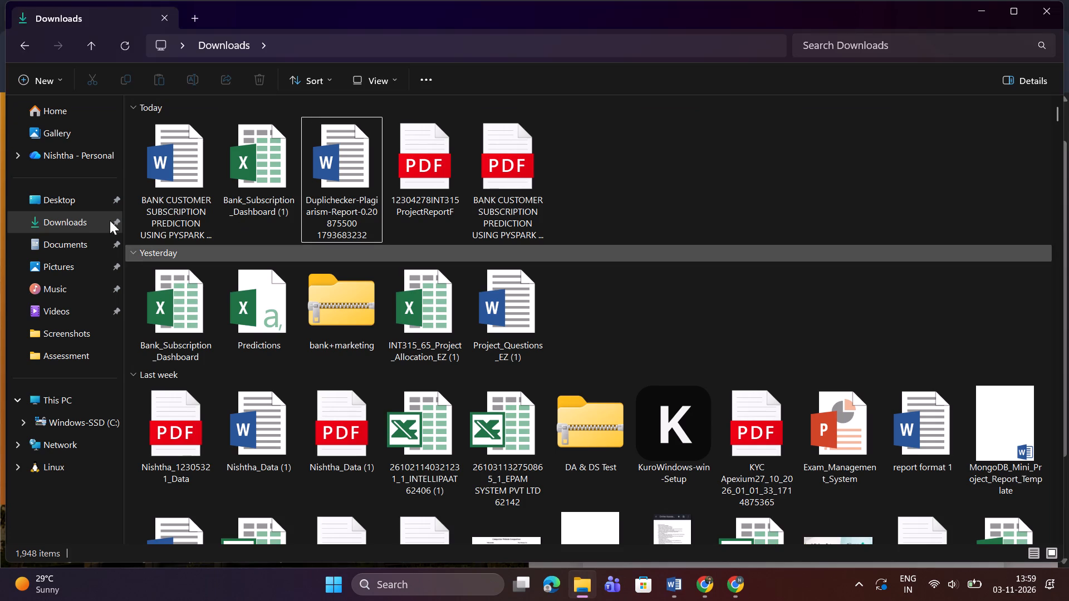
Open the bank customer subscription prediction PDF from the Desktop folder and review it from the cover page to the Excel dashboard section.
click(92, 198)
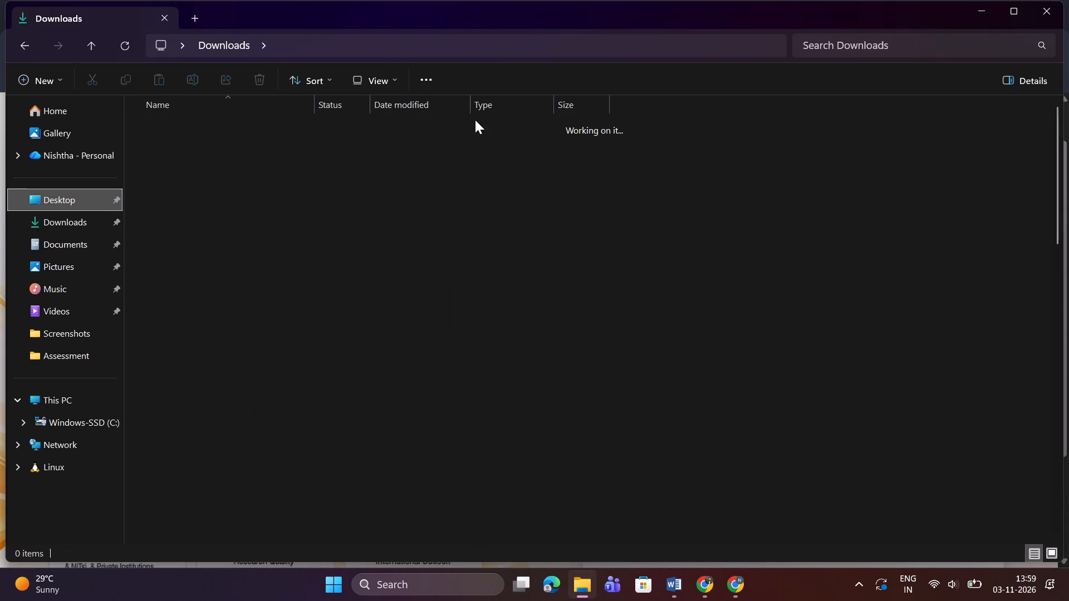
scroll(220, 348, down, 8)
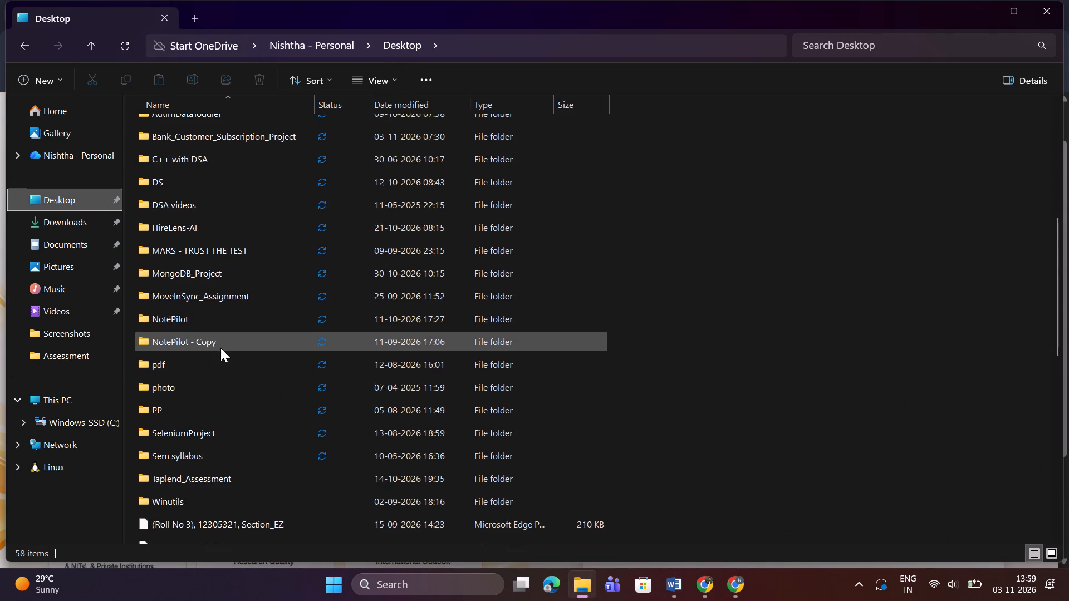
scroll(220, 348, down, 3)
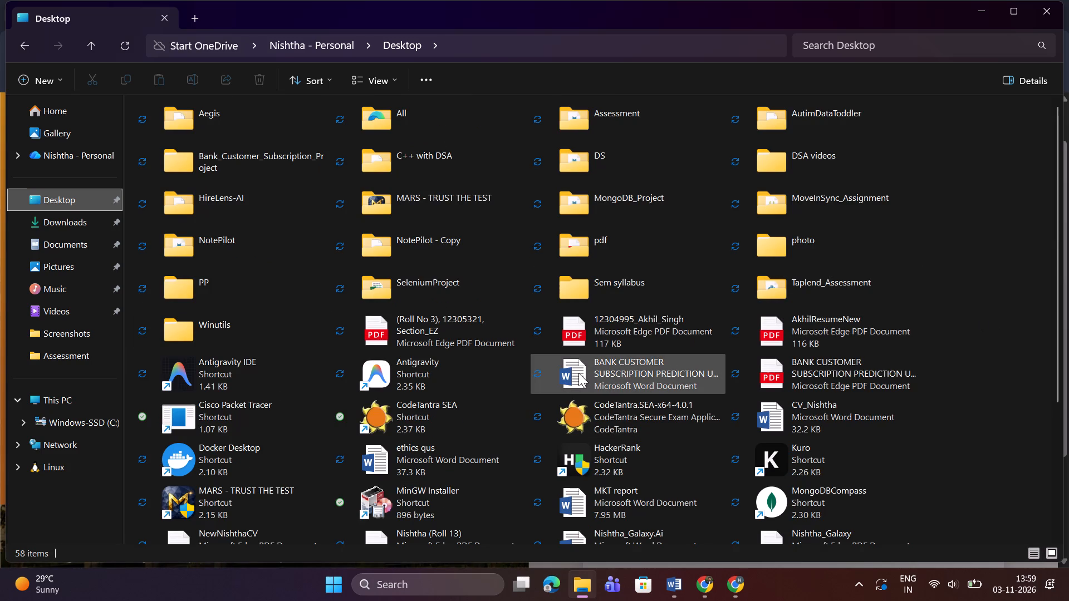
double_click(840, 371)
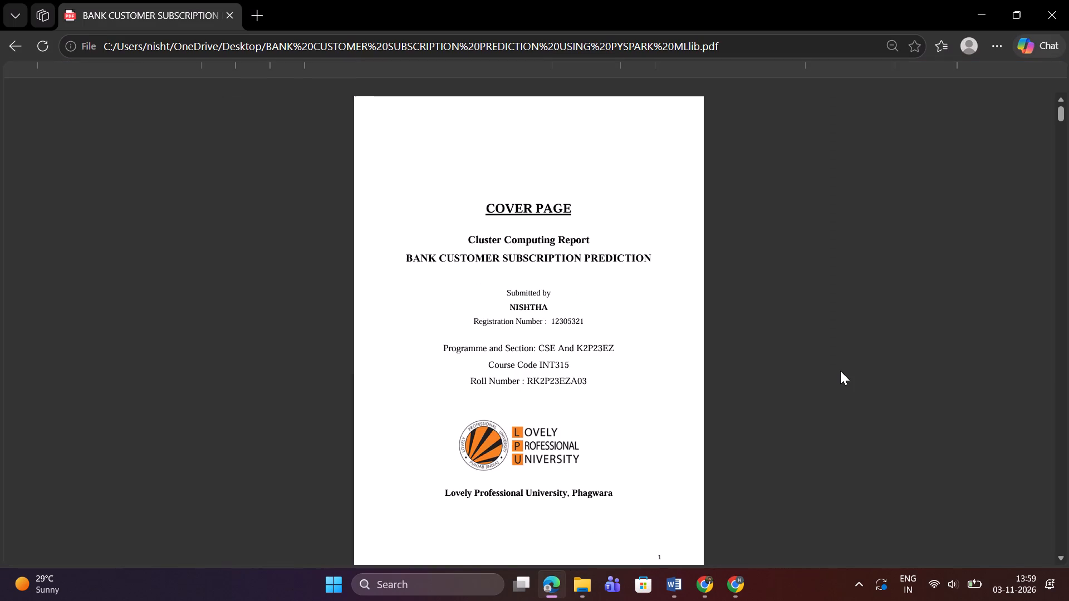
scroll(524, 408, down, 3)
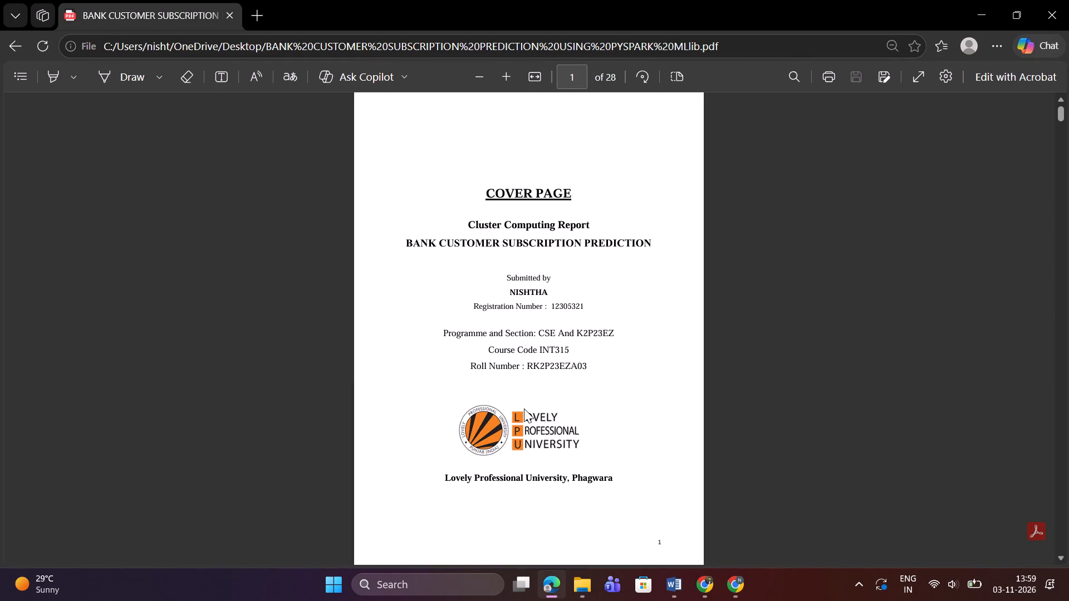
scroll(524, 408, down, 5)
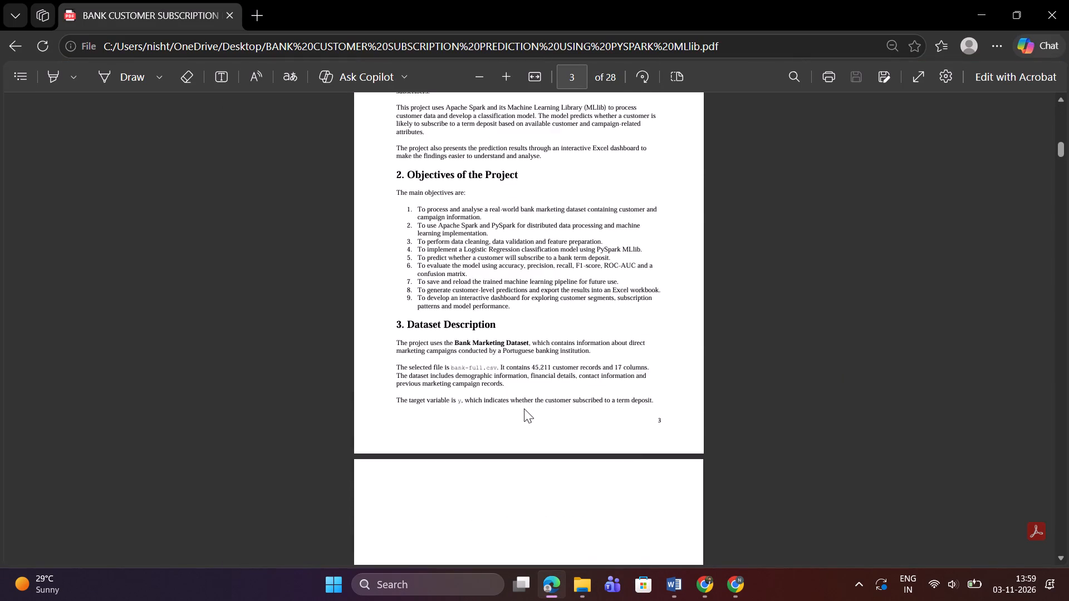
scroll(524, 408, down, 5)
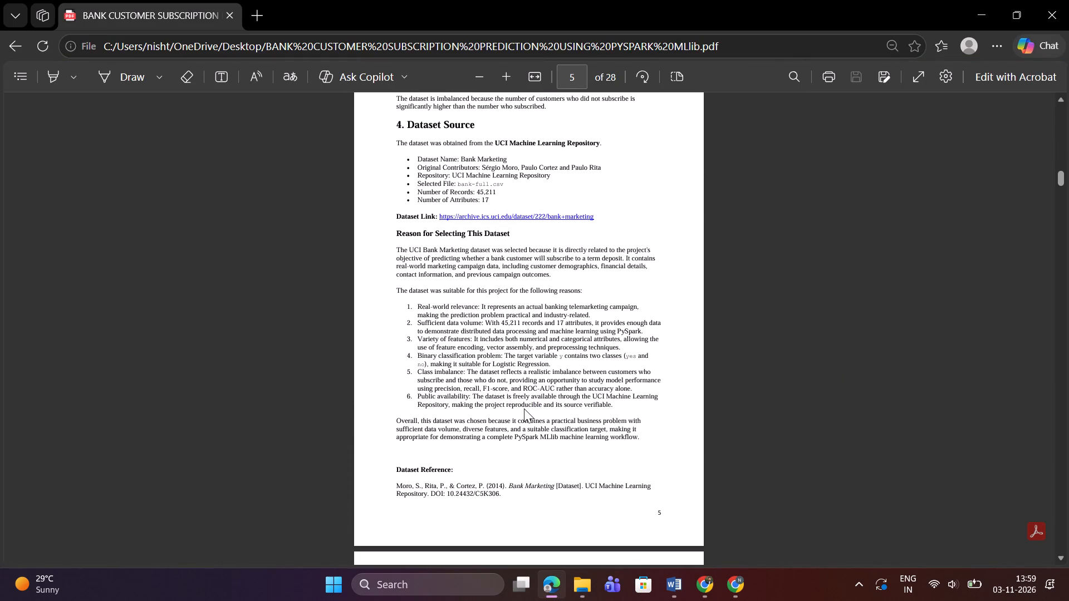
scroll(524, 408, down, 15)
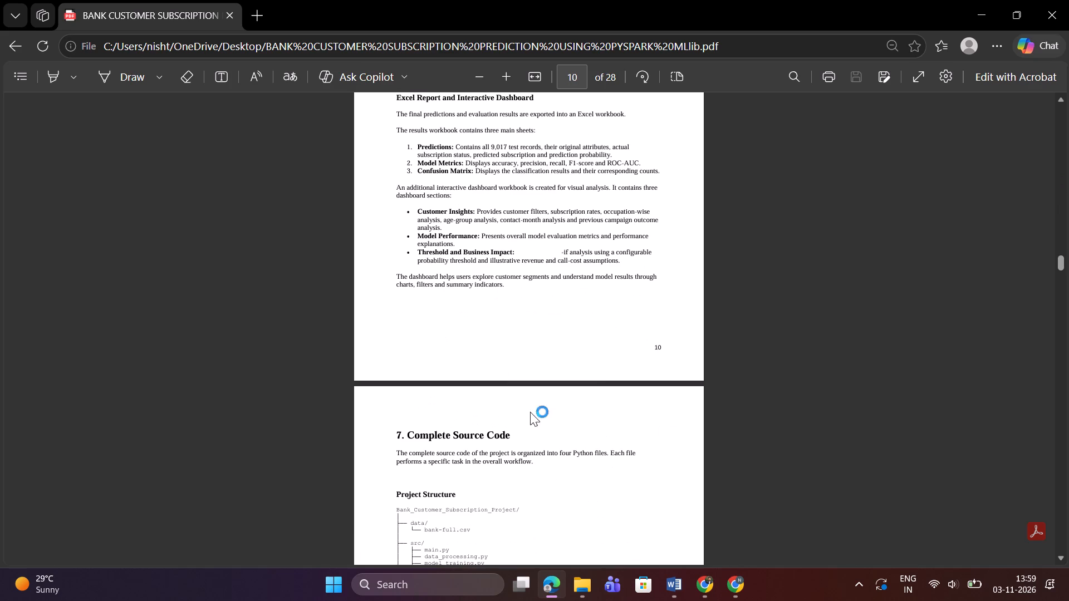
Switch to Chrome and complete the human verification on the UMS login page.
click(730, 590)
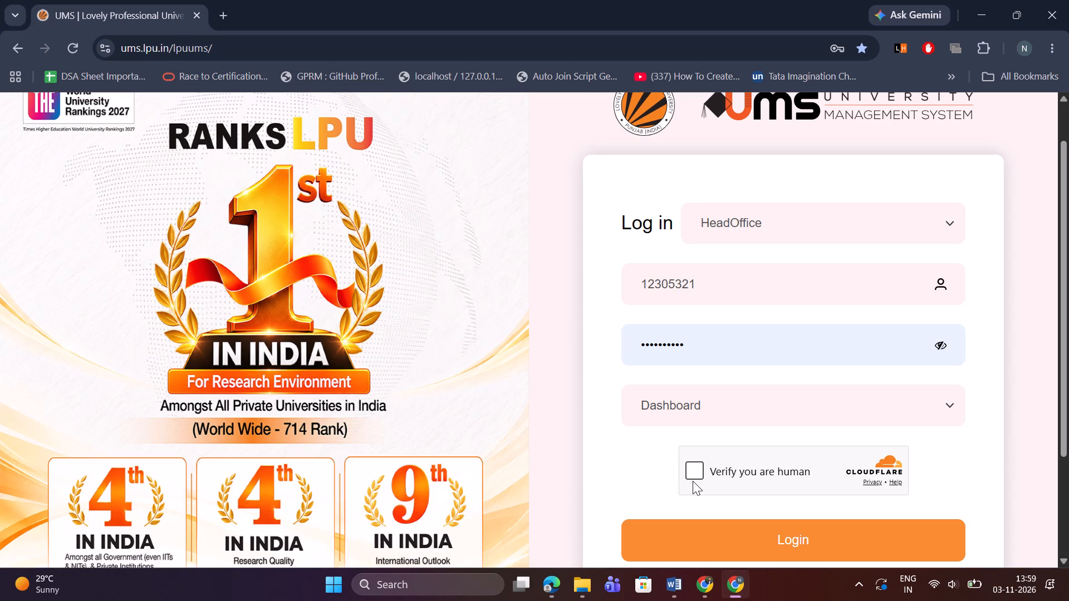
click(694, 475)
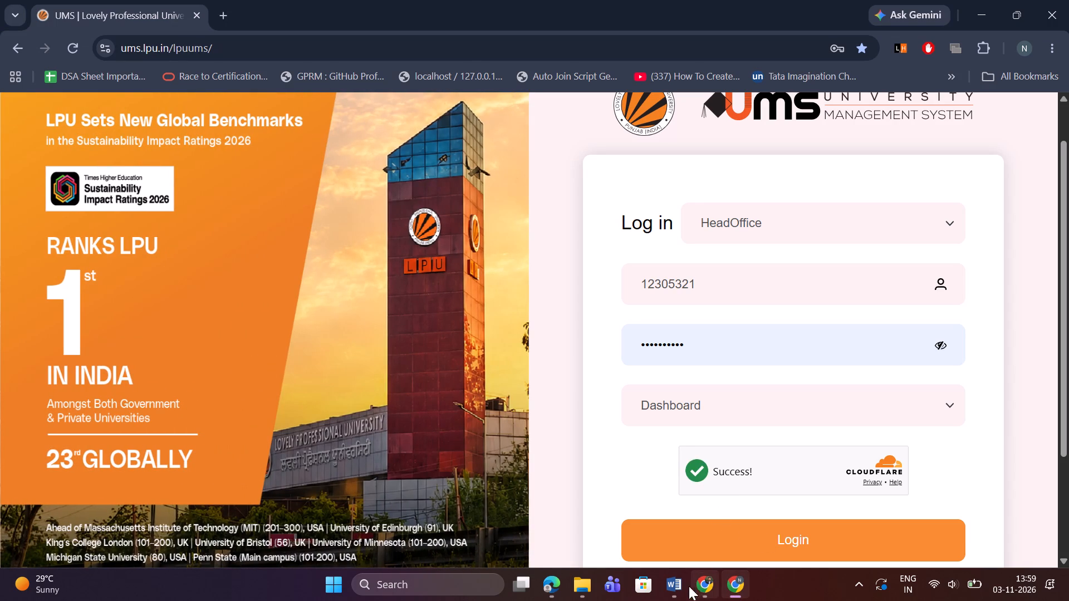
Return to the report PDF in Edge and review it from the Complete Source Code section through to the references.
click(552, 585)
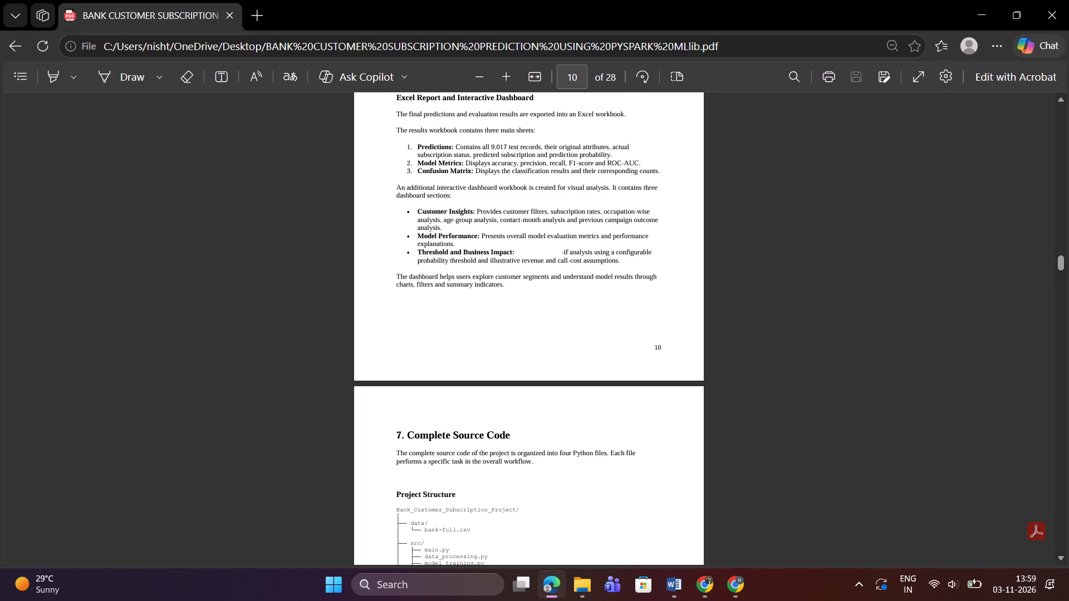
scroll(534, 451, down, 5)
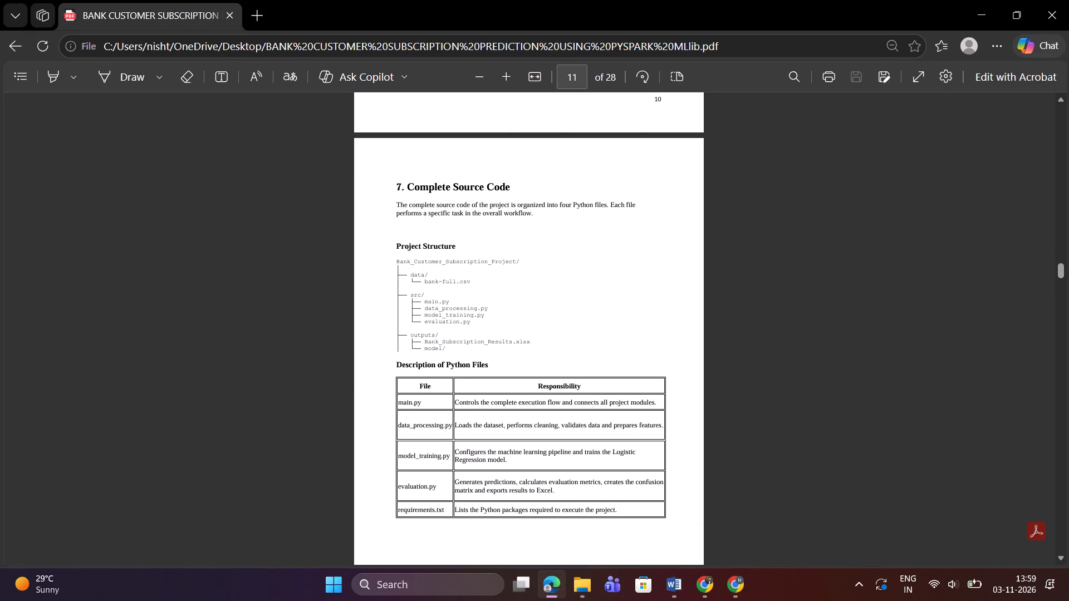
scroll(534, 451, down, 4)
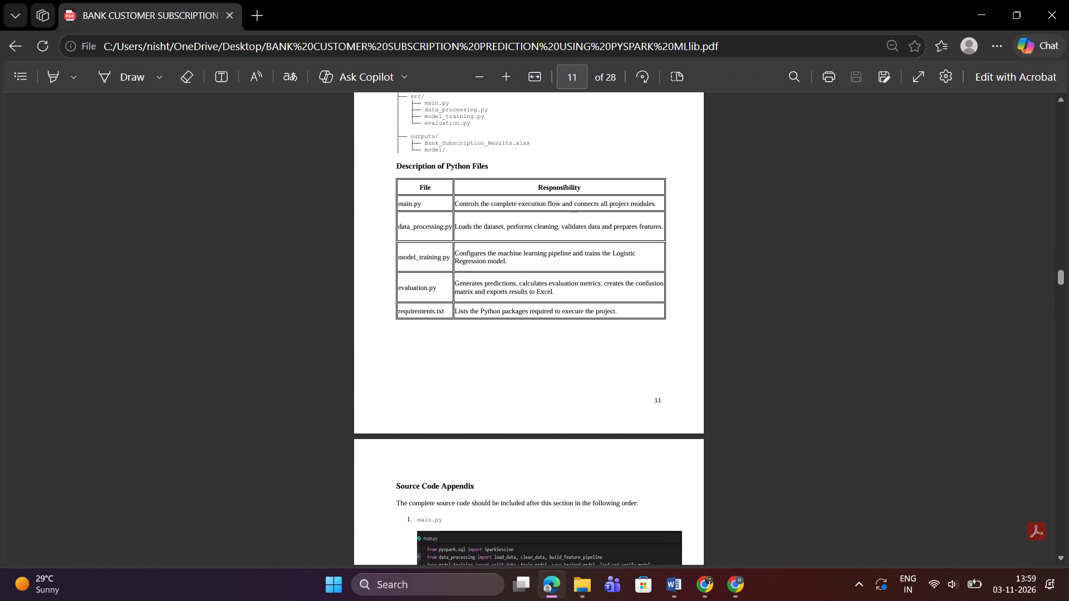
scroll(534, 451, down, 12)
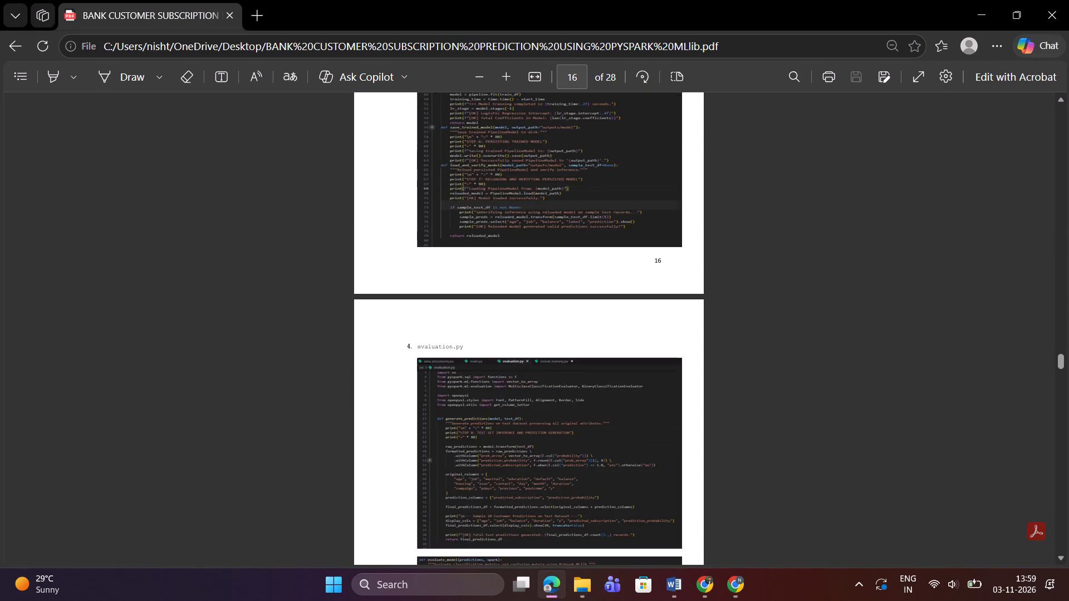
scroll(534, 451, down, 17)
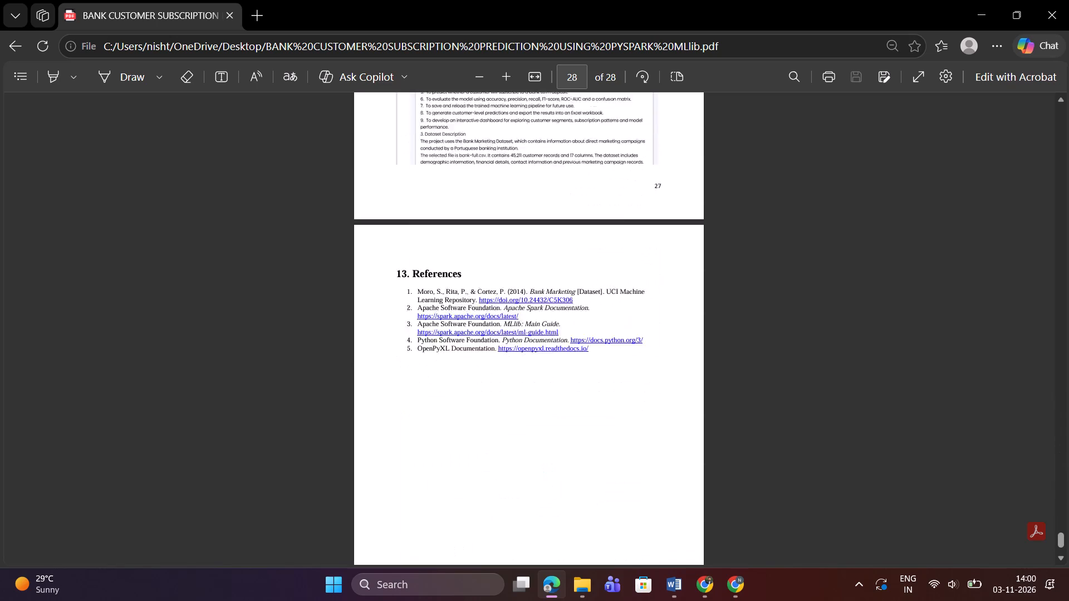
Switch back to Chrome and log in to the UMS student dashboard with the prefilled credentials.
click(731, 584)
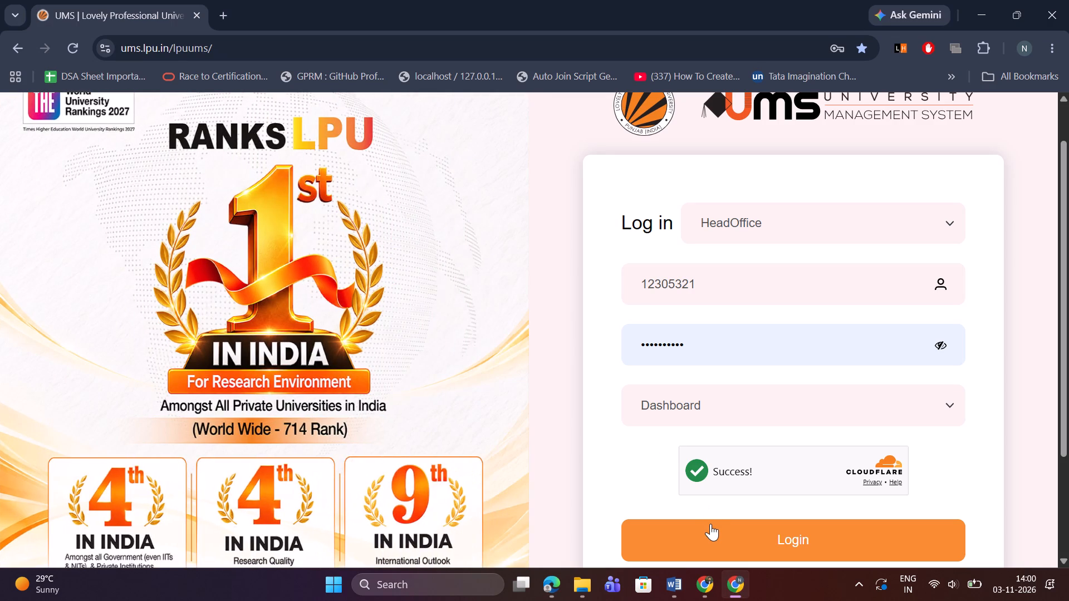
click(710, 524)
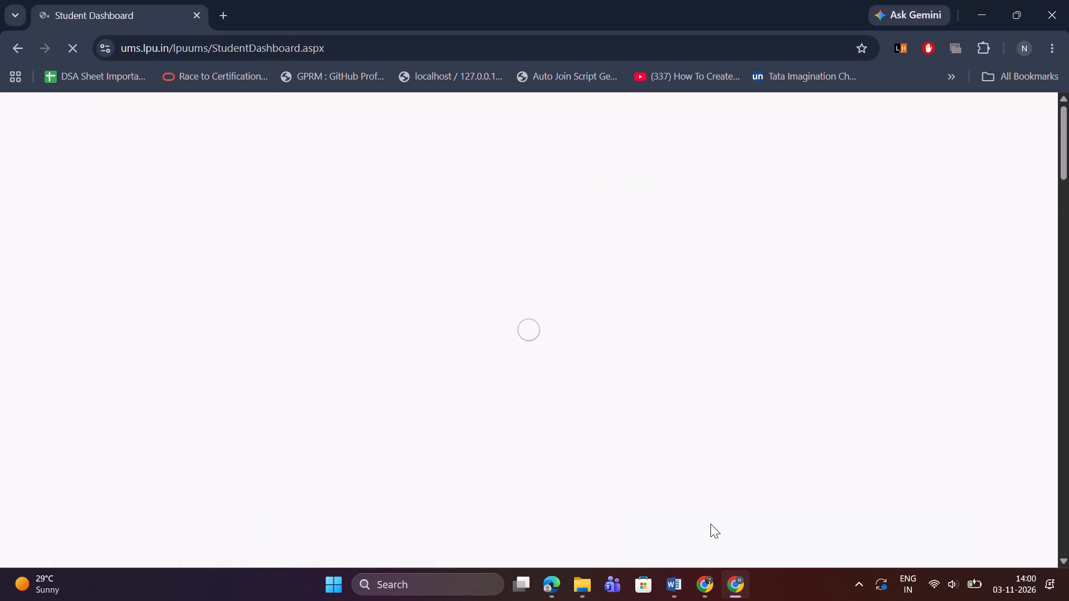
Find the Pending Assignments section on the student dashboard and open the Student Download Assignment page to view the course assignments.
scroll(576, 459, down, 1)
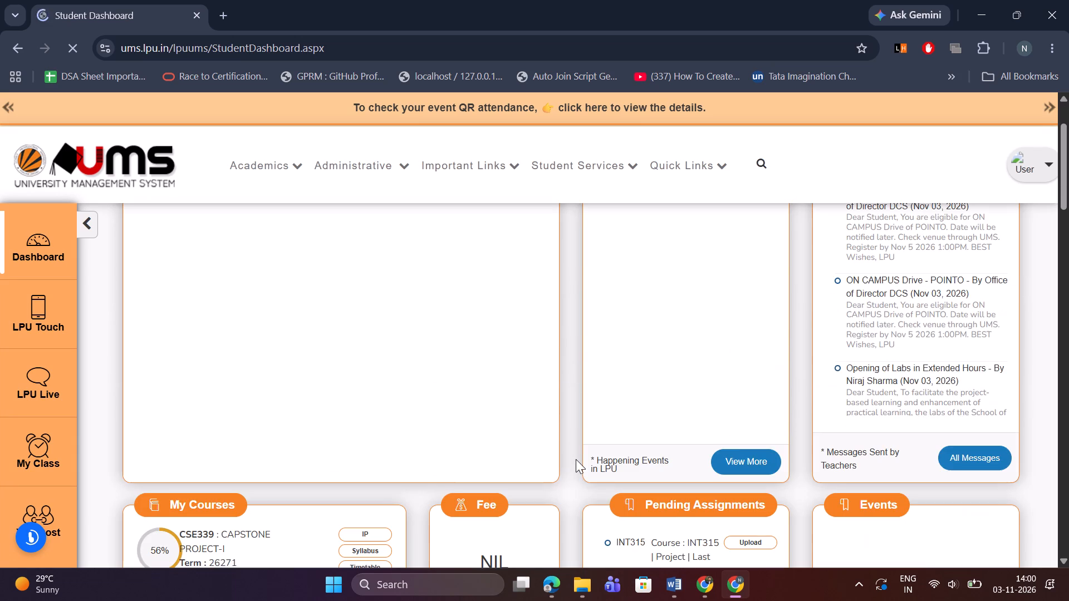
scroll(576, 459, down, 2)
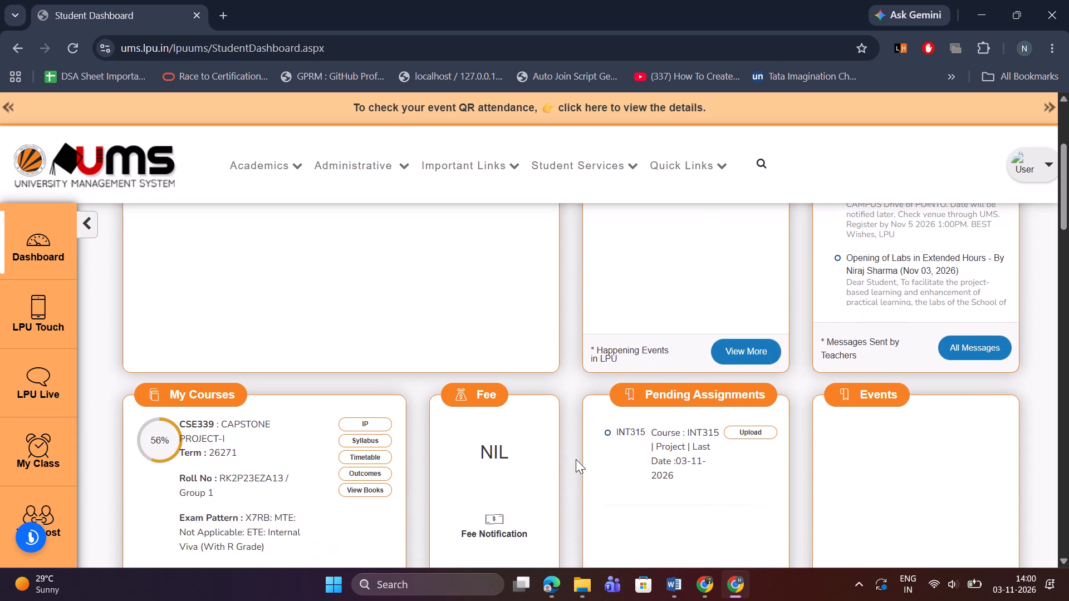
scroll(576, 459, down, 1)
click(582, 417)
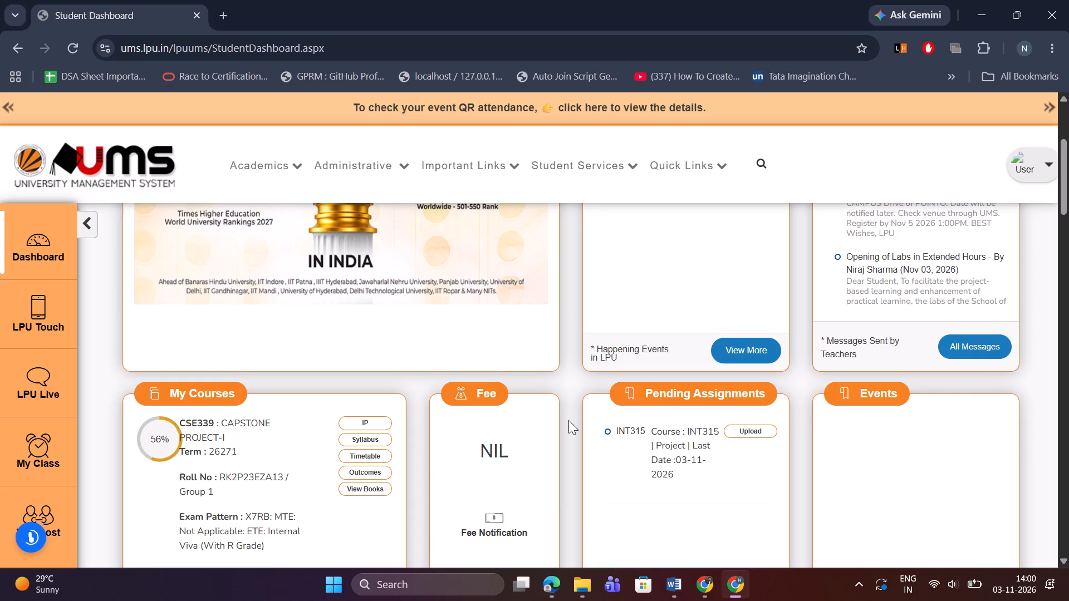
scroll(568, 421, down, 2)
click(631, 513)
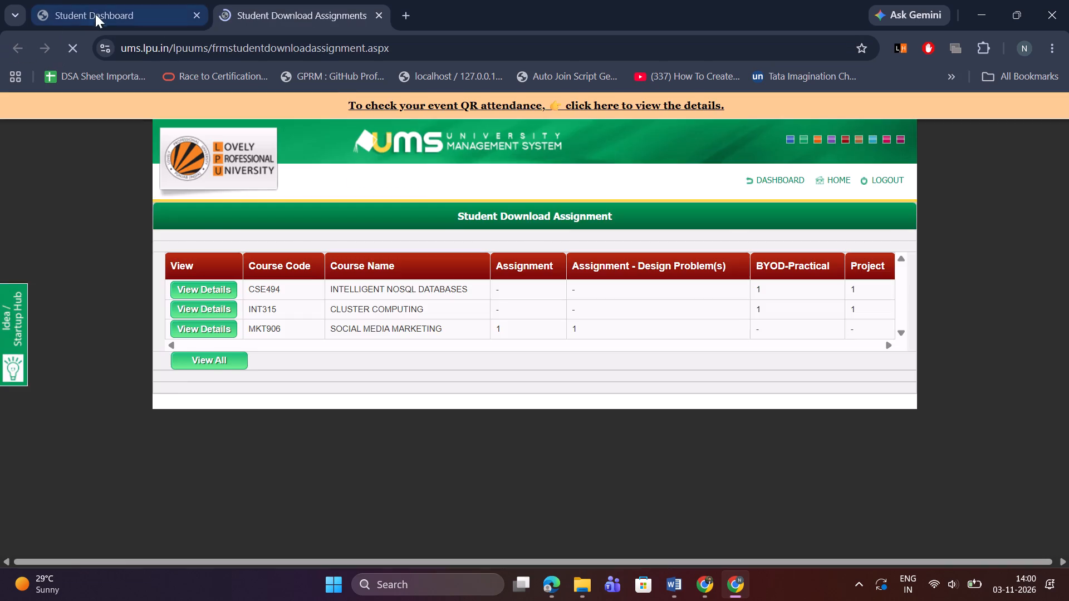
Return to the student dashboard and open the upload page for the pending INT315 project assignment.
click(118, 4)
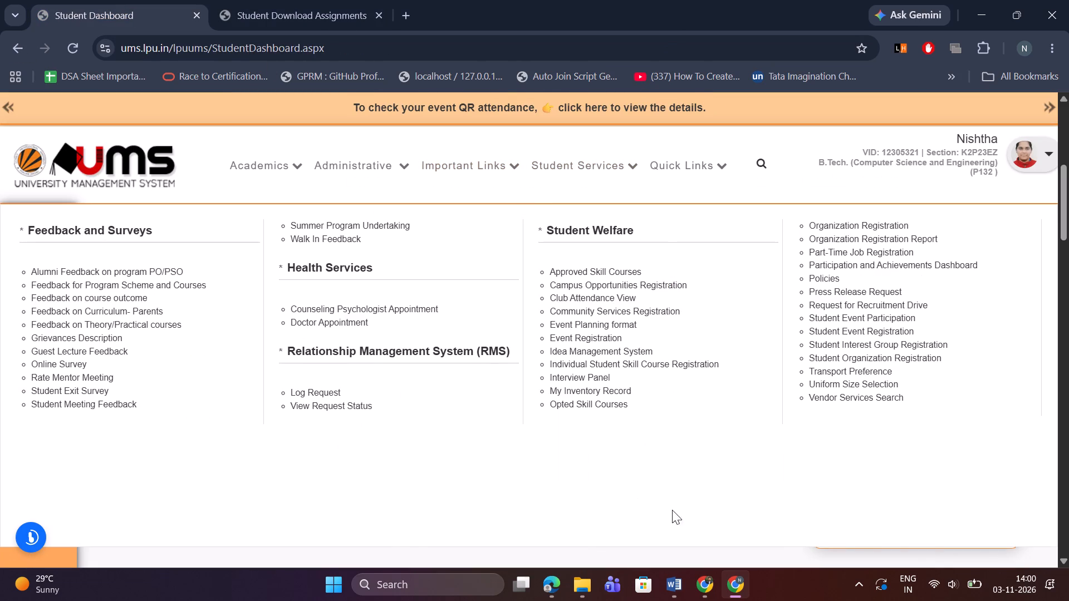
click(753, 270)
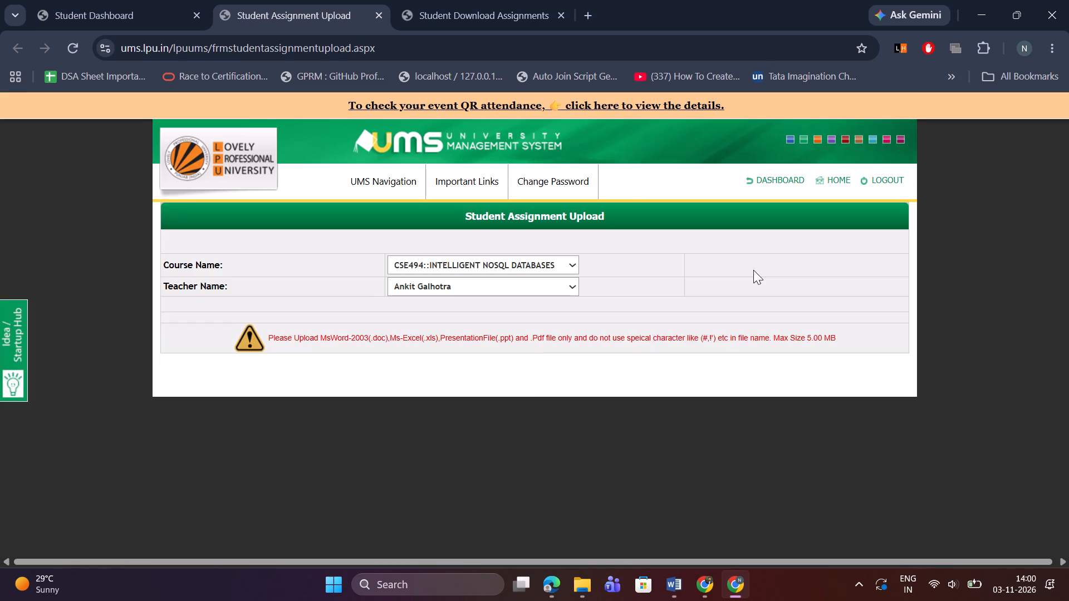
Set the assignment upload's course to INT315::CLUSTER COMPUTING and its teacher to Priyanka.
click(512, 263)
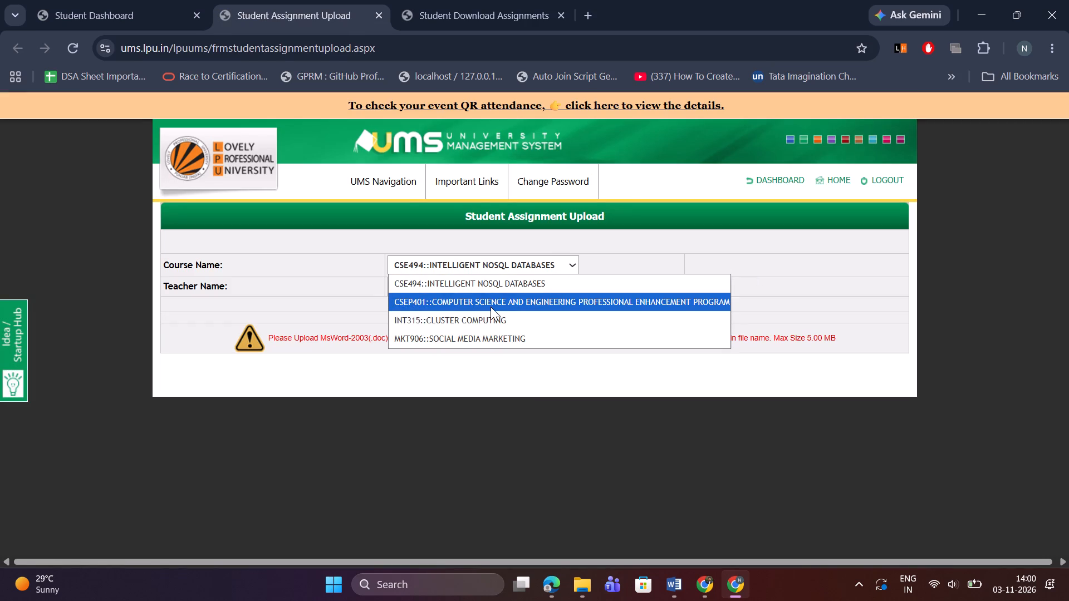
click(491, 307)
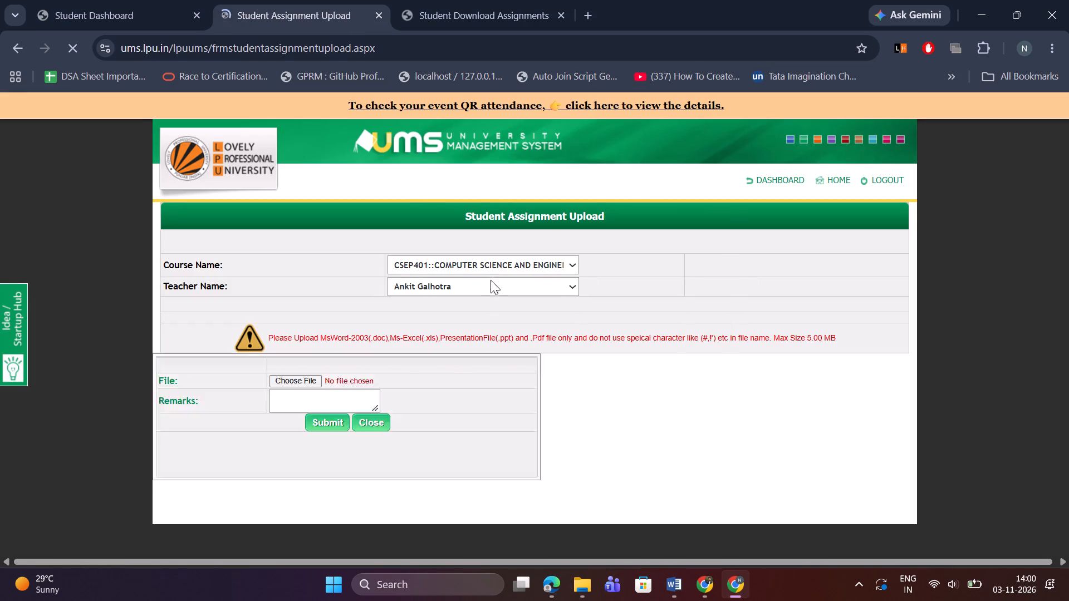
click(491, 269)
click(489, 318)
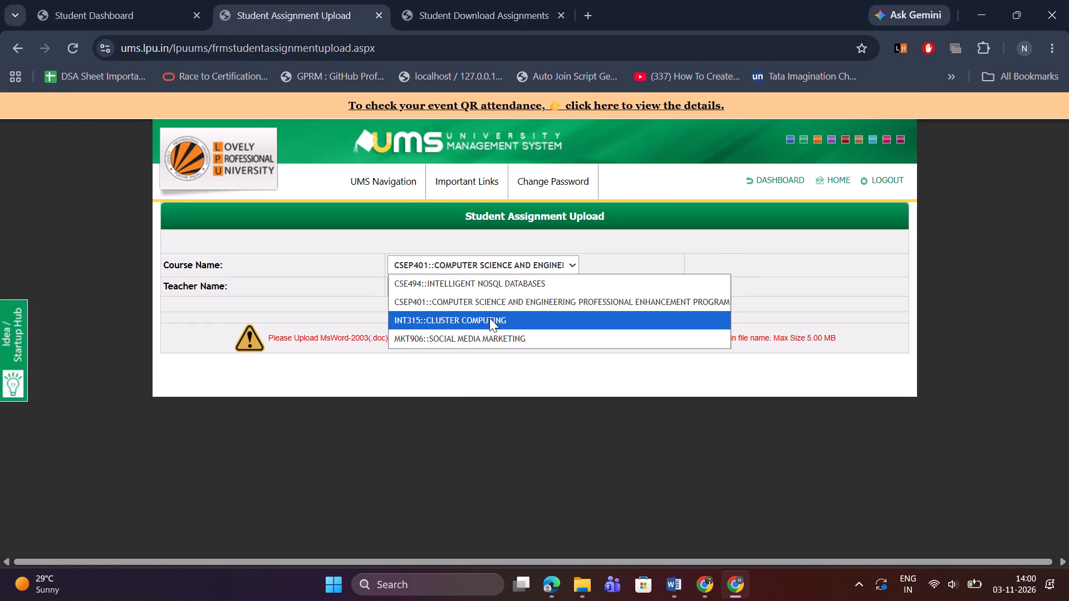
click(464, 287)
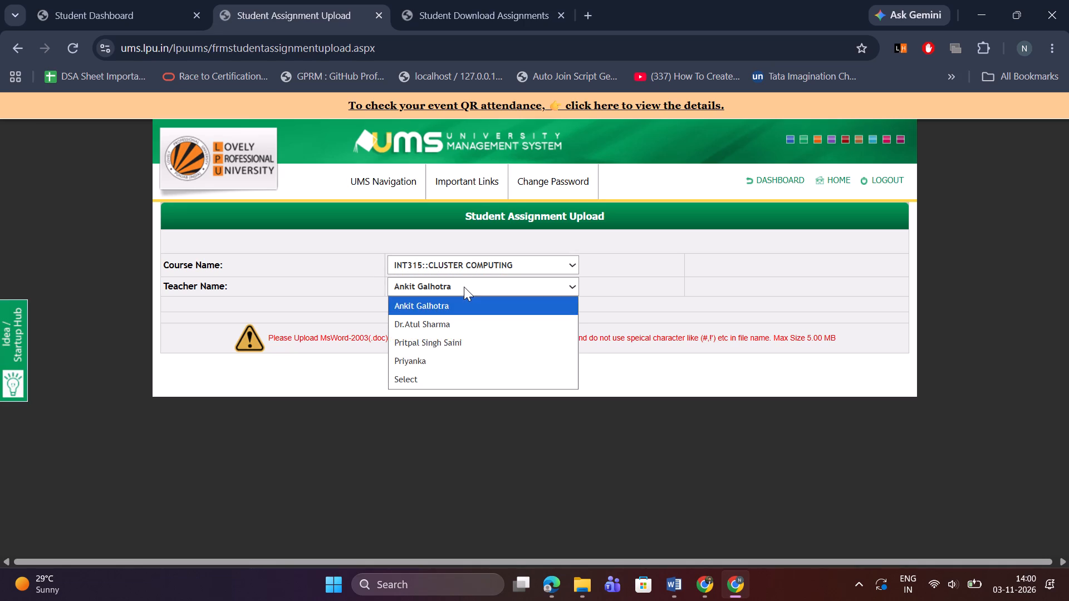
click(459, 360)
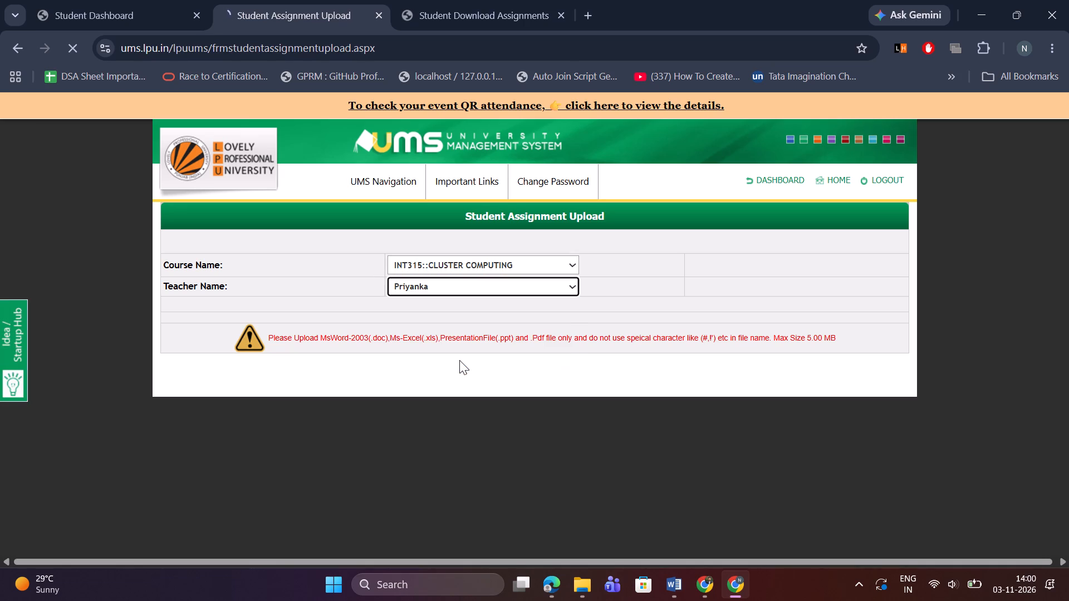
Select the Cluster Computing Project assignment, attach the bank customer subscription prediction PDF from the Desktop folder, and submit it without remarks.
scroll(454, 368, down, 1)
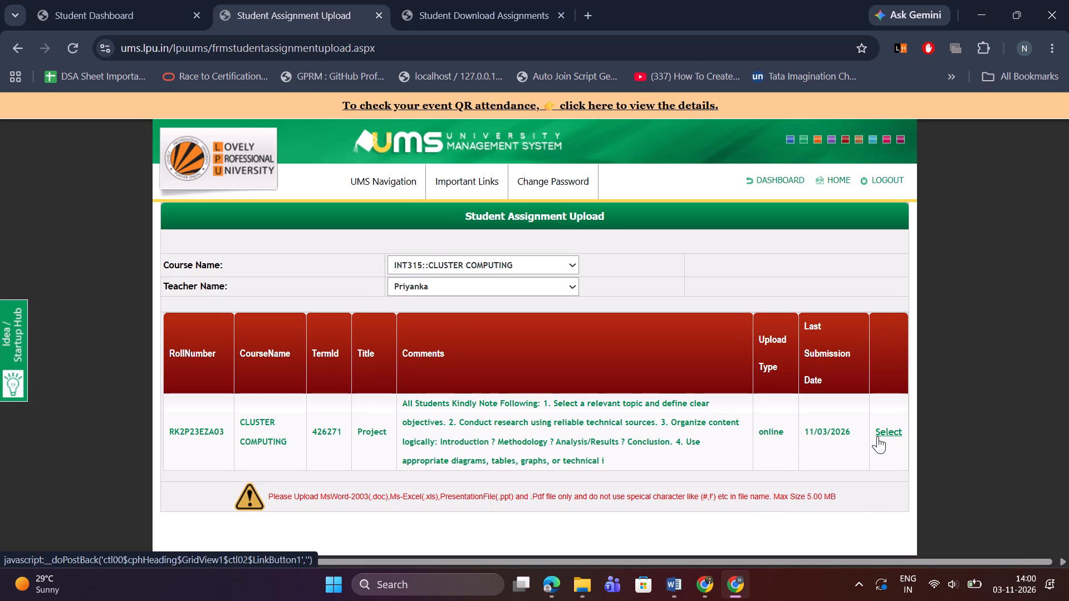
click(895, 435)
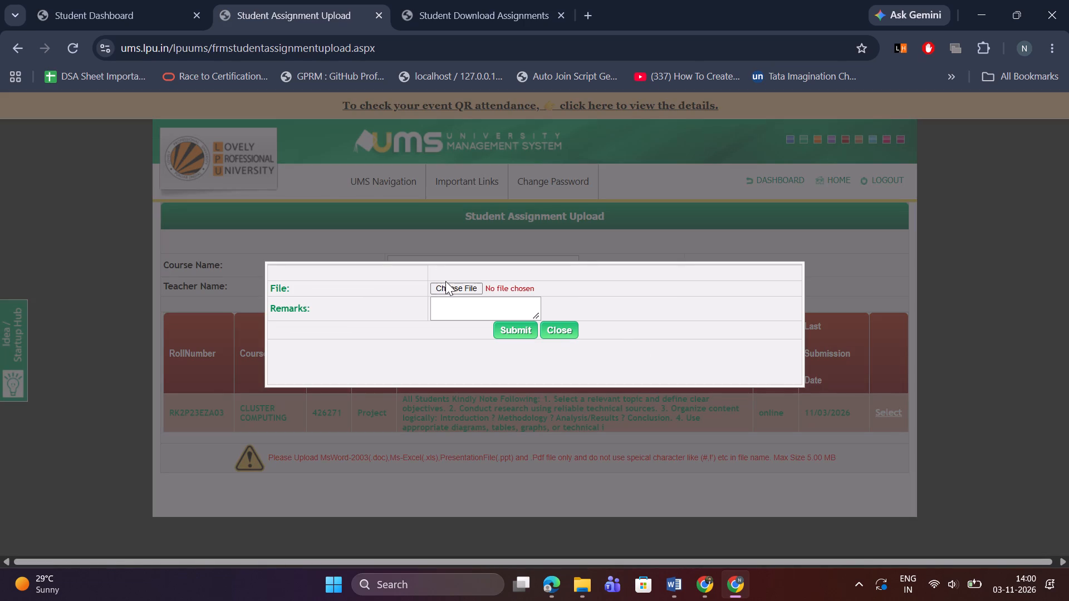
click(449, 285)
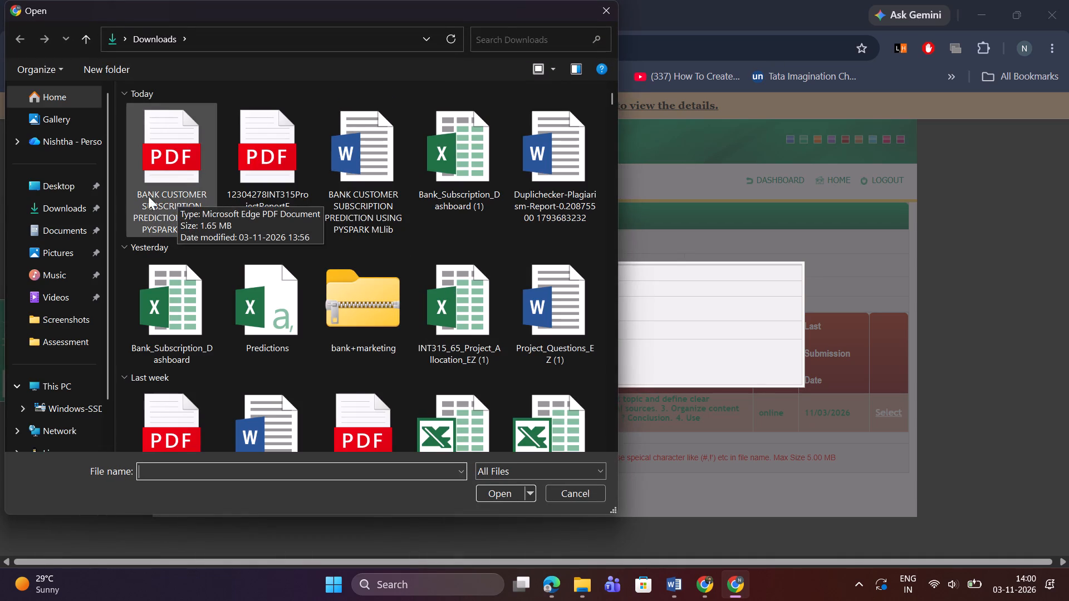
click(36, 196)
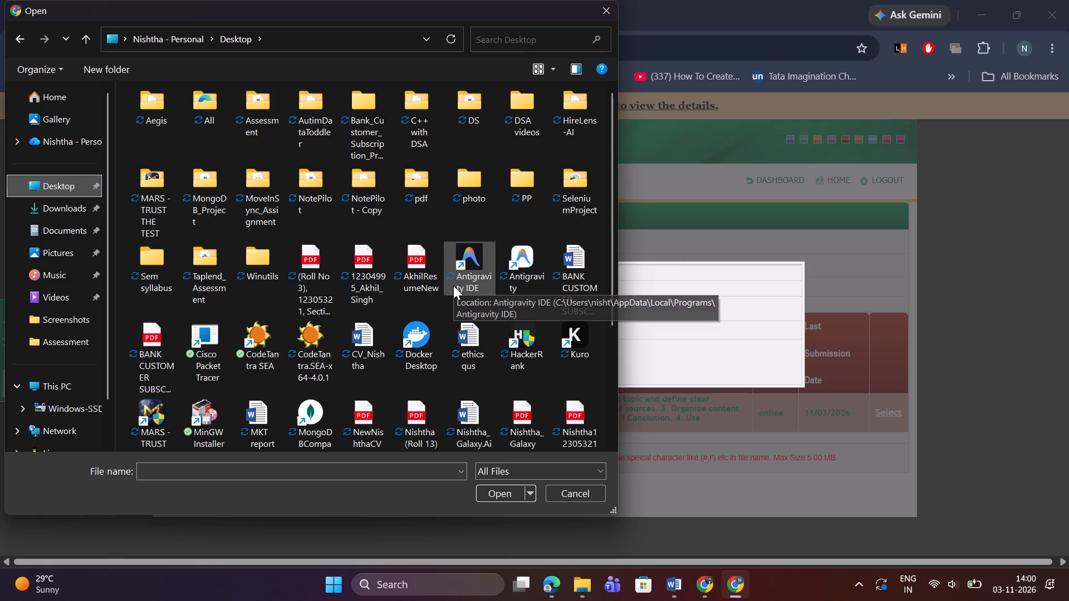
double_click(141, 332)
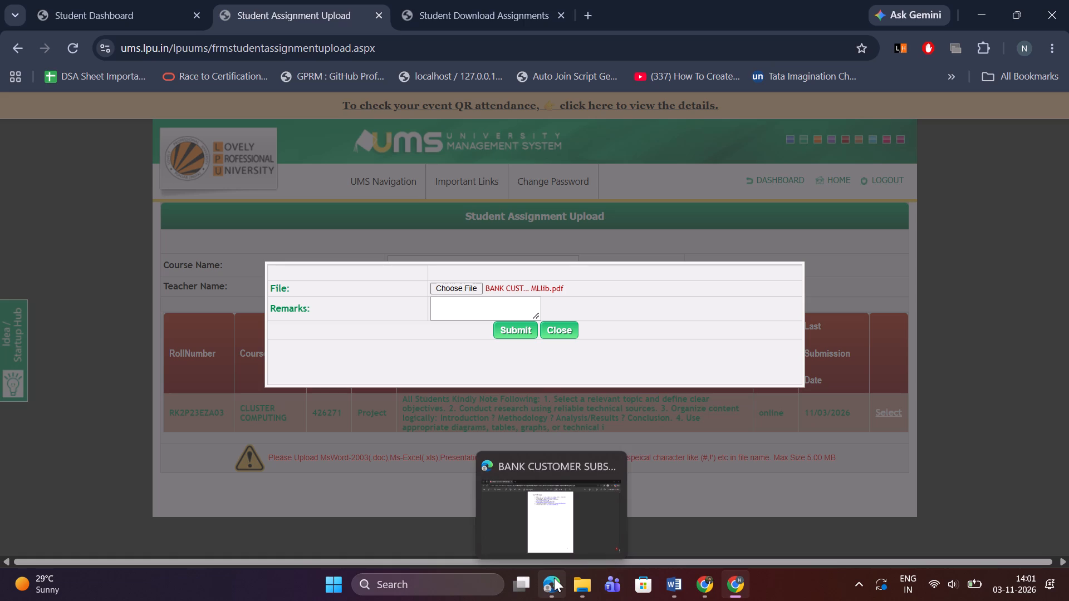
click(511, 323)
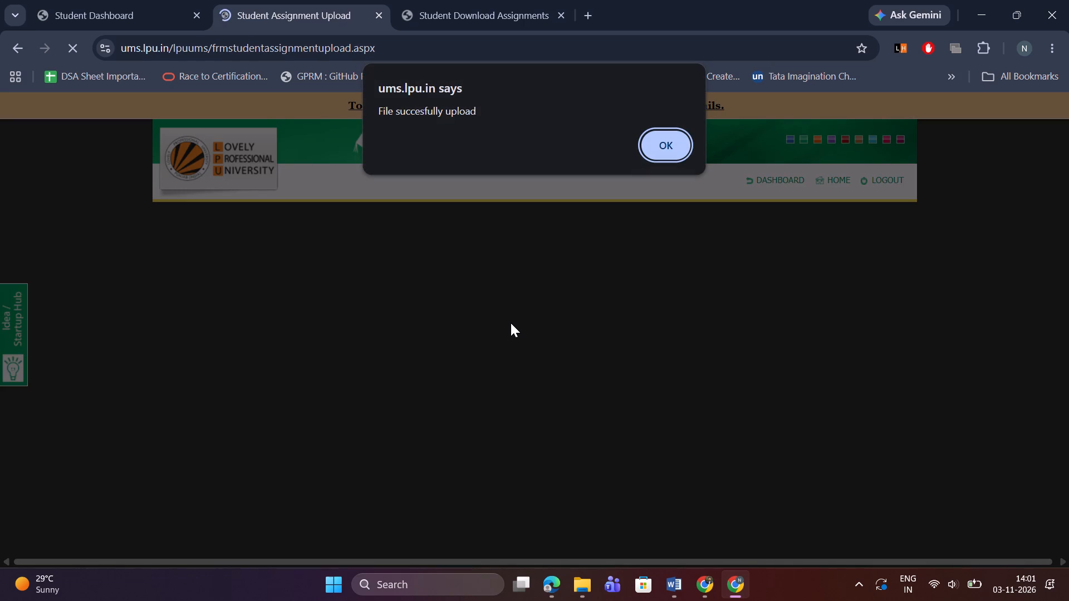
click(672, 144)
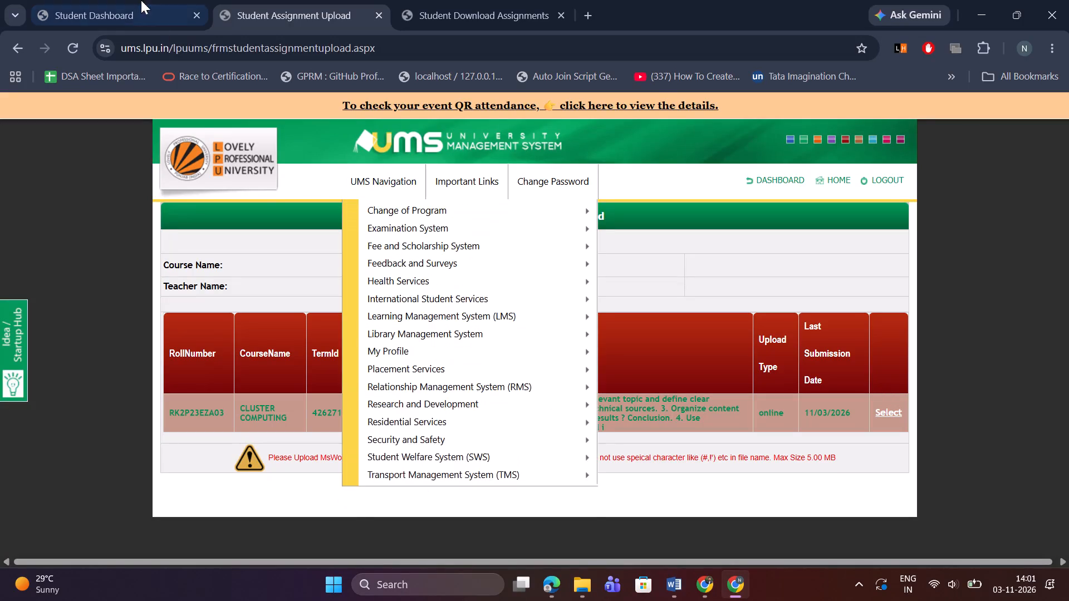
Return to the student dashboard, reload it, and close the open assignment upload and download pages.
click(113, 4)
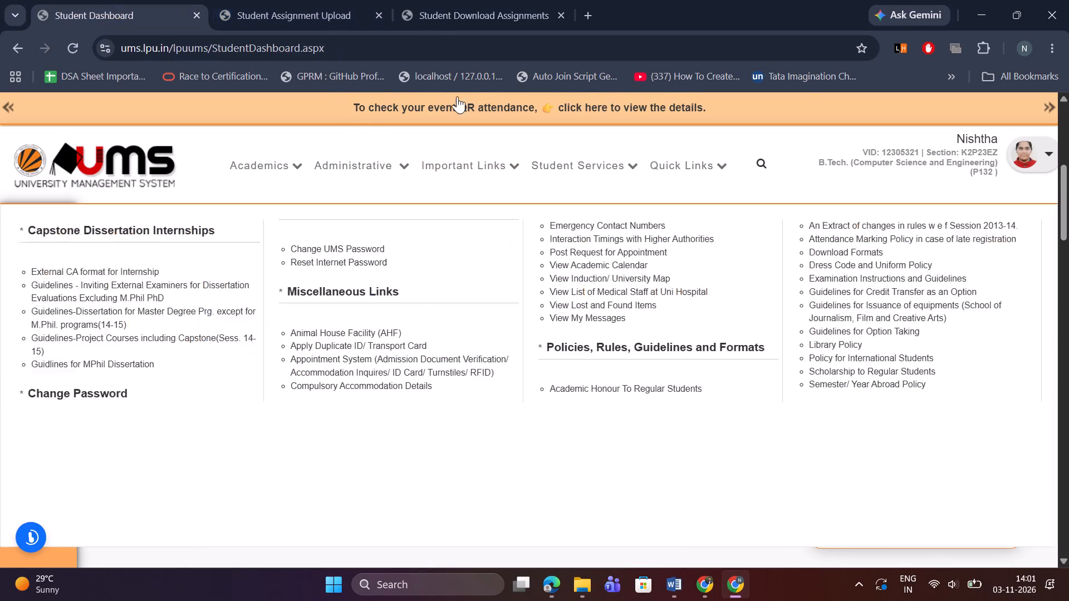
click(65, 40)
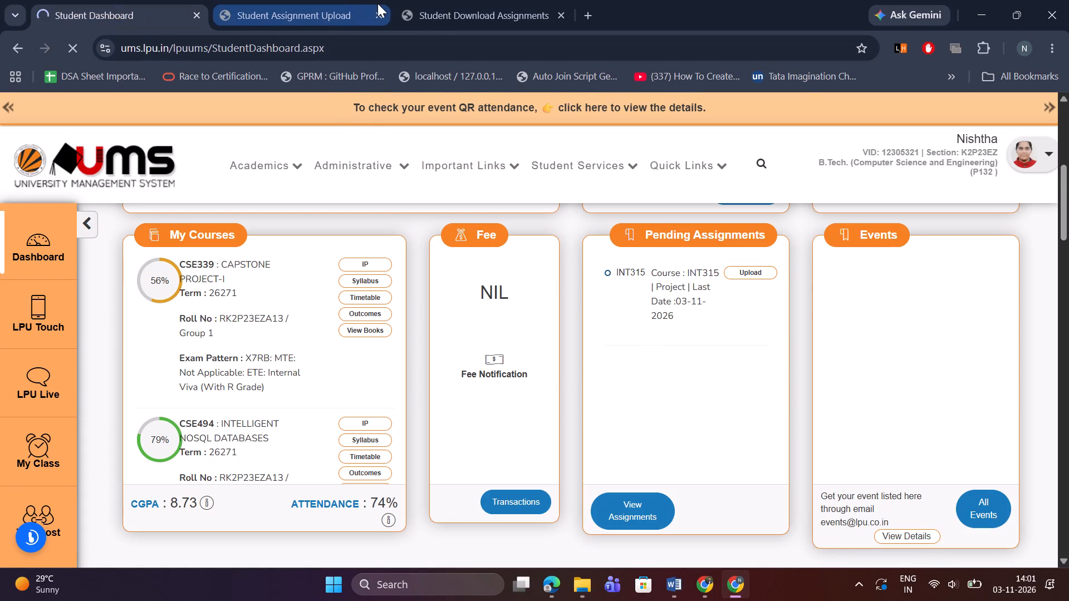
click(380, 11)
click(380, 11)
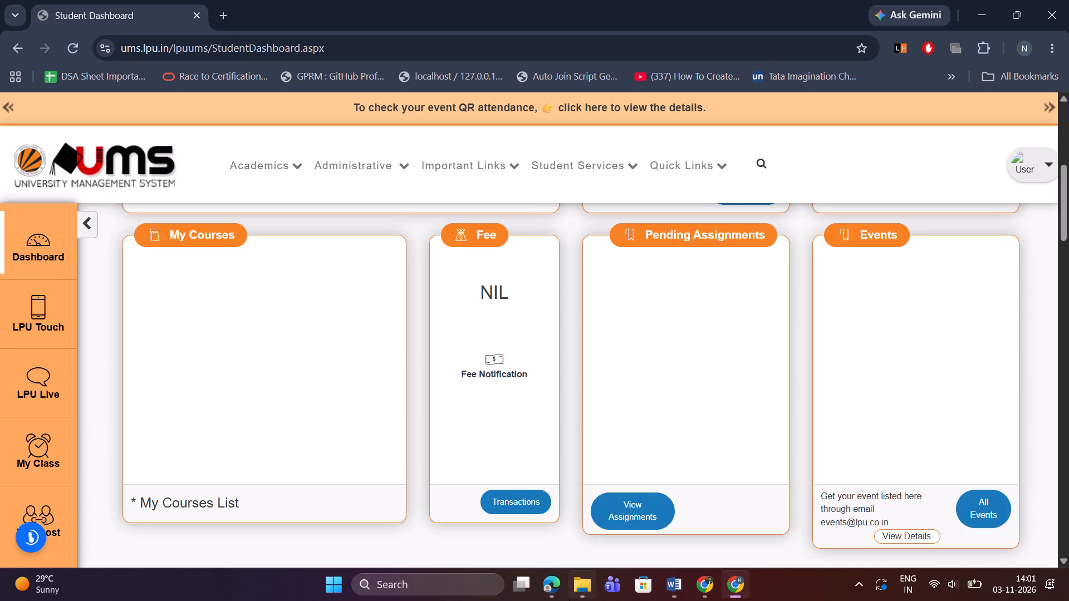
Open the Student Download Assignment page from the dashboard's pending assignments and view the INT315 Cluster Computing details.
scroll(578, 492, down, 1)
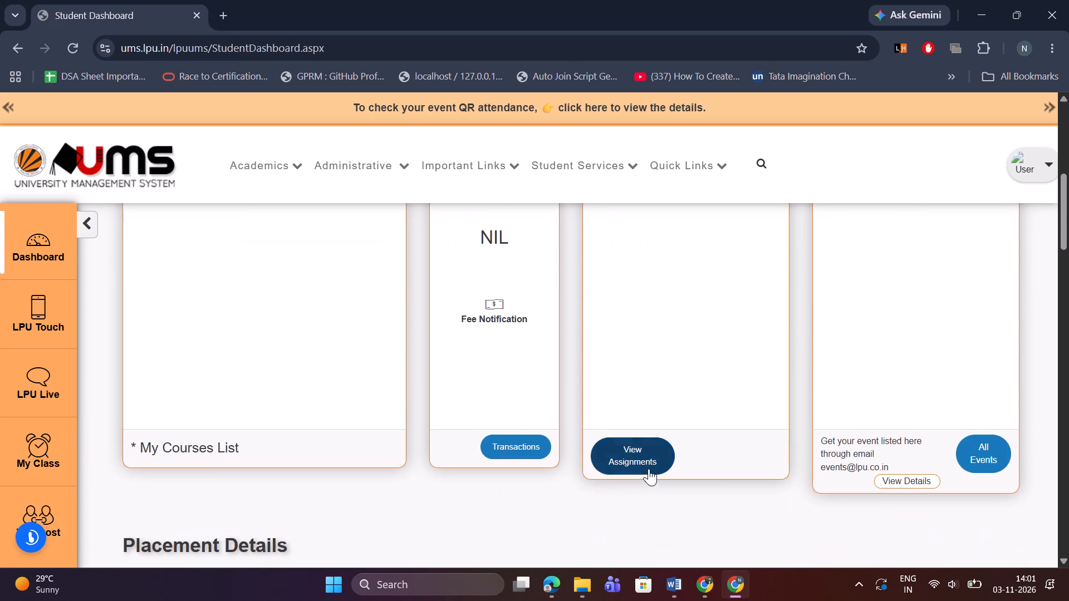
click(649, 469)
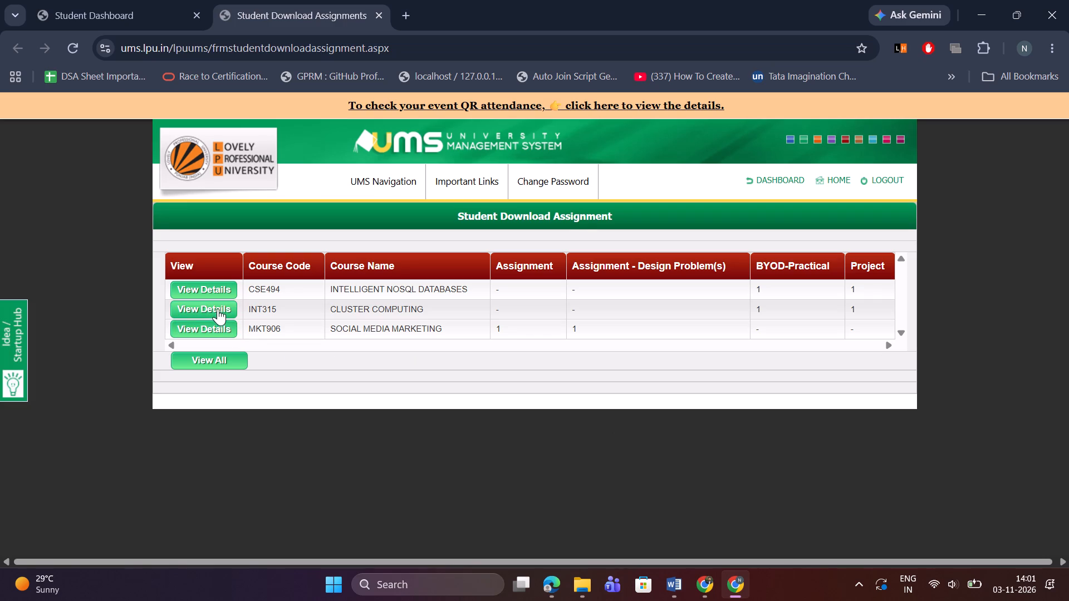
click(224, 313)
scroll(440, 332, down, 2)
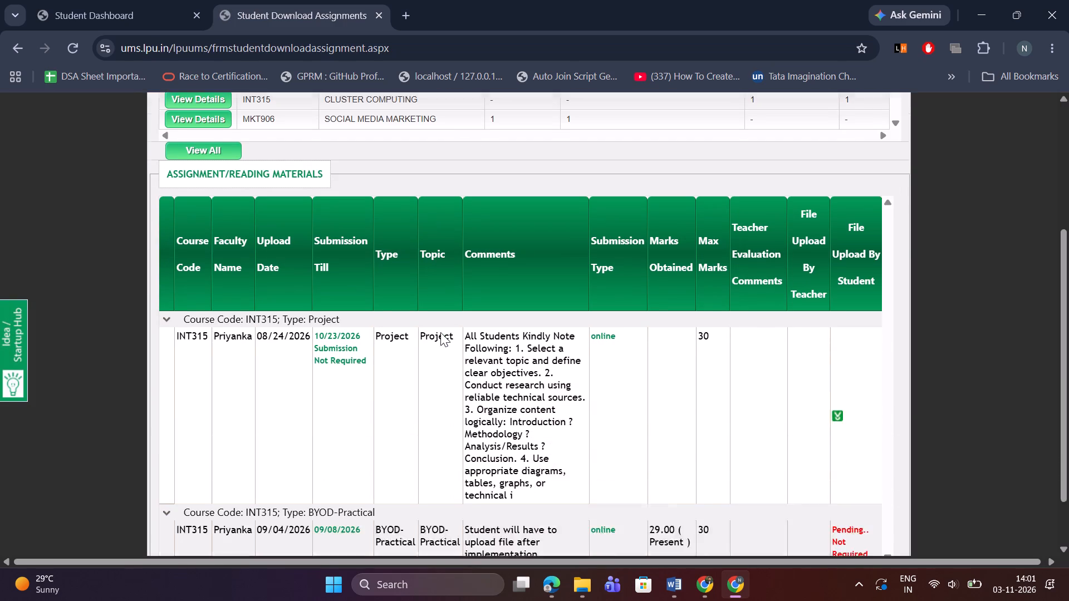
scroll(440, 332, down, 1)
scroll(798, 406, down, 1)
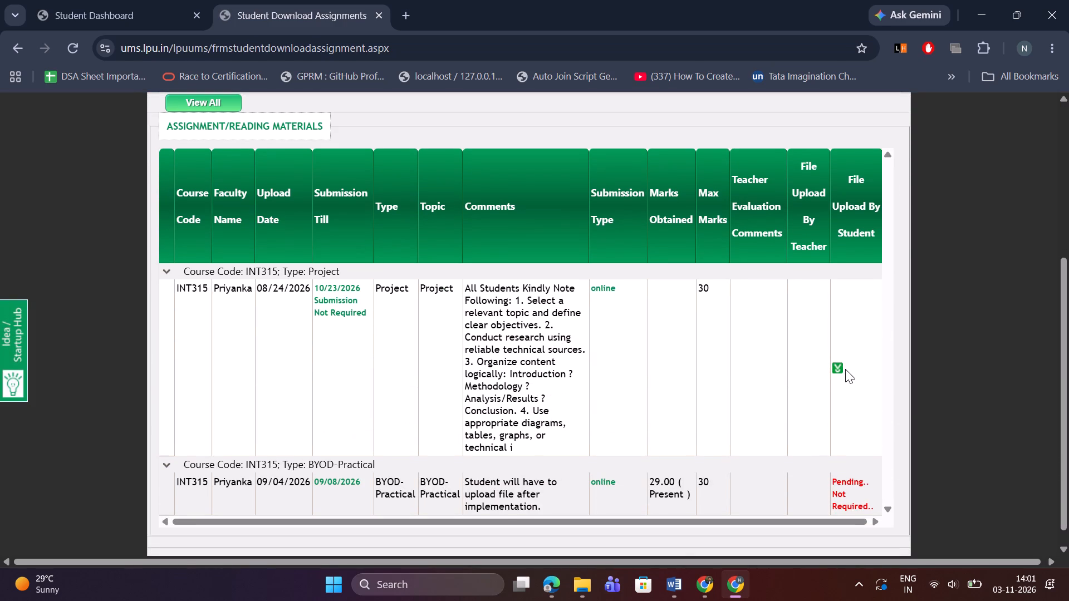
Download the student-uploaded file for the INT315 Project assignment and open the downloaded PDF.
click(835, 369)
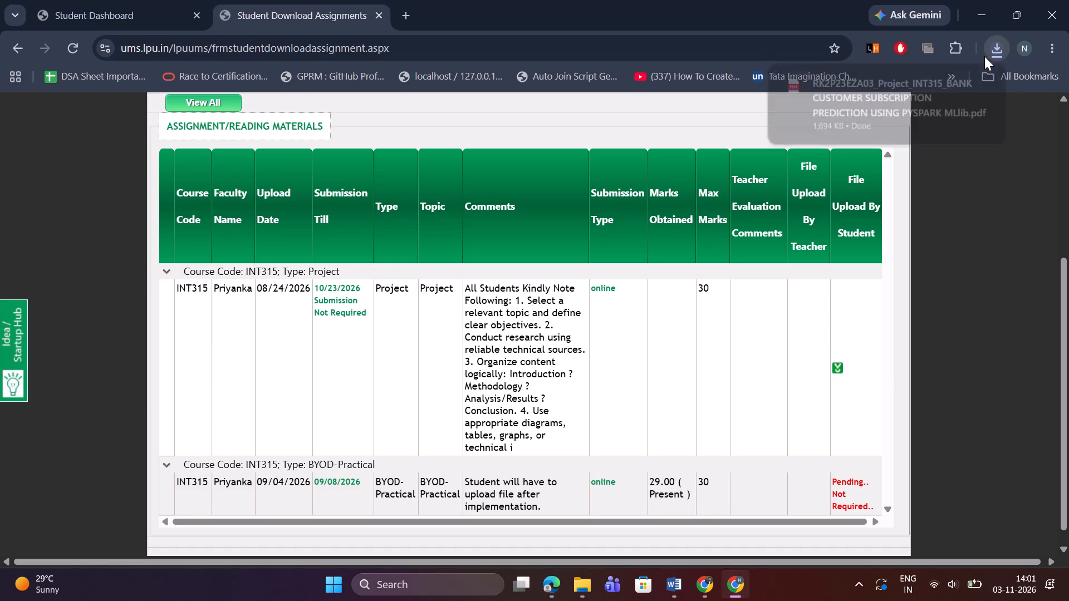
double_click(865, 100)
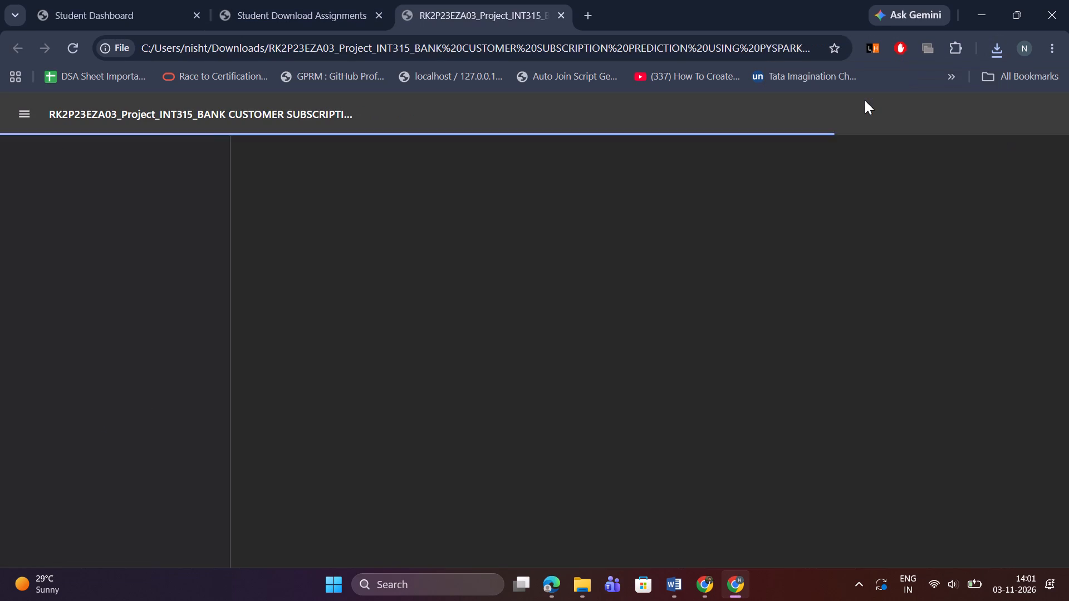
Review the submitted report's cover page, table of contents, problem statement and dataset description, and close the PDF.
scroll(801, 290, down, 3)
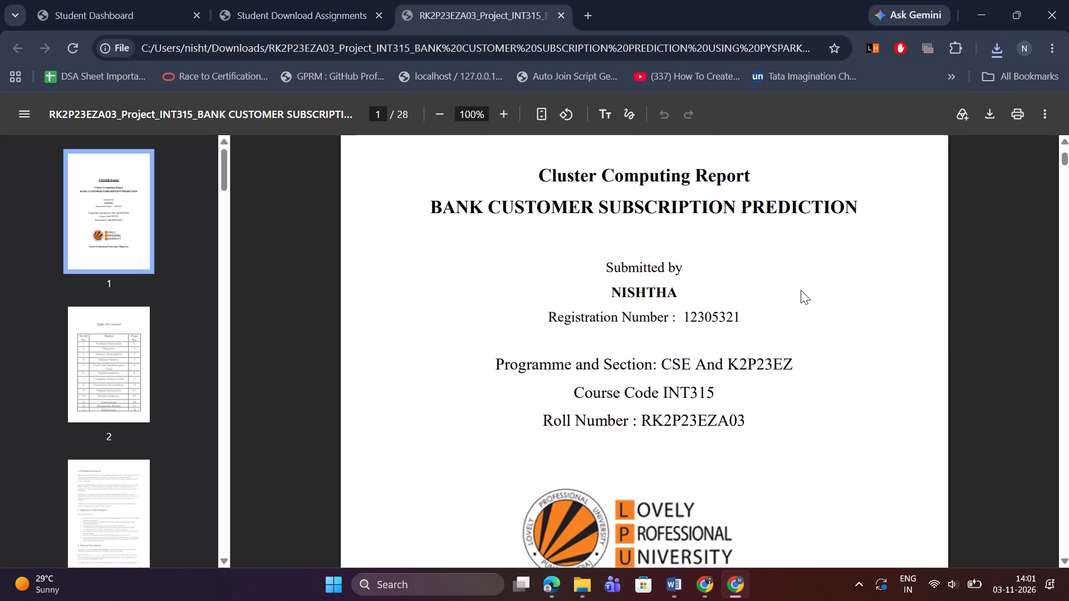
scroll(801, 290, down, 2)
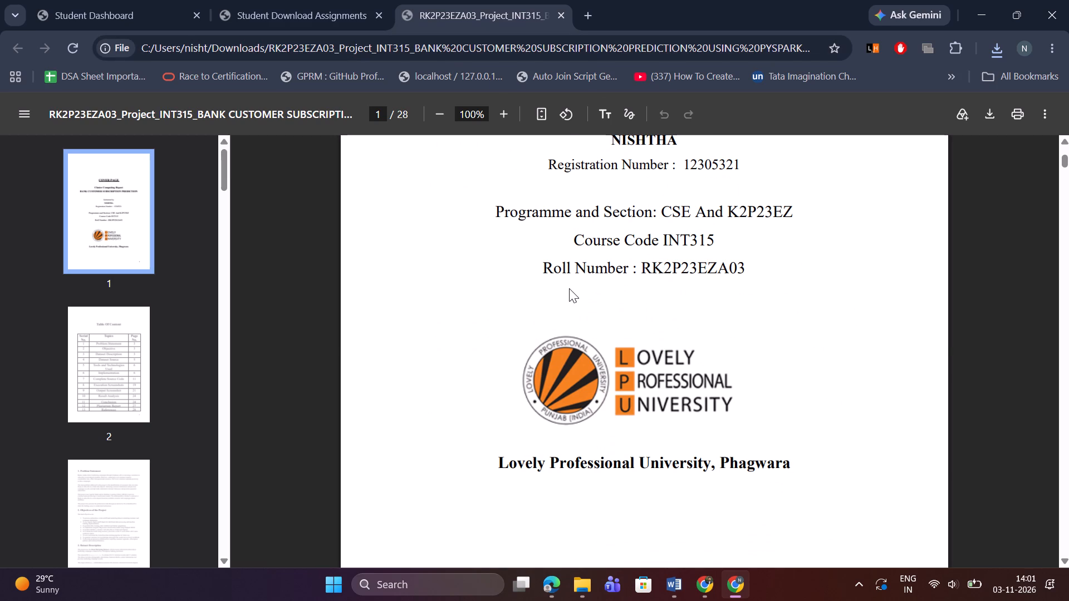
scroll(569, 288, down, 7)
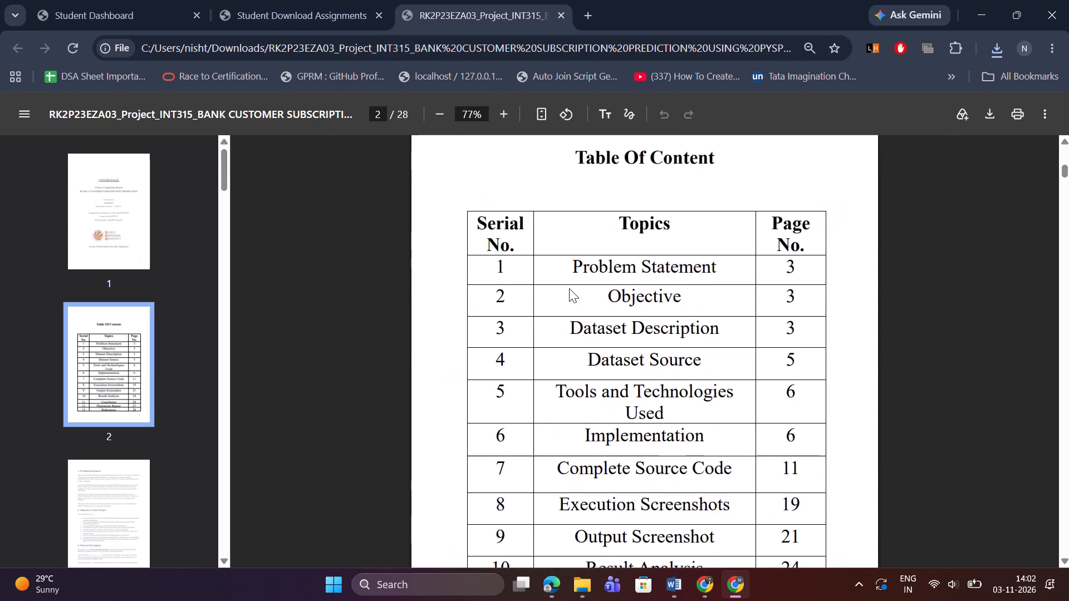
scroll(569, 288, down, 7)
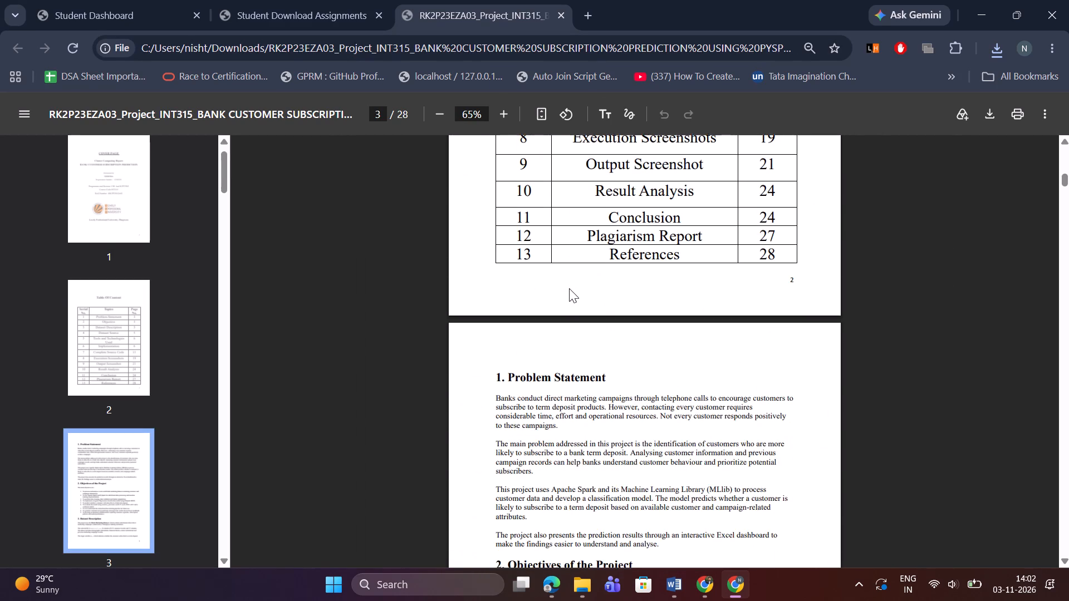
scroll(569, 288, down, 5)
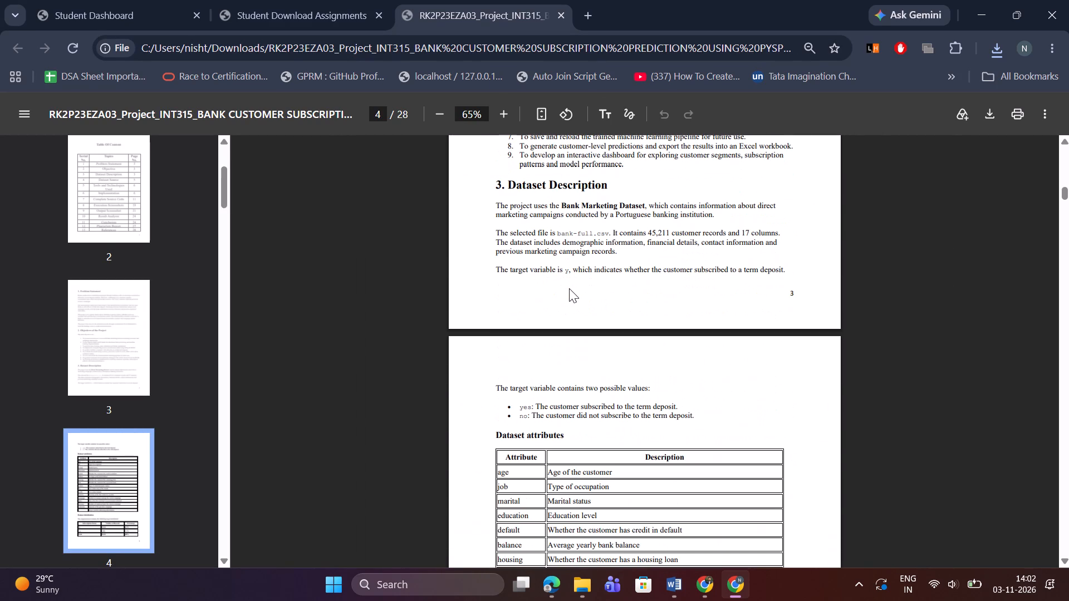
scroll(569, 288, down, 1)
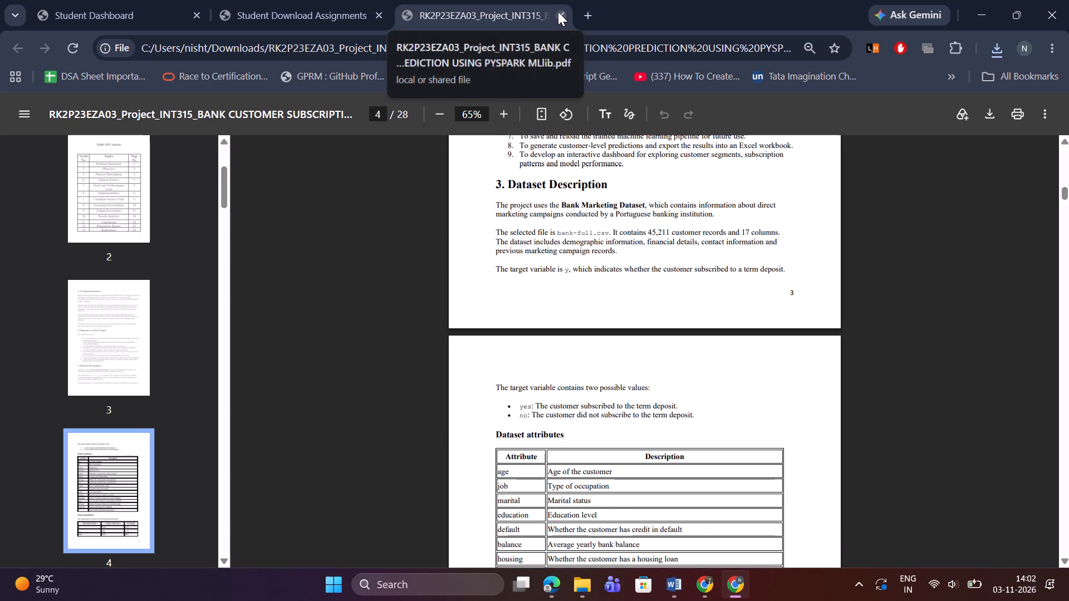
click(558, 12)
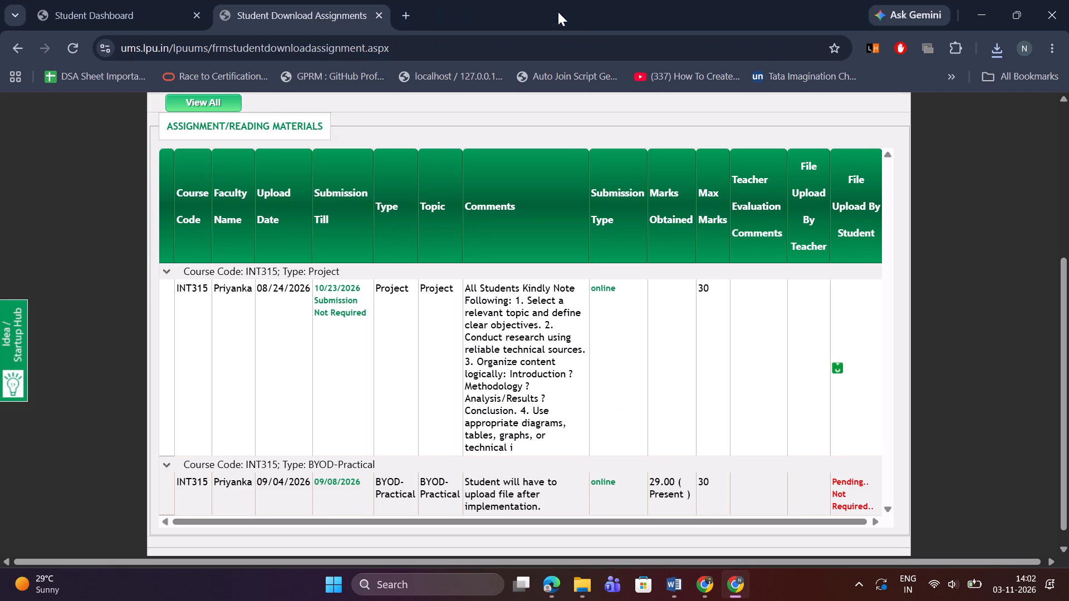